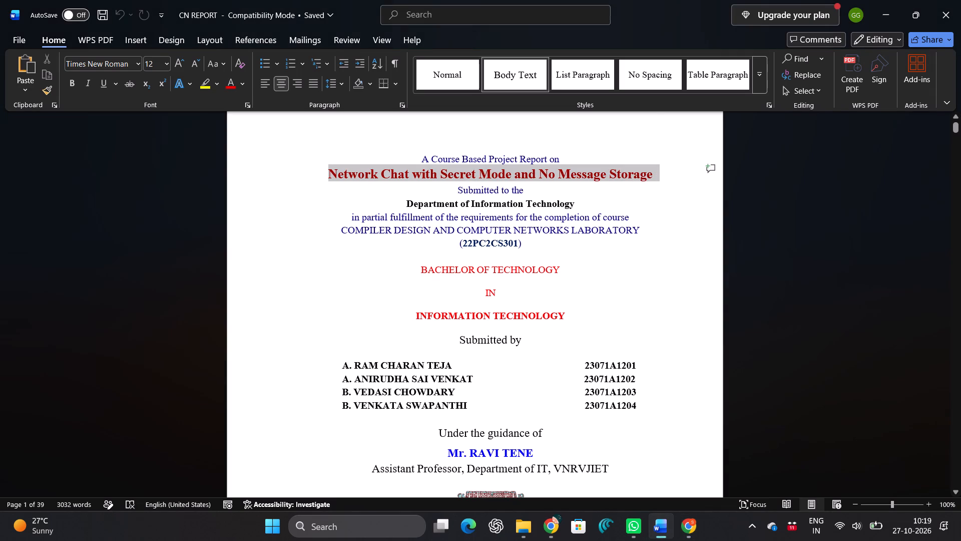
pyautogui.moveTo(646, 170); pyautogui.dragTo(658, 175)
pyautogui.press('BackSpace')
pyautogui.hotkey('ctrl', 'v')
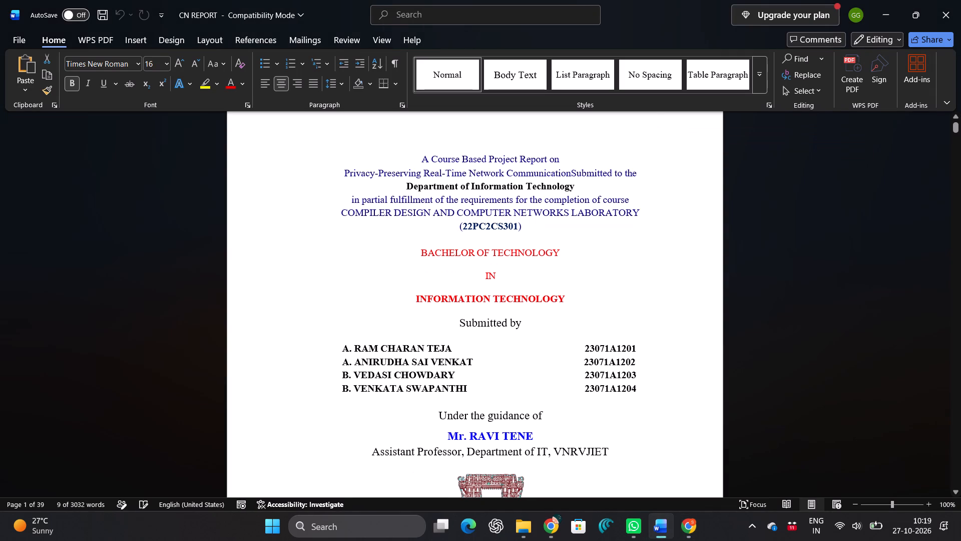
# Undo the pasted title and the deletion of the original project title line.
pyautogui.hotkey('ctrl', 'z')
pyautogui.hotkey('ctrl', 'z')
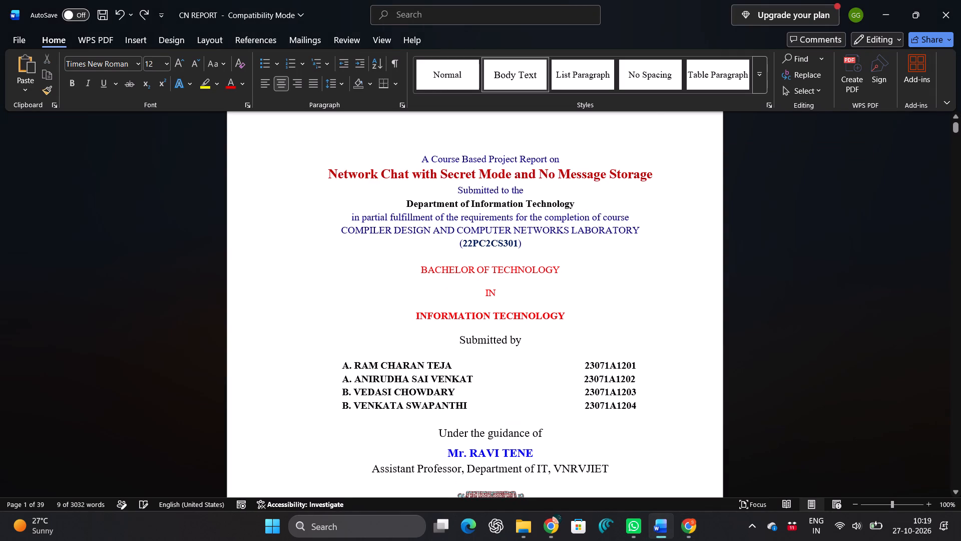
# Place the text cursor near the end of the project title on the cover page.
pyautogui.click(644, 176)
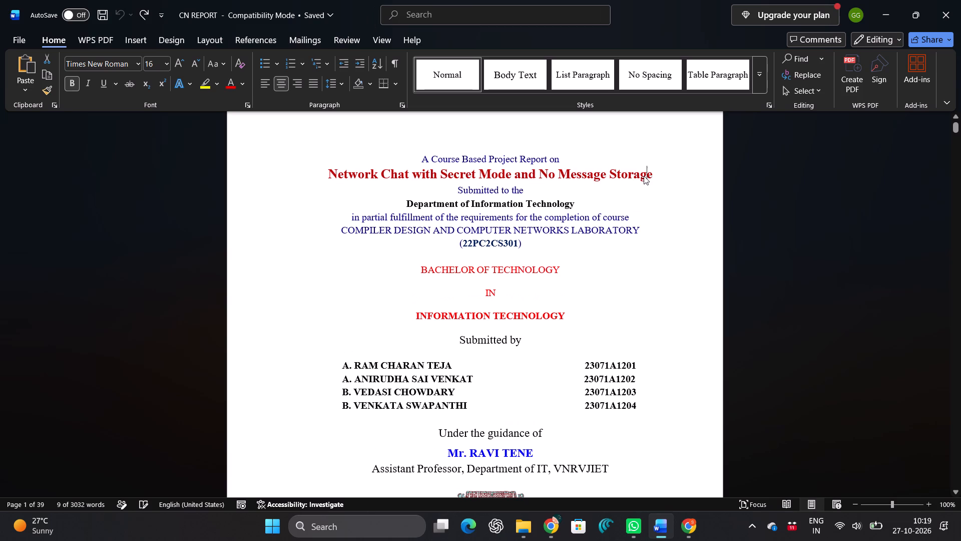
# Replace the cover page's project title, all but its initial N, with the copied "Privacy-Preserving Real-Time Network Communication".
pyautogui.click(651, 174)
pyautogui.press('BackSpace')
pyautogui.press('BackSpace')
pyautogui.press('BackSpace')
pyautogui.press('BackSpace')
pyautogui.press('BackSpace')
pyautogui.press('BackSpace')
pyautogui.press('BackSpace')
pyautogui.press('BackSpace')
pyautogui.press('BackSpace')
pyautogui.press('BackSpace')
pyautogui.press('BackSpace')
pyautogui.press('BackSpace')
pyautogui.press('BackSpace')
pyautogui.press('BackSpace')
pyautogui.press('BackSpace')
pyautogui.press('BackSpace')
pyautogui.press('BackSpace')
pyautogui.press('BackSpace')
pyautogui.press('BackSpace')
pyautogui.press('BackSpace')
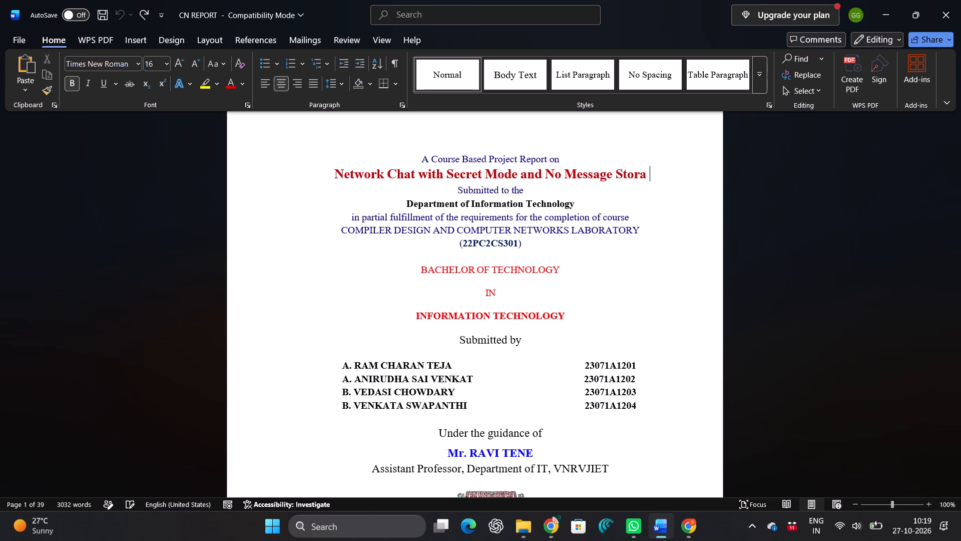
pyautogui.press('BackSpace')
pyautogui.press('BackSpace')
pyautogui.press('BackSpace')
pyautogui.press('BackSpace')
pyautogui.press('BackSpace')
pyautogui.press('BackSpace')
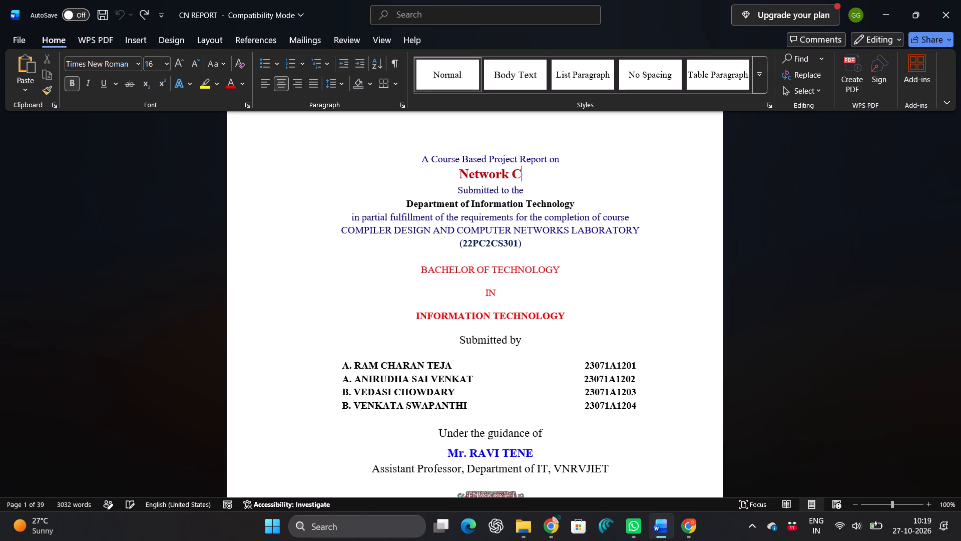
pyautogui.press('BackSpace')
pyautogui.press('BackSpace')
pyautogui.press('BackSpace')
pyautogui.press('BackSpace')
pyautogui.press('BackSpace')
pyautogui.press('BackSpace')
pyautogui.press('BackSpace')
pyautogui.press('BackSpace')
pyautogui.hotkey('ctrl', 'v')
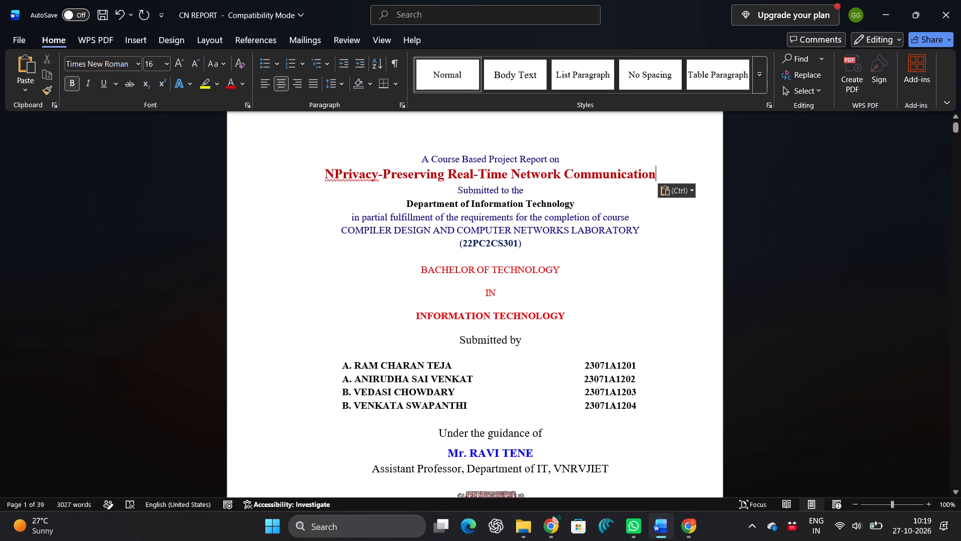
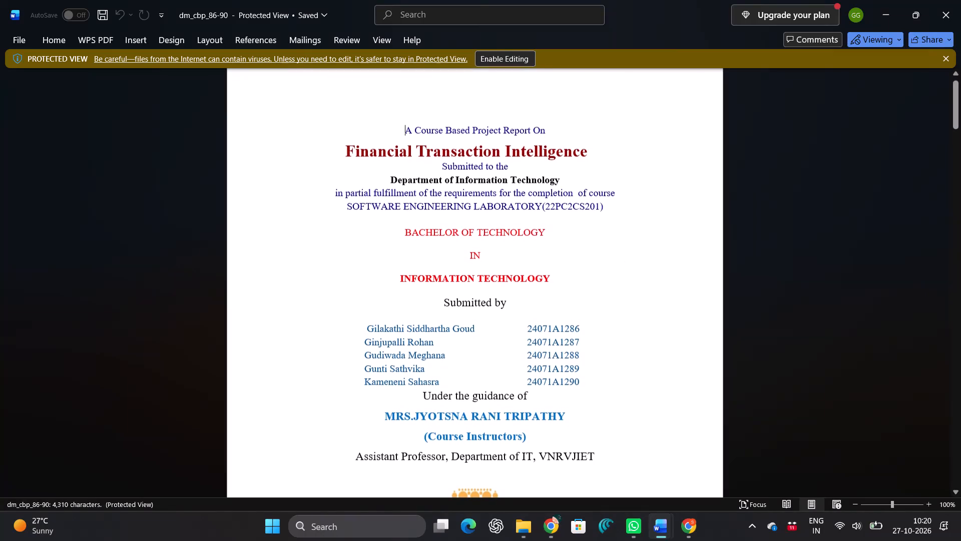
# Copy the first student's name and roll number line from the dm_cbp_86-90 cover page and return to the CN REPORT document.
pyautogui.scroll(-1, 624, 258)
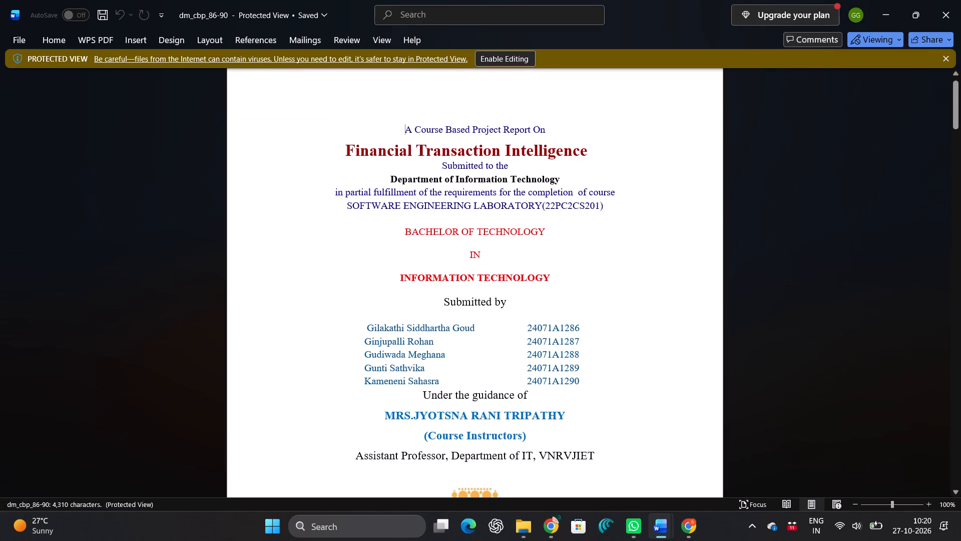
pyautogui.moveTo(367, 328); pyautogui.dragTo(457, 322)
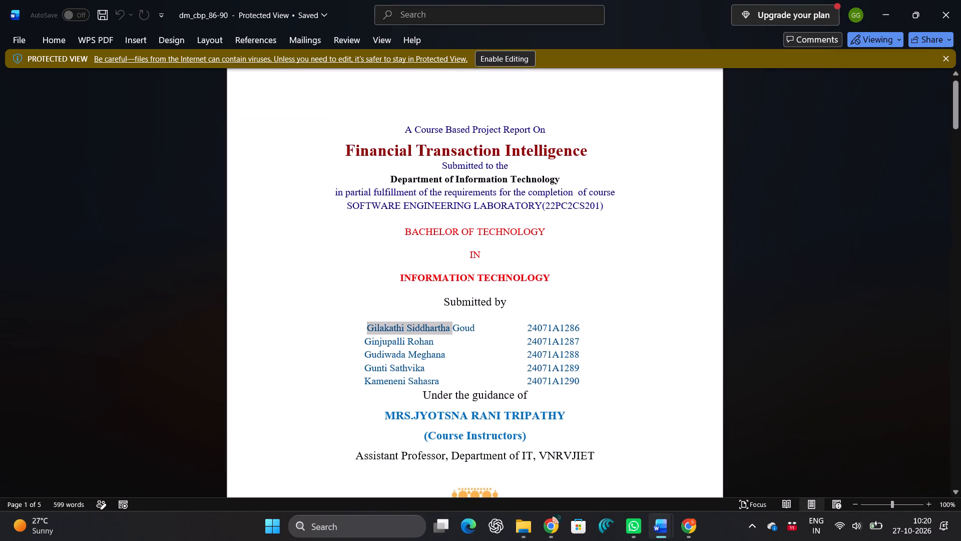
pyautogui.moveTo(457, 322); pyautogui.dragTo(569, 333)
pyautogui.hotkey('ctrl', 'c')
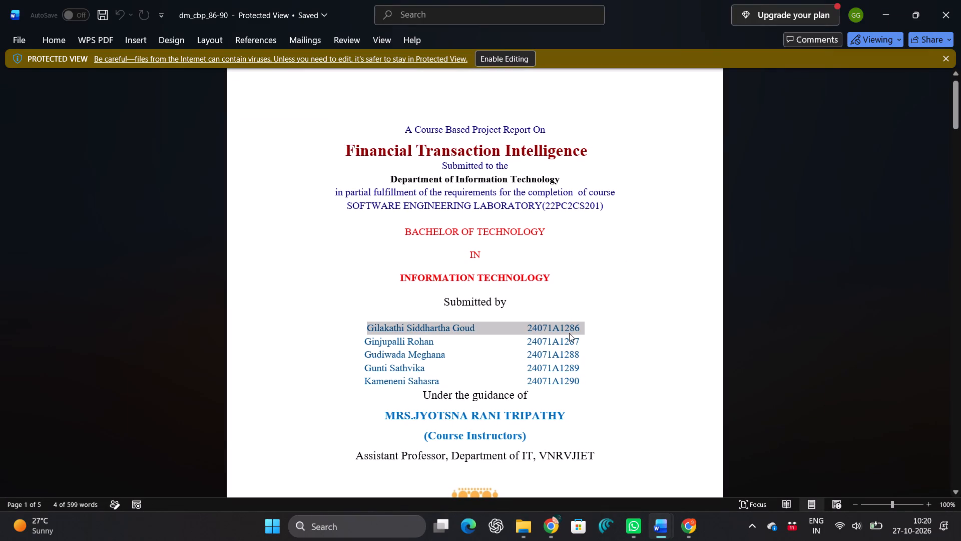
pyautogui.hotkey('alt', 'Tab')
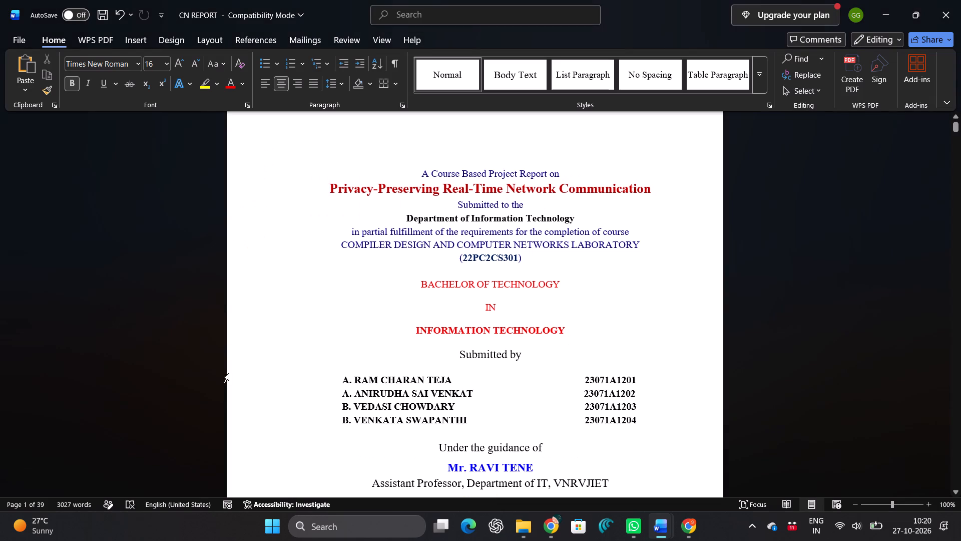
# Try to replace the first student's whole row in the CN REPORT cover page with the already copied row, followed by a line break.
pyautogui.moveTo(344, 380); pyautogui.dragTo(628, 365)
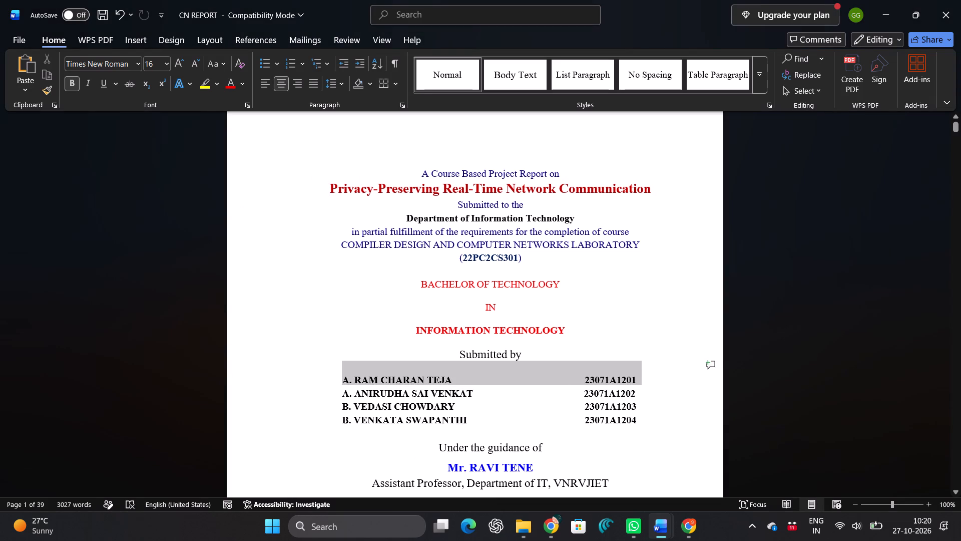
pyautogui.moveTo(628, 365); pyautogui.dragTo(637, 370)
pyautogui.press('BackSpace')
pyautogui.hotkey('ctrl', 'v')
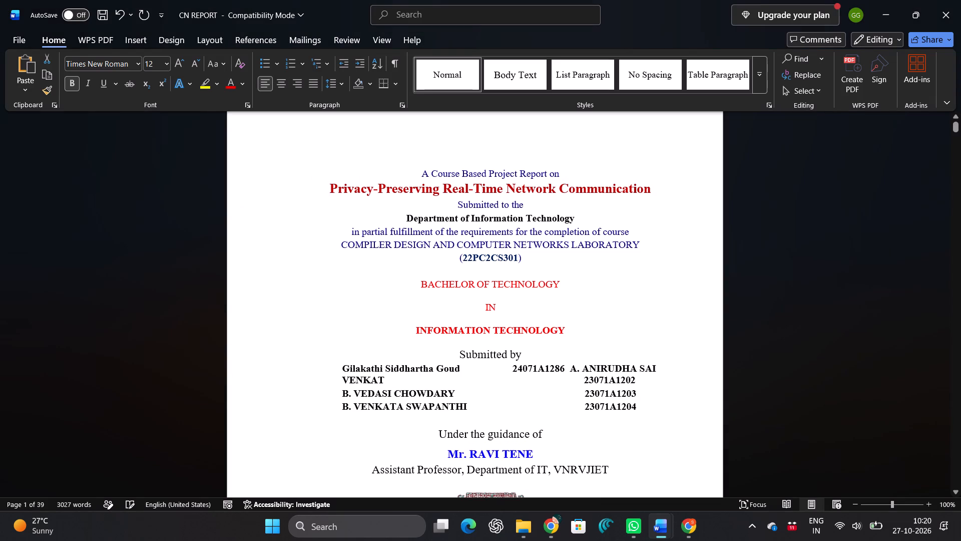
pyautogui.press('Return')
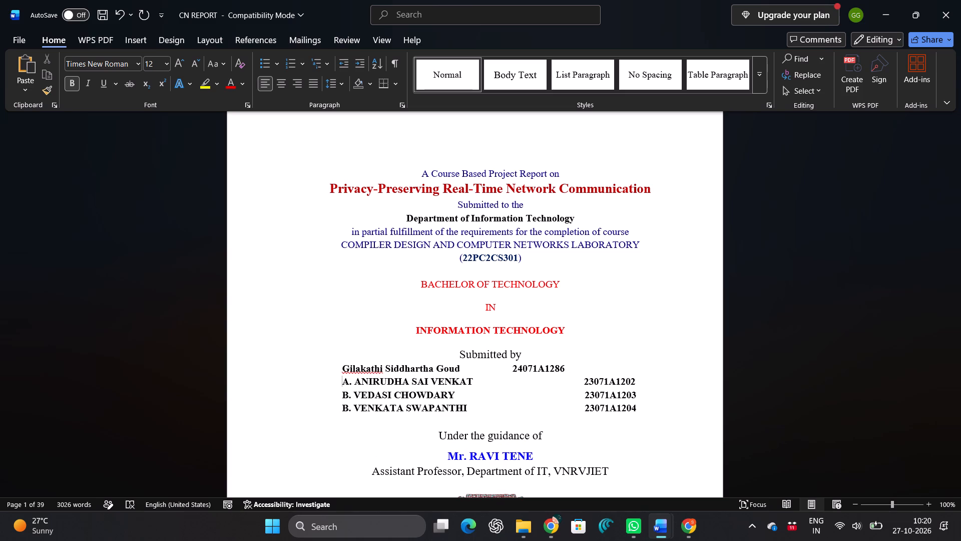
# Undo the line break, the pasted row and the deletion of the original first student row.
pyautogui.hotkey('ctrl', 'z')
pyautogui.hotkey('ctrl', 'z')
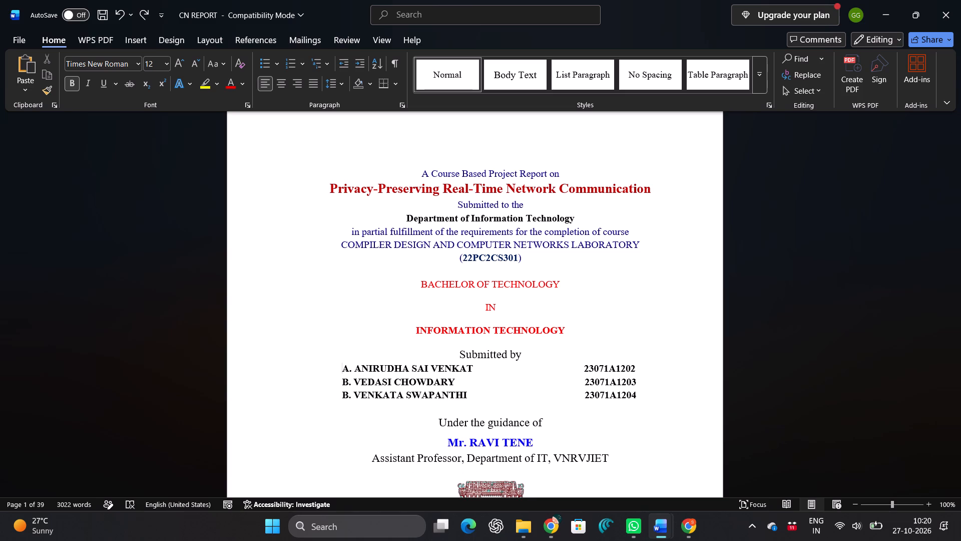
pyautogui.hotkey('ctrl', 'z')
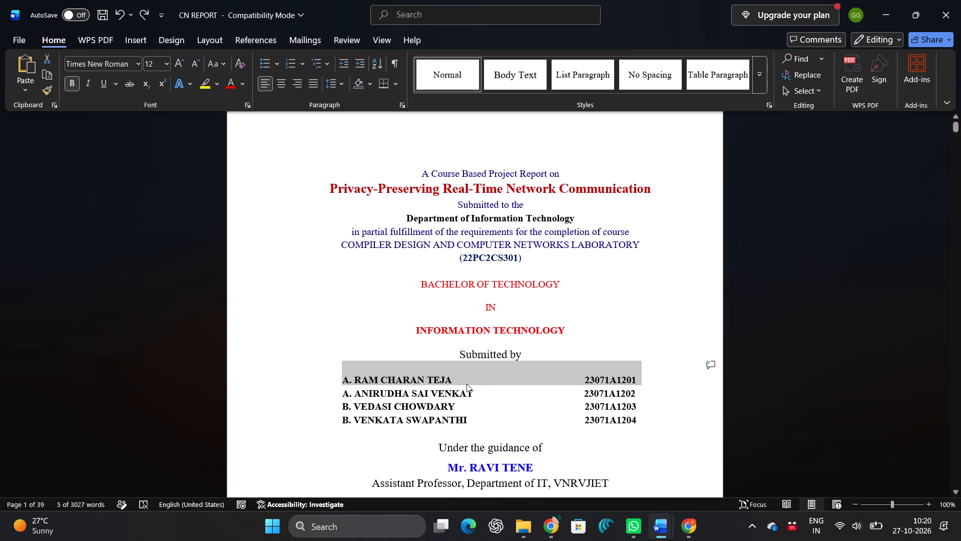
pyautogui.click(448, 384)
# Replace only the first student's name on the CN REPORT cover page with the first student name copied from dm_cbp_86-90.
pyautogui.hotkey('alt', 'Tab')
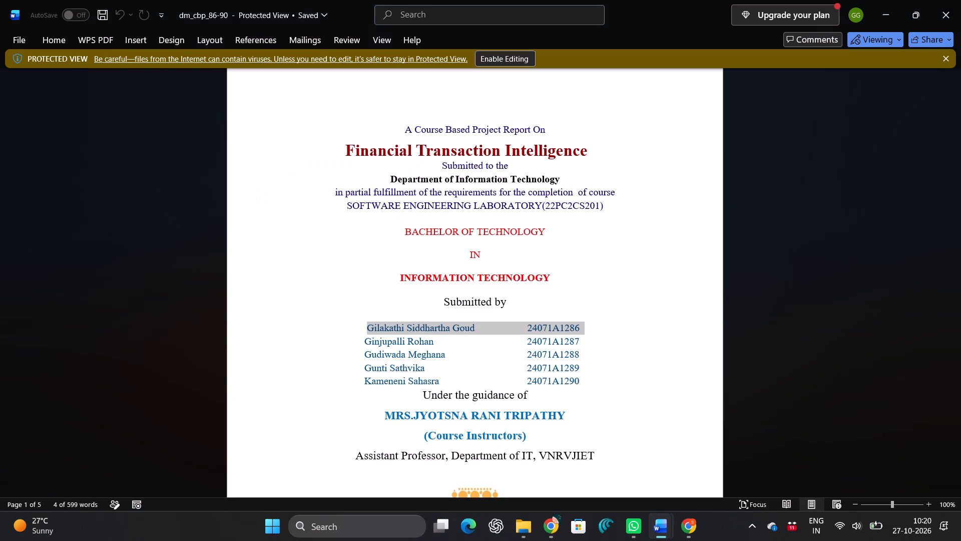
pyautogui.click(369, 326)
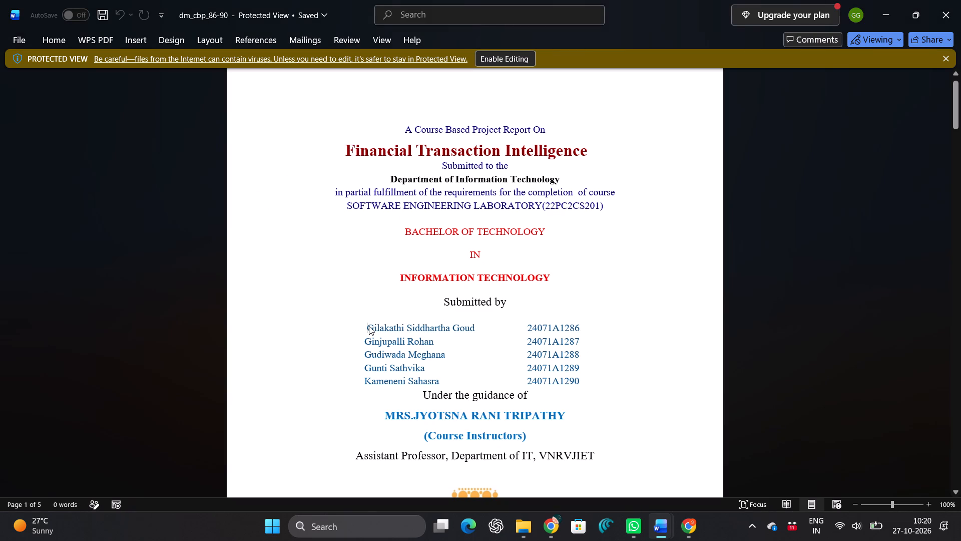
pyautogui.click(369, 326)
pyautogui.moveTo(369, 326); pyautogui.dragTo(474, 330)
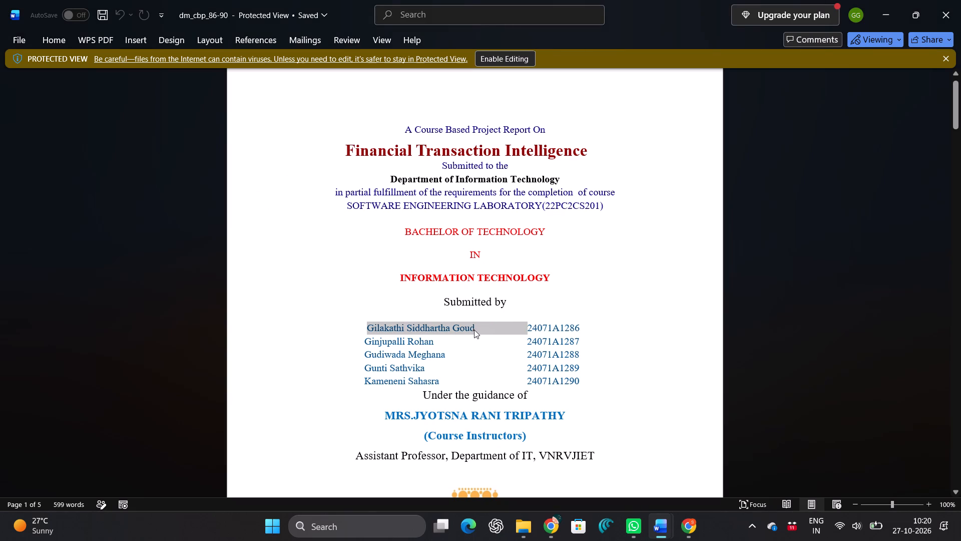
pyautogui.moveTo(474, 330); pyautogui.dragTo(461, 325)
pyautogui.hotkey('ctrl', 'c')
pyautogui.hotkey('alt', 'Tab')
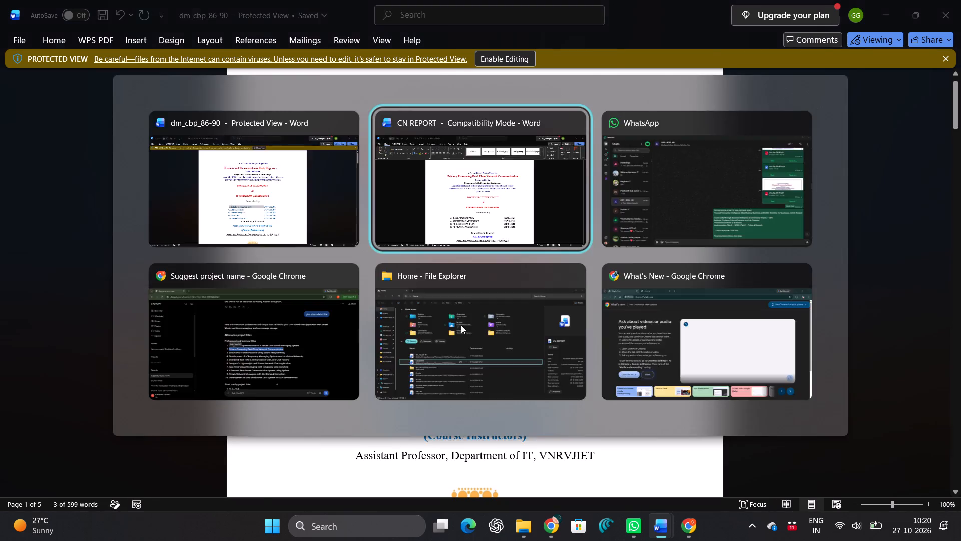
pyautogui.moveTo(343, 383); pyautogui.dragTo(454, 367)
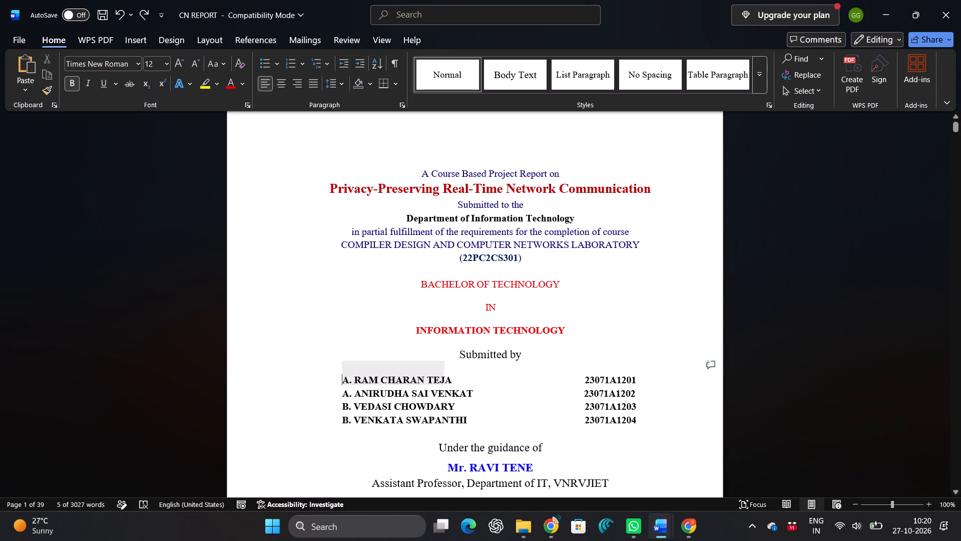
pyautogui.moveTo(454, 367); pyautogui.dragTo(462, 372)
pyautogui.press('BackSpace')
pyautogui.hotkey('ctrl', 'v')
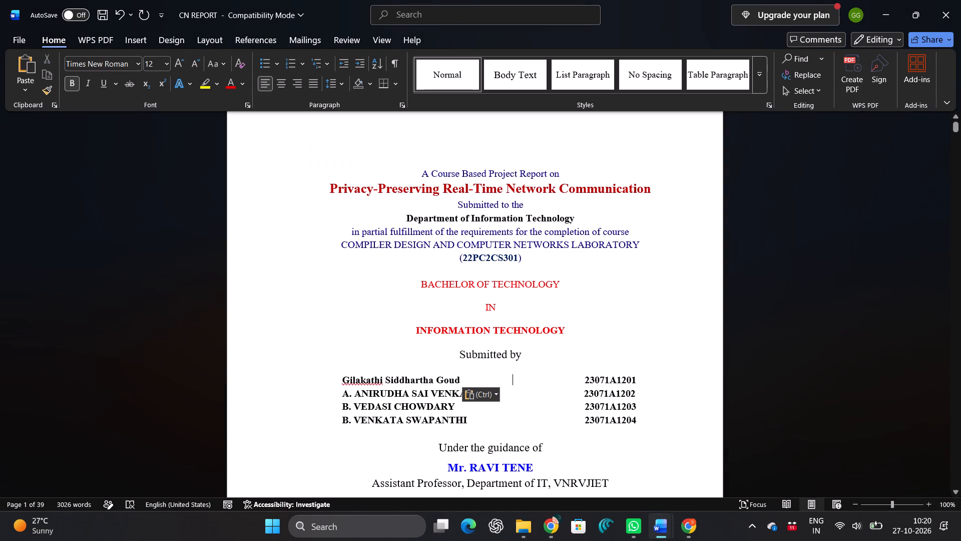
# Replace the second student's name in CN REPORT with the second student name copied from dm_cbp_86-90.
pyautogui.moveTo(343, 395); pyautogui.dragTo(343, 395)
pyautogui.moveTo(343, 395); pyautogui.dragTo(484, 397)
pyautogui.press('BackSpace')
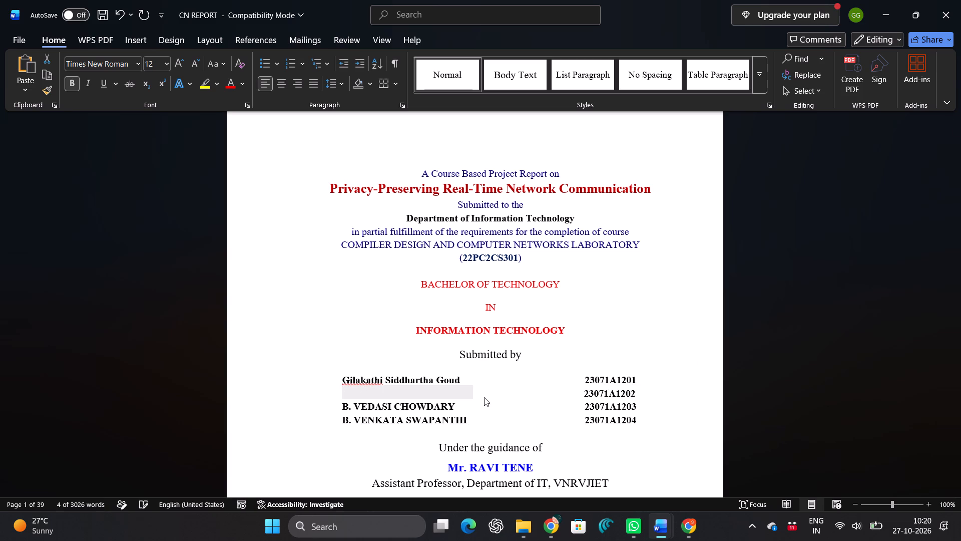
pyautogui.hotkey('alt', 'Tab')
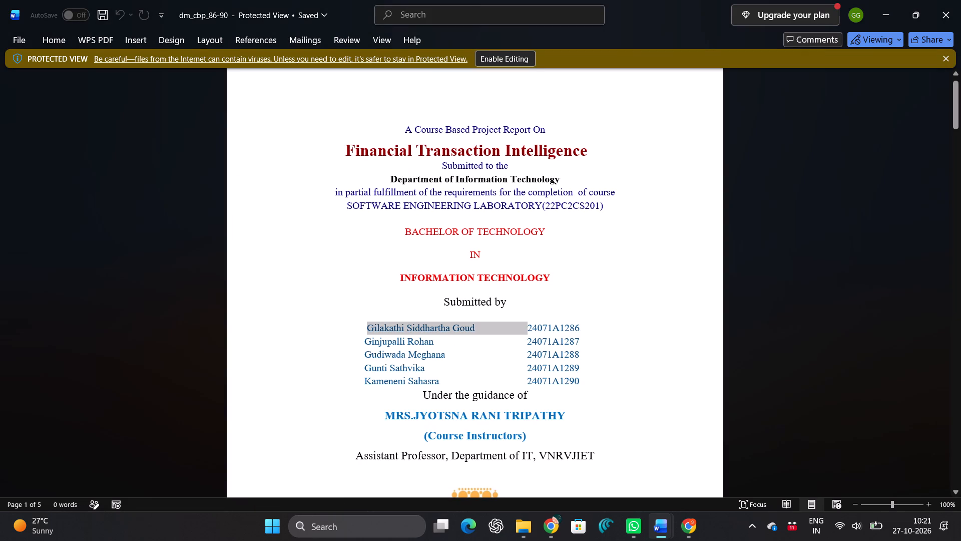
pyautogui.moveTo(366, 337); pyautogui.dragTo(427, 338)
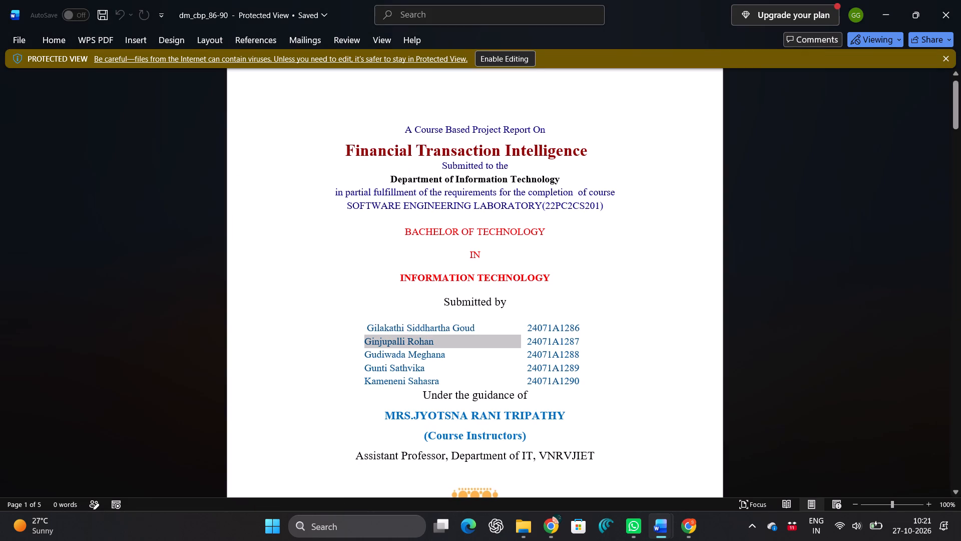
pyautogui.moveTo(427, 338); pyautogui.dragTo(431, 339)
pyautogui.hotkey('ctrl', 'c')
pyautogui.hotkey('alt', 'Tab')
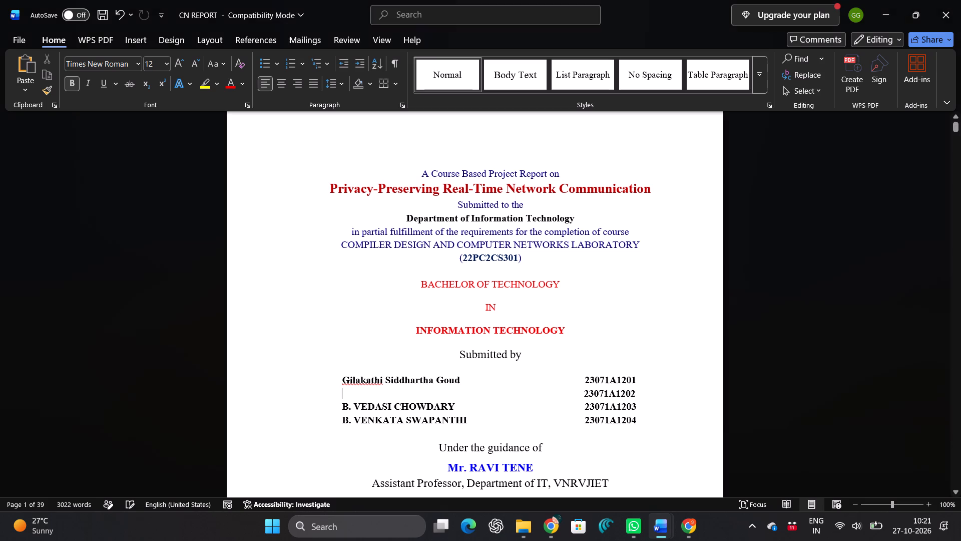
pyautogui.hotkey('ctrl', 'v')
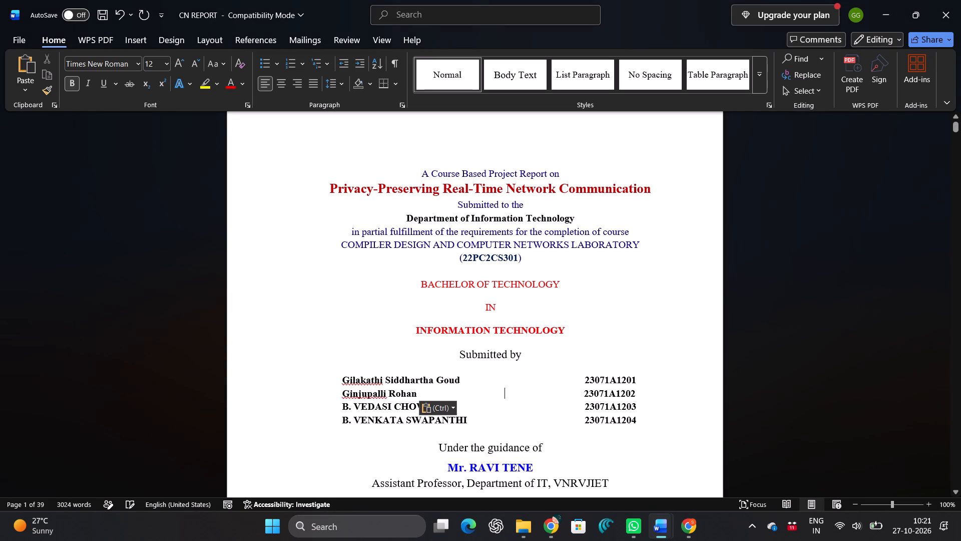
# Replace the third student's name in CN REPORT with the third student name copied from dm_cbp_86-90.
pyautogui.hotkey('alt', 'Tab')
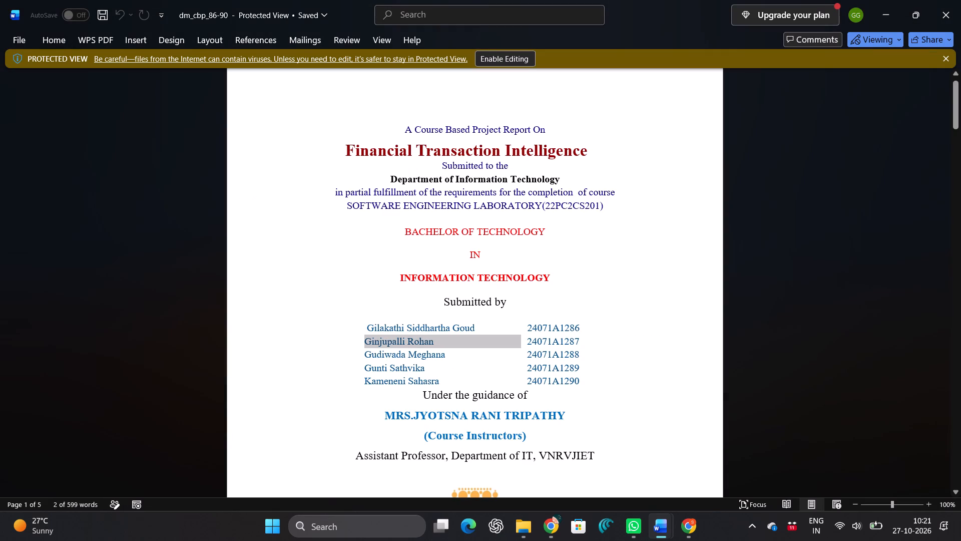
pyautogui.moveTo(365, 355); pyautogui.dragTo(444, 356)
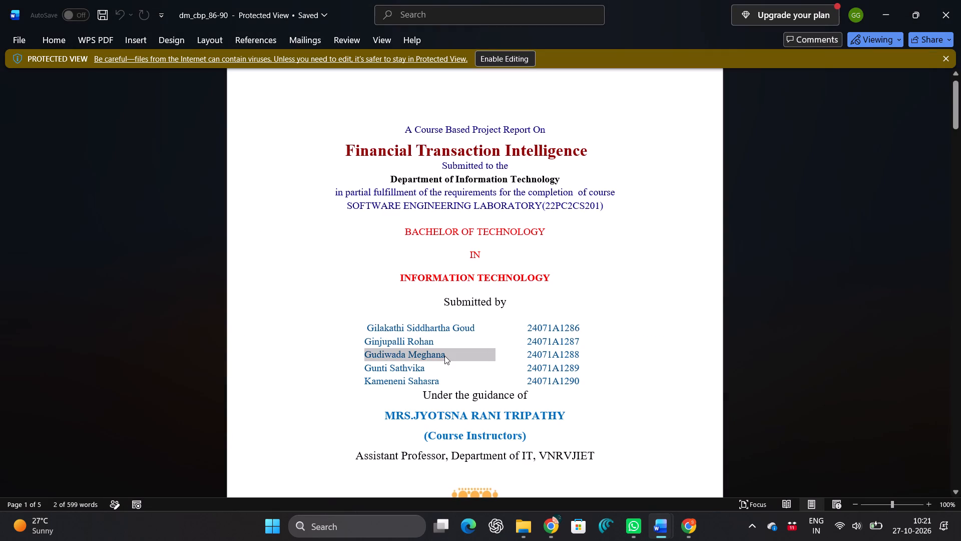
pyautogui.hotkey('ctrl', 'c')
pyautogui.hotkey('alt', 'Tab')
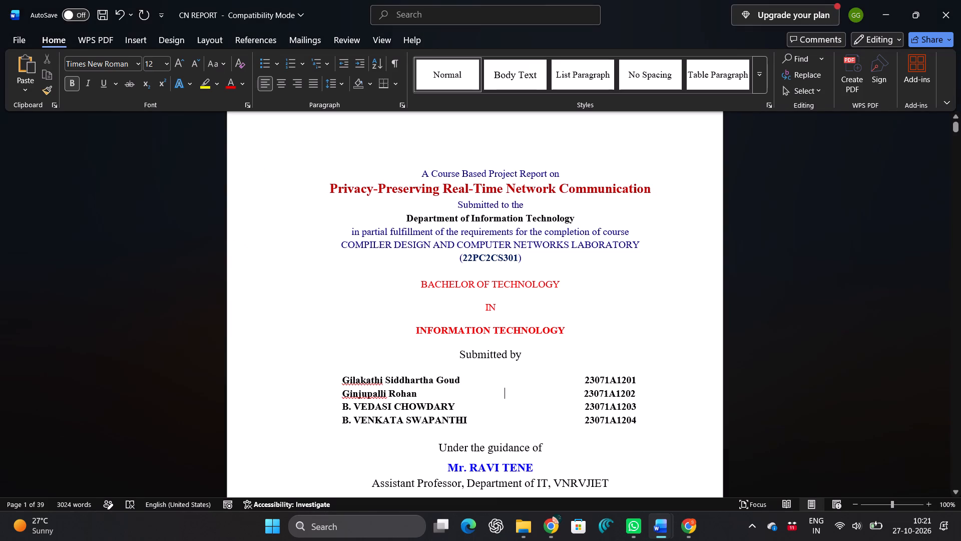
pyautogui.moveTo(343, 406); pyautogui.dragTo(415, 409)
pyautogui.press('BackSpace')
pyautogui.hotkey('ctrl', 'v')
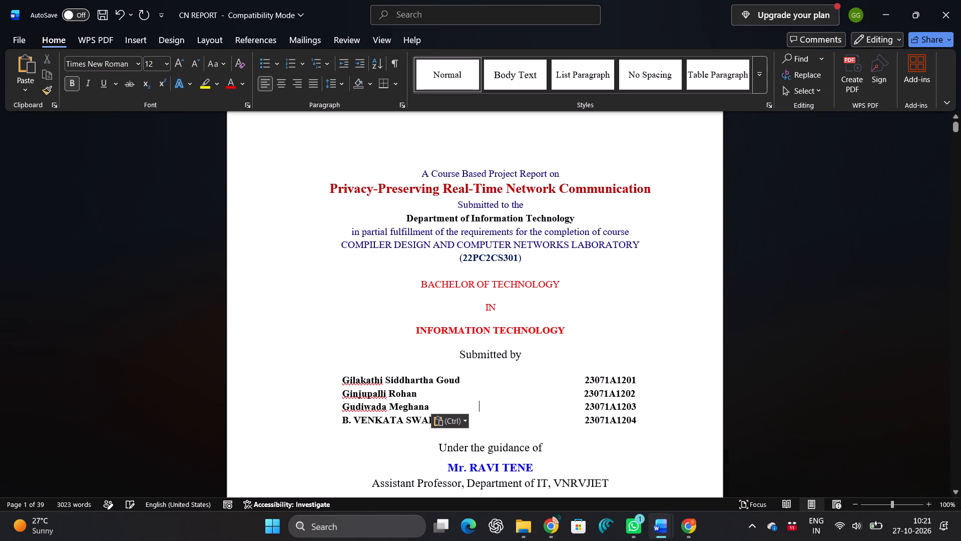
# Replace the fourth student's name in CN REPORT with the fourth student name copied from dm_cbp_86-90.
pyautogui.hotkey('alt', 'Tab')
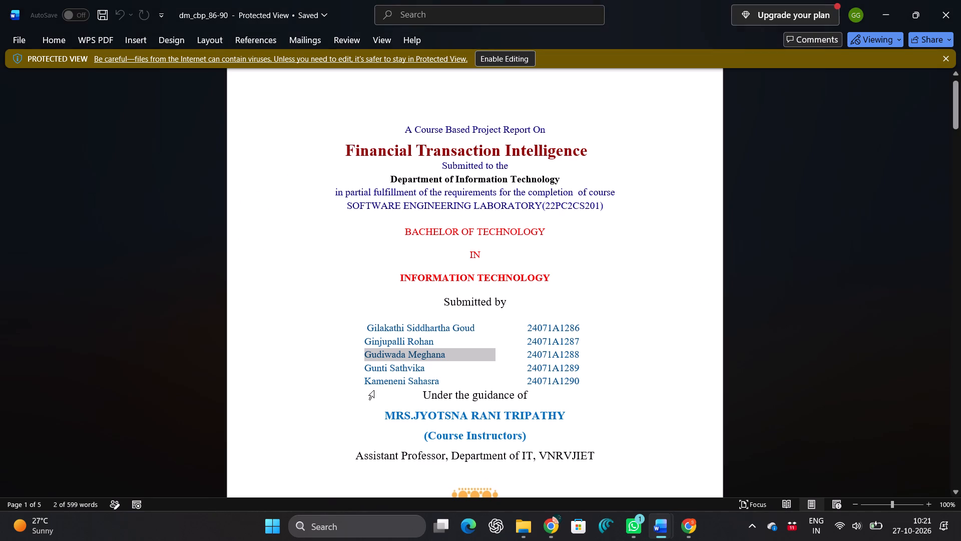
pyautogui.moveTo(366, 369); pyautogui.dragTo(412, 368)
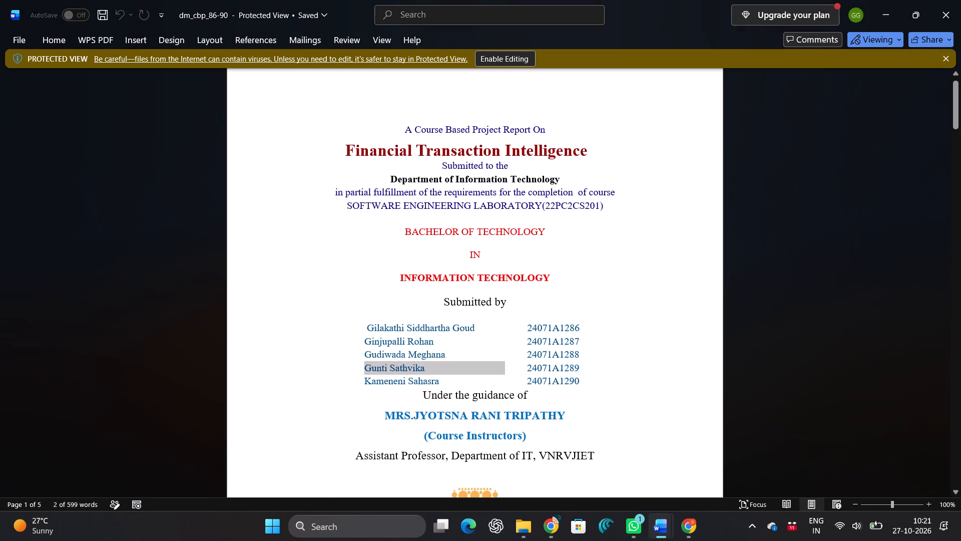
pyautogui.moveTo(412, 368); pyautogui.dragTo(418, 368)
pyautogui.hotkey('ctrl', 'c')
pyautogui.hotkey('alt', 'Tab')
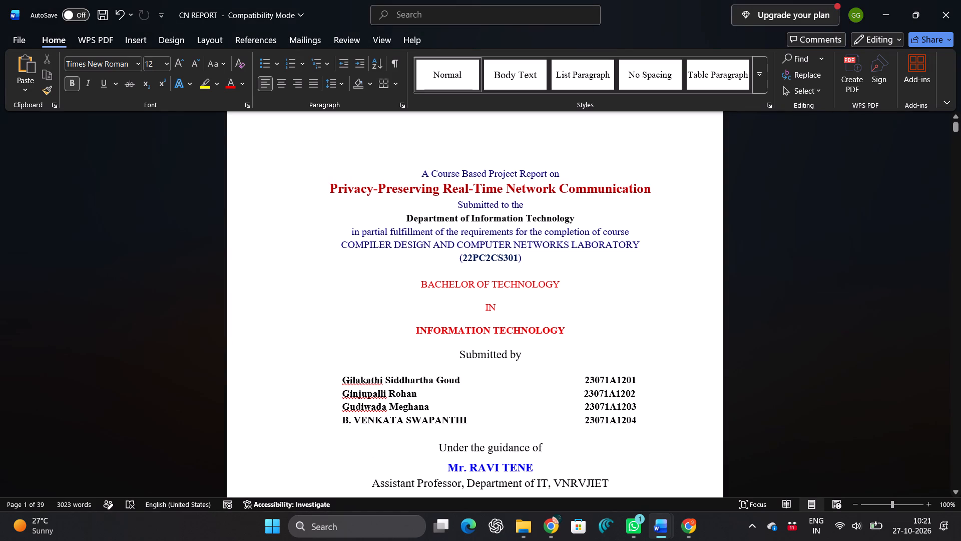
pyautogui.moveTo(342, 422); pyautogui.dragTo(447, 424)
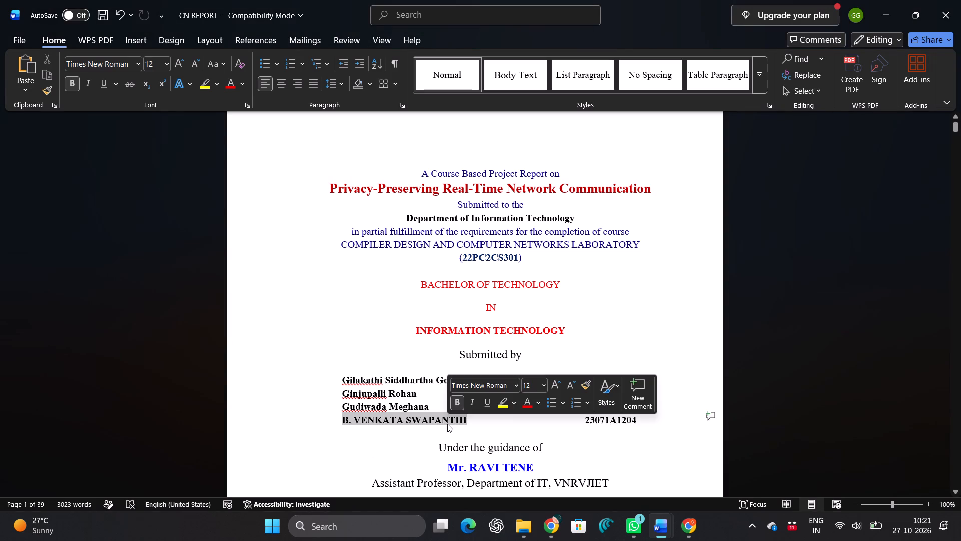
pyautogui.press('BackSpace')
pyautogui.hotkey('ctrl', 'v')
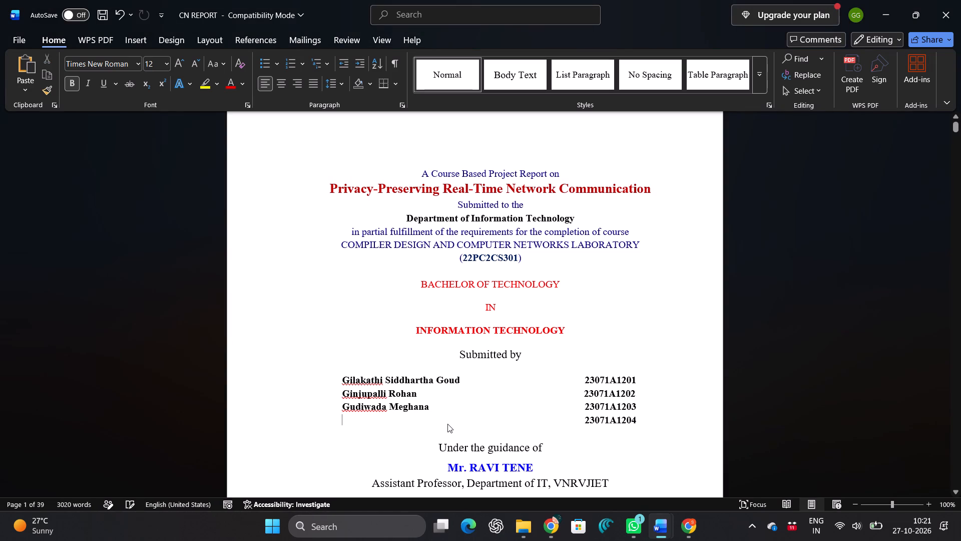
# Add an empty line below the fourth student's row on the CN REPORT cover page.
pyautogui.click(653, 419)
pyautogui.press('Return')
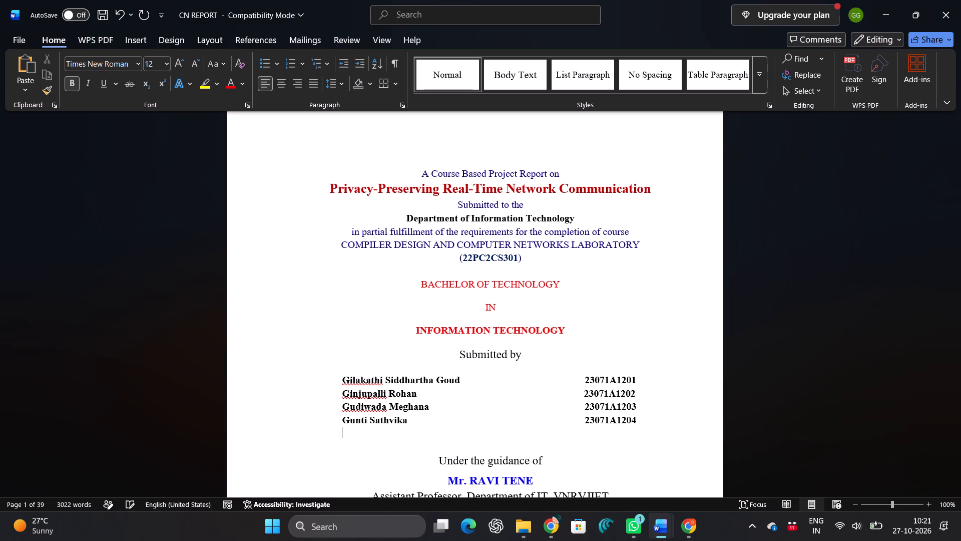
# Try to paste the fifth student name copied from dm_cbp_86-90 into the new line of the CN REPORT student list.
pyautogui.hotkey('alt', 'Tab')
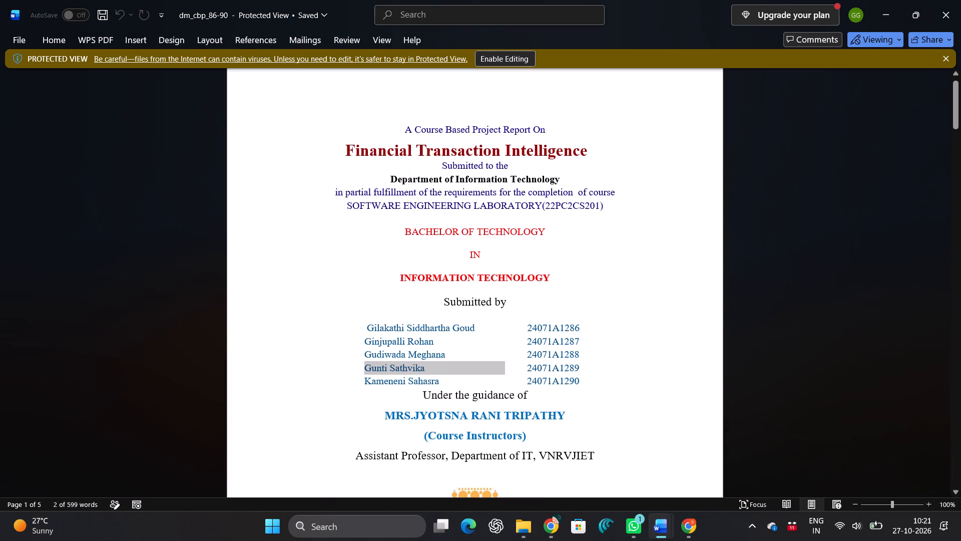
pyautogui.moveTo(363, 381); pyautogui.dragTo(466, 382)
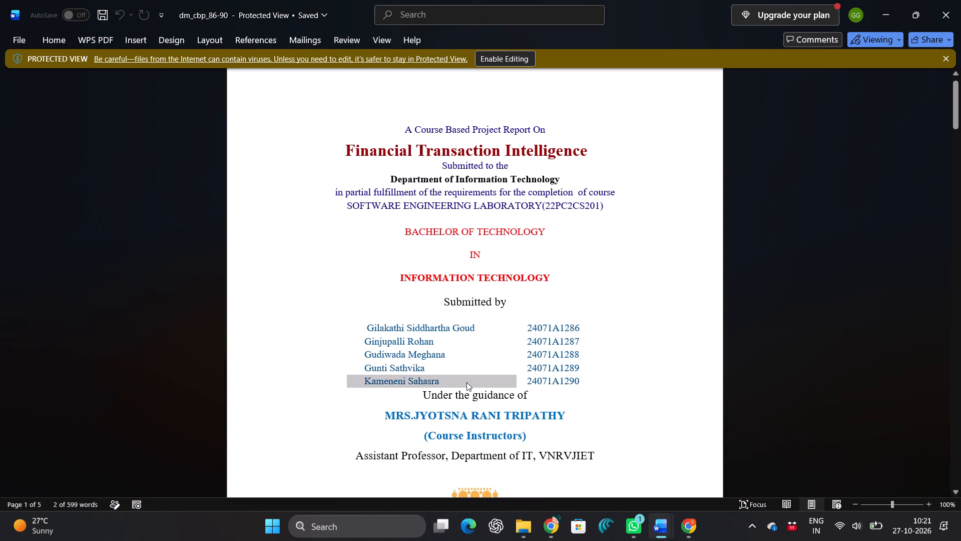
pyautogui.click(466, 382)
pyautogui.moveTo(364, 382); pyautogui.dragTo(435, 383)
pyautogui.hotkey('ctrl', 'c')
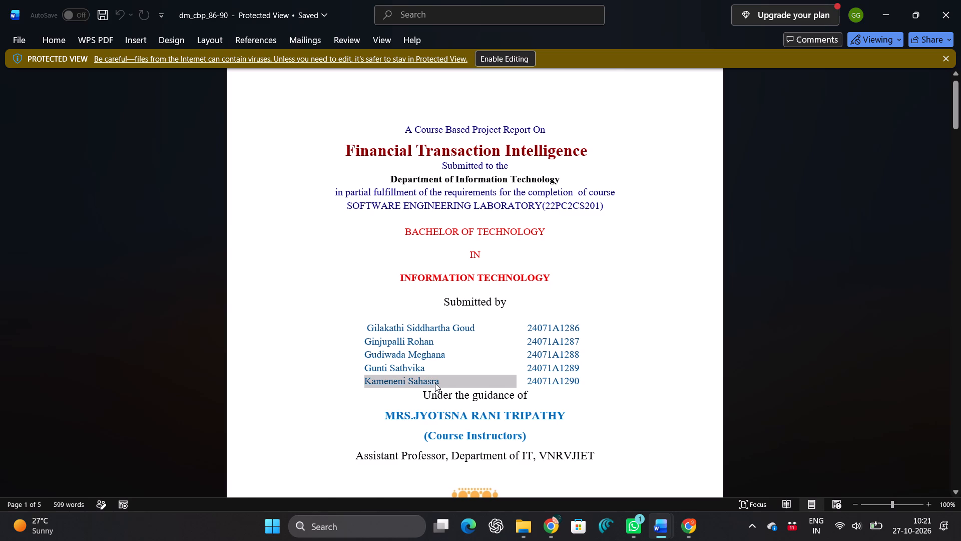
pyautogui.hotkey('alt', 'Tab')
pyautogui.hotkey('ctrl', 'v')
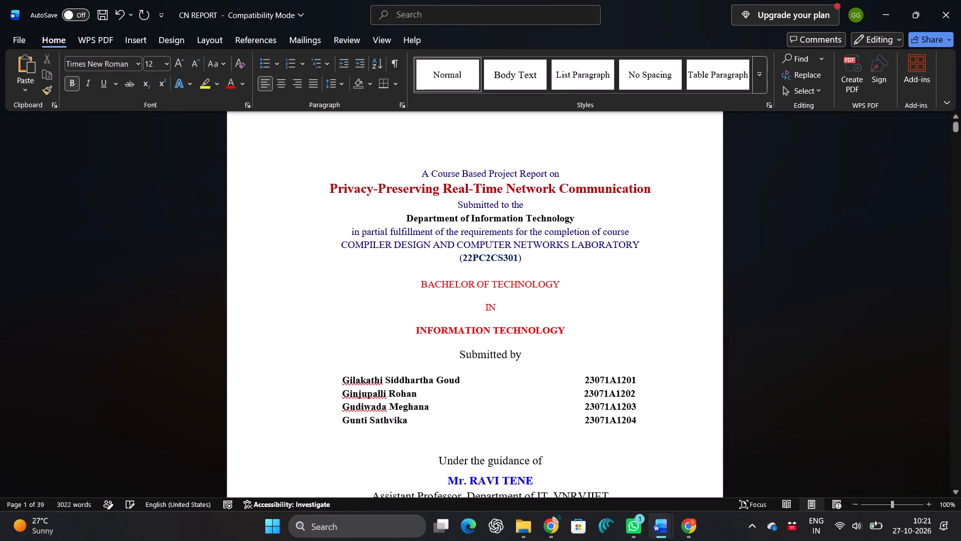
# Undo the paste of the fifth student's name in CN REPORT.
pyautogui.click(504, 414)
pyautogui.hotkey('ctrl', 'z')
# Copy the fifth student's name from dm_cbp_86-90 into the empty line of the CN REPORT student list.
pyautogui.hotkey('alt', 'Tab')
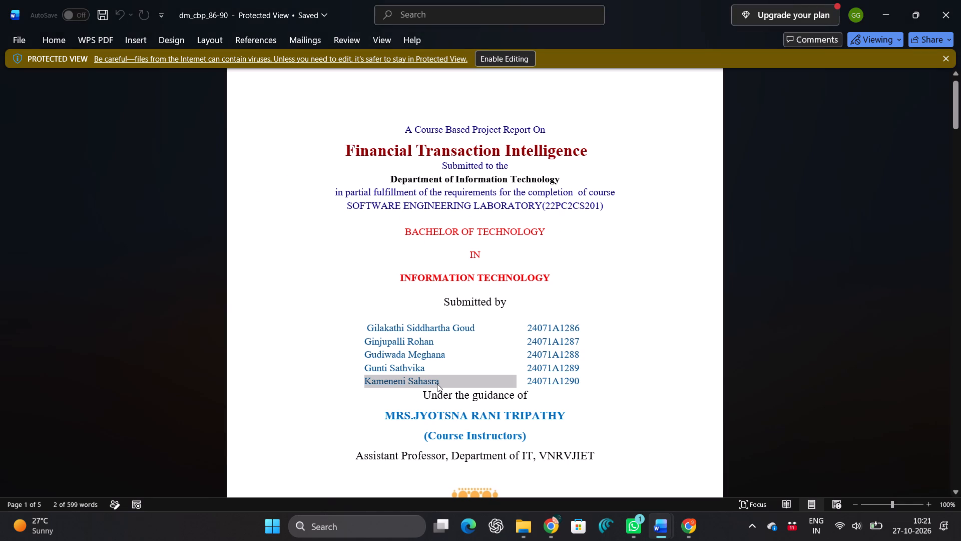
pyautogui.hotkey('ctrl', 'c')
pyautogui.hotkey('ctrl', 'c')
pyautogui.hotkey('alt', 'Tab')
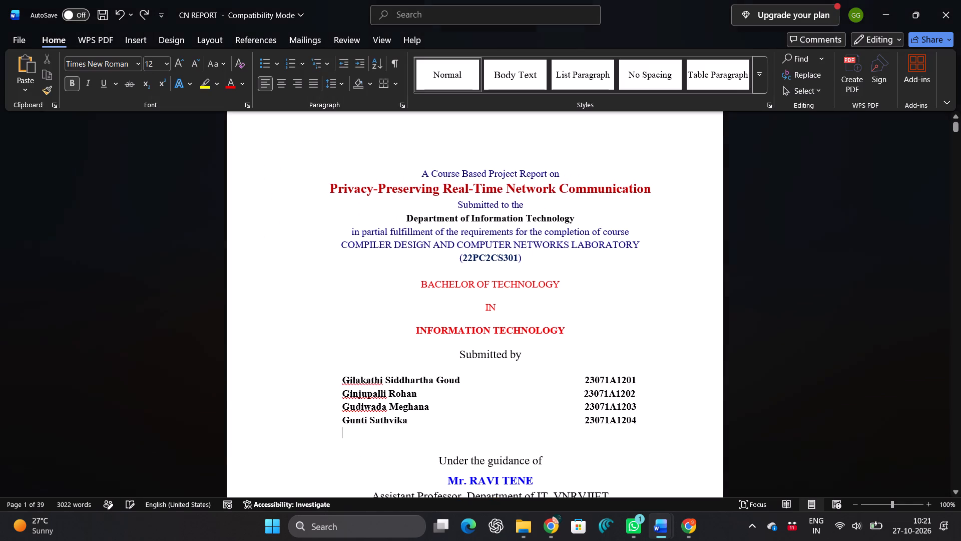
pyautogui.hotkey('ctrl', 'v')
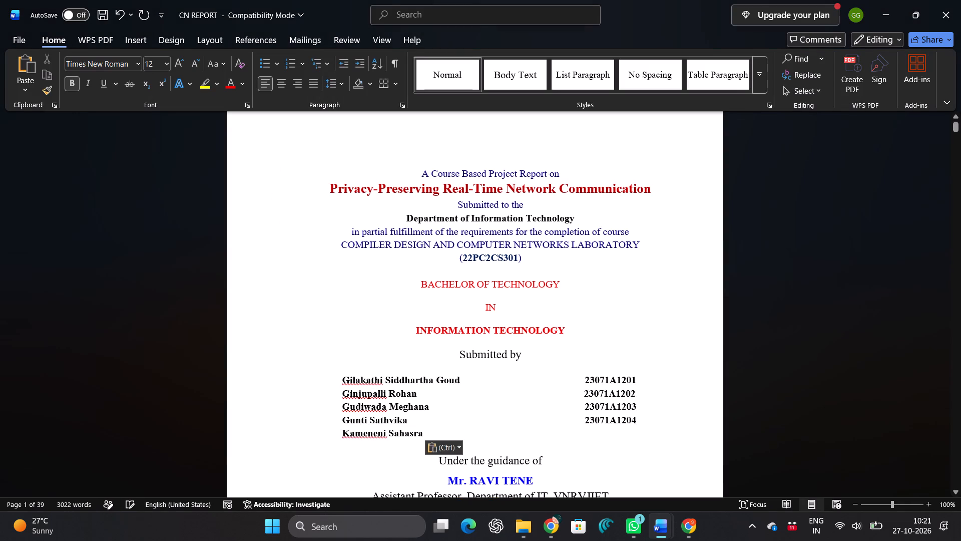
# Change the first student's roll number on the CN REPORT cover page to match the one listed in dm_cbp_86-90.
pyautogui.click(594, 382)
pyautogui.press('BackSpace')
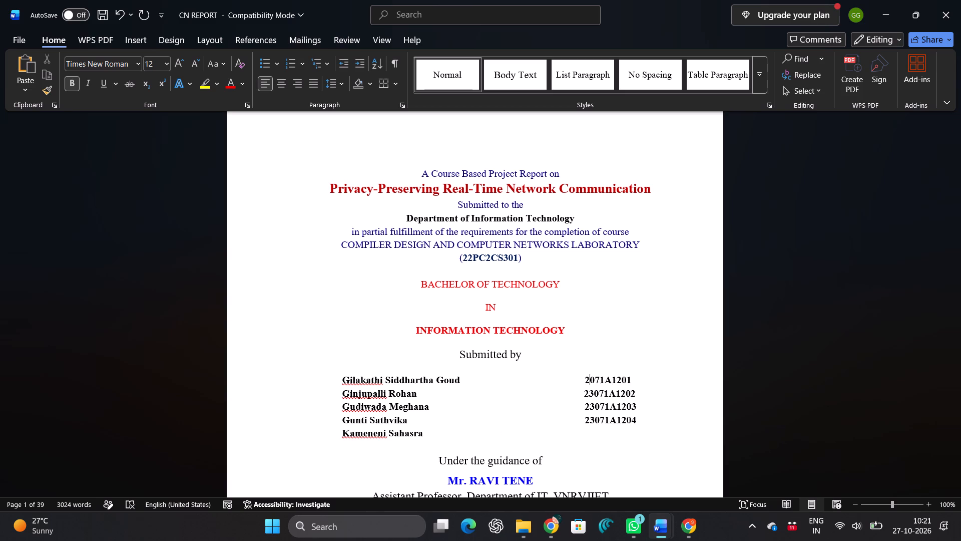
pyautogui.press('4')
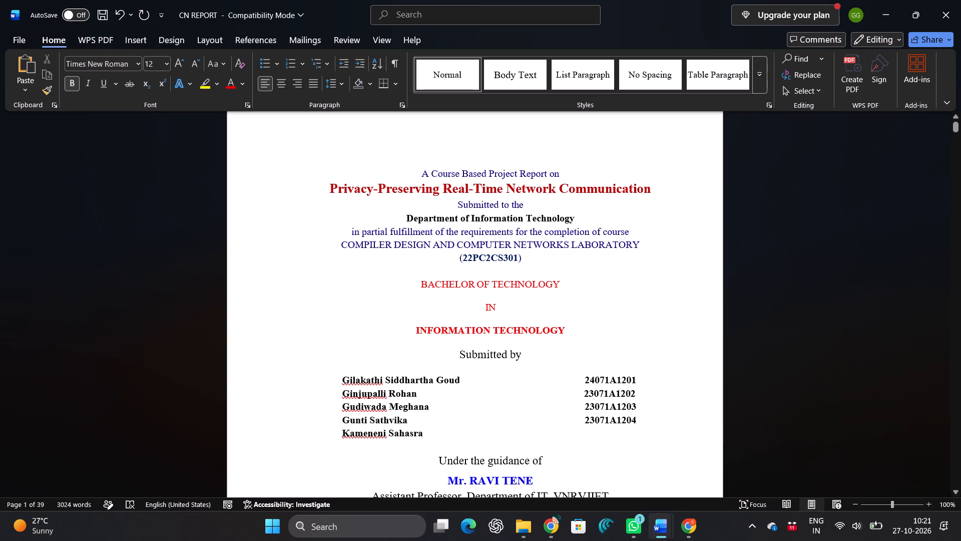
pyautogui.click(637, 380)
pyautogui.press('BackSpace')
pyautogui.press('BackSpace')
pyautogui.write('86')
# Change the second student's roll number in the student list to match the one listed in dm_cbp_86-90.
pyautogui.click(592, 395)
pyautogui.press('BackSpace')
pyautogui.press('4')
pyautogui.click(642, 393)
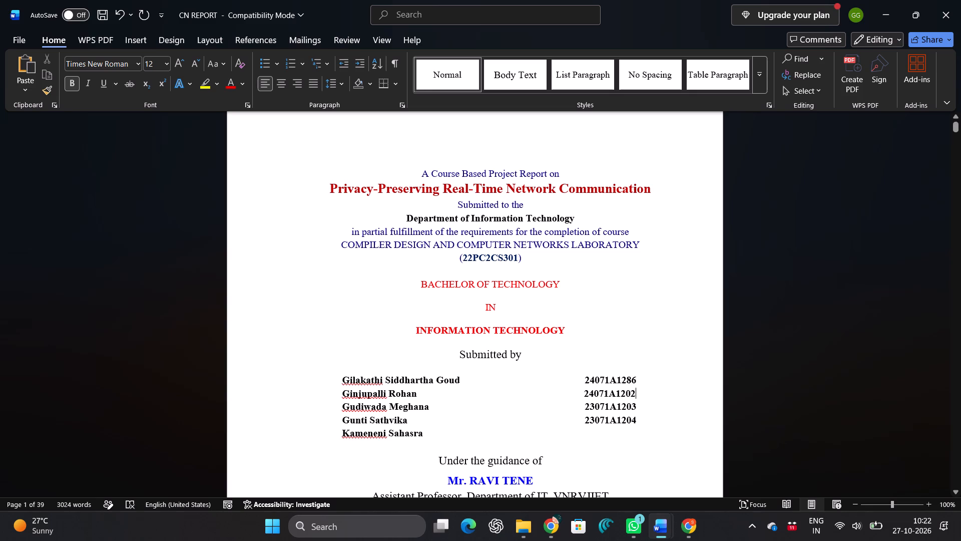
pyautogui.press('BackSpace')
pyautogui.press('BackSpace')
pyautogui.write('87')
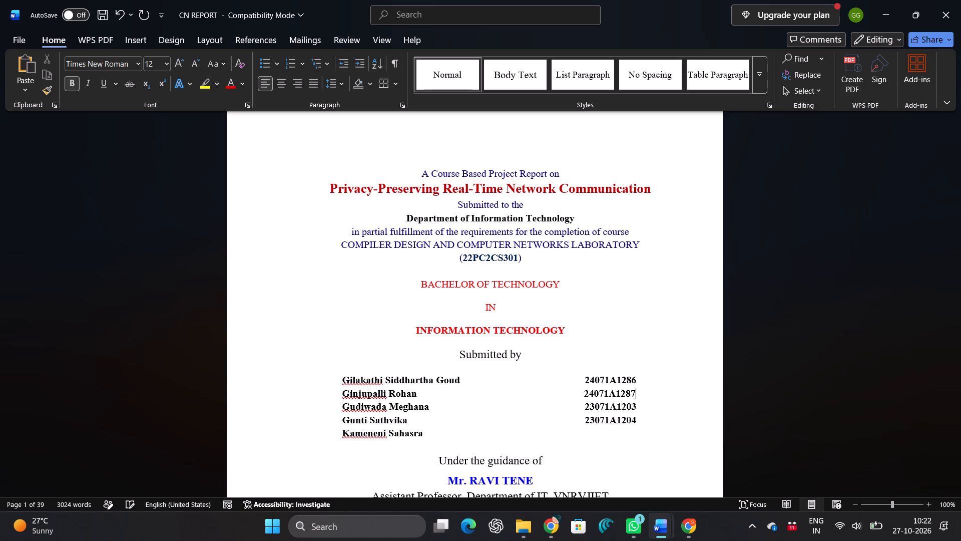
# Change the third student's roll number in the student list to match the one listed in dm_cbp_86-90.
pyautogui.click(595, 409)
pyautogui.press('BackSpace')
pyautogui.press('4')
pyautogui.click(638, 406)
pyautogui.press('BackSpace')
pyautogui.press('BackSpace')
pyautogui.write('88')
# Change the fourth student's roll number in the student list to match the one listed in dm_cbp_86-90.
pyautogui.click(595, 419)
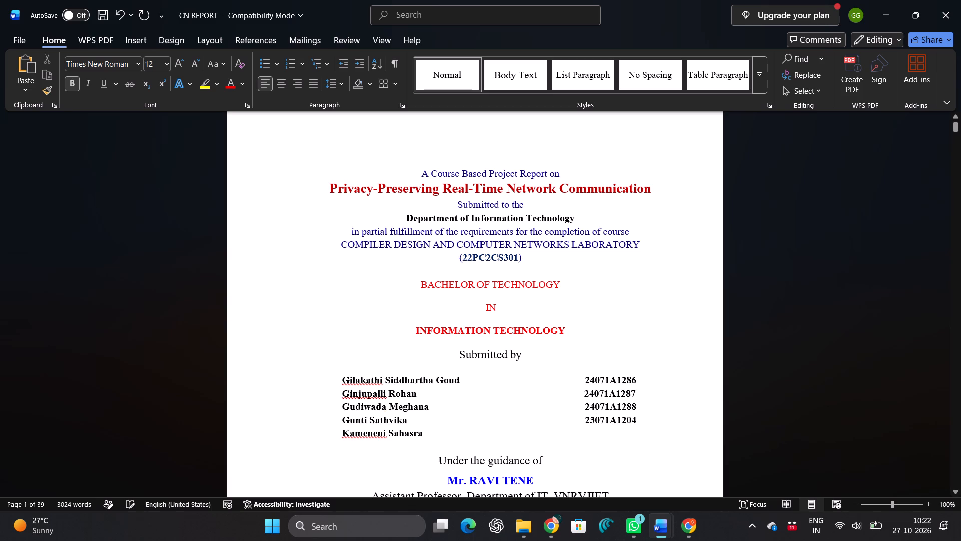
pyautogui.press('BackSpace')
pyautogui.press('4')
pyautogui.click(638, 420)
pyautogui.press('BackSpace')
pyautogui.press('BackSpace')
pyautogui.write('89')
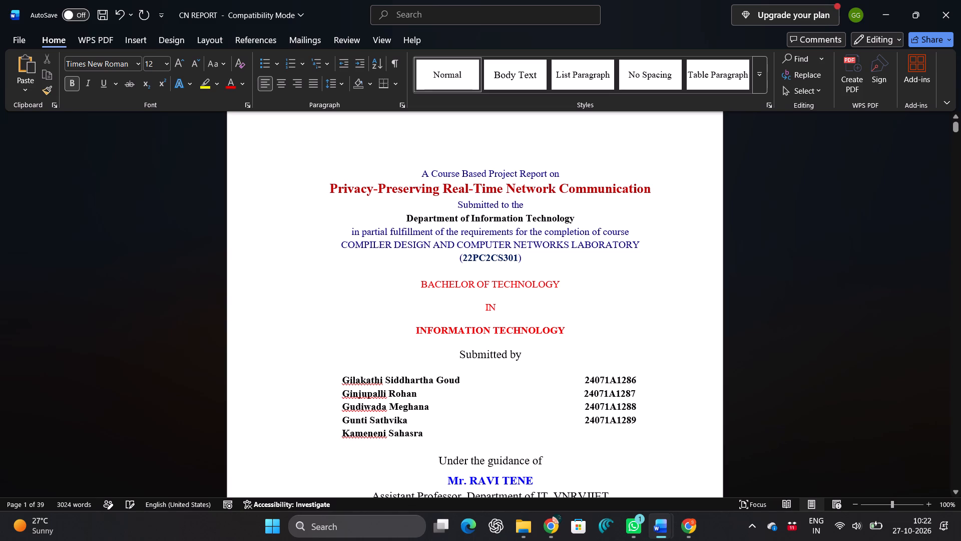
# Add the fifth student's roll number in line with the others by copying the fourth one and changing its last two digits to 90.
pyautogui.moveTo(586, 420); pyautogui.dragTo(637, 423)
pyautogui.hotkey('ctrl', 'c')
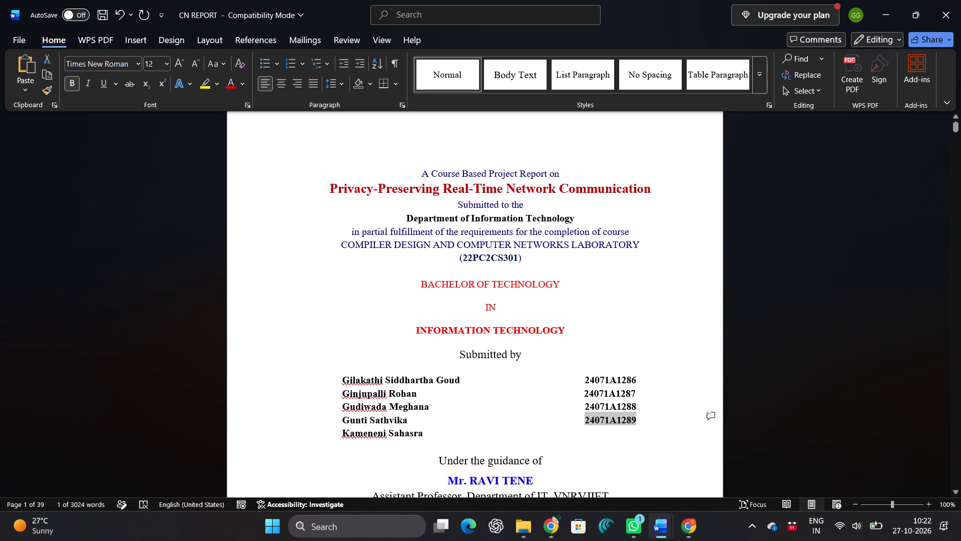
pyautogui.click(593, 433)
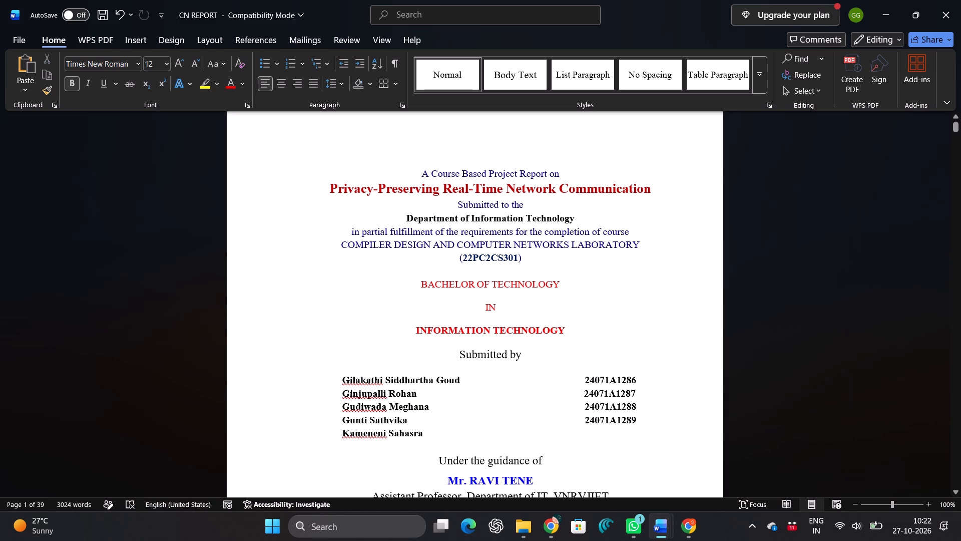
pyautogui.press('Tab')
pyautogui.hotkey('ctrl', 'v')
pyautogui.press('BackSpace')
pyautogui.press('BackSpace')
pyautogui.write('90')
# Remove the bold formatting from all five student names and roll numbers on the CN REPORT cover page.
pyautogui.scroll(-1, 612, 431)
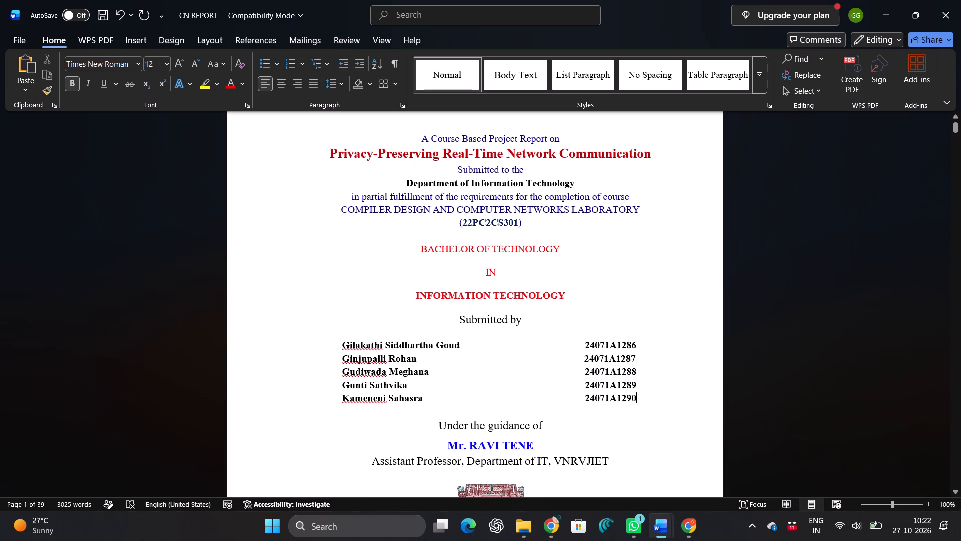
pyautogui.scroll(-1, 612, 431)
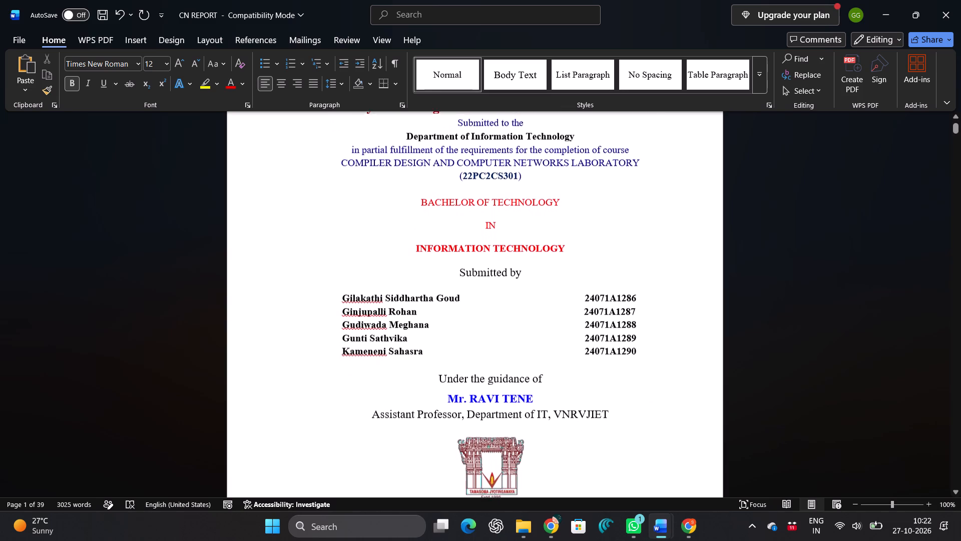
pyautogui.scroll(2, 612, 431)
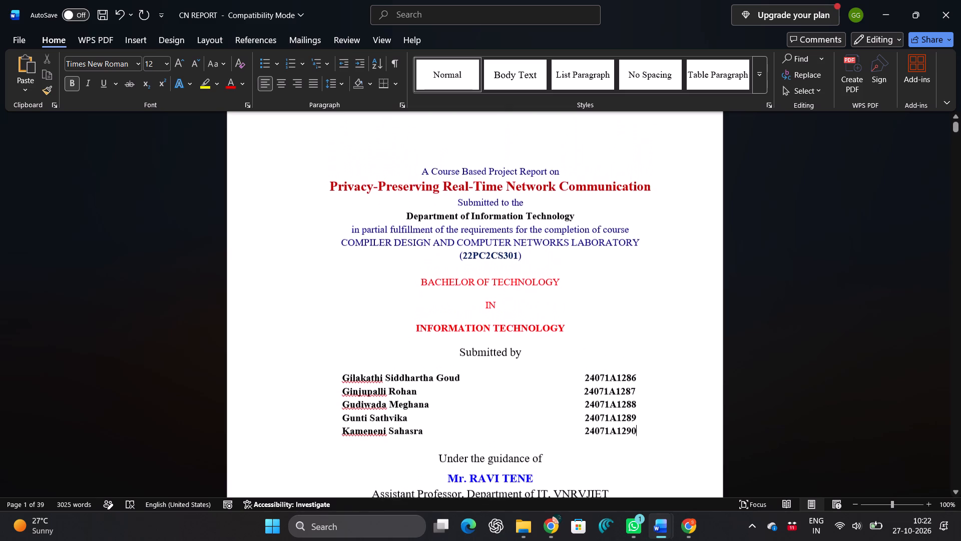
pyautogui.scroll(-1, 612, 431)
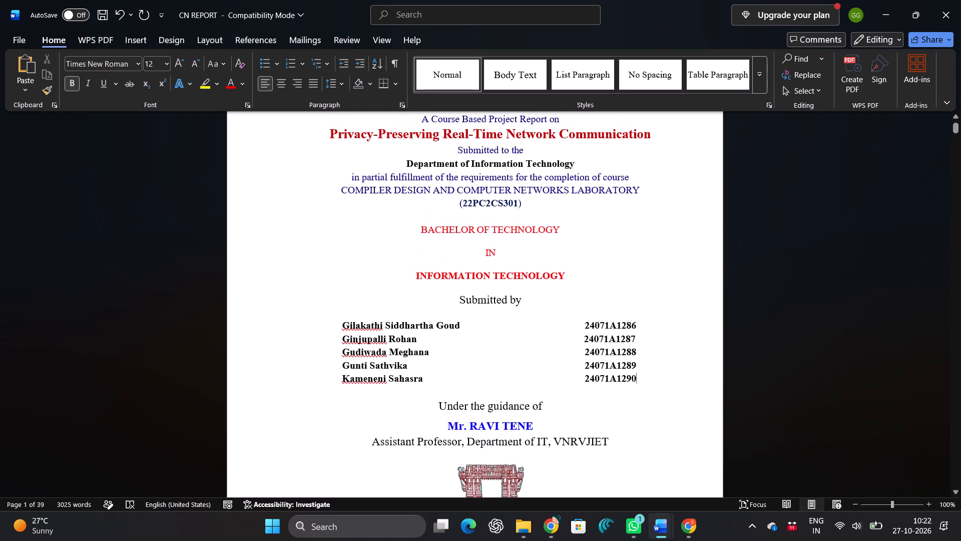
pyautogui.moveTo(342, 326); pyautogui.dragTo(609, 366)
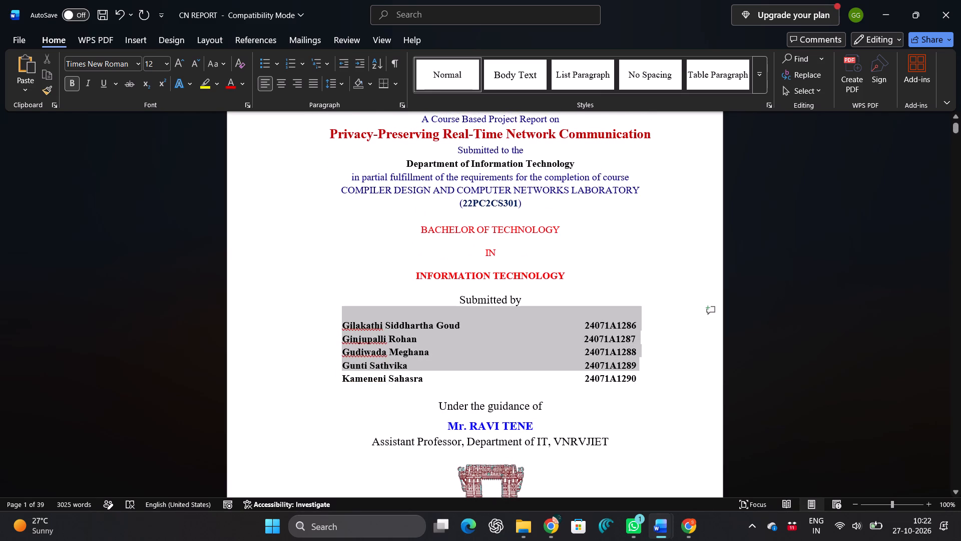
pyautogui.moveTo(609, 366); pyautogui.dragTo(629, 380)
pyautogui.click(641, 356)
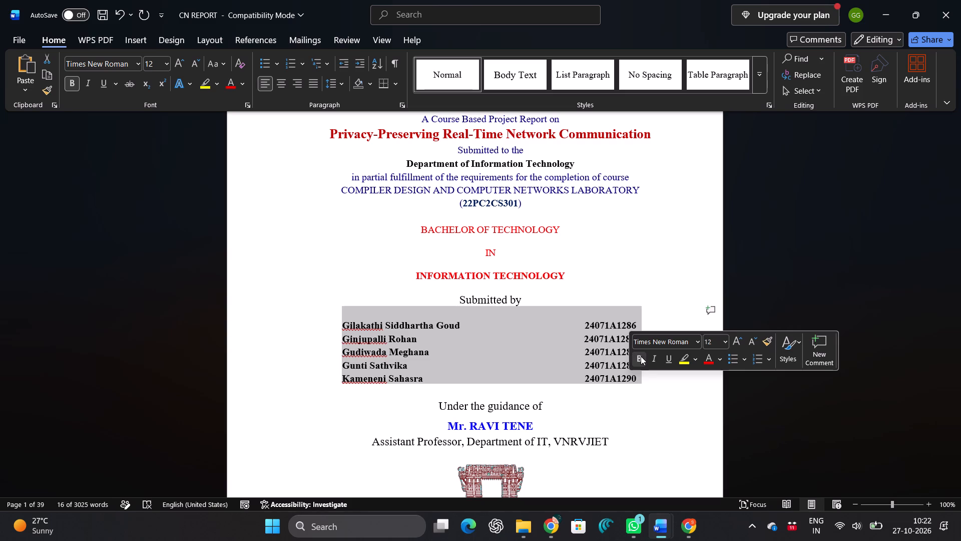
pyautogui.click(615, 246)
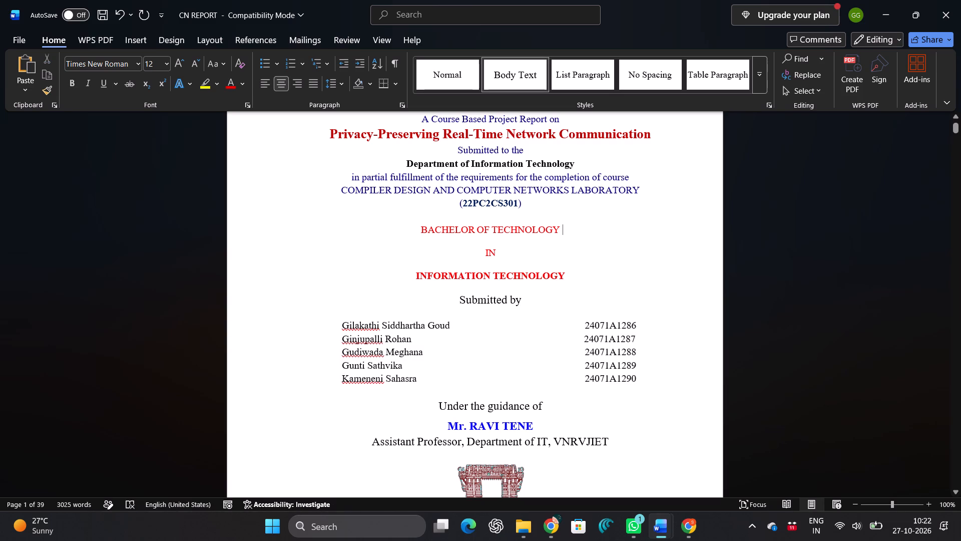
# Change the first student's name in the CN REPORT cover page list to uppercase.
pyautogui.hotkey('alt', 'Tab')
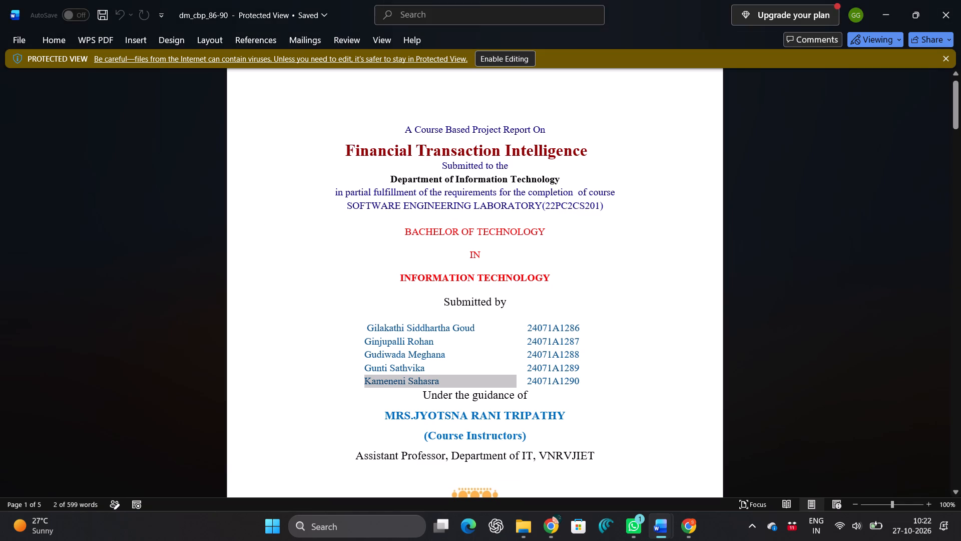
pyautogui.hotkey('alt', 'Tab')
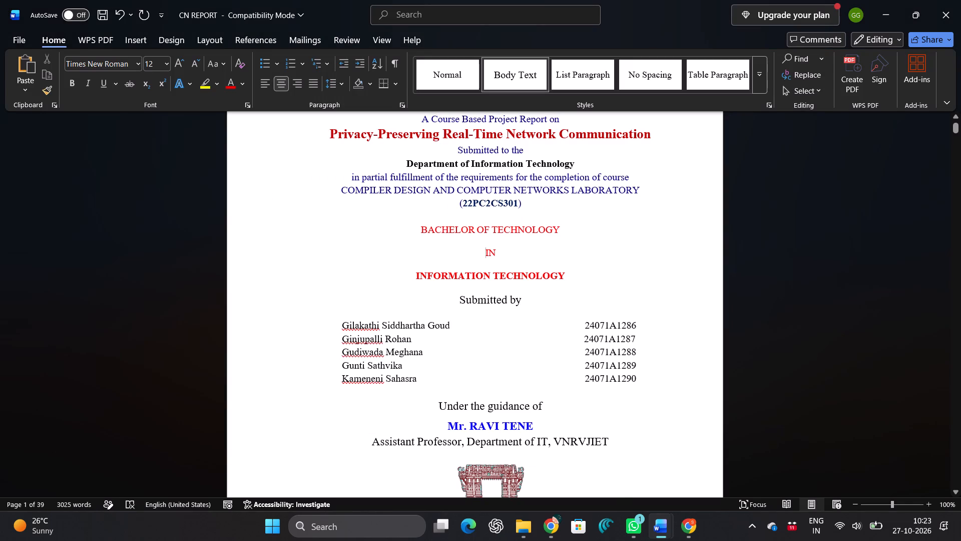
pyautogui.moveTo(341, 327); pyautogui.dragTo(437, 327)
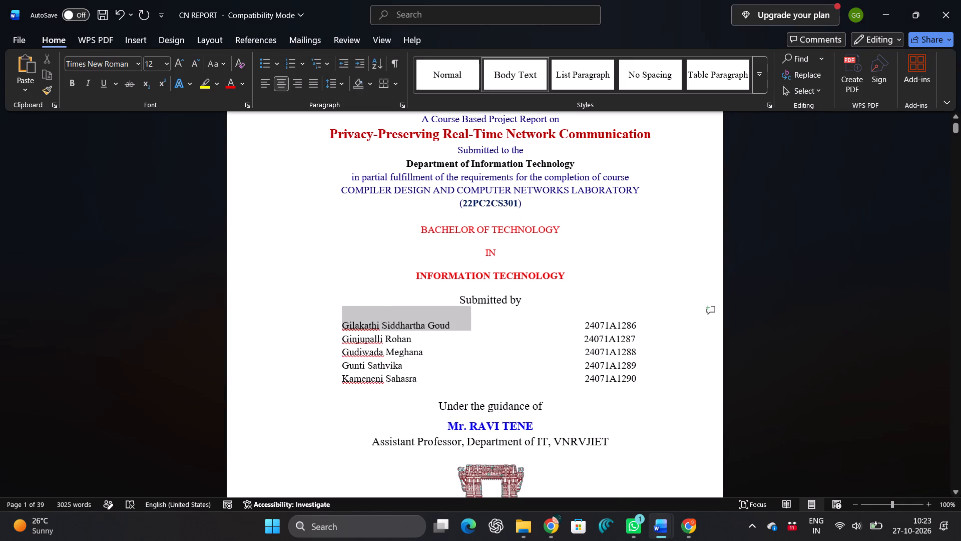
pyautogui.moveTo(437, 327); pyautogui.dragTo(470, 328)
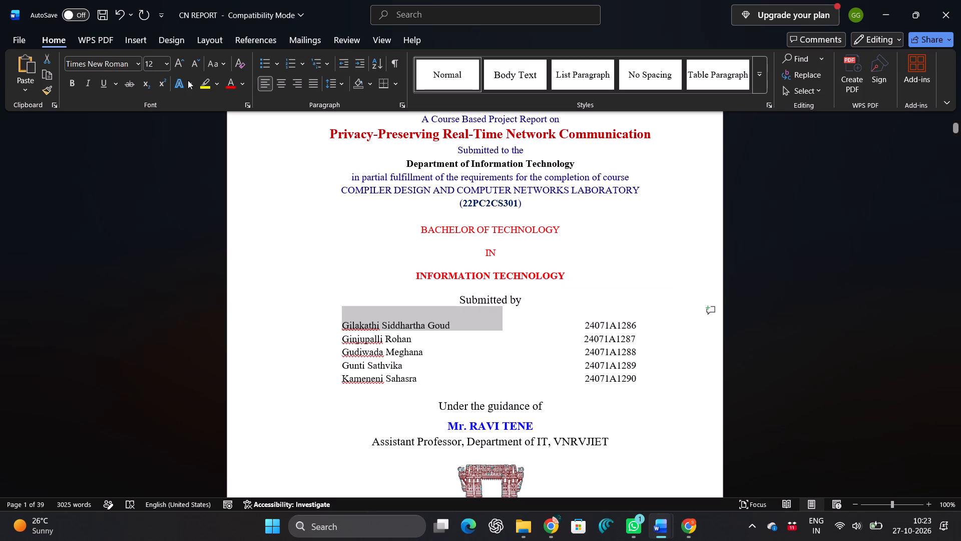
pyautogui.click(223, 64)
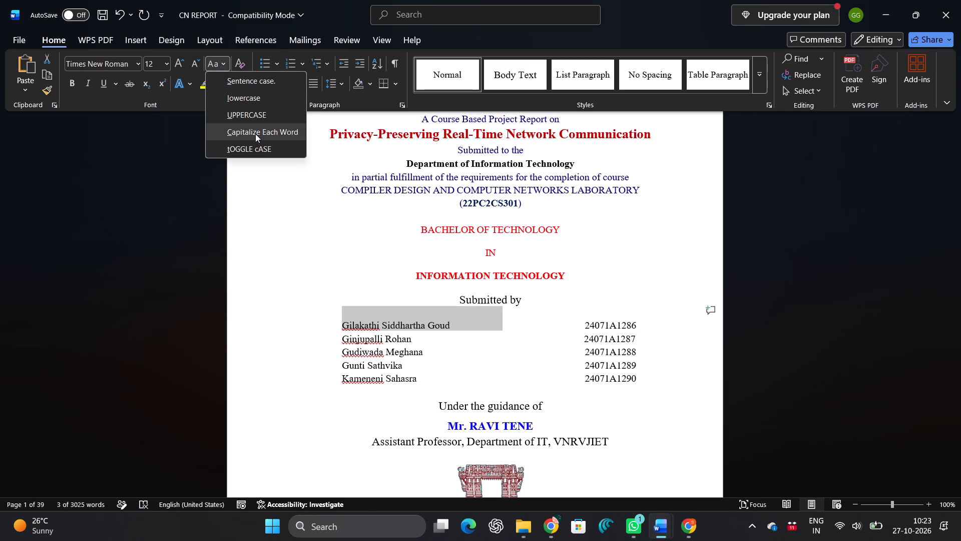
# Change the first student's name on the cover page to uppercase, along with the remaining four student names in the list.
pyautogui.click(247, 118)
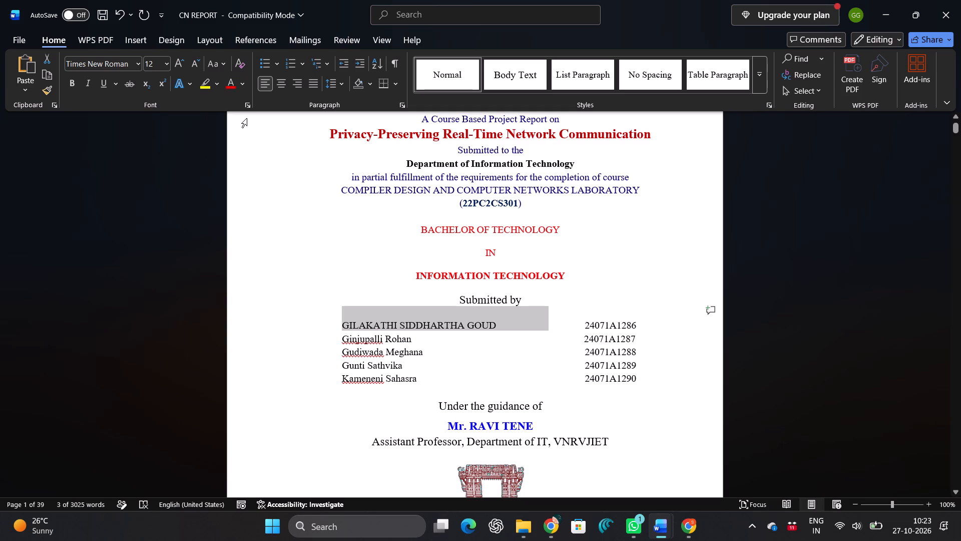
pyautogui.click(415, 344)
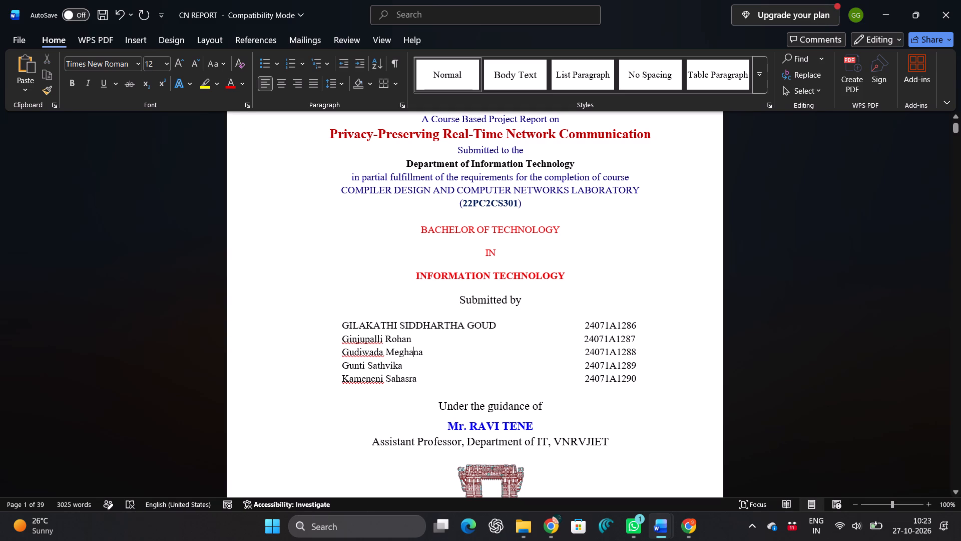
pyautogui.moveTo(343, 340); pyautogui.dragTo(639, 377)
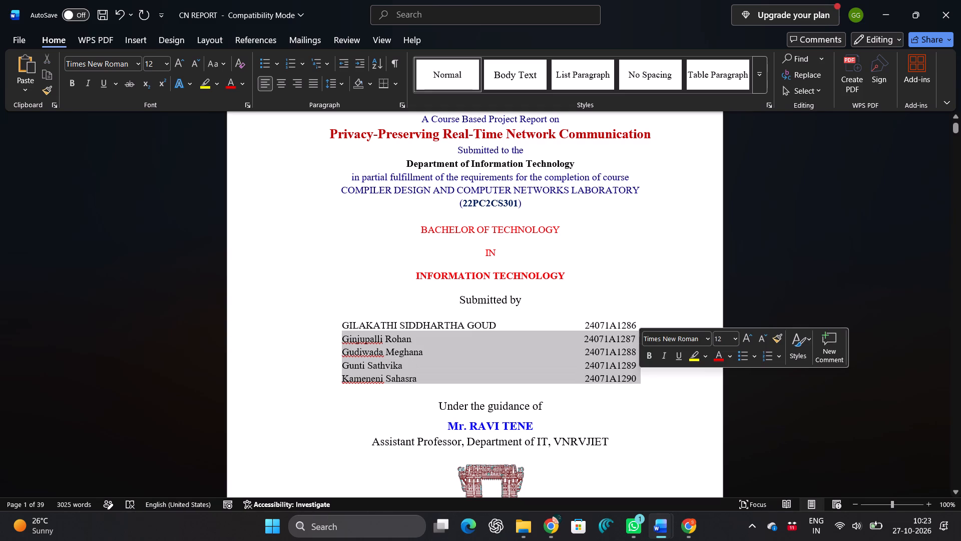
pyautogui.click(219, 60)
pyautogui.click(235, 117)
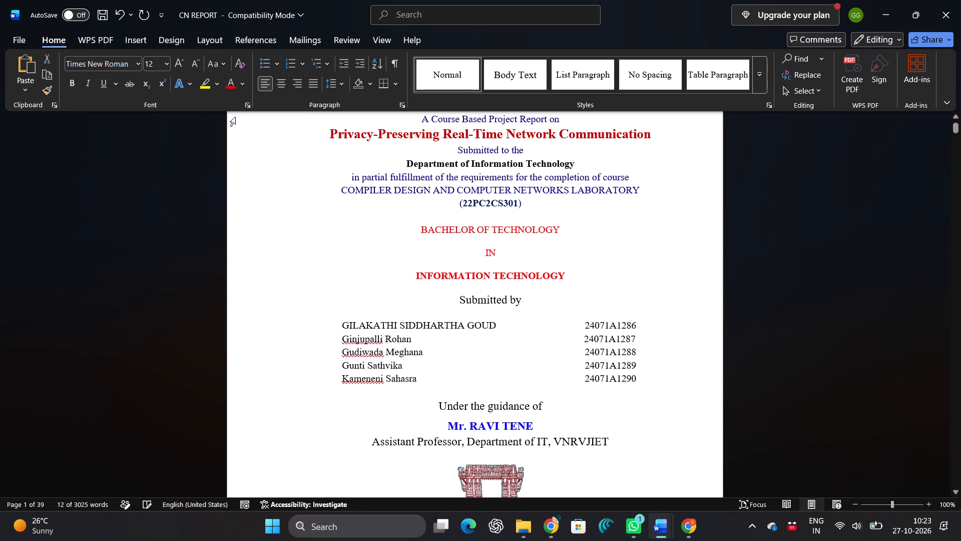
pyautogui.click(270, 297)
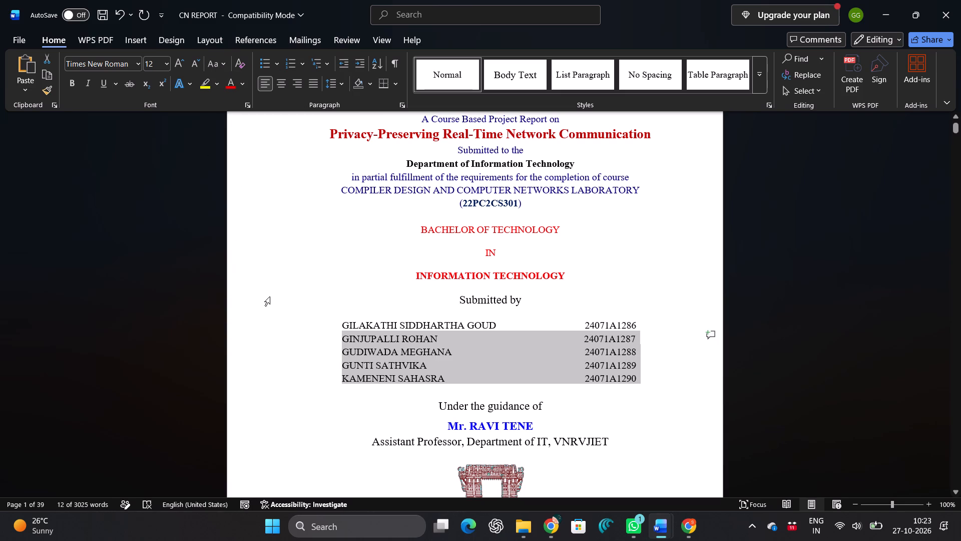
pyautogui.click(617, 290)
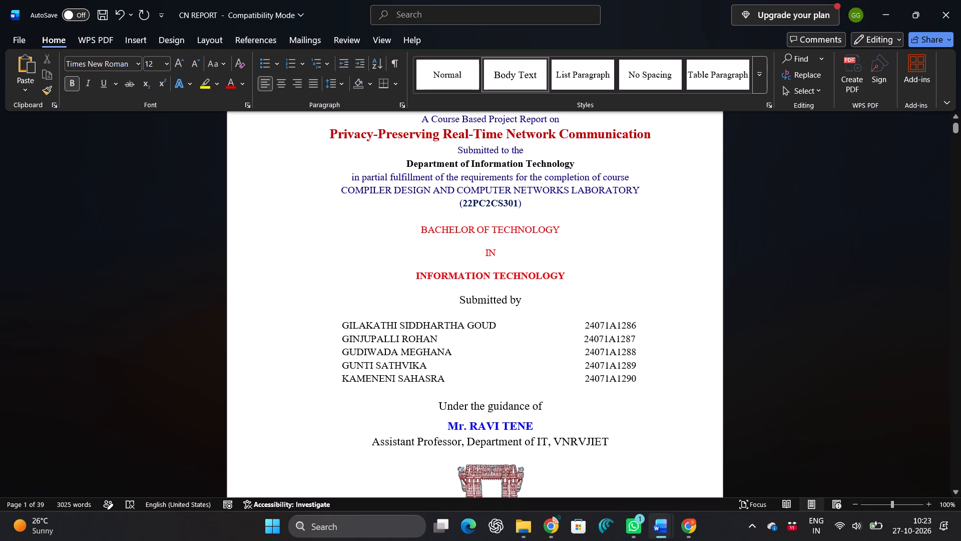
# Correct the spelling of the fifth student's surname on the cover page by replacing its first E with I.
pyautogui.click(371, 377)
pyautogui.press('BackSpace')
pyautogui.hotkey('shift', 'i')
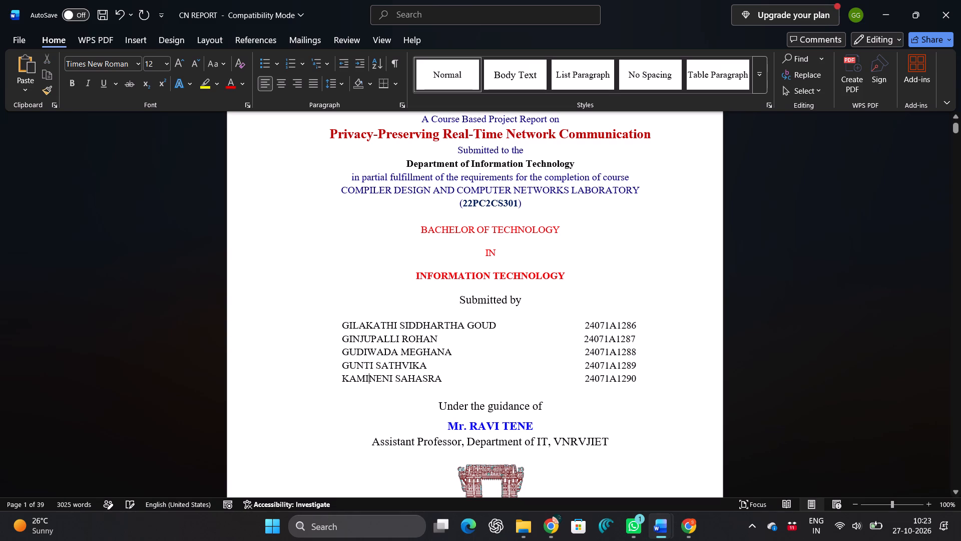
# Review the rest of the cover page, from the student list through the guide and institute details to the date and the second page's heading.
pyautogui.scroll(-2, 458, 381)
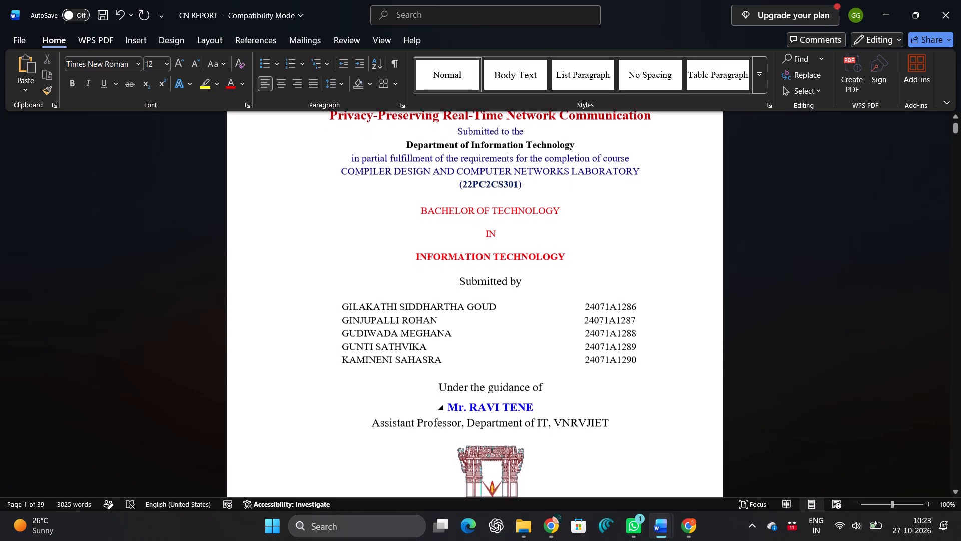
pyautogui.scroll(-2, 458, 381)
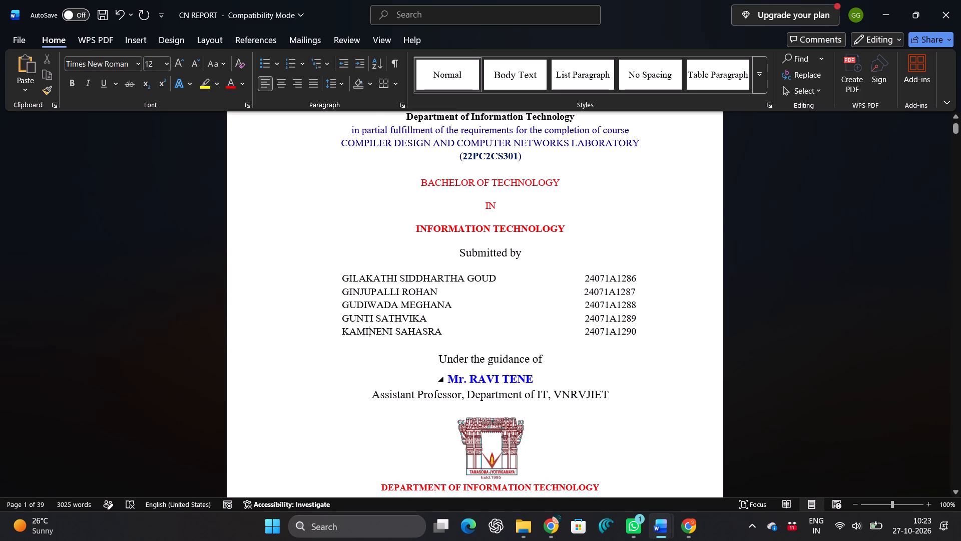
pyautogui.scroll(-1, 458, 381)
pyautogui.scroll(1, 458, 381)
pyautogui.scroll(-1, 458, 381)
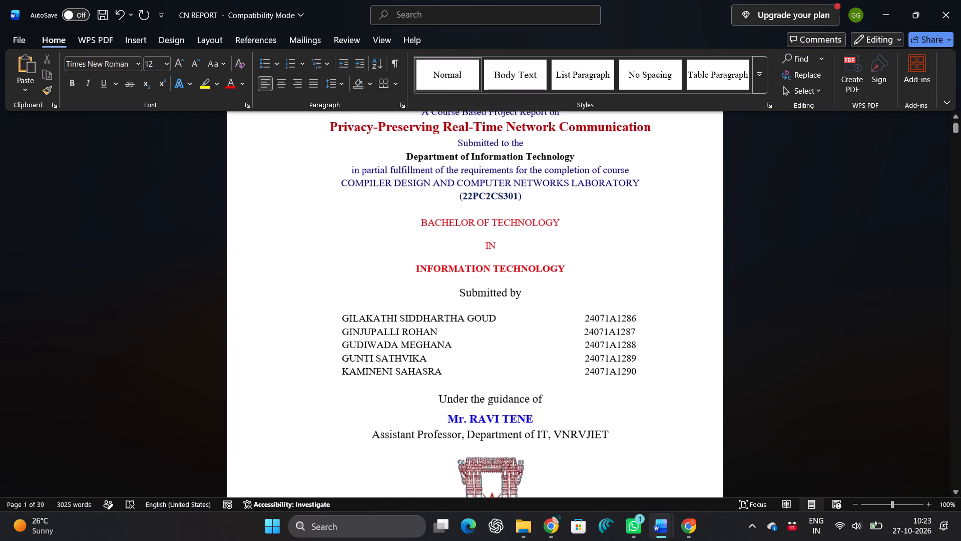
pyautogui.scroll(-2, 458, 381)
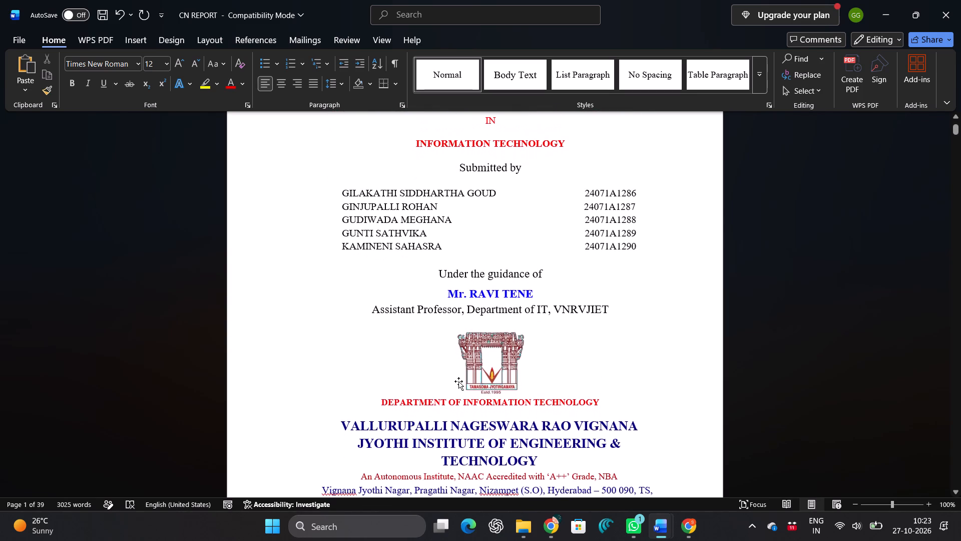
pyautogui.scroll(-1, 458, 381)
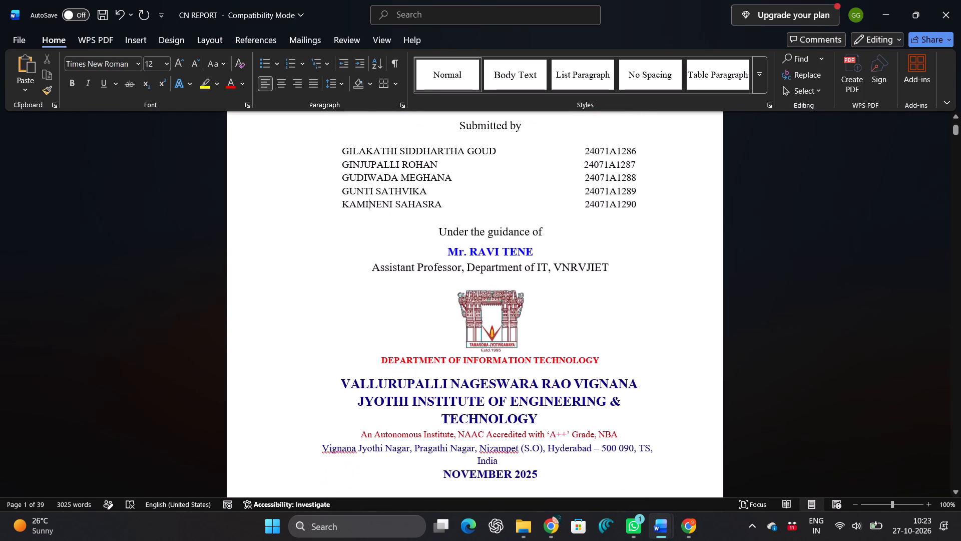
pyautogui.scroll(-3, 458, 381)
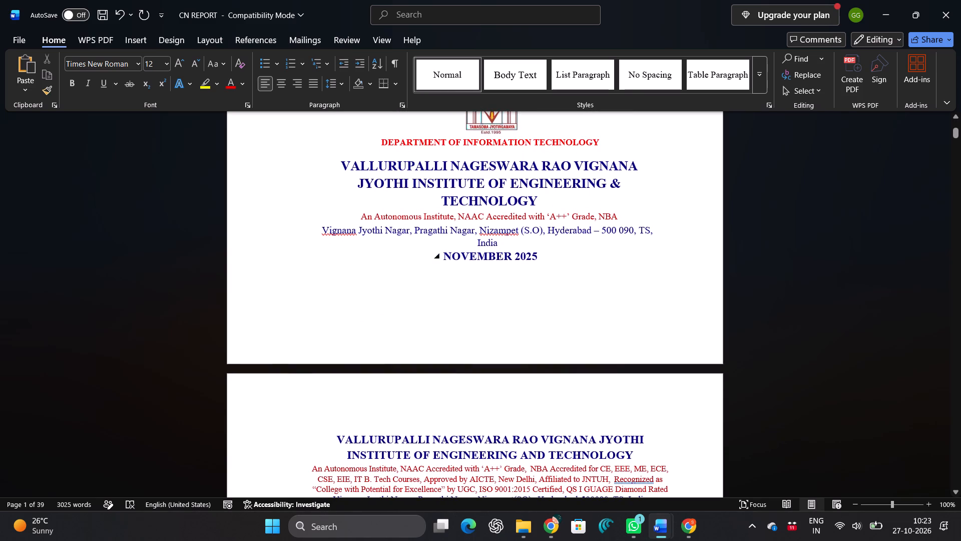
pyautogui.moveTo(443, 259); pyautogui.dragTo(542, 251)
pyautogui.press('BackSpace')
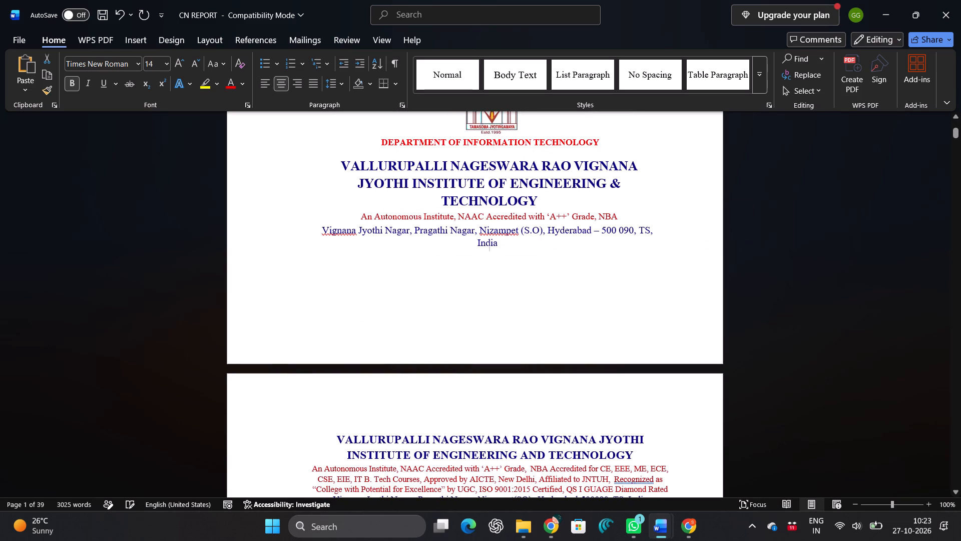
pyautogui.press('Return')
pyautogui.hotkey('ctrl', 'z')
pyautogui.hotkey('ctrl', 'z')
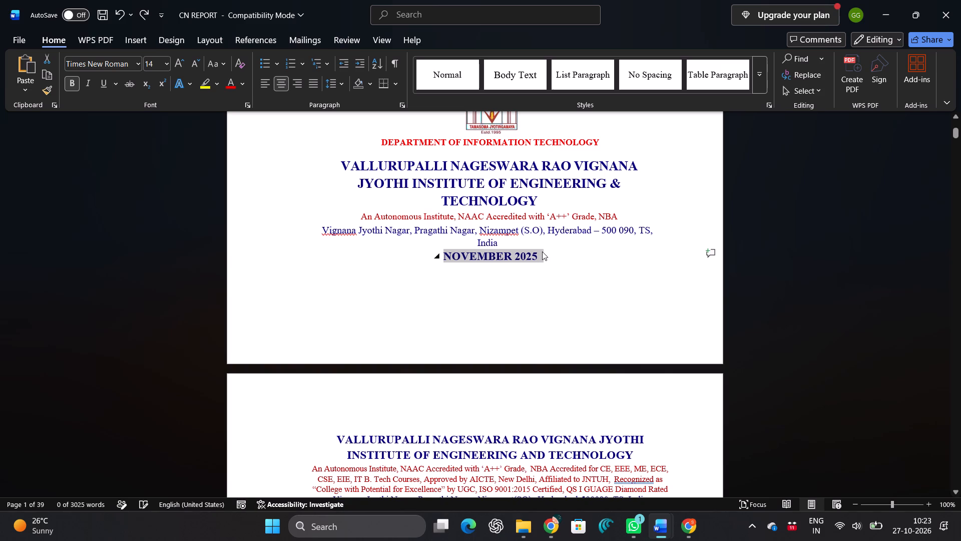
# Change the date line beneath the college address on the cover page to OCTOBER 2026.
pyautogui.click(542, 251)
pyautogui.click(511, 255)
pyautogui.moveTo(511, 255); pyautogui.dragTo(458, 261)
pyautogui.press('BackSpace')
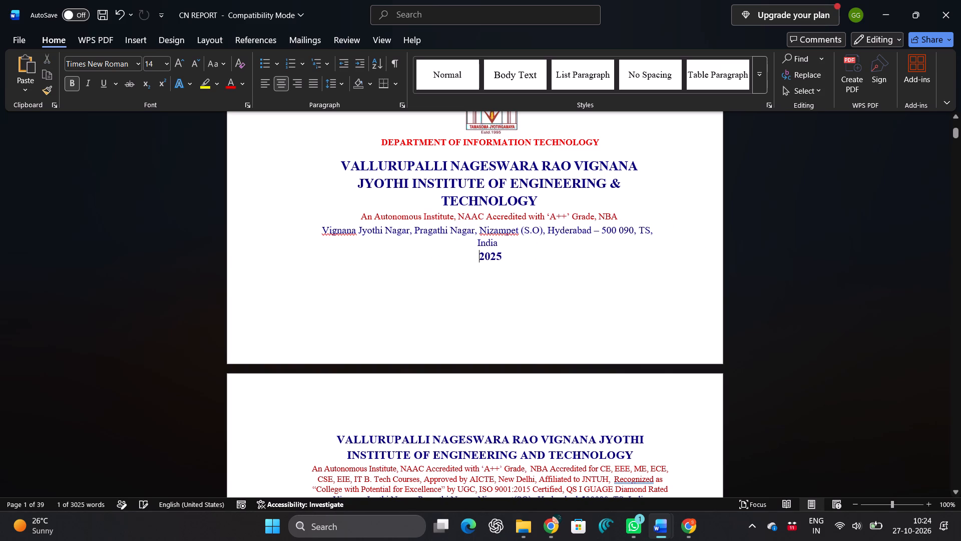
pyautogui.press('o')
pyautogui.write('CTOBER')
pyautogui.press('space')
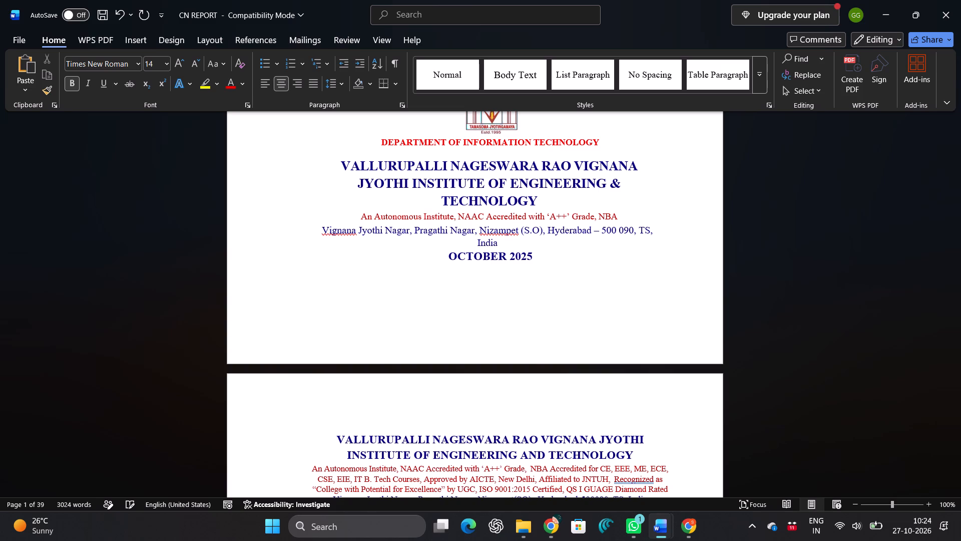
pyautogui.click(535, 257)
pyautogui.press('BackSpace')
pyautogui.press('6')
# Copy the title "Privacy-Preserving Real-Time Network Communication" from the ChatGPT conversation in Chrome for use in the certificate.
pyautogui.scroll(-1, 470, 344)
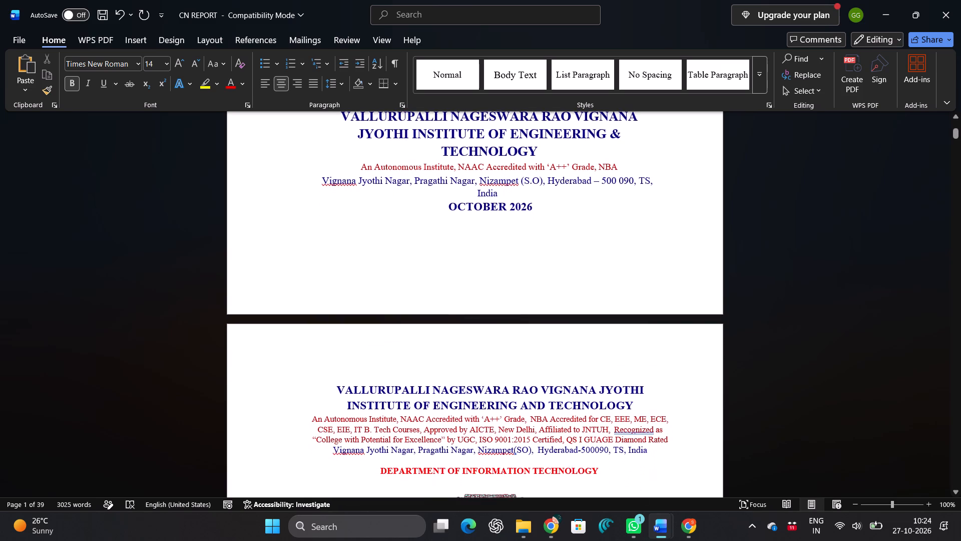
pyautogui.scroll(-3, 470, 344)
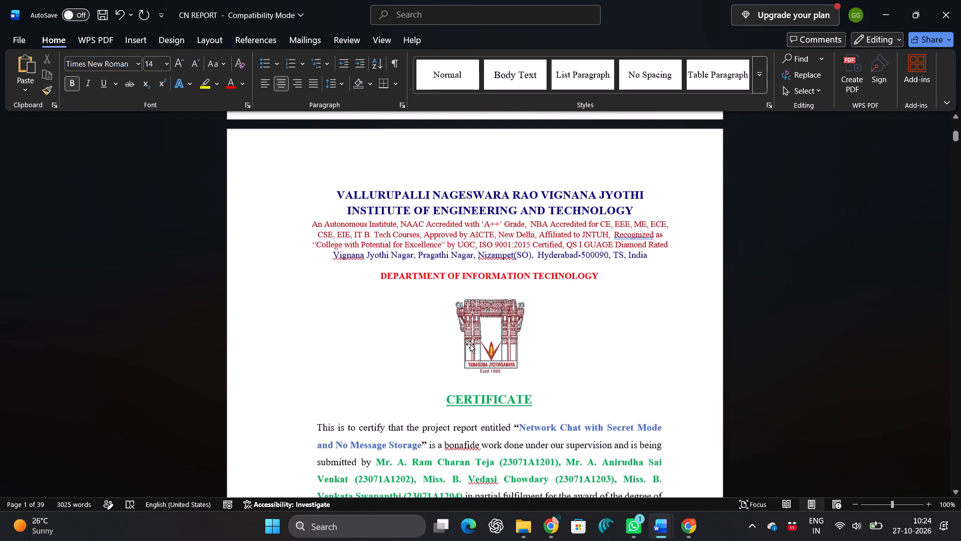
pyautogui.scroll(-2, 470, 344)
pyautogui.scroll(3, 470, 344)
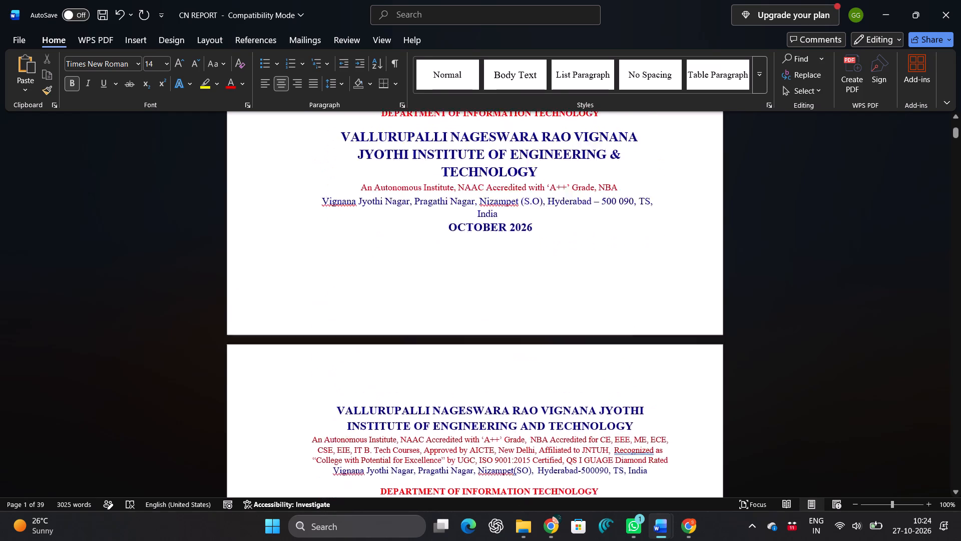
pyautogui.scroll(2, 470, 344)
pyautogui.hotkey('alt', 'Tab')
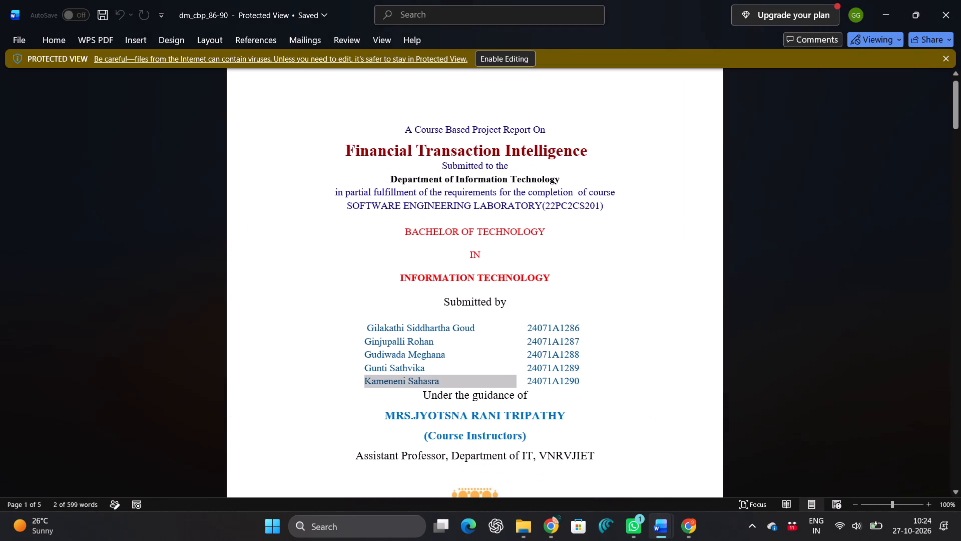
pyautogui.hotkey('alt', 'Tab')
pyautogui.hotkey('alt', 'Tab')
pyautogui.hotkey('alt', 'Tab')
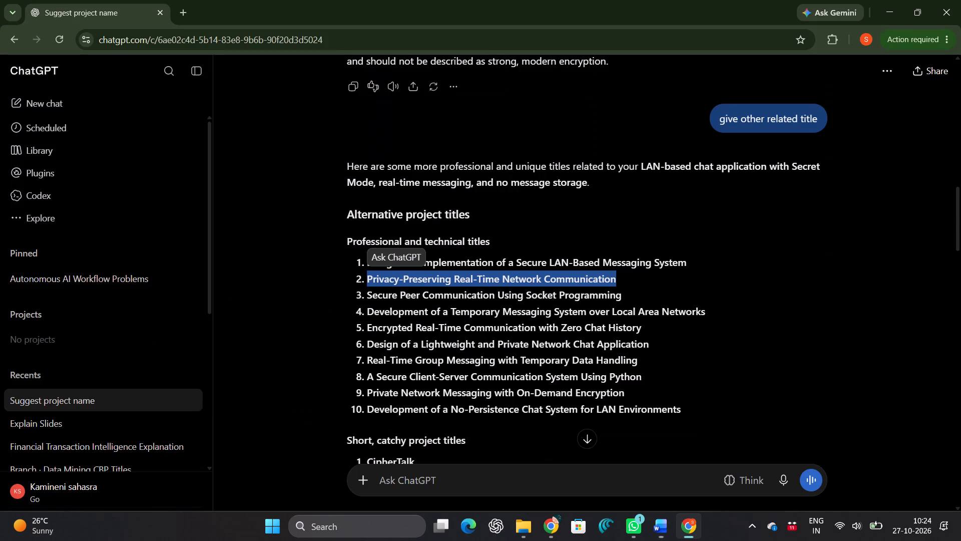
pyautogui.hotkey('ctrl', 'c')
pyautogui.hotkey('ctrl', 'c')
# Back in CN REPORT, replace the quoted project title in the certificate paragraph with "Privacy-Preserving Real-Time Network Communication".
pyautogui.hotkey('alt', 'Tab')
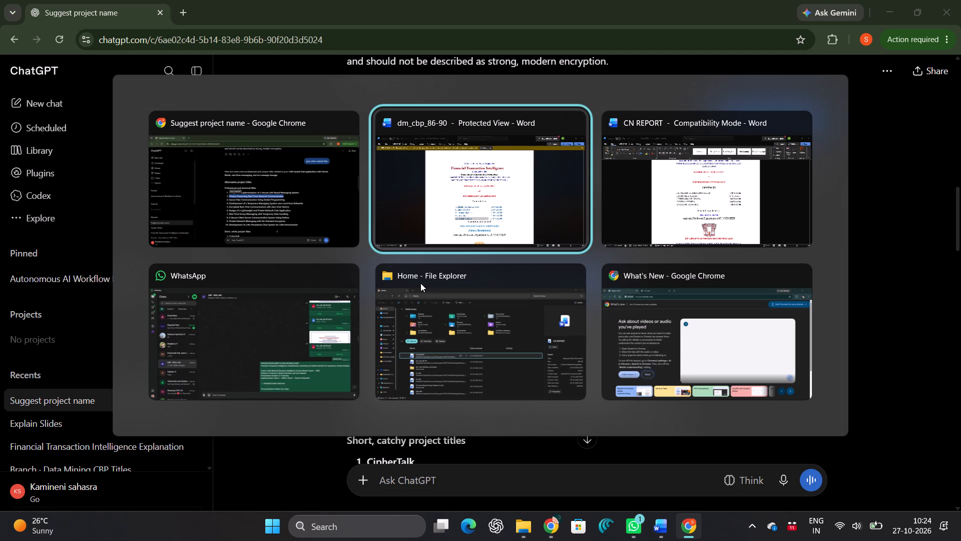
pyautogui.hotkey('alt', 'Tab')
pyautogui.scroll(-2, 300, 298)
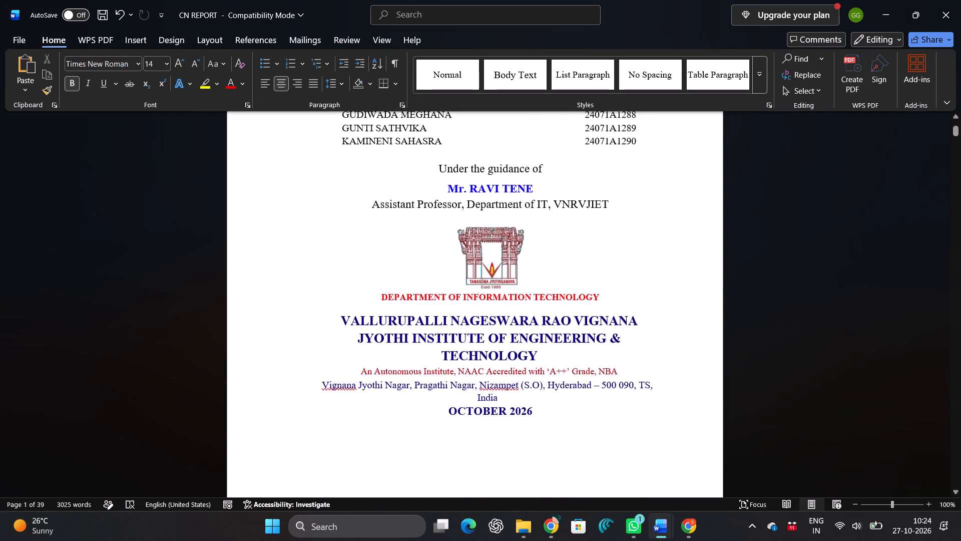
pyautogui.scroll(-3, 300, 298)
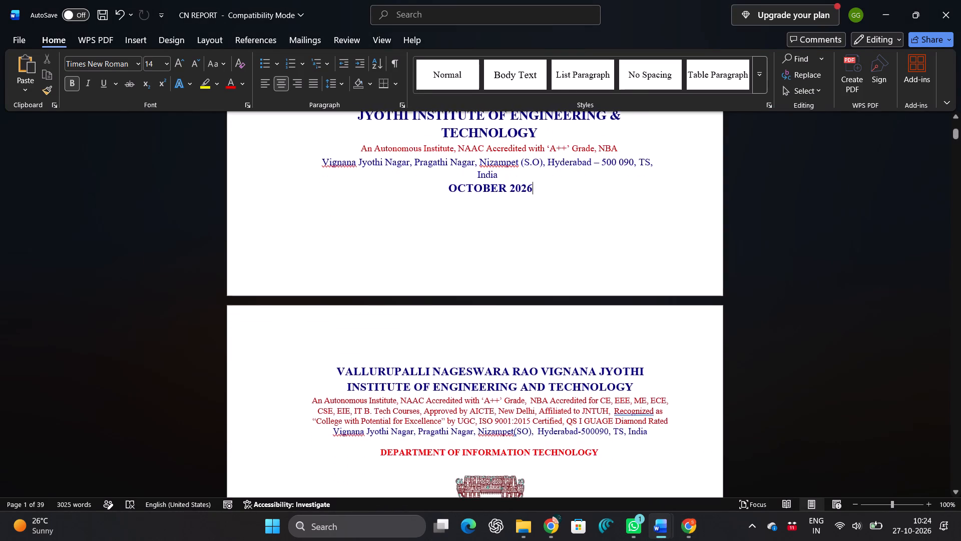
pyautogui.scroll(-4, 300, 298)
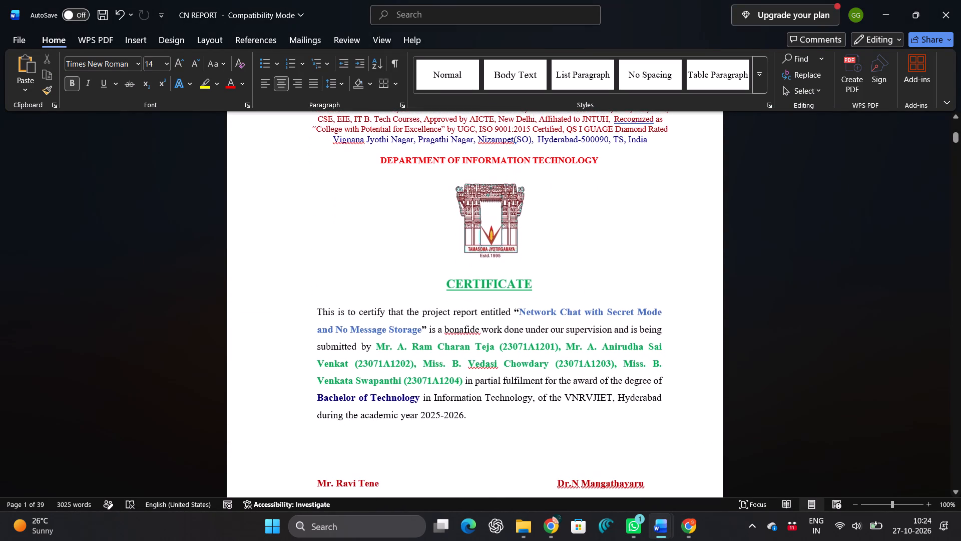
pyautogui.moveTo(518, 309); pyautogui.dragTo(518, 310)
pyautogui.moveTo(518, 310); pyautogui.dragTo(413, 324)
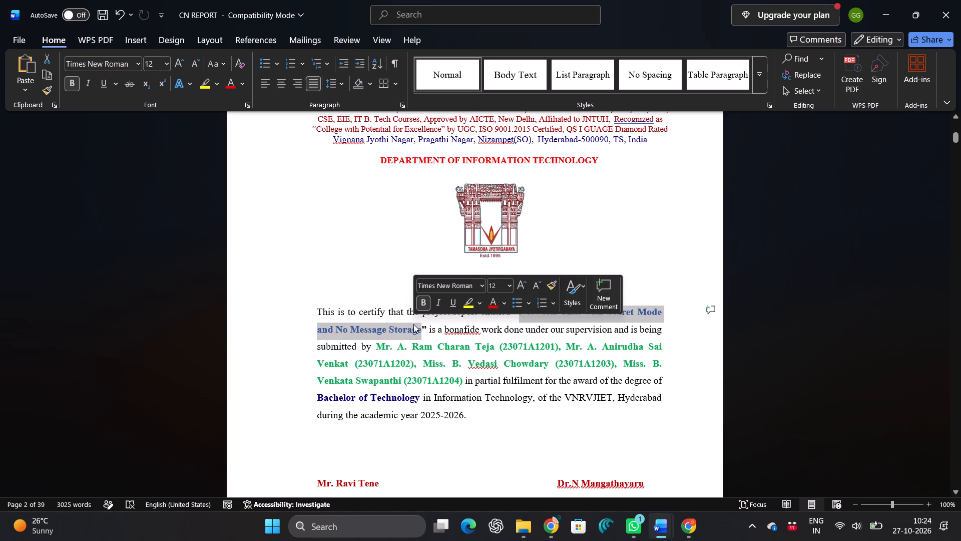
pyautogui.press('BackSpace')
pyautogui.hotkey('ctrl', 'v')
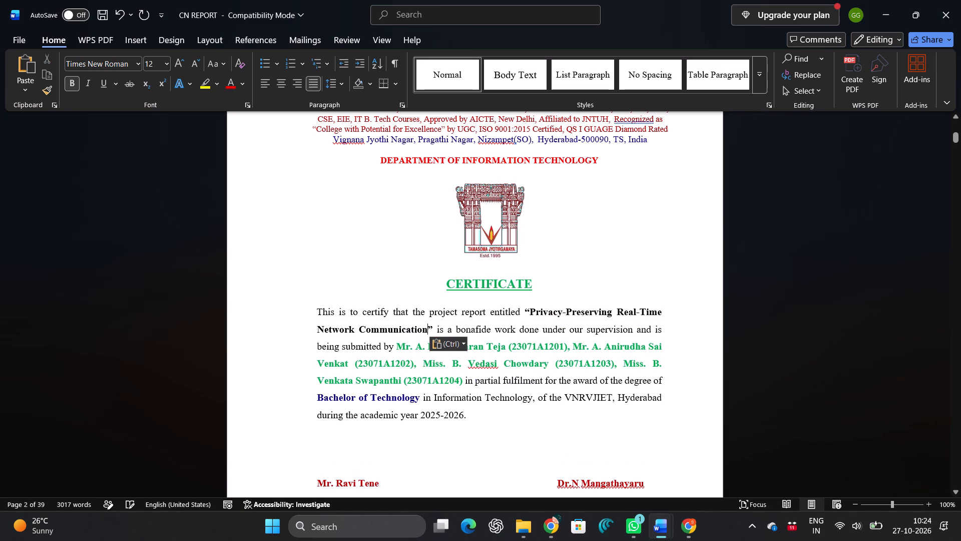
pyautogui.click(425, 368)
# Delete the first student's name after "Mr." in the certificate paragraph, keeping the roll number in brackets.
pyautogui.scroll(-1, 393, 302)
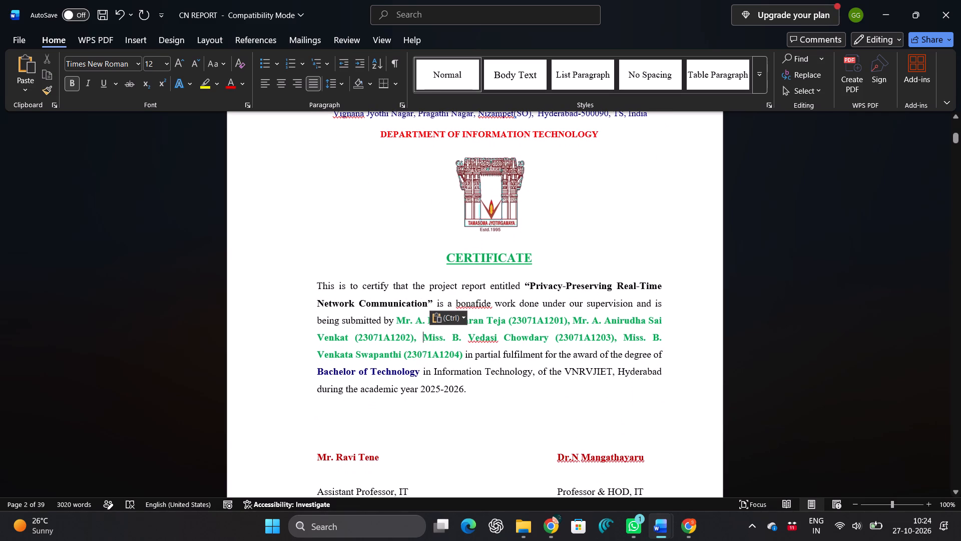
pyautogui.moveTo(415, 322); pyautogui.dragTo(494, 318)
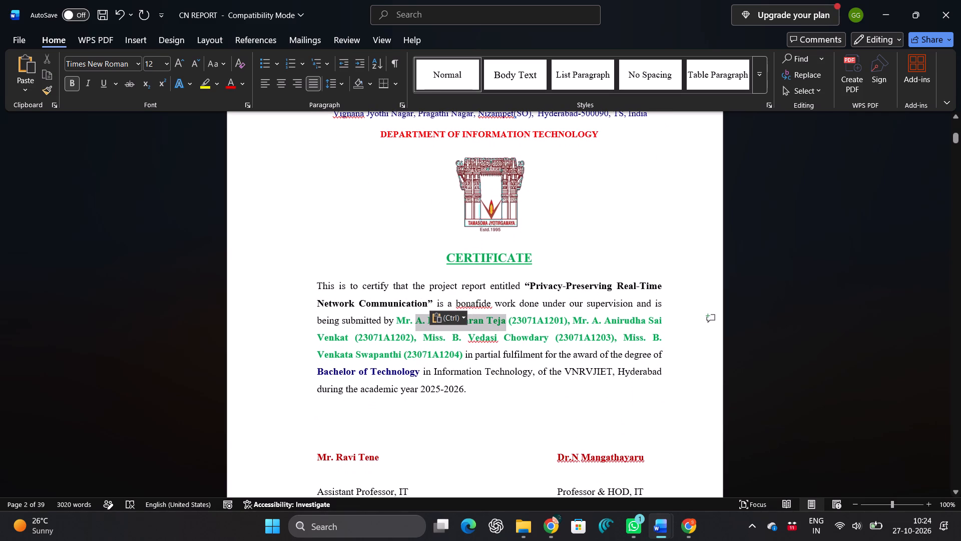
pyautogui.moveTo(494, 318); pyautogui.dragTo(499, 318)
pyautogui.press('BackSpace')
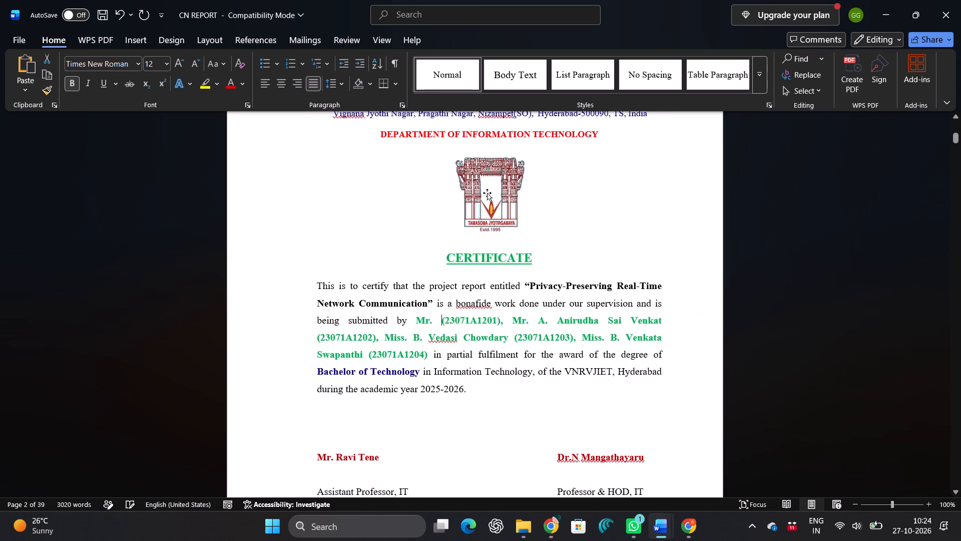
# Switch to the dm_cbp_86-90 document and copy the first student's name from the Submitted by list.
pyautogui.scroll(5, 487, 193)
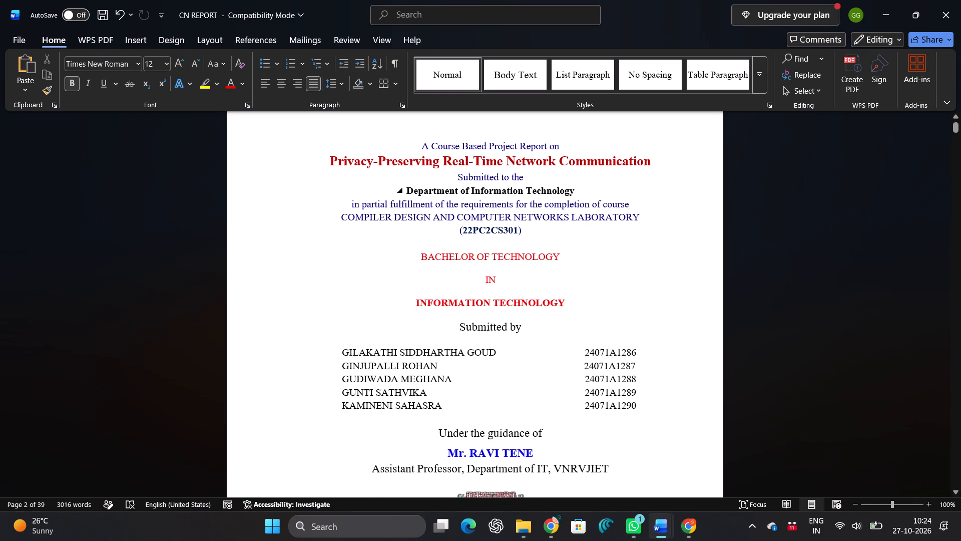
pyautogui.hotkey('alt', 'Tab')
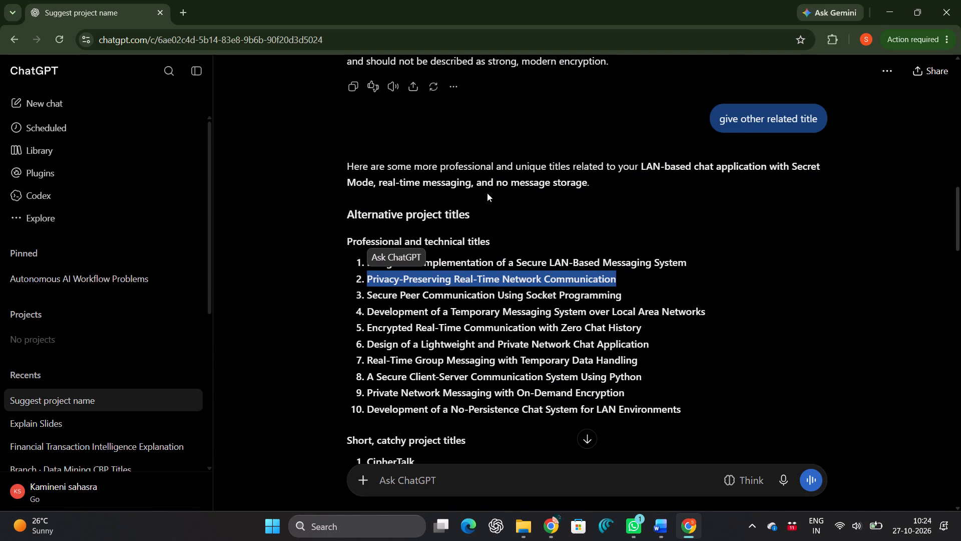
pyautogui.hotkey('alt', 'Tab')
pyautogui.hotkey('alt', 'Tab')
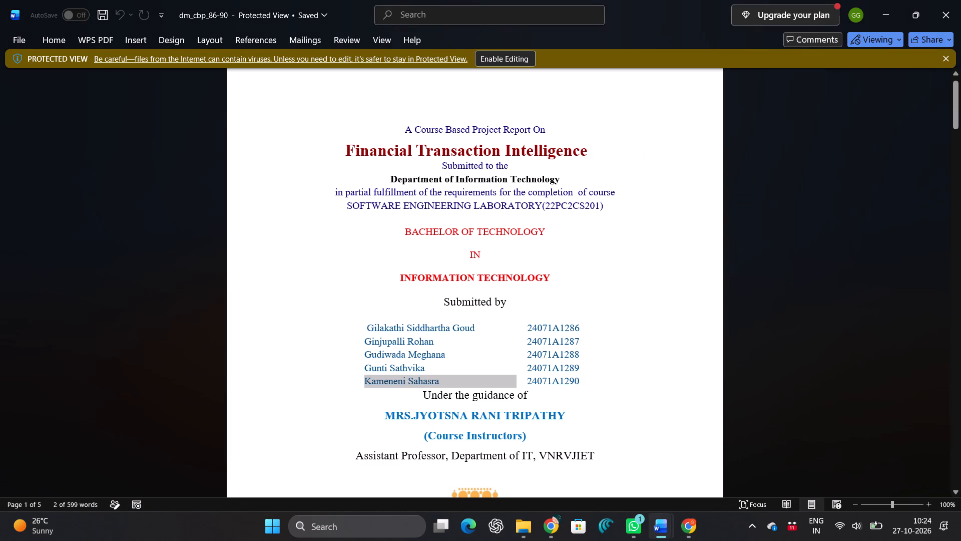
pyautogui.moveTo(368, 328); pyautogui.dragTo(445, 328)
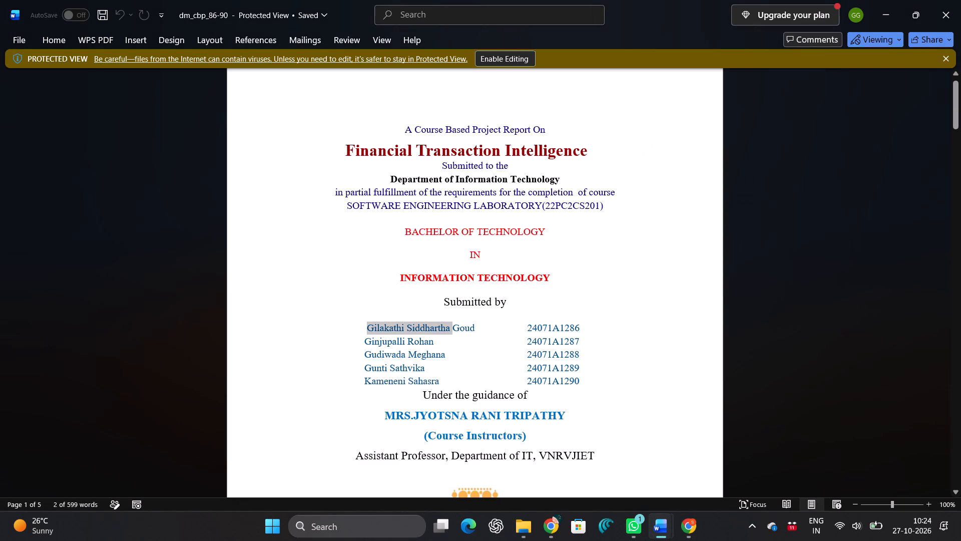
pyautogui.moveTo(445, 328); pyautogui.dragTo(466, 328)
pyautogui.hotkey('ctrl', 'c')
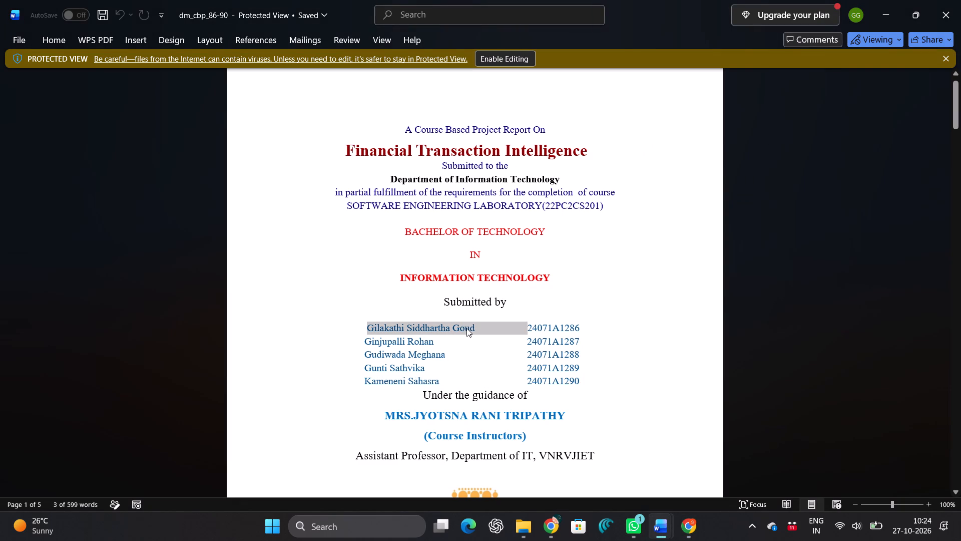
# Back in CN REPORT, paste the first student's name after the first "Mr." in the certificate paragraph and remove the extra spaces before the bracket.
pyautogui.hotkey('alt', 'Tab')
pyautogui.hotkey('alt', 'Tab')
pyautogui.scroll(-5, 408, 354)
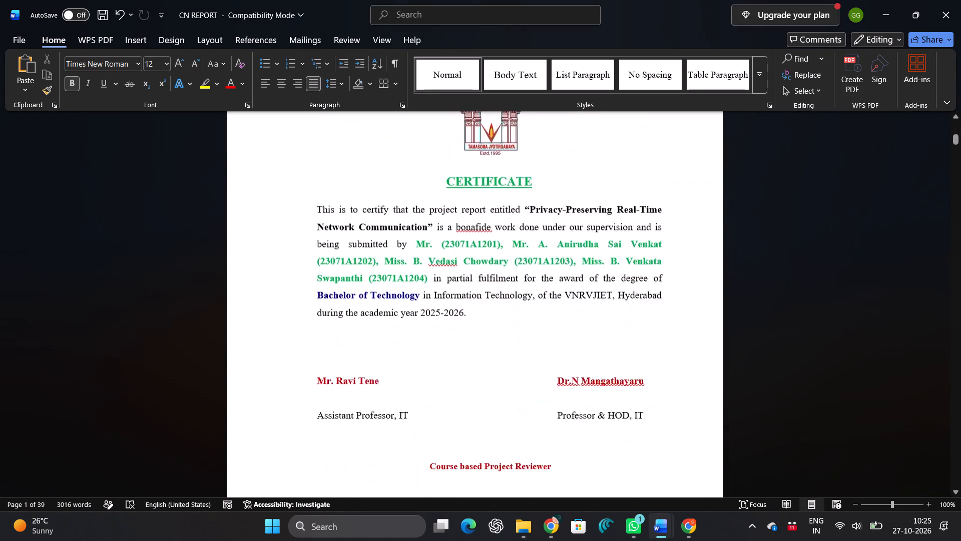
pyautogui.hotkey('ctrl', 'v')
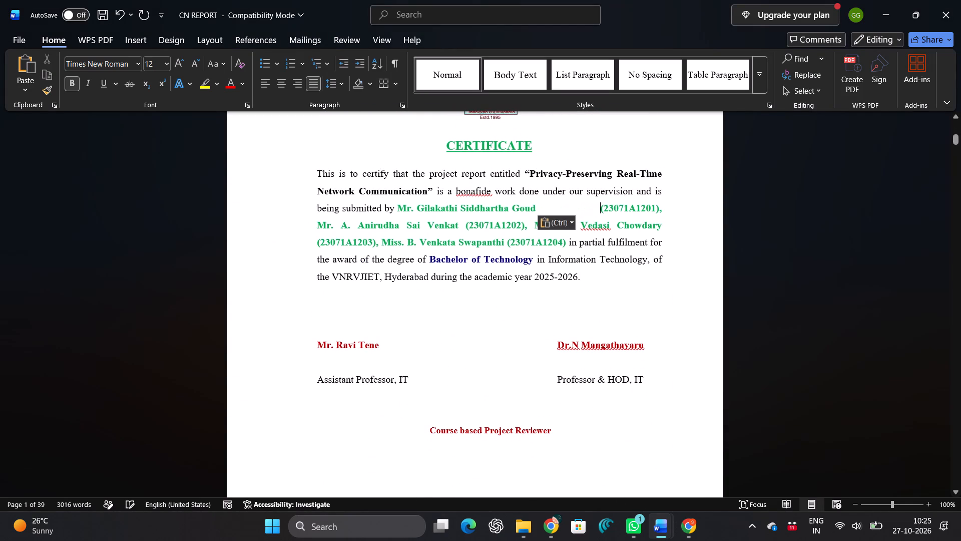
pyautogui.press('BackSpace')
pyautogui.press('BackSpace')
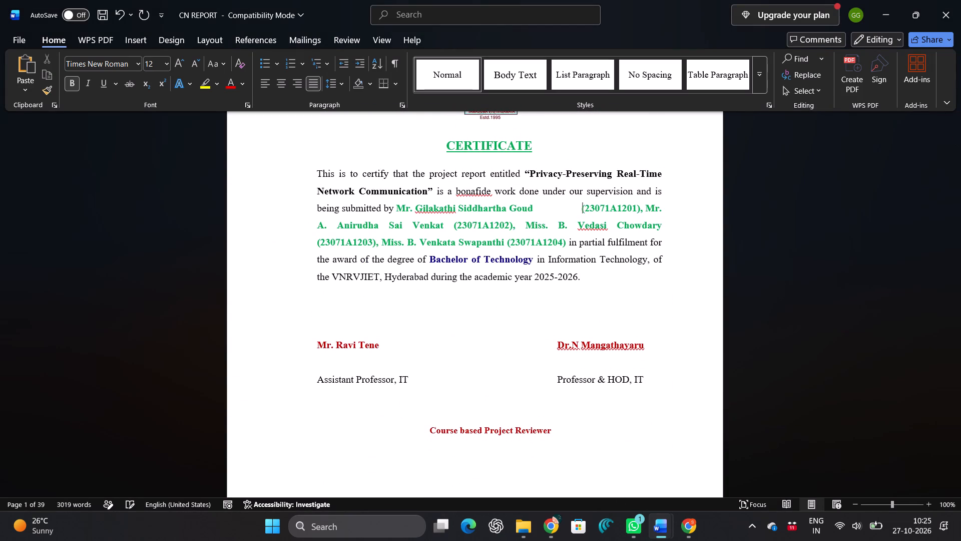
pyautogui.press('BackSpace')
pyautogui.press('BackSpace')
pyautogui.press('BackSpace')
pyautogui.press('BackSpace')
pyautogui.press('BackSpace')
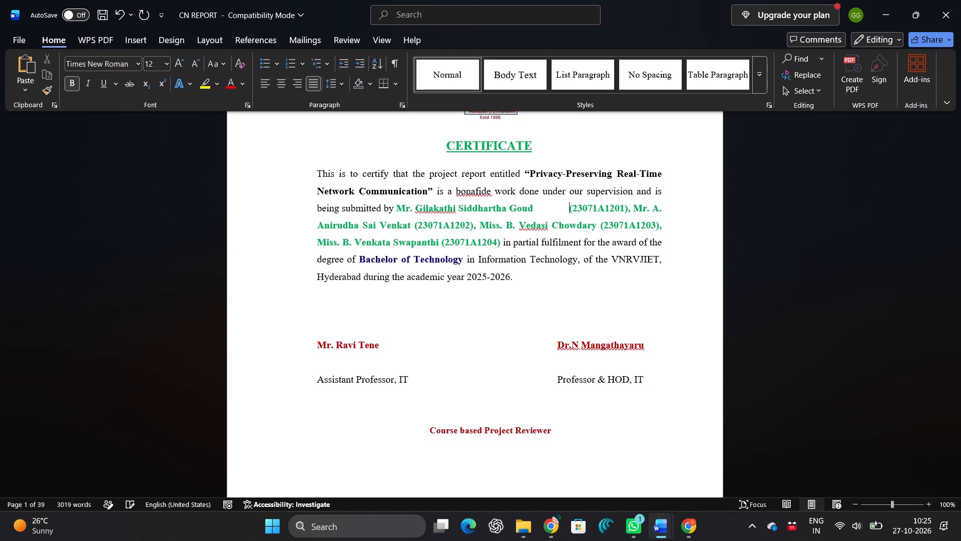
pyautogui.press('BackSpace')
pyautogui.press('BackSpace')
pyautogui.press('BackSpace')
pyautogui.press('BackSpace')
pyautogui.press('BackSpace')
pyautogui.press('BackSpace')
pyautogui.press('BackSpace')
pyautogui.press('BackSpace')
pyautogui.press('BackSpace')
pyautogui.press('BackSpace')
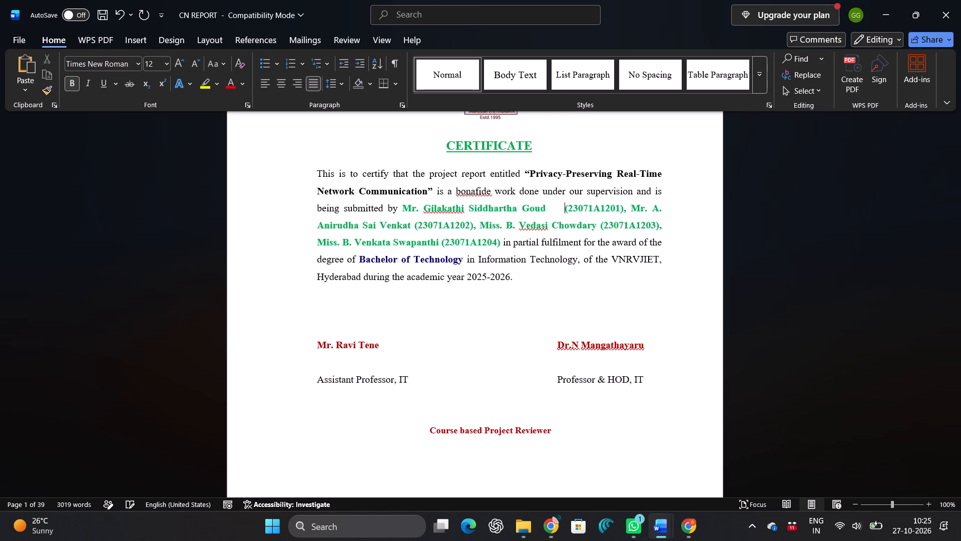
pyautogui.press('BackSpace')
pyautogui.press('BackSpace')
pyautogui.press('BackSpace')
pyautogui.press('BackSpace')
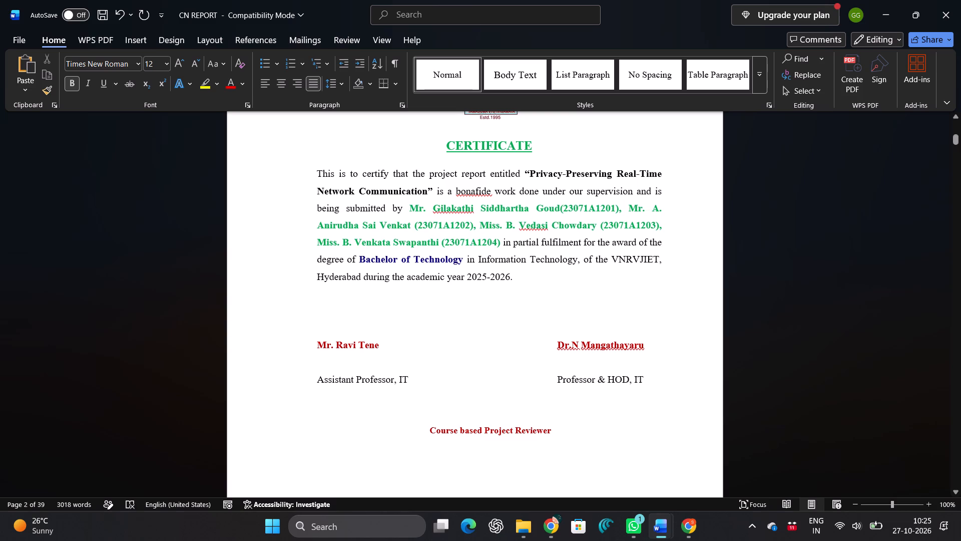
# Update the first student's roll number in the certificate so it starts with 24 and ends with 86.
pyautogui.click(574, 207)
pyautogui.press('BackSpace')
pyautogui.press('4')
pyautogui.click(615, 206)
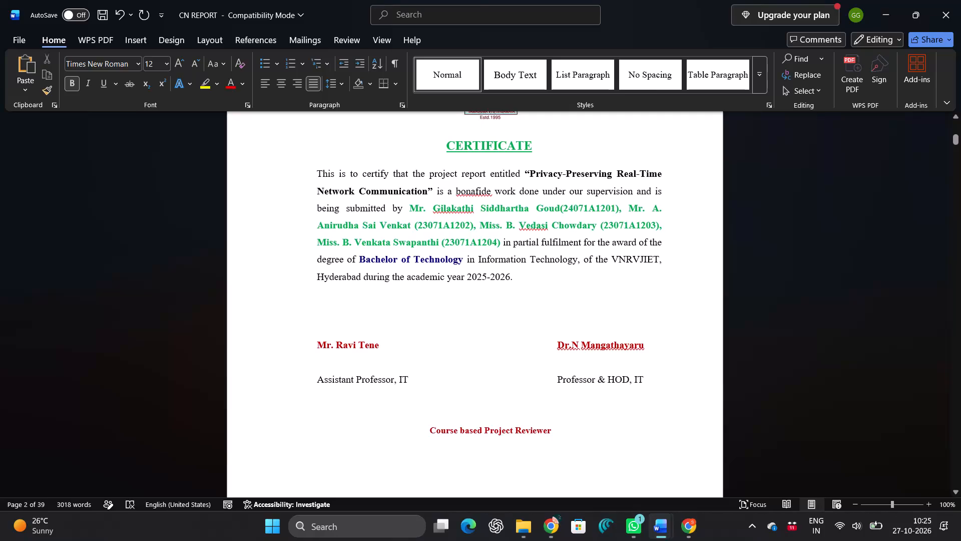
pyautogui.press('BackSpace')
pyautogui.press('BackSpace')
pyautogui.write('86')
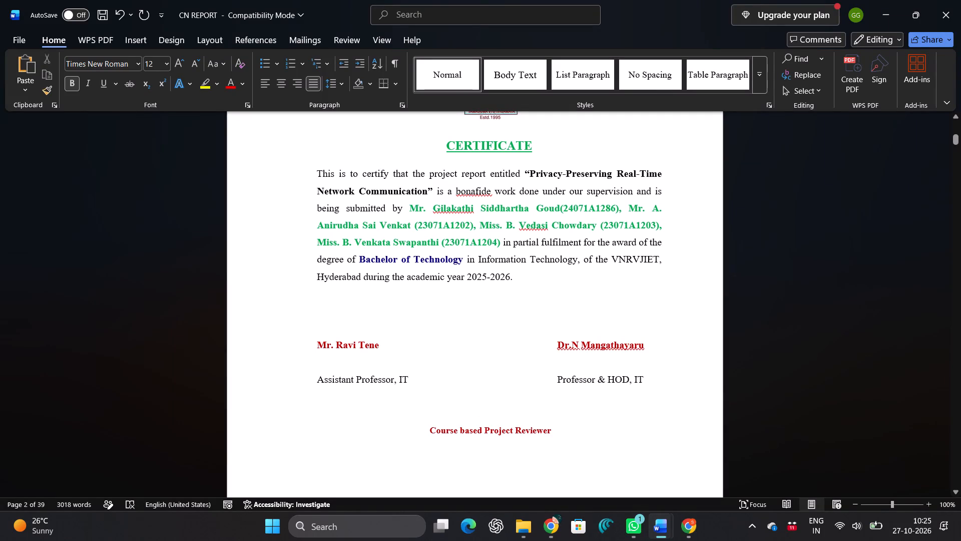
# Copy the second student's name from the Submitted by list in dm_cbp_86-90.
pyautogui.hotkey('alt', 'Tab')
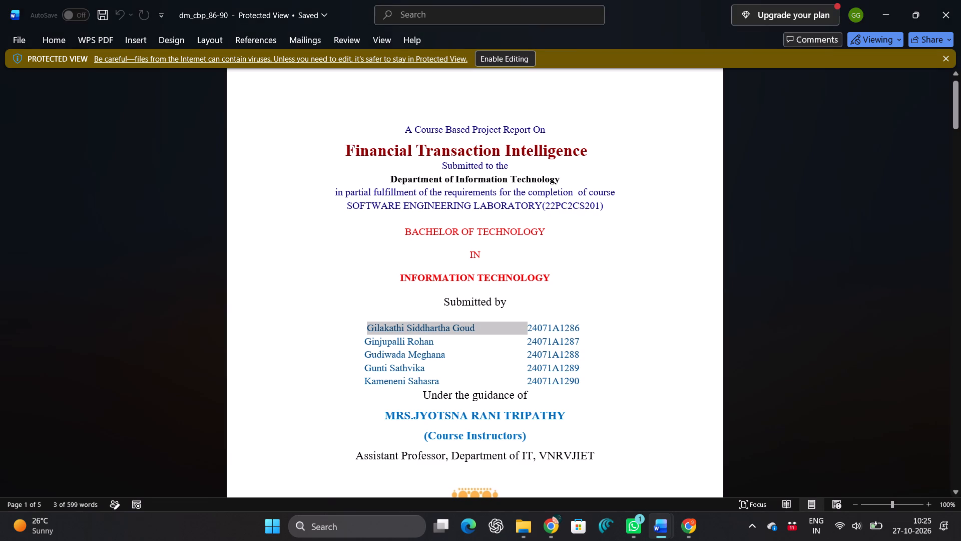
pyautogui.moveTo(366, 345); pyautogui.dragTo(415, 338)
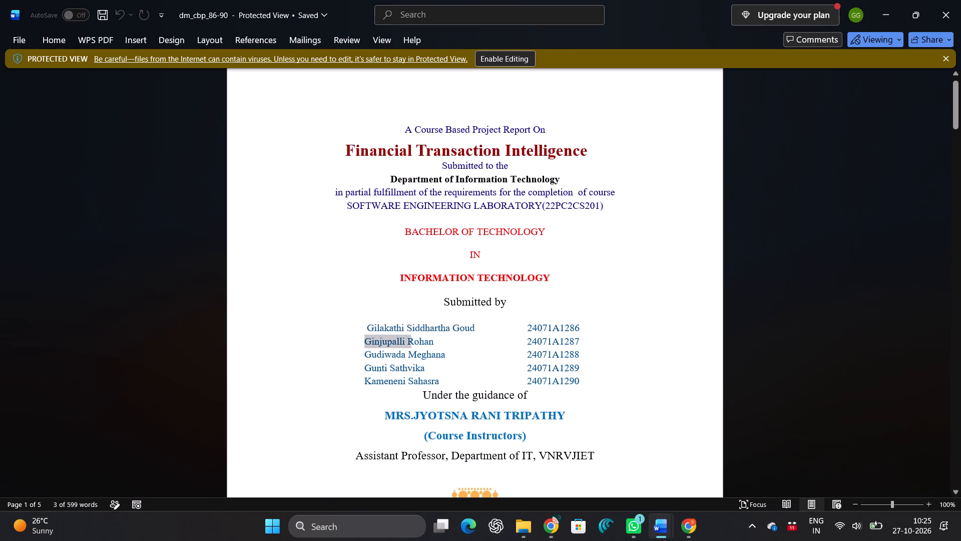
pyautogui.moveTo(415, 338); pyautogui.dragTo(430, 341)
pyautogui.hotkey('ctrl', 'c')
# In CN REPORT's certificate, replace the name after the second "Mr." with the copied second student's name and remove the extra spaces before the bracket.
pyautogui.hotkey('alt', 'Tab')
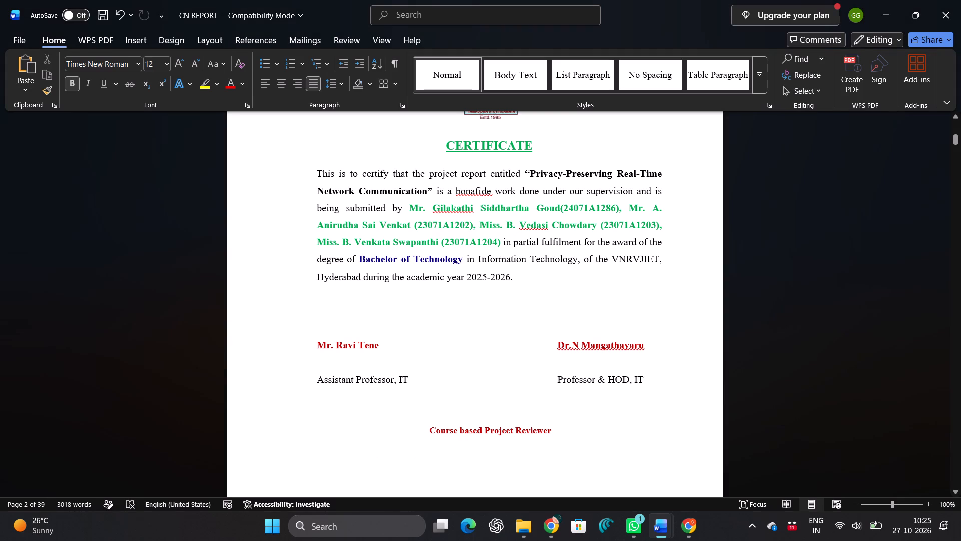
pyautogui.moveTo(654, 204); pyautogui.dragTo(406, 230)
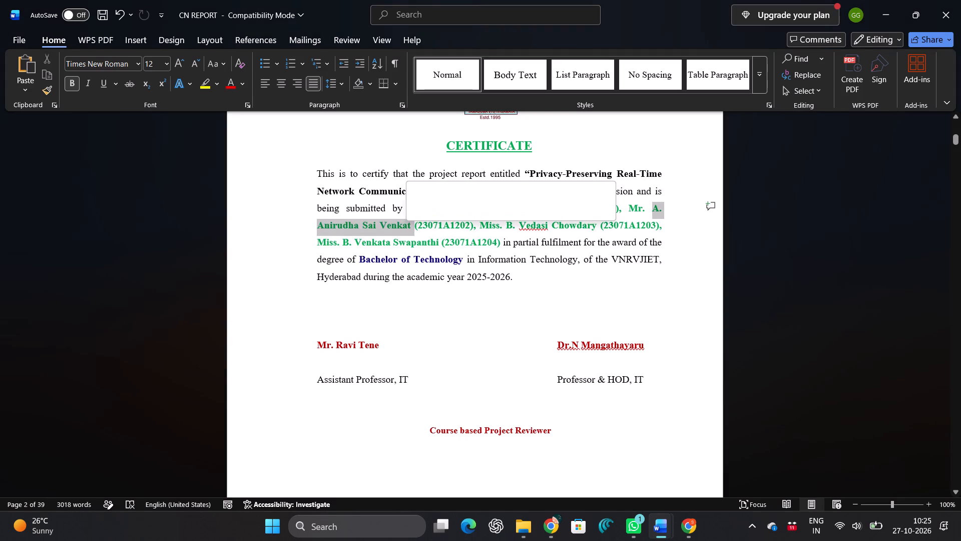
pyautogui.press('BackSpace')
pyautogui.hotkey('ctrl', 'v')
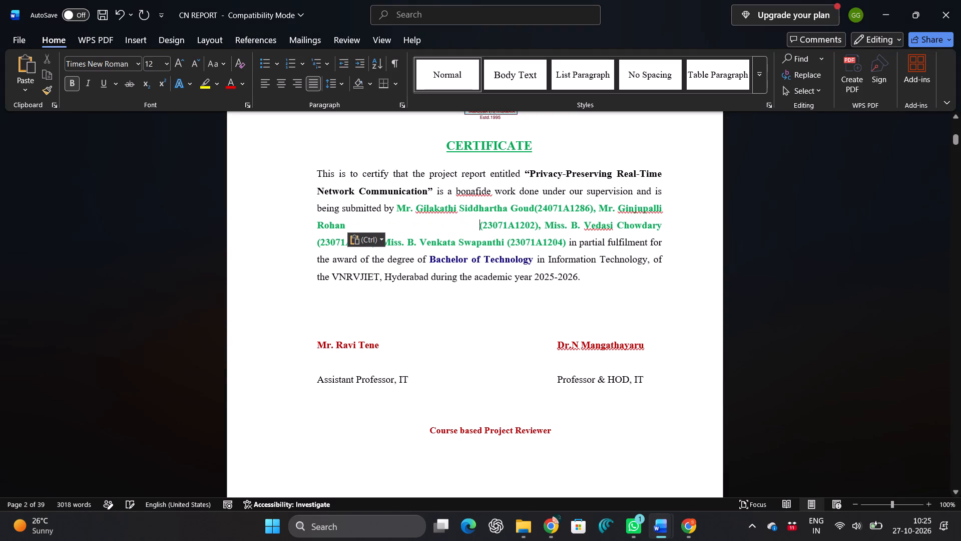
pyautogui.press('BackSpace')
pyautogui.press('BackSpace')
pyautogui.press('BackSpace')
pyautogui.press('BackSpace')
pyautogui.press('BackSpace')
pyautogui.press('BackSpace')
pyautogui.press('BackSpace')
pyautogui.press('BackSpace')
pyautogui.press('BackSpace')
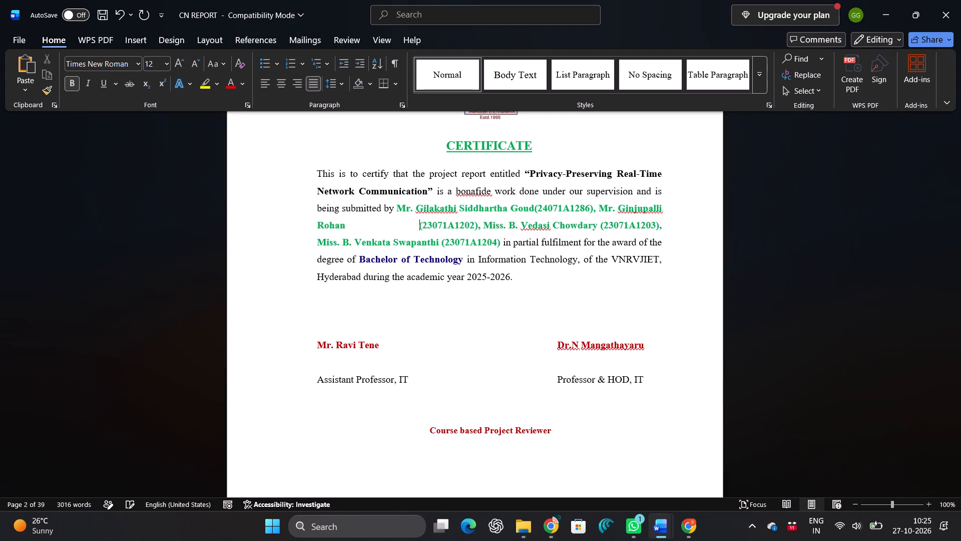
pyautogui.press('BackSpace')
pyautogui.press('BackSpace')
pyautogui.press('BackSpace')
pyautogui.press('BackSpace')
pyautogui.press('BackSpace')
pyautogui.press('BackSpace')
pyautogui.press('BackSpace')
pyautogui.press('BackSpace')
pyautogui.press('BackSpace')
pyautogui.press('BackSpace')
pyautogui.press('BackSpace')
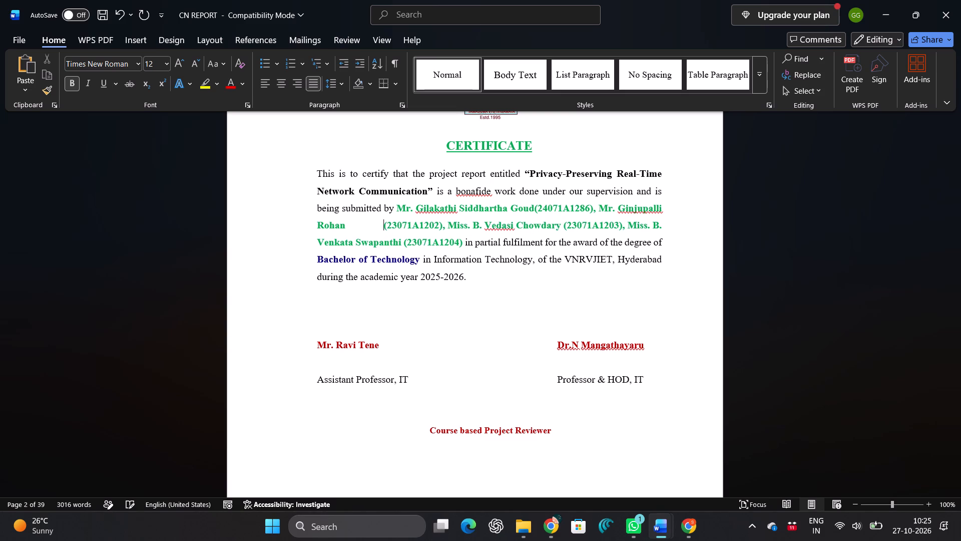
pyautogui.press('BackSpace')
pyautogui.press('BackSpace')
pyautogui.press('BackSpace')
pyautogui.press('BackSpace')
pyautogui.press('BackSpace')
pyautogui.press('BackSpace')
pyautogui.press('BackSpace')
pyautogui.press('BackSpace')
pyautogui.press('BackSpace')
pyautogui.press('BackSpace')
pyautogui.press('BackSpace')
pyautogui.press('BackSpace')
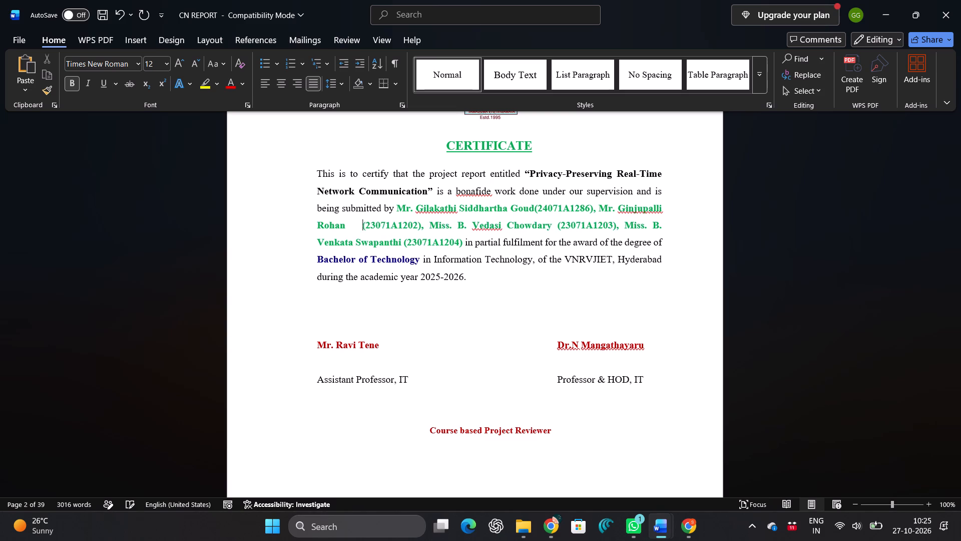
pyautogui.press('BackSpace')
pyautogui.press('BackSpace')
pyautogui.press('BackSpace')
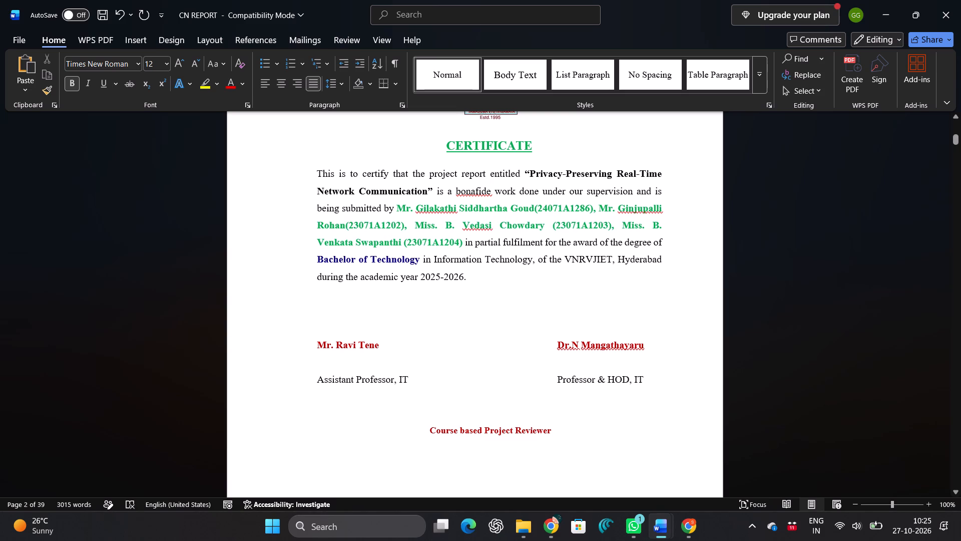
# Update the second student's roll number in the certificate so it starts with 24 and ends with 87.
pyautogui.click(357, 225)
pyautogui.press('BackSpace')
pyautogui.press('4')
pyautogui.click(401, 225)
pyautogui.press('BackSpace')
pyautogui.press('BackSpace')
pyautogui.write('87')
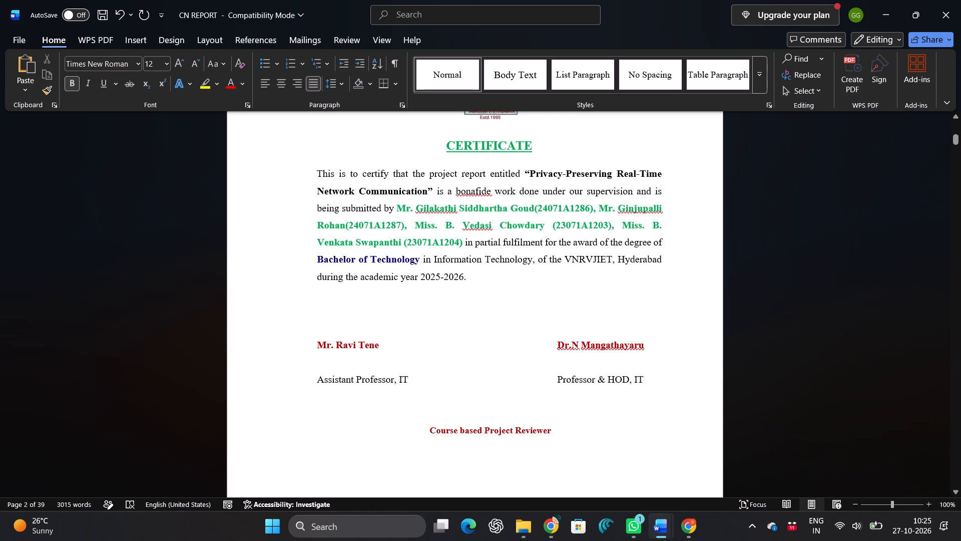
# Copy the third student's name from the Submitted by list in dm_cbp_86-90.
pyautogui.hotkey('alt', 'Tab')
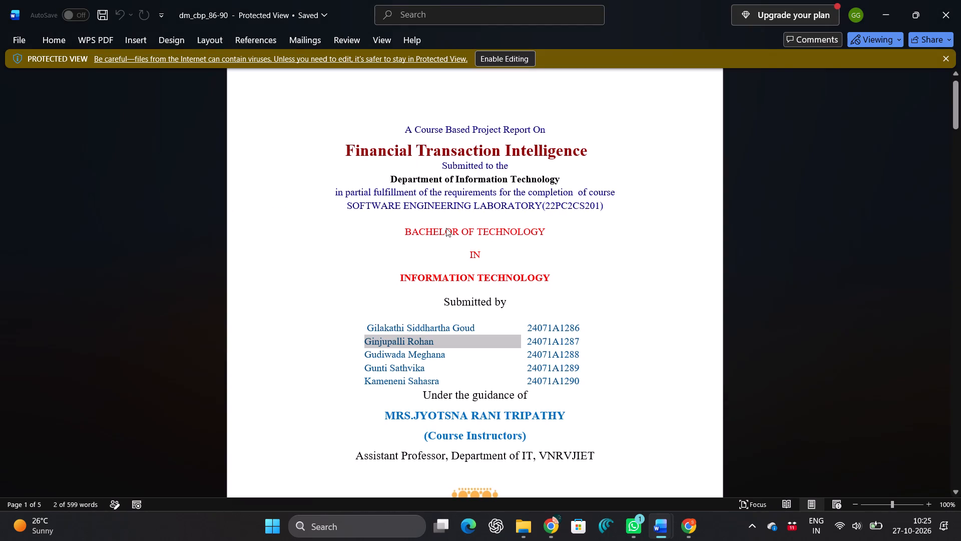
pyautogui.moveTo(364, 355); pyautogui.dragTo(431, 358)
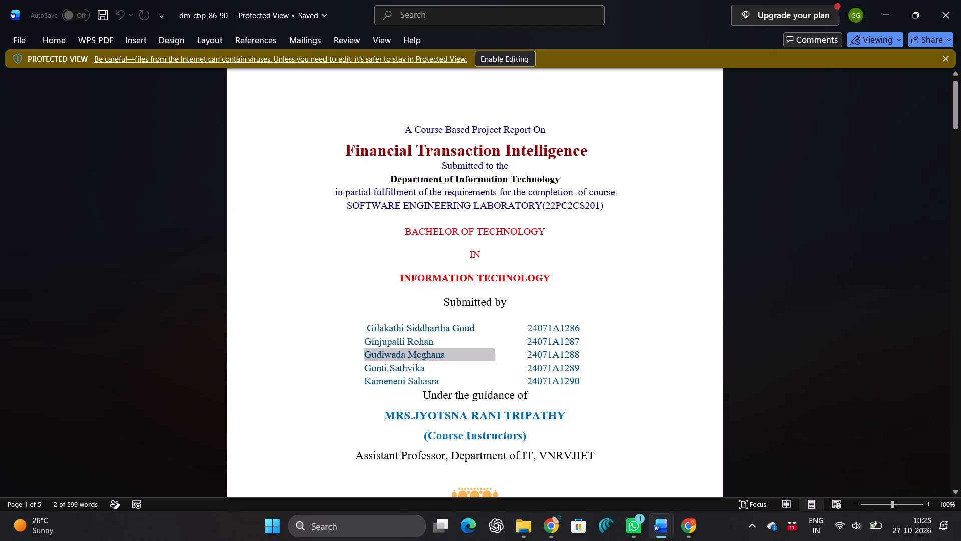
pyautogui.moveTo(431, 358); pyautogui.dragTo(437, 357)
pyautogui.hotkey('ctrl', 'c')
# In CN REPORT's certificate, replace the name after the first "Miss." with the copied third student's name and remove the extra spaces before the bracket.
pyautogui.hotkey('alt', 'Tab')
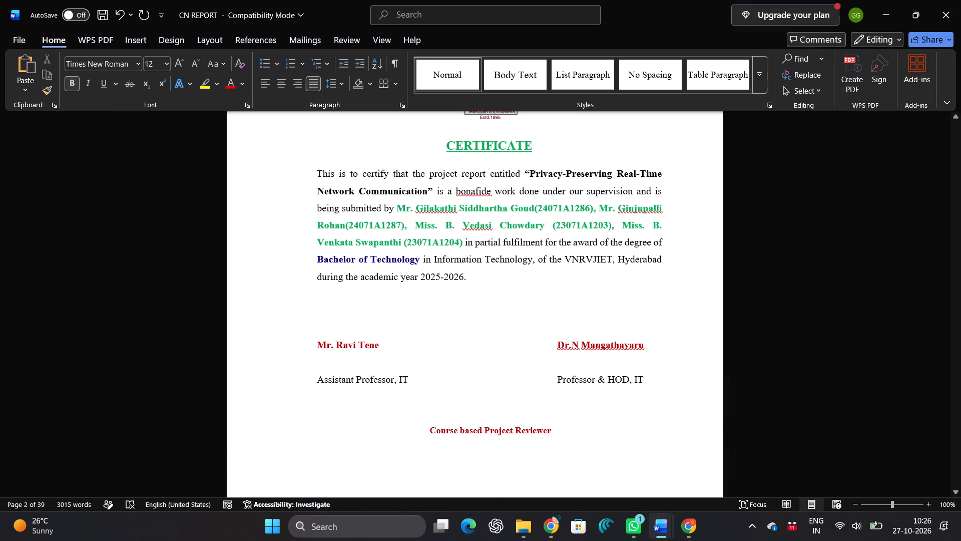
pyautogui.moveTo(446, 226); pyautogui.dragTo(523, 228)
pyautogui.press('BackSpace')
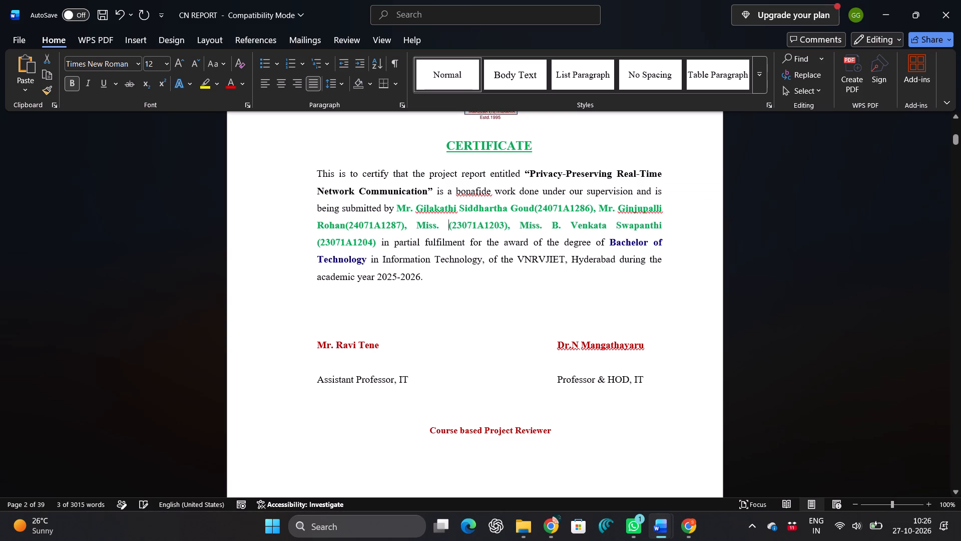
pyautogui.hotkey('ctrl', 'v')
pyautogui.press('BackSpace')
pyautogui.press('BackSpace')
pyautogui.press('BackSpace')
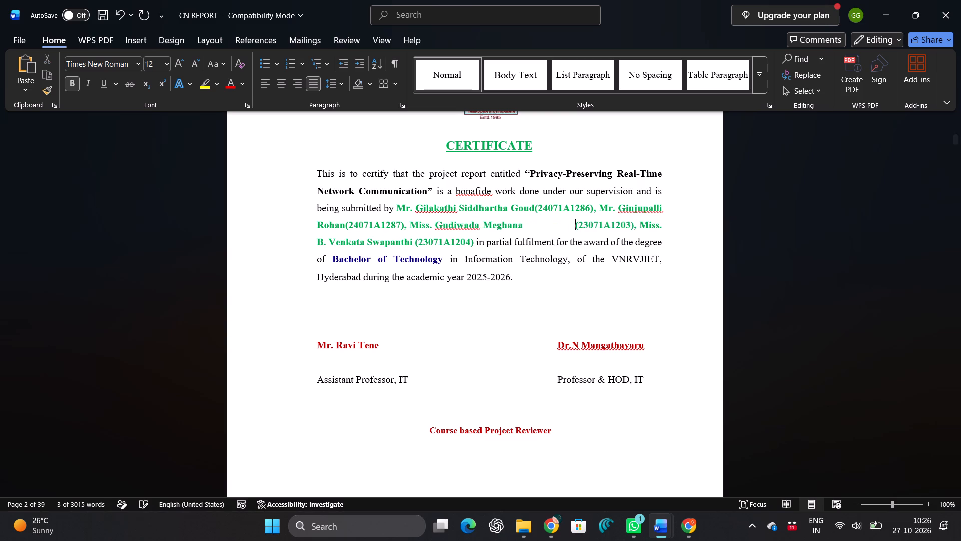
pyautogui.press('BackSpace')
pyautogui.press('BackSpace')
pyautogui.press('BackSpace')
pyautogui.press('BackSpace')
pyautogui.press('BackSpace')
pyautogui.press('BackSpace')
pyautogui.press('BackSpace')
pyautogui.press('BackSpace')
pyautogui.press('BackSpace')
pyautogui.press('BackSpace')
pyautogui.press('BackSpace')
pyautogui.press('BackSpace')
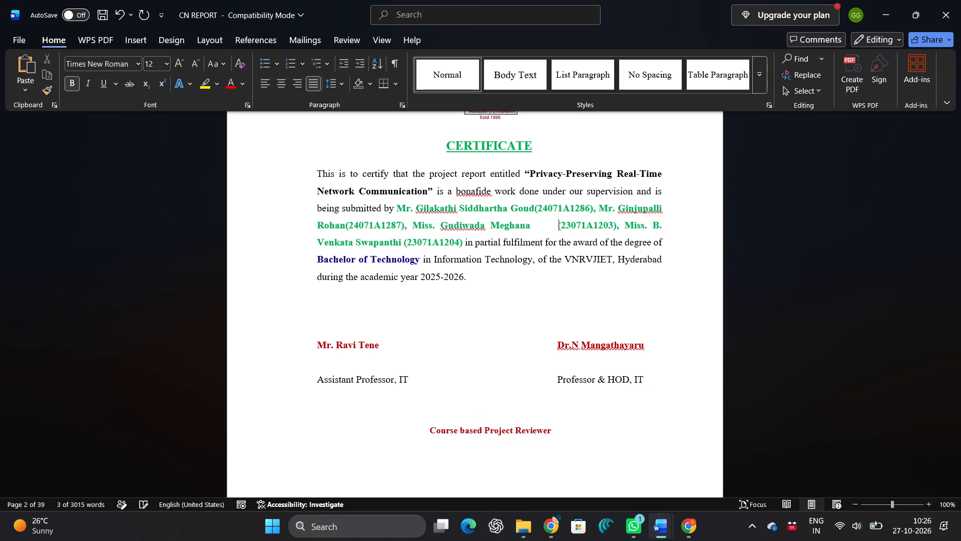
pyautogui.press('BackSpace')
pyautogui.press('BackSpace')
pyautogui.press('BackSpace')
pyautogui.press('BackSpace')
pyautogui.press('BackSpace')
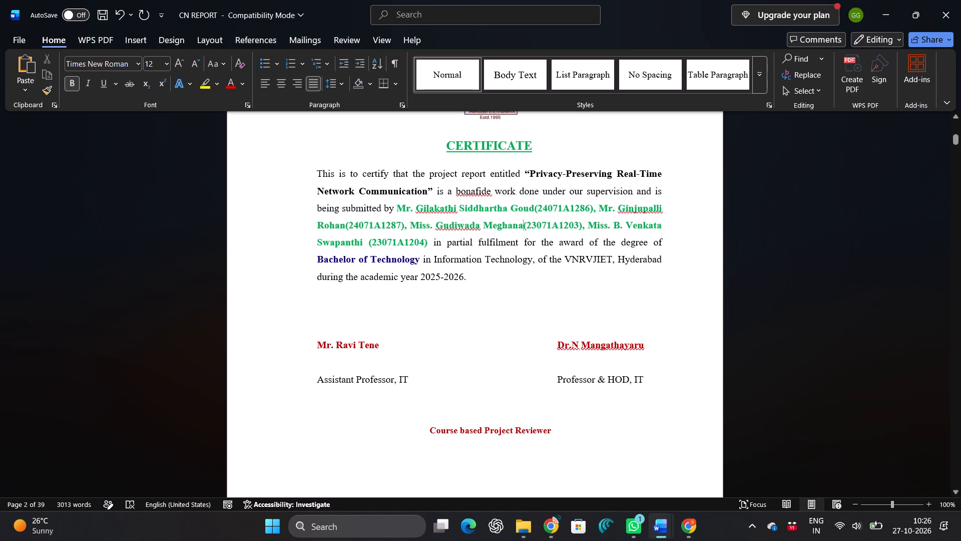
# Update the third student's roll number in the certificate so it starts with 24 and ends with 88.
pyautogui.click(535, 223)
pyautogui.press('BackSpace')
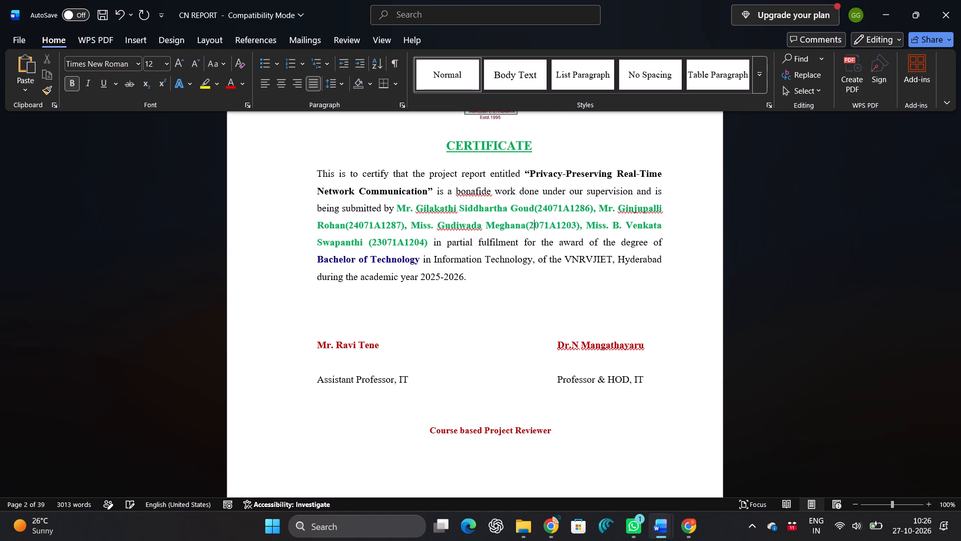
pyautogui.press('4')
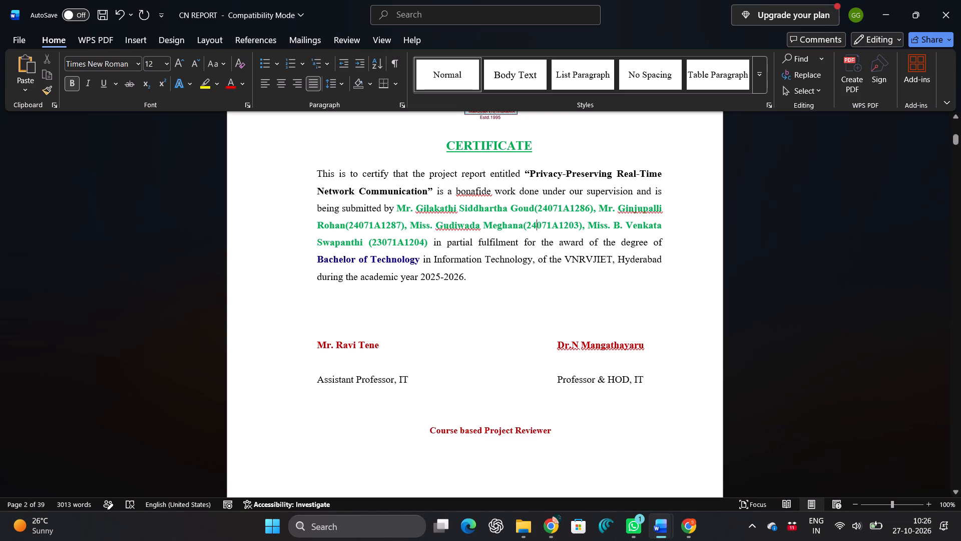
pyautogui.click(581, 226)
pyautogui.press('Left')
pyautogui.press('BackSpace')
pyautogui.press('BackSpace')
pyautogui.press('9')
pyautogui.press('BackSpace')
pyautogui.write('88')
# Copy the fourth student's name from the Submitted by list in dm_cbp_86-90.
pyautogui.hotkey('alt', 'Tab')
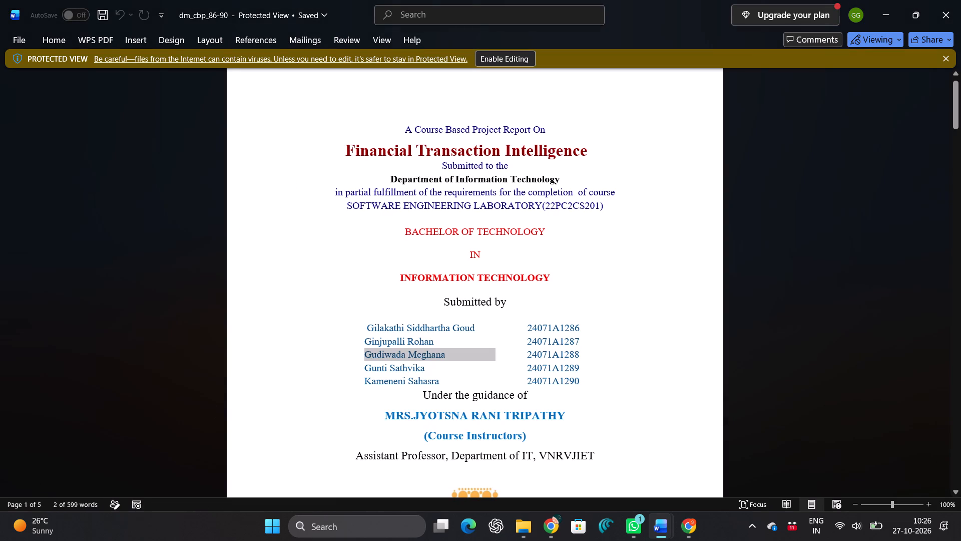
pyautogui.moveTo(366, 368); pyautogui.dragTo(401, 372)
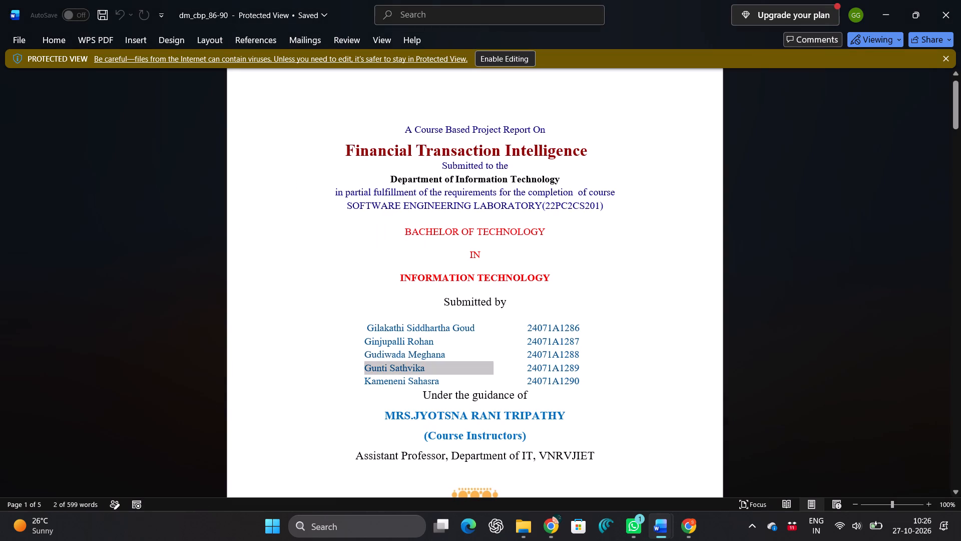
pyautogui.moveTo(401, 372); pyautogui.dragTo(413, 372)
pyautogui.hotkey('ctrl', 'c')
# In CN REPORT's certificate, replace the name after the second "Miss." with the copied fourth student's name and remove the extra spaces before the bracket.
pyautogui.hotkey('alt', 'Tab')
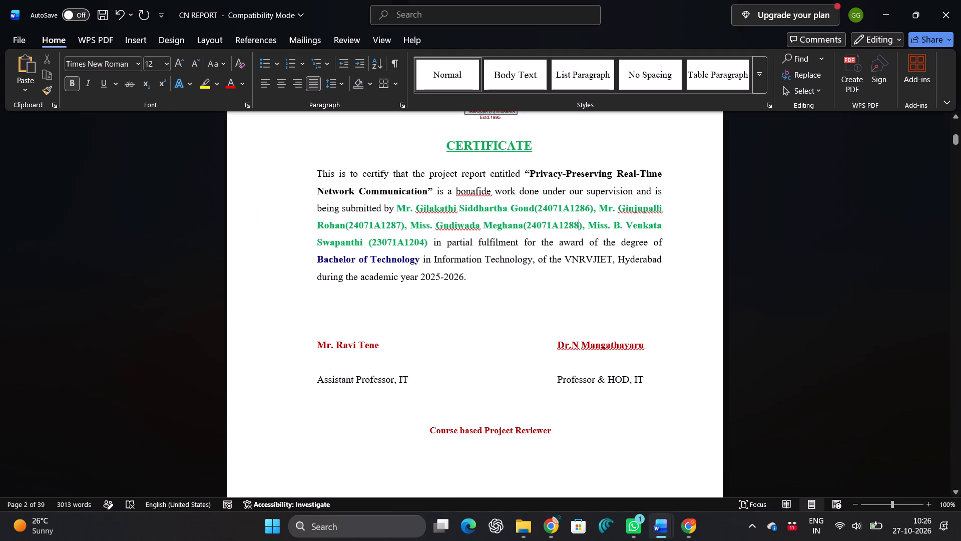
pyautogui.moveTo(614, 226); pyautogui.dragTo(360, 241)
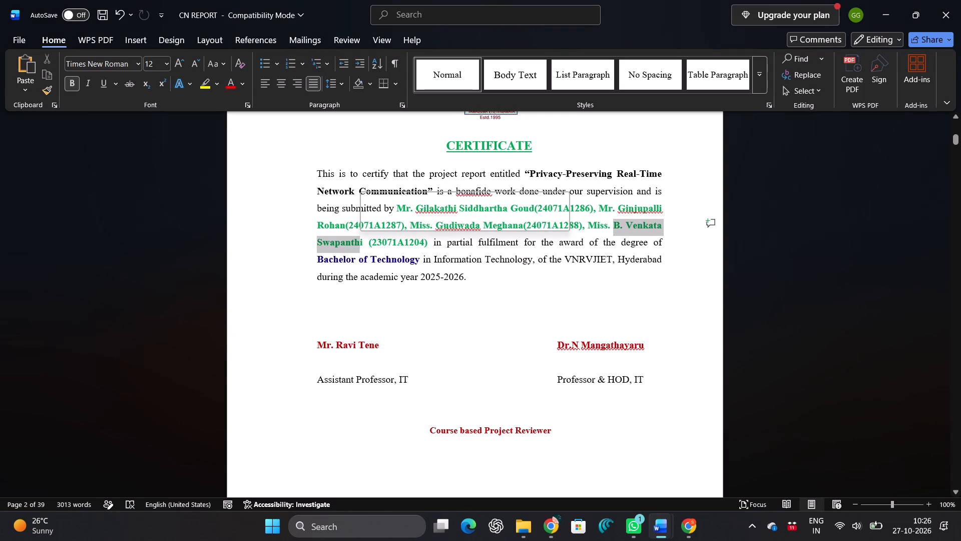
pyautogui.press('BackSpace')
pyautogui.press('Right')
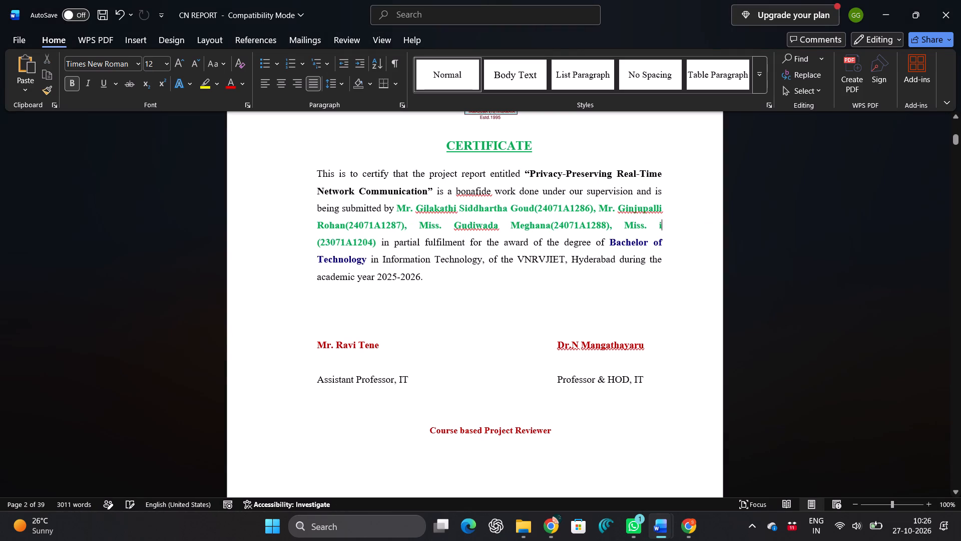
pyautogui.press('BackSpace')
pyautogui.hotkey('ctrl', 'v')
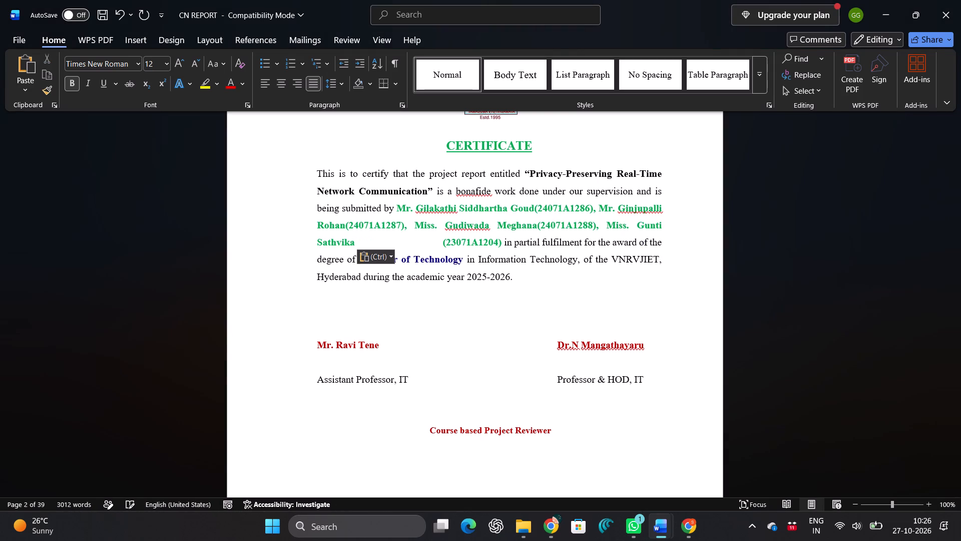
pyautogui.press('BackSpace')
pyautogui.press('BackSpace')
pyautogui.press('BackSpace')
pyautogui.press('BackSpace')
pyautogui.press('BackSpace')
pyautogui.press('BackSpace')
pyautogui.press('BackSpace')
pyautogui.press('BackSpace')
pyautogui.press('BackSpace')
pyautogui.press('BackSpace')
pyautogui.press('BackSpace')
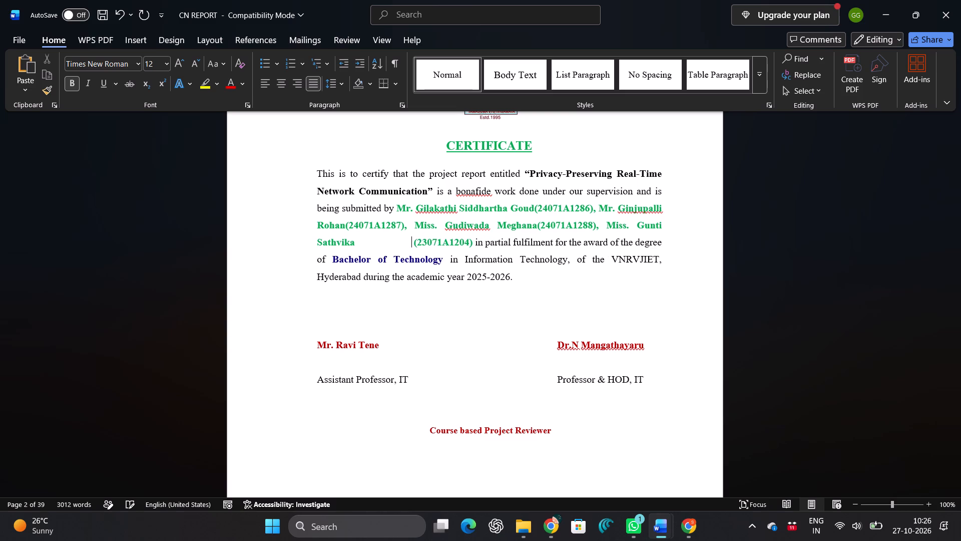
pyautogui.press('BackSpace')
pyautogui.press('BackSpace')
pyautogui.press('BackSpace')
pyautogui.press('BackSpace')
pyautogui.press('BackSpace')
pyautogui.press('BackSpace')
pyautogui.press('BackSpace')
pyautogui.press('BackSpace')
pyautogui.press('BackSpace')
pyautogui.press('BackSpace')
pyautogui.press('BackSpace')
pyautogui.press('BackSpace')
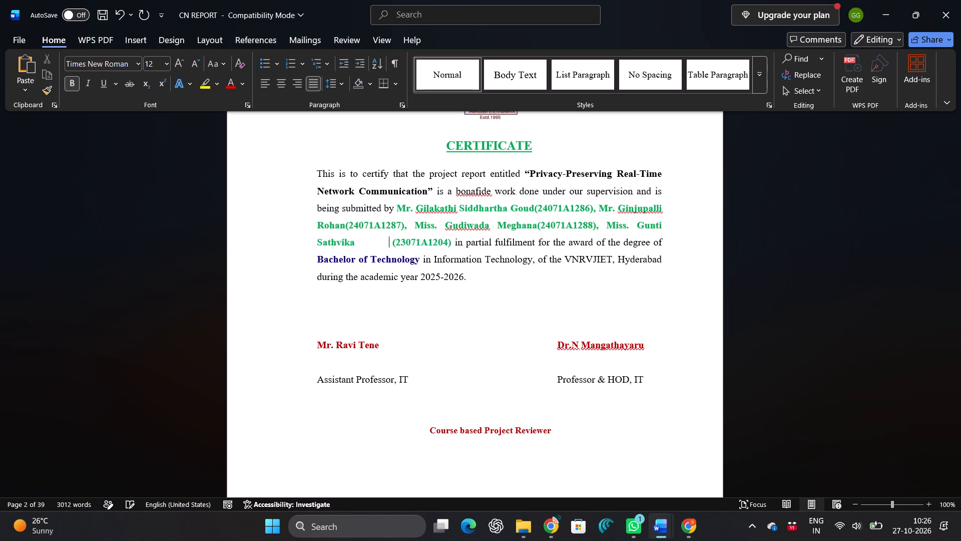
pyautogui.press('BackSpace')
pyautogui.press('BackSpace')
pyautogui.press('BackSpace')
pyautogui.press('BackSpace')
pyautogui.press('BackSpace')
pyautogui.press('BackSpace')
pyautogui.press('BackSpace')
pyautogui.press('BackSpace')
pyautogui.press('BackSpace')
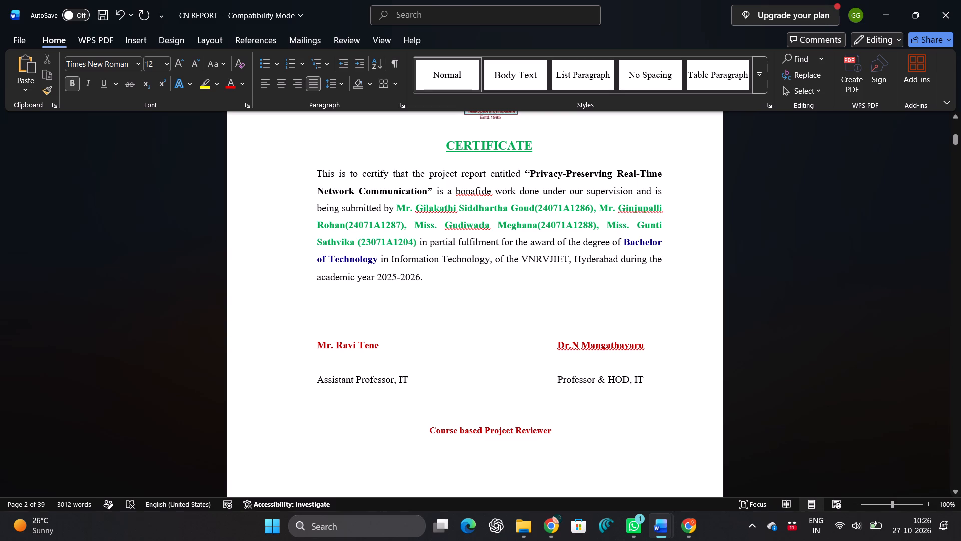
# Update the fourth student's roll number in the certificate to start with 24 and end with 89, adding a comma after its closing bracket.
pyautogui.click(369, 245)
pyautogui.press('BackSpace')
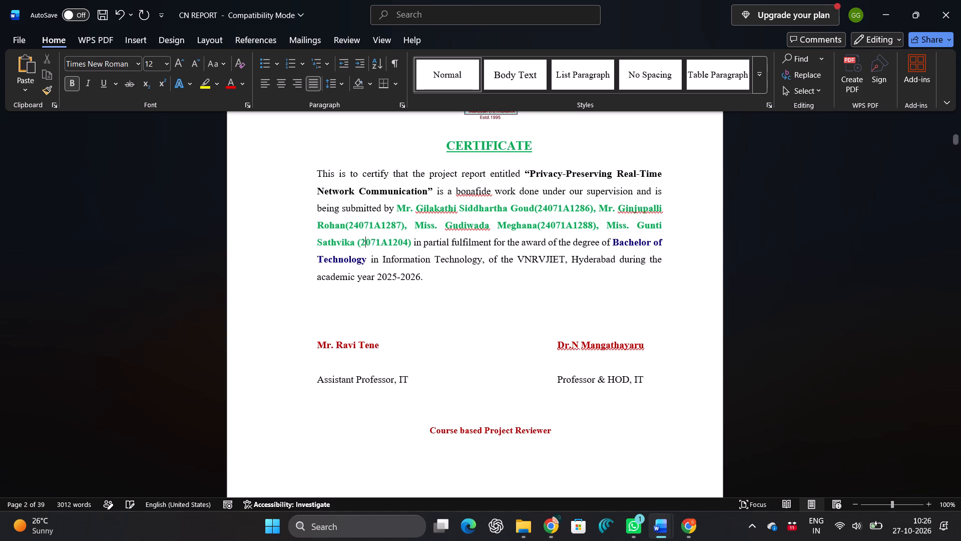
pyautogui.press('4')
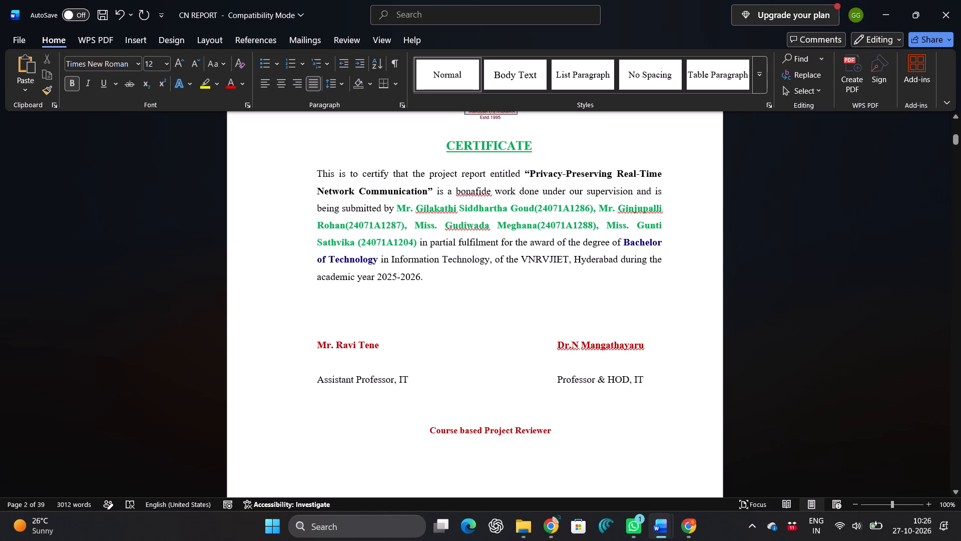
pyautogui.click(413, 244)
pyautogui.press('BackSpace')
pyautogui.press('BackSpace')
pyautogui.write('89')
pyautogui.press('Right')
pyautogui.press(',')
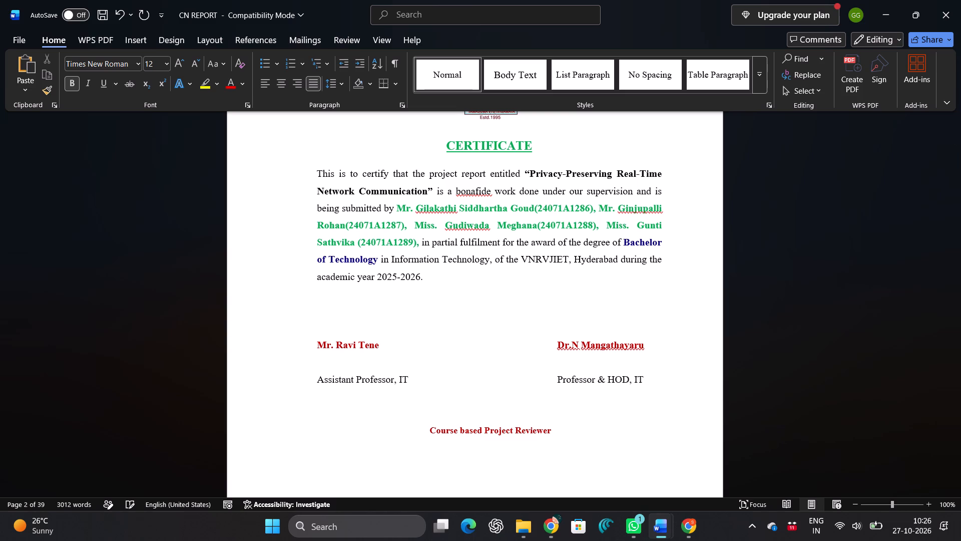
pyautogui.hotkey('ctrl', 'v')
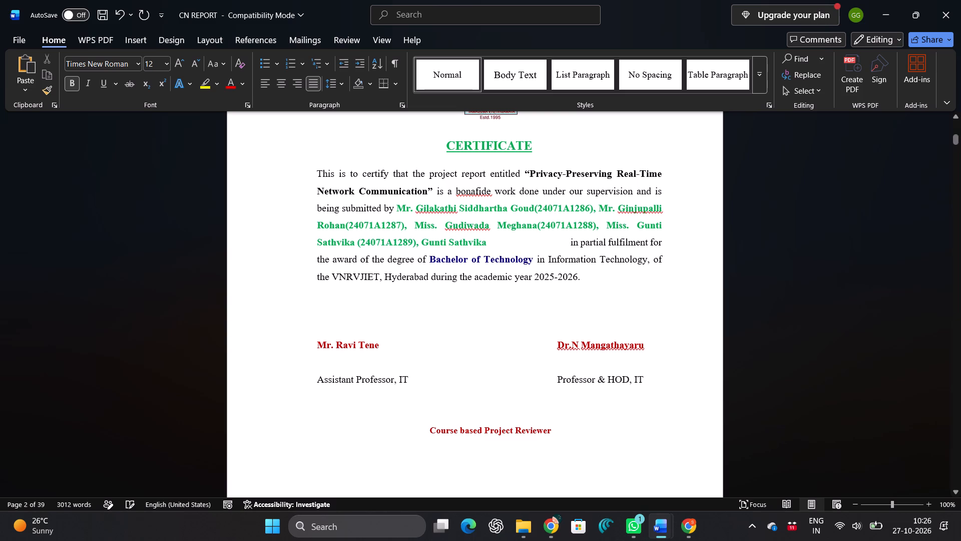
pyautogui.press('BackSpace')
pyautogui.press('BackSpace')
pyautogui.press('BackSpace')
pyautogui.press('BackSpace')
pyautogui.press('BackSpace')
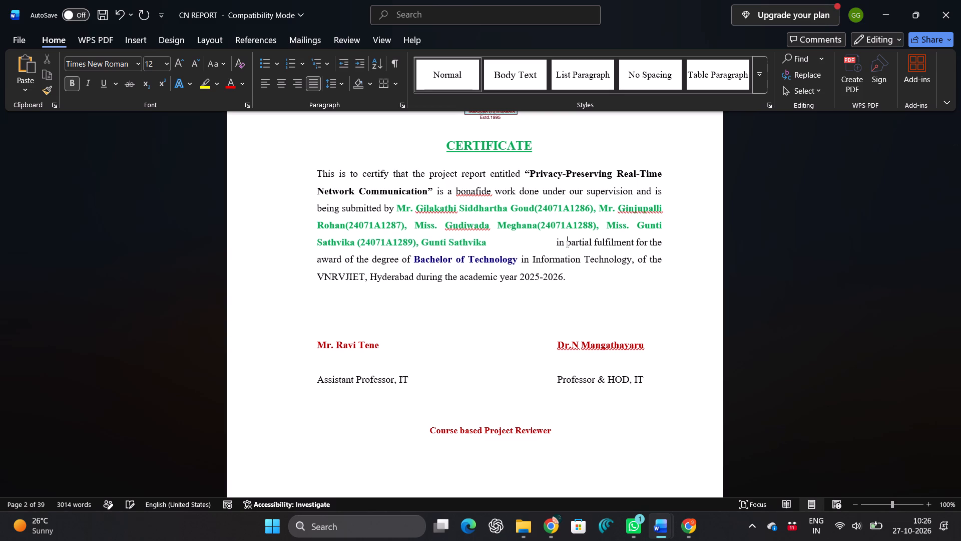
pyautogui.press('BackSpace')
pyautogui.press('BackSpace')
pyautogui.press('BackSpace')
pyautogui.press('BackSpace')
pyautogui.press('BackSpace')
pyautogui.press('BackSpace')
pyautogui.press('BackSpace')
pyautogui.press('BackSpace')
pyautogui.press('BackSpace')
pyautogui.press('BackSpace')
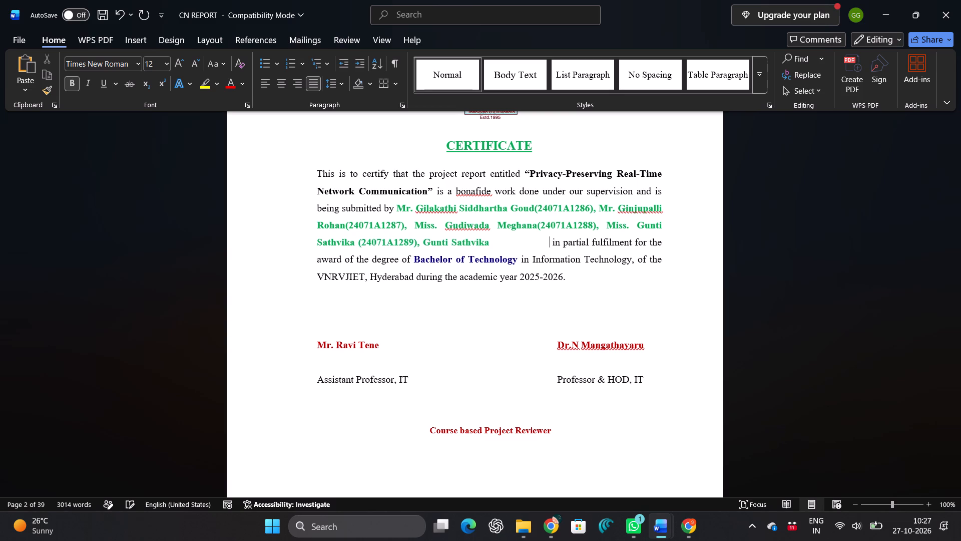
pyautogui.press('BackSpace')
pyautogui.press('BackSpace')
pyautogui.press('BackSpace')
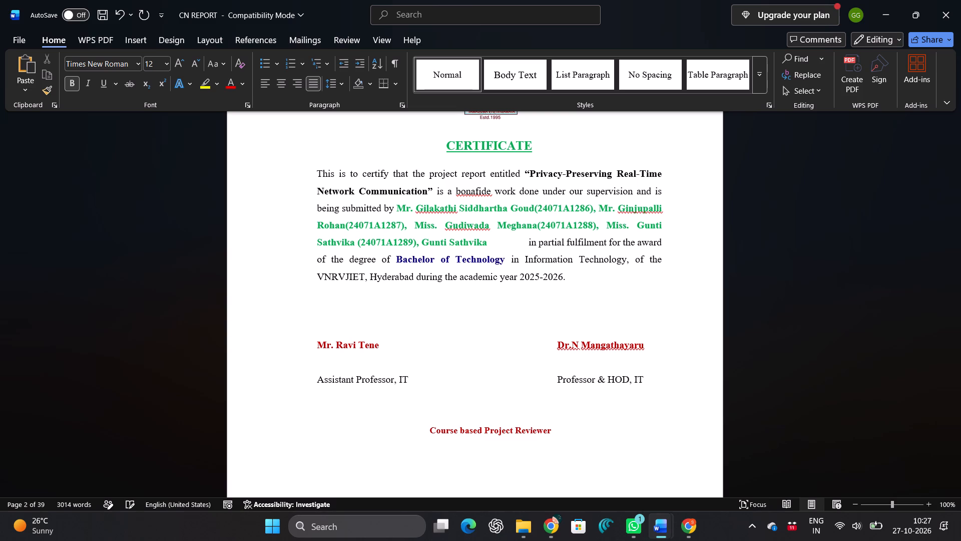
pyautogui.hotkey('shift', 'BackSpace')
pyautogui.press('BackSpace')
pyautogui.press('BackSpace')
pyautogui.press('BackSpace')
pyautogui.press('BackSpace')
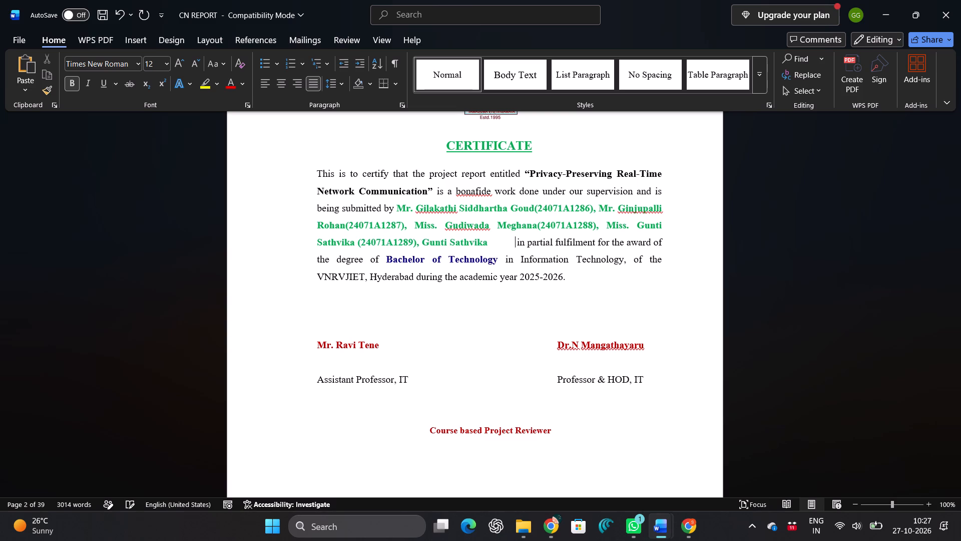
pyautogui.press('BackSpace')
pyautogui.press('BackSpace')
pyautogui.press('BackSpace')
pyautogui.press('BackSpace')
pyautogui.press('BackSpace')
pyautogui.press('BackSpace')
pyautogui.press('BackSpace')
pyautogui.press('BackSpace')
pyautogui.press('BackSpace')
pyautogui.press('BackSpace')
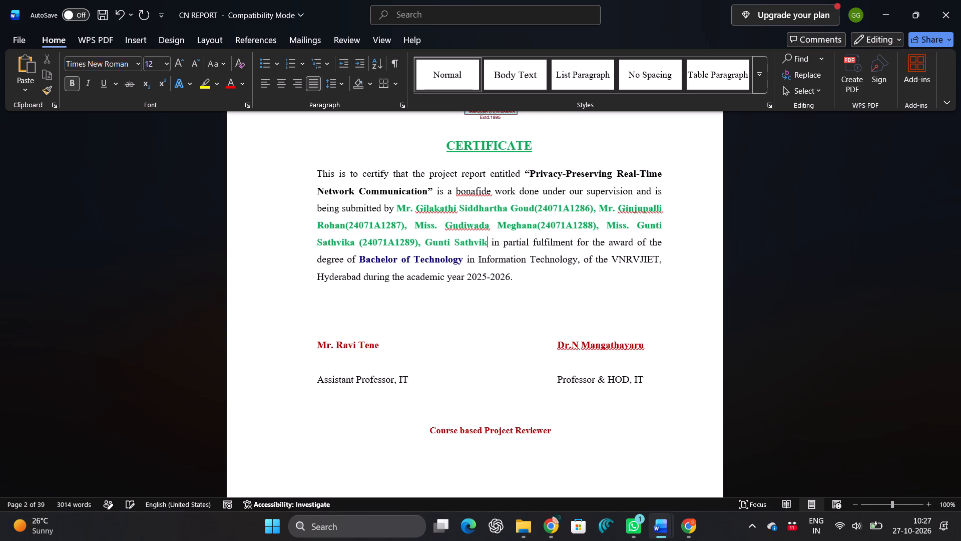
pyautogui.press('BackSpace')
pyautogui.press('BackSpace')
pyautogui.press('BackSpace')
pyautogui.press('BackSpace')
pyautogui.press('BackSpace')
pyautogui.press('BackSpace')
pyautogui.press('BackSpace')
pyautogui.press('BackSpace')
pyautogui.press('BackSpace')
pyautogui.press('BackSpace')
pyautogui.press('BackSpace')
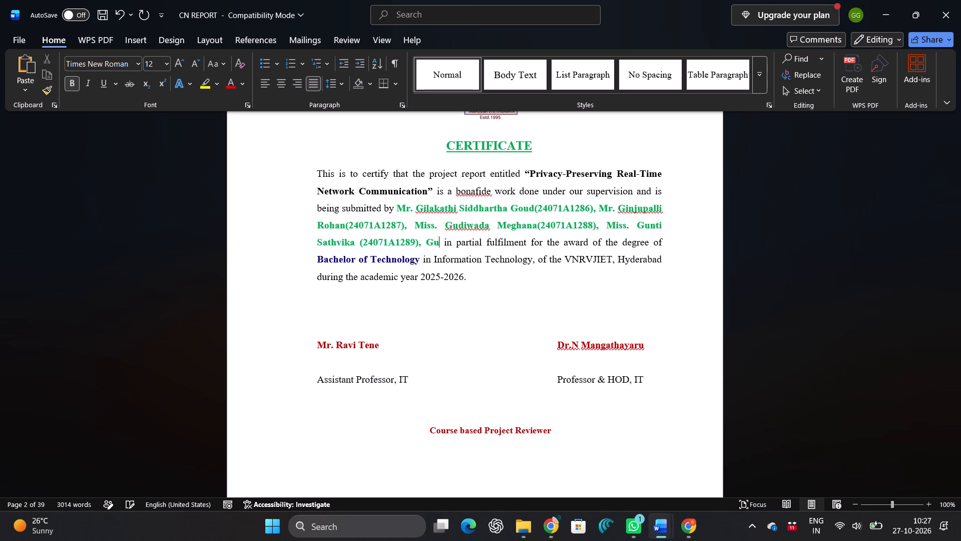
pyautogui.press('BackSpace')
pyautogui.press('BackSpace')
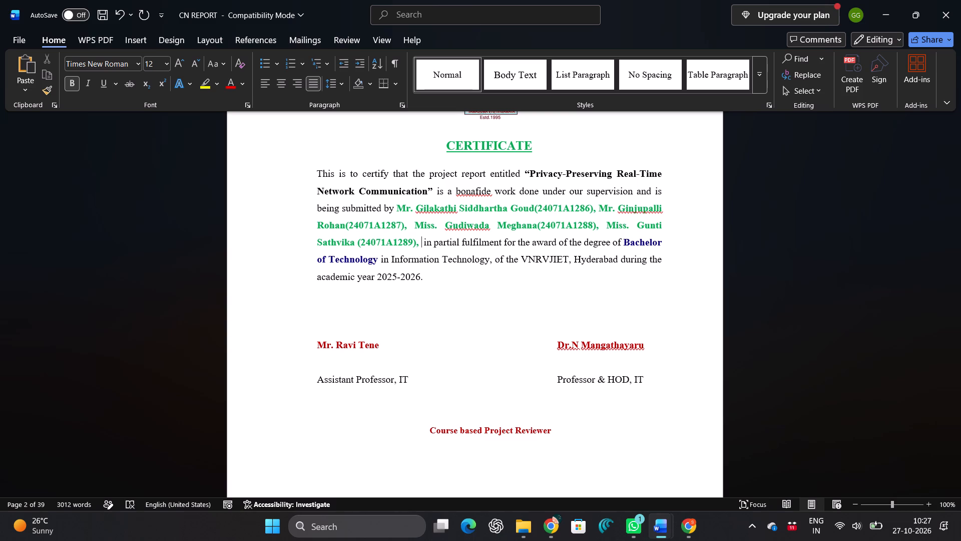
# Add the fifth student's name after the fourth student's entry, followed by the bracketed roll number starting with 24 and ending with 90.
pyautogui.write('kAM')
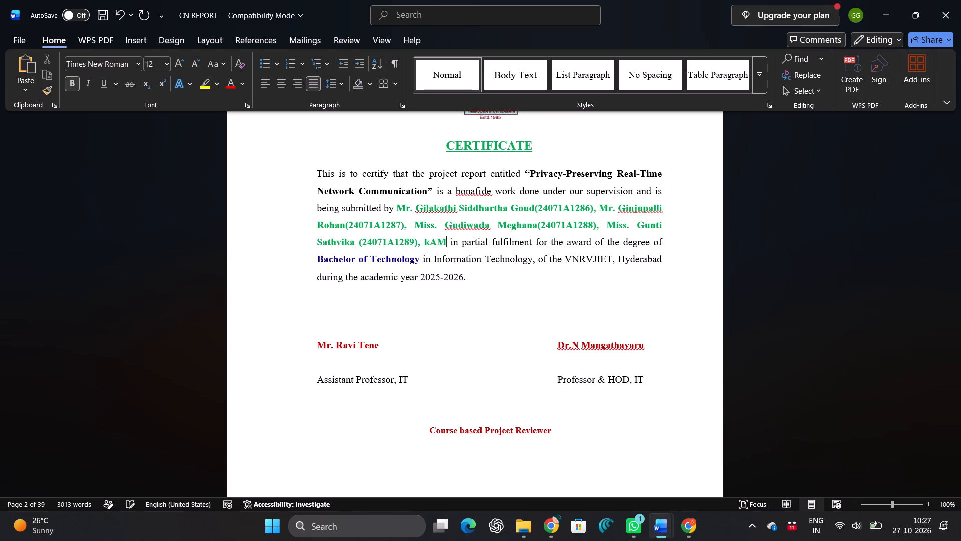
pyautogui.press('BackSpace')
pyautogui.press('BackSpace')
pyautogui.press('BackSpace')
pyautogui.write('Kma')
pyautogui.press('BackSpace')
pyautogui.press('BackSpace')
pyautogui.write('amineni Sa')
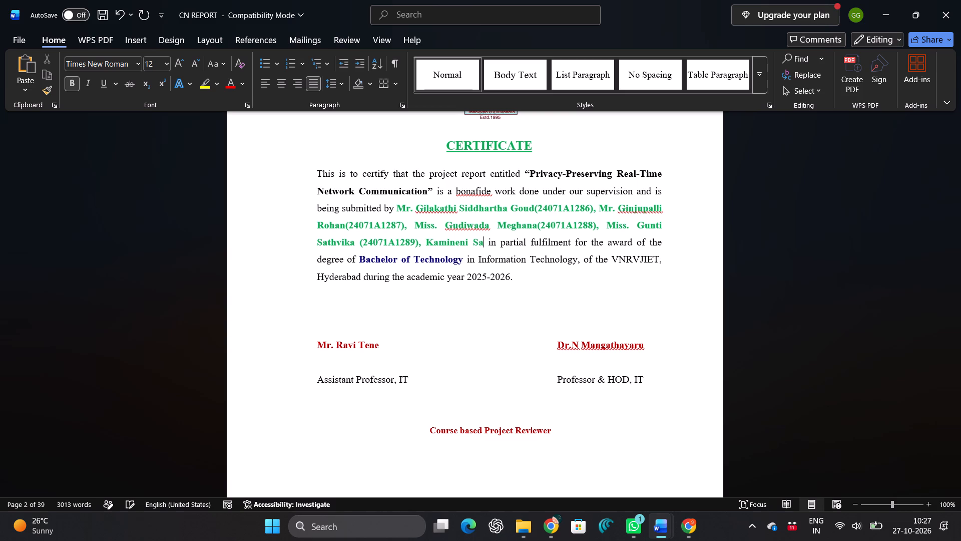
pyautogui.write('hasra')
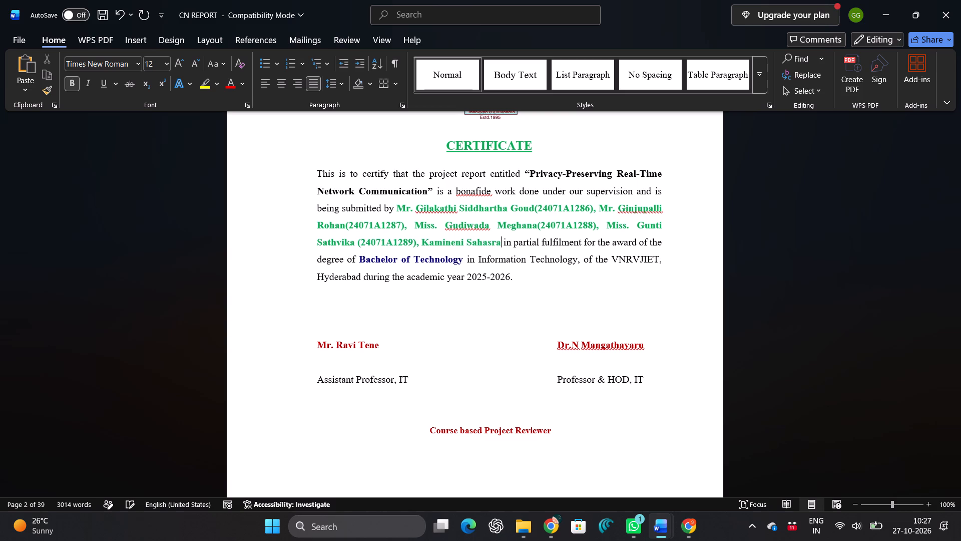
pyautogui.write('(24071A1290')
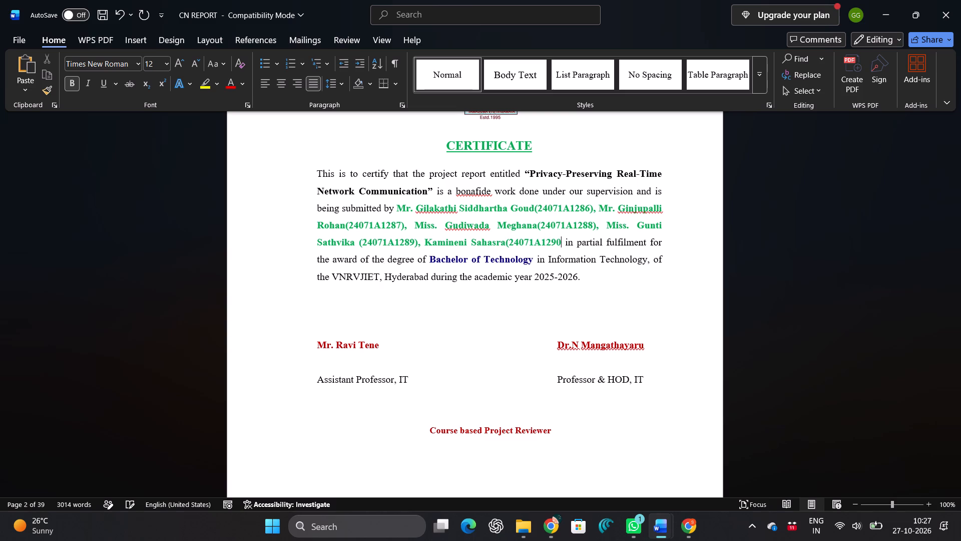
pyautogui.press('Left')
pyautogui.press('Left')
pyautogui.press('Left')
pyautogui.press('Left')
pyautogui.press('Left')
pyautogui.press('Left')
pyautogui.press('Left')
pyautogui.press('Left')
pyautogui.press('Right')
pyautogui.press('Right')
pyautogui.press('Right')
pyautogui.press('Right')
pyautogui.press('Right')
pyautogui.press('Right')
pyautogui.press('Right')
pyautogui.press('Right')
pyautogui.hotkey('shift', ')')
# Insert the title "Miss." before the fifth student's name in the certificate.
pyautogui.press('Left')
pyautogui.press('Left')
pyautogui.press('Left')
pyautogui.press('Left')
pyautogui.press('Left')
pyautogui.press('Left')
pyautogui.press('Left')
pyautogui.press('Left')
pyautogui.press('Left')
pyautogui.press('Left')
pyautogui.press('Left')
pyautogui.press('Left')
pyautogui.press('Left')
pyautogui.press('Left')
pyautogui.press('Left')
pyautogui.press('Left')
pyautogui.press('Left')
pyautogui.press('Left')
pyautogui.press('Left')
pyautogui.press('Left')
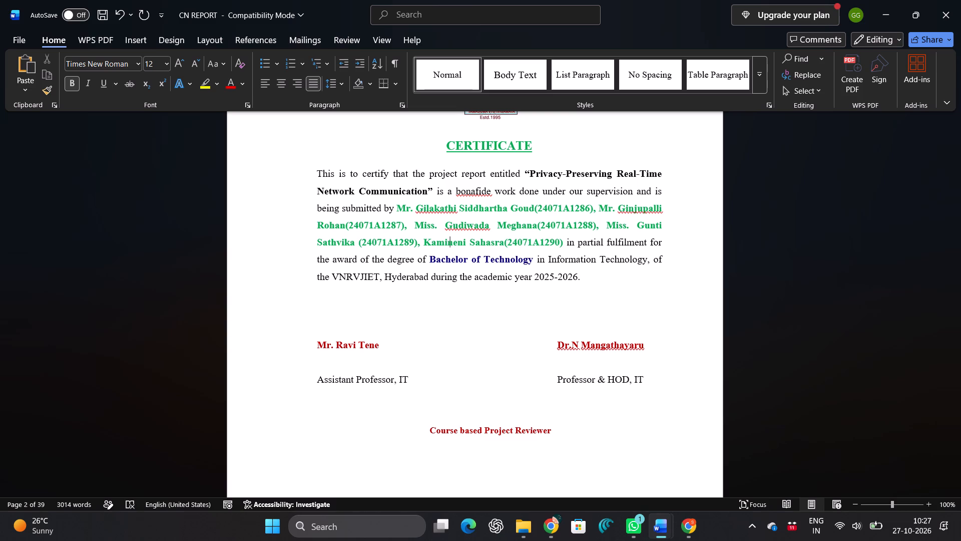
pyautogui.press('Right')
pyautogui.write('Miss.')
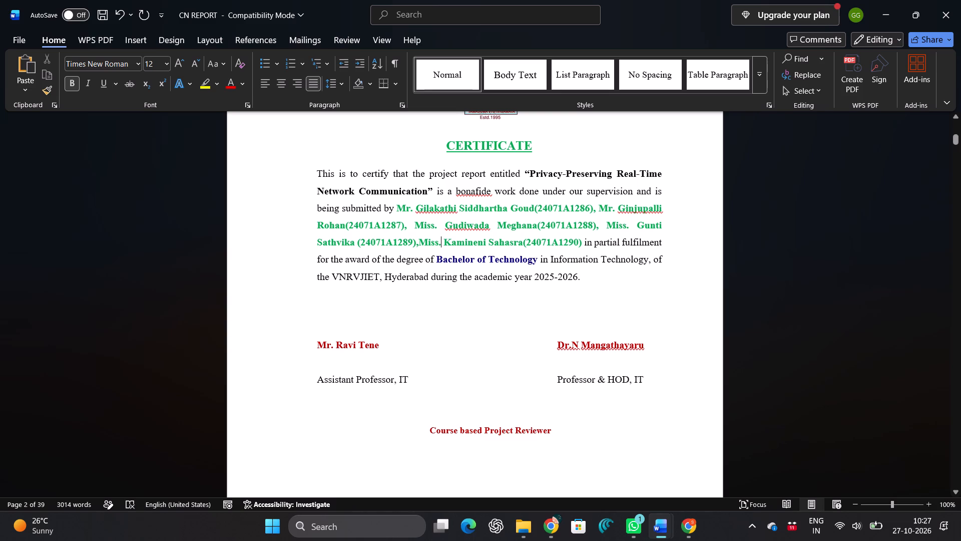
# Insert a space before the title "Miss." of the fifth student's entry in the certificate.
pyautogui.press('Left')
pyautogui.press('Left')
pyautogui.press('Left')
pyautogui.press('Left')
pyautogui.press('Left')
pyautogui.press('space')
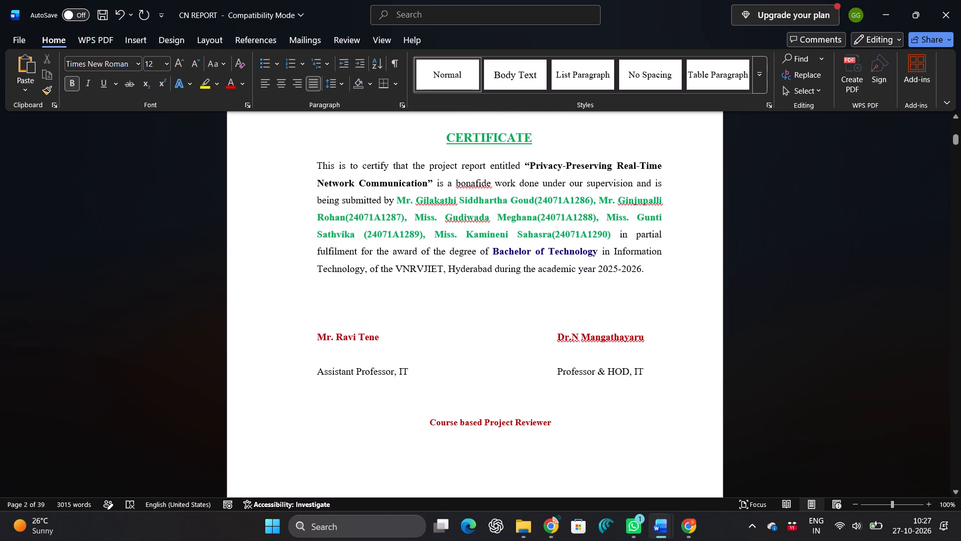
# Find the project title in the report's declaration, then switch to ChatGPT in Chrome and copy "Privacy-Preserving Real-Time Network Communication".
pyautogui.scroll(4, 493, 287)
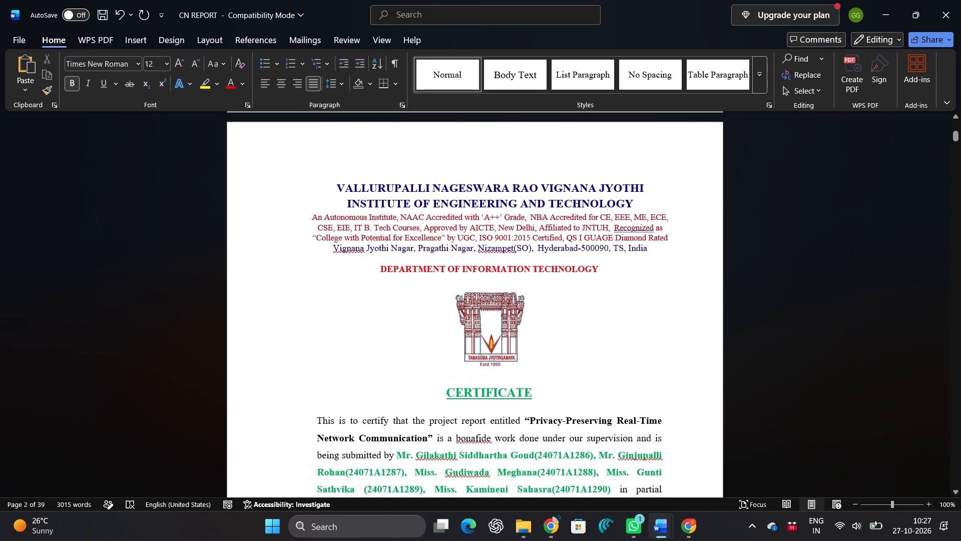
pyautogui.scroll(-1, 493, 287)
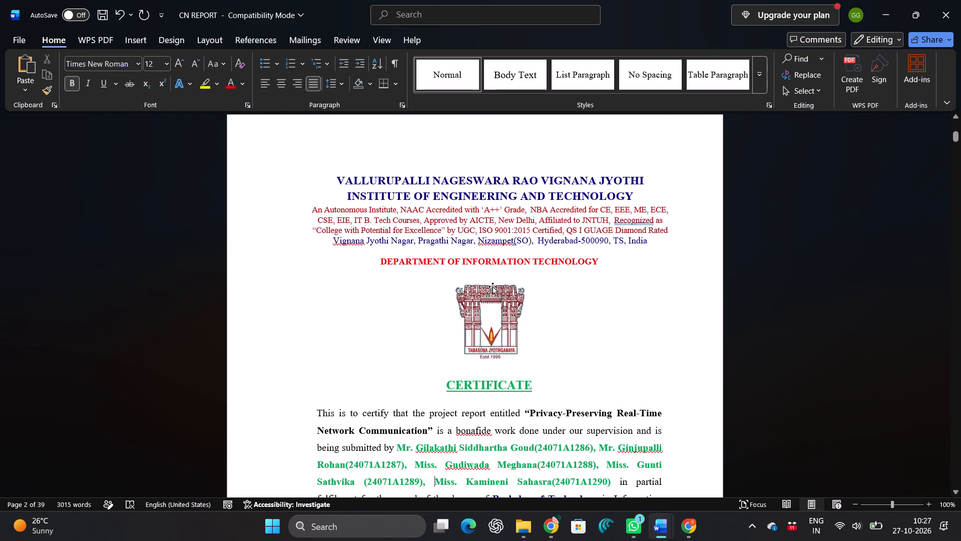
pyautogui.scroll(-2, 493, 287)
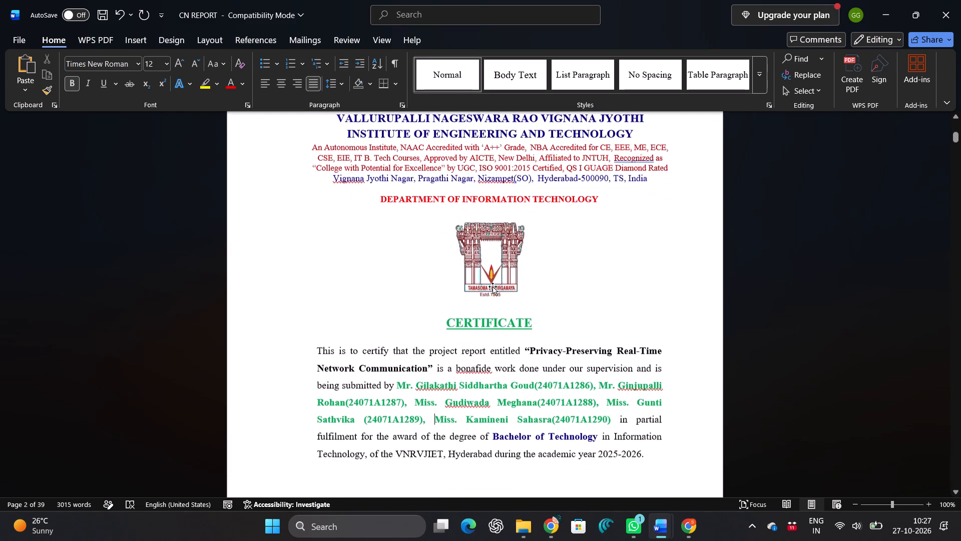
pyautogui.scroll(-2, 493, 287)
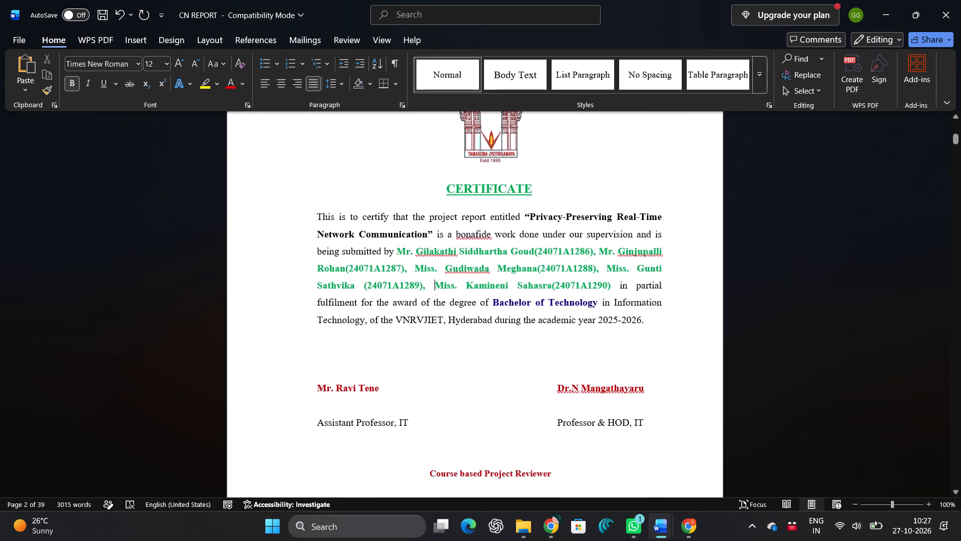
pyautogui.scroll(-4, 493, 287)
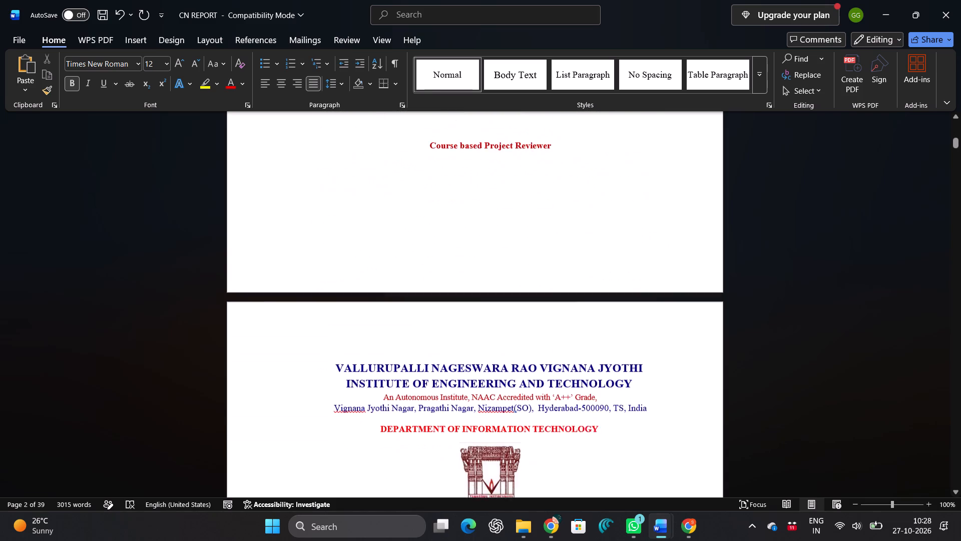
pyautogui.scroll(-3, 493, 287)
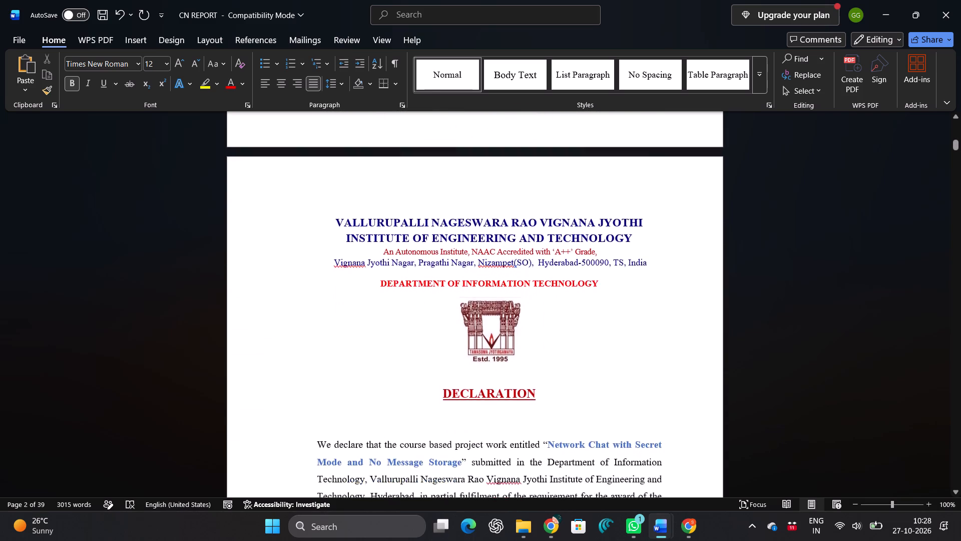
pyautogui.scroll(-2, 493, 287)
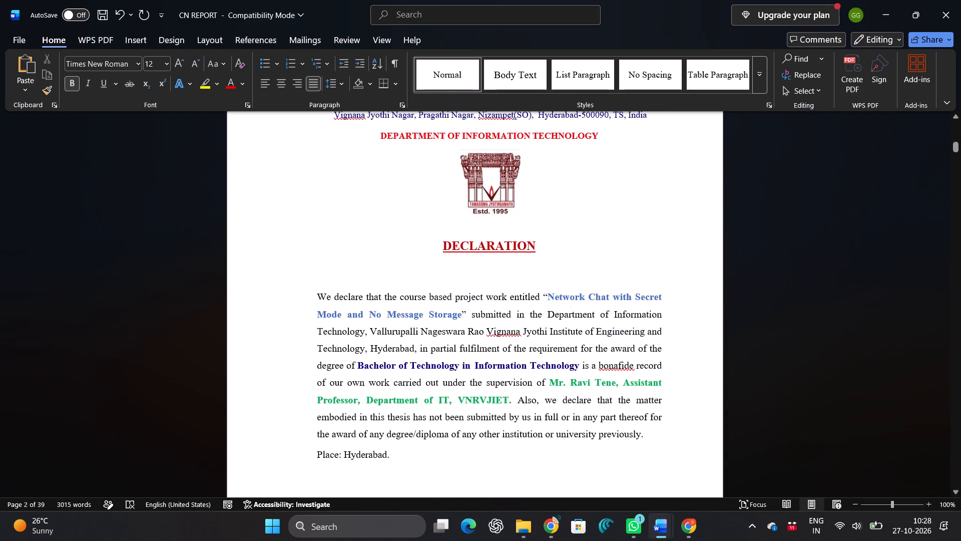
pyautogui.hotkey('alt', 'Tab')
pyautogui.hotkey('alt', 'Tab')
pyautogui.hotkey('ctrl', 'c')
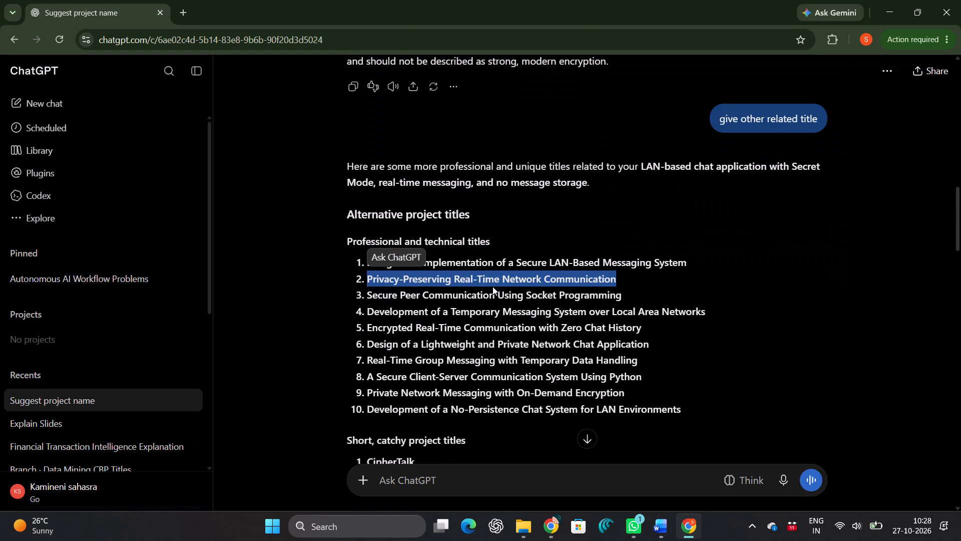
# Switch back to CN REPORT in Word and replace the quoted project title in the declaration with "Privacy-Preserving Real-Time Network Communication".
pyautogui.press('super+Tab')
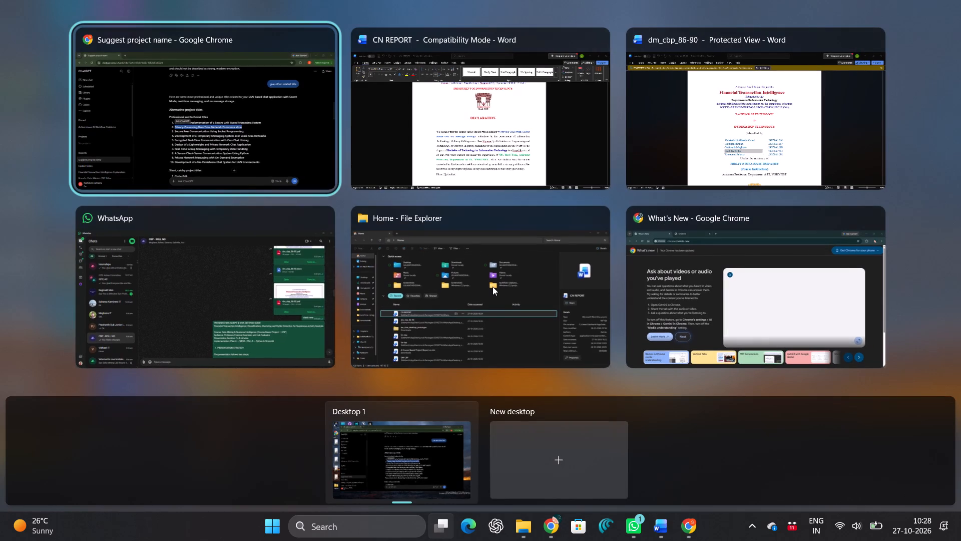
pyautogui.click(452, 150)
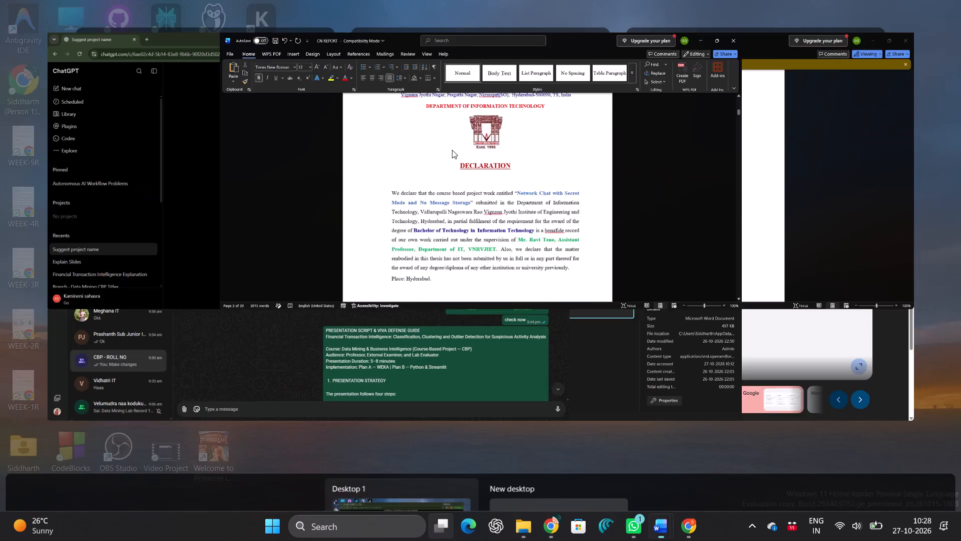
pyautogui.scroll(-2, 468, 261)
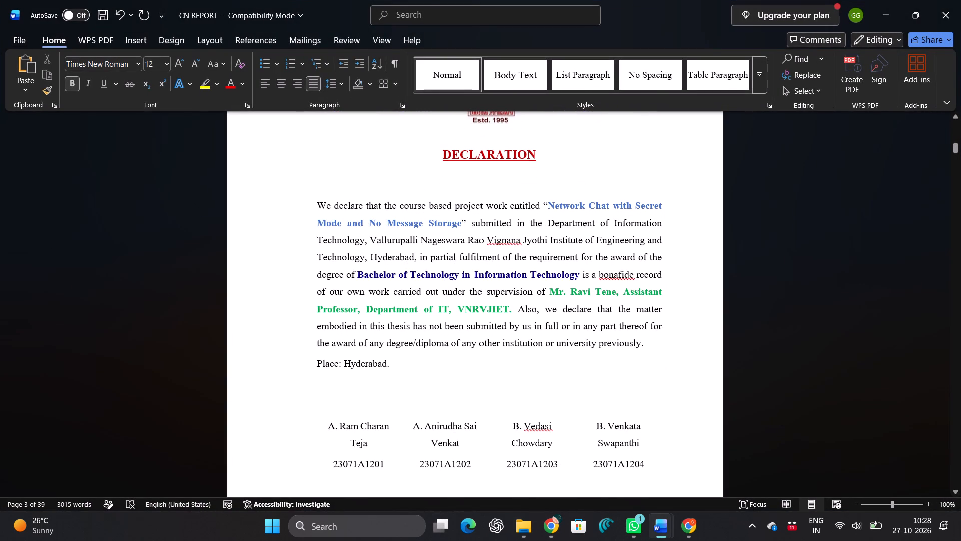
pyautogui.moveTo(548, 205); pyautogui.dragTo(461, 226)
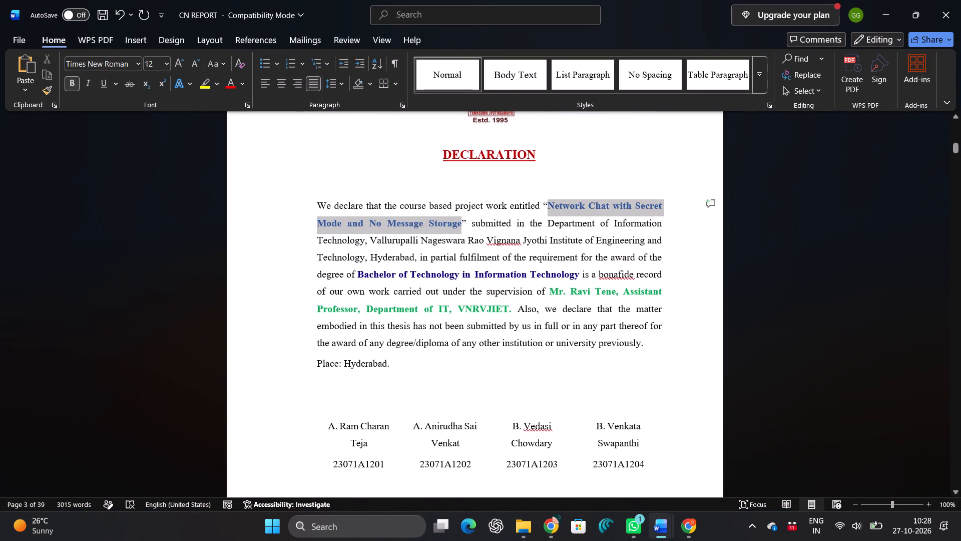
pyautogui.moveTo(461, 226); pyautogui.dragTo(461, 224)
pyautogui.press('BackSpace')
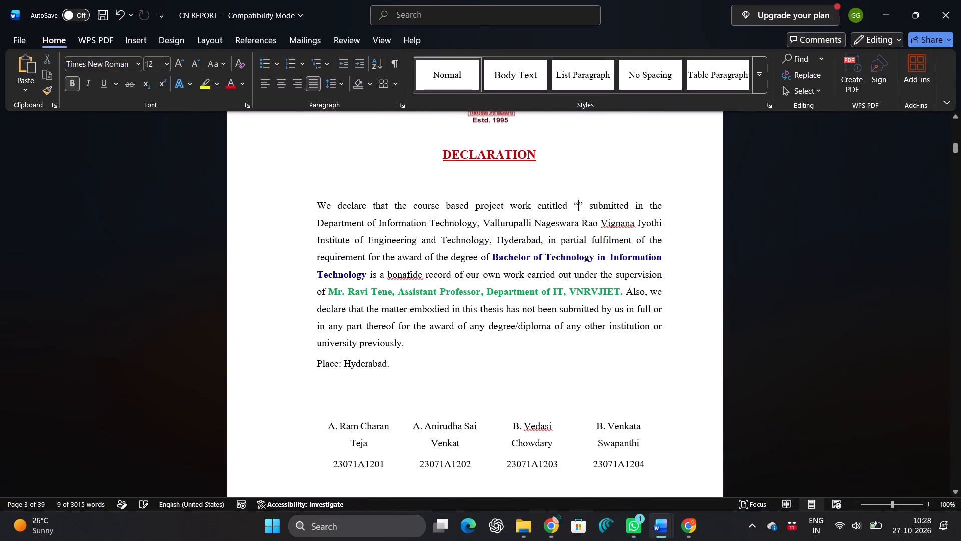
pyautogui.hotkey('ctrl', 'v')
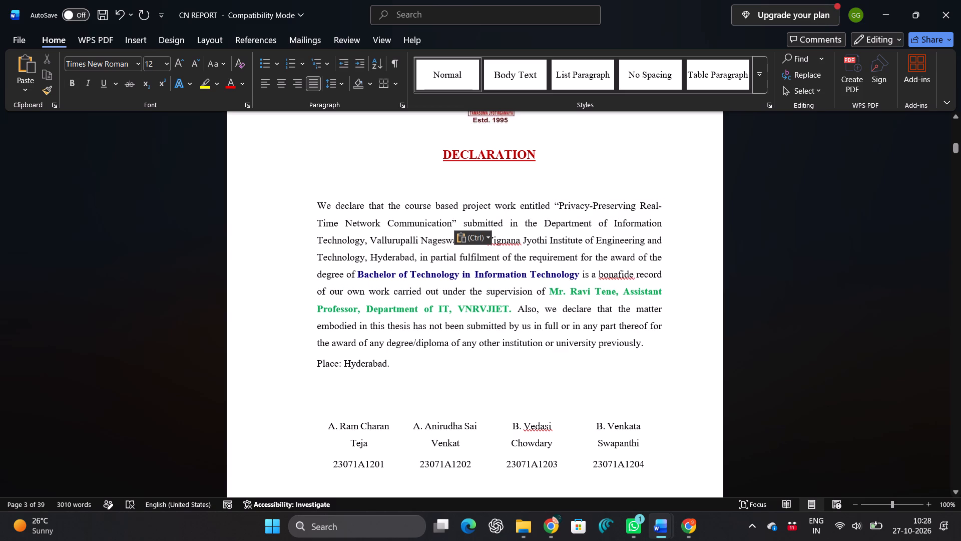
# Make the project title "Privacy-Preserving Real-Time Network Communication" bold in the first sentence of the declaration.
pyautogui.moveTo(450, 224); pyautogui.dragTo(566, 193)
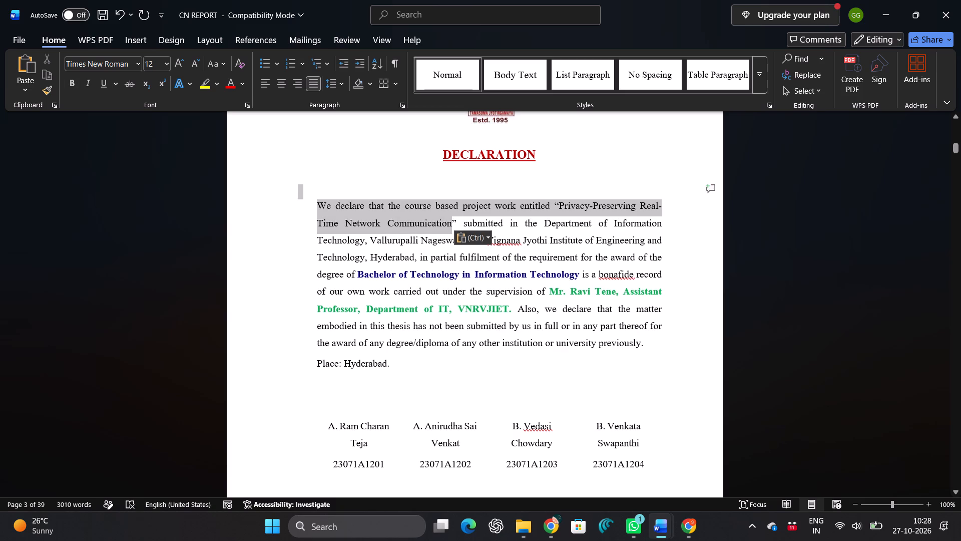
pyautogui.moveTo(566, 193); pyautogui.dragTo(559, 208)
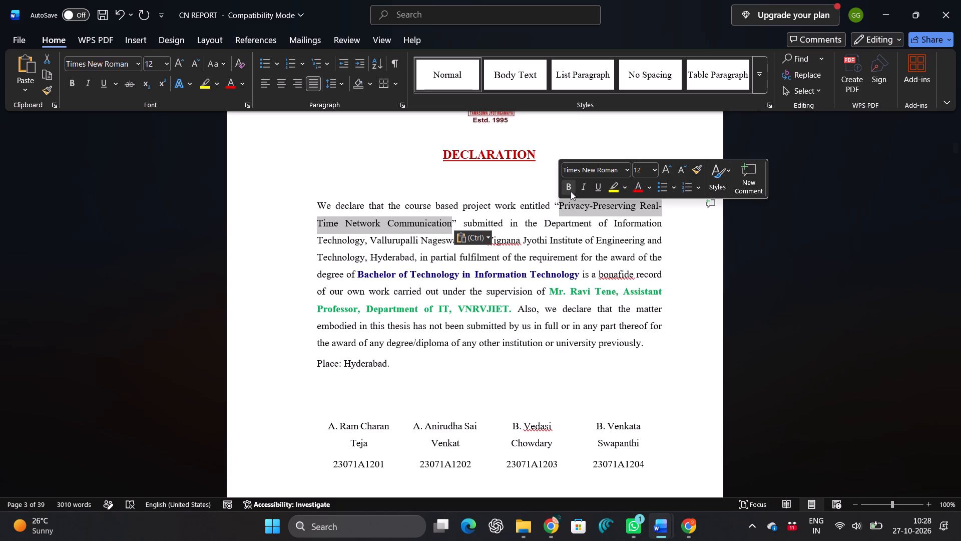
pyautogui.click(571, 191)
pyautogui.click(544, 276)
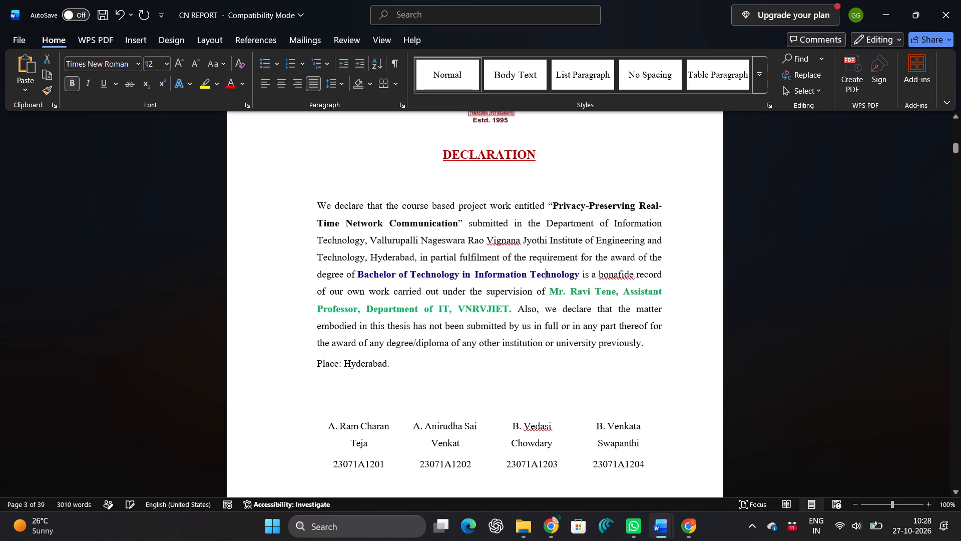
# Review the cover, certificate and declaration pages to check the edited title, names, roll numbers and date.
pyautogui.scroll(2, 544, 276)
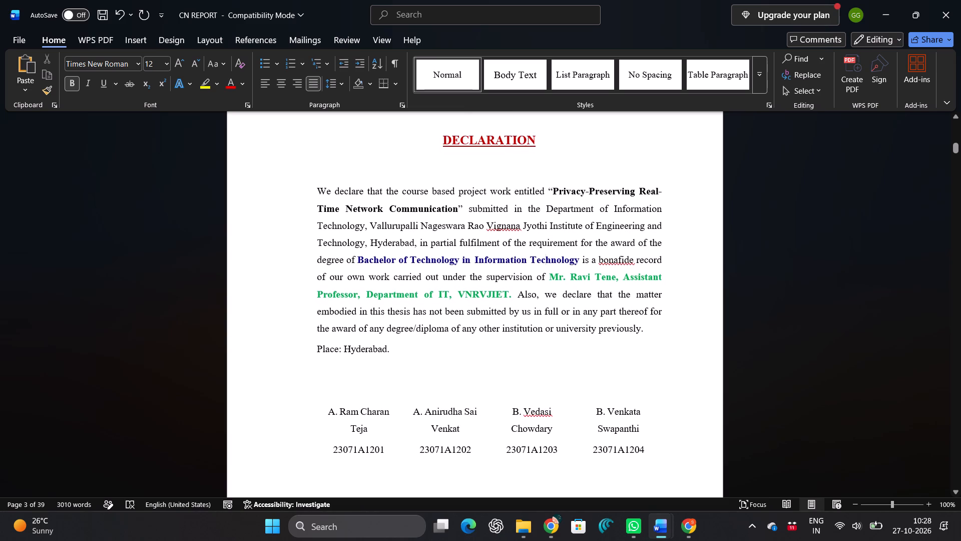
pyautogui.scroll(4, 544, 276)
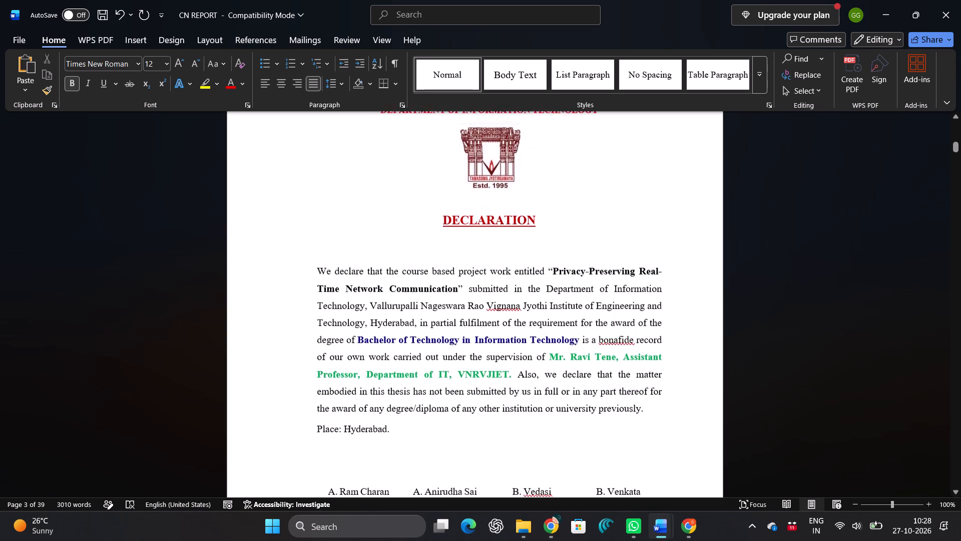
pyautogui.scroll(1, 544, 276)
pyautogui.scroll(-1, 544, 276)
pyautogui.scroll(1, 544, 276)
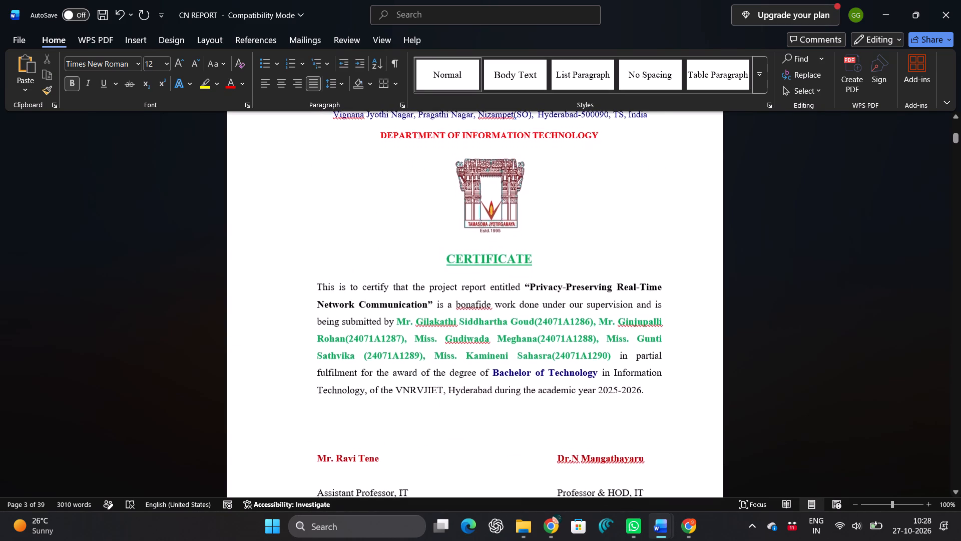
pyautogui.scroll(2, 544, 276)
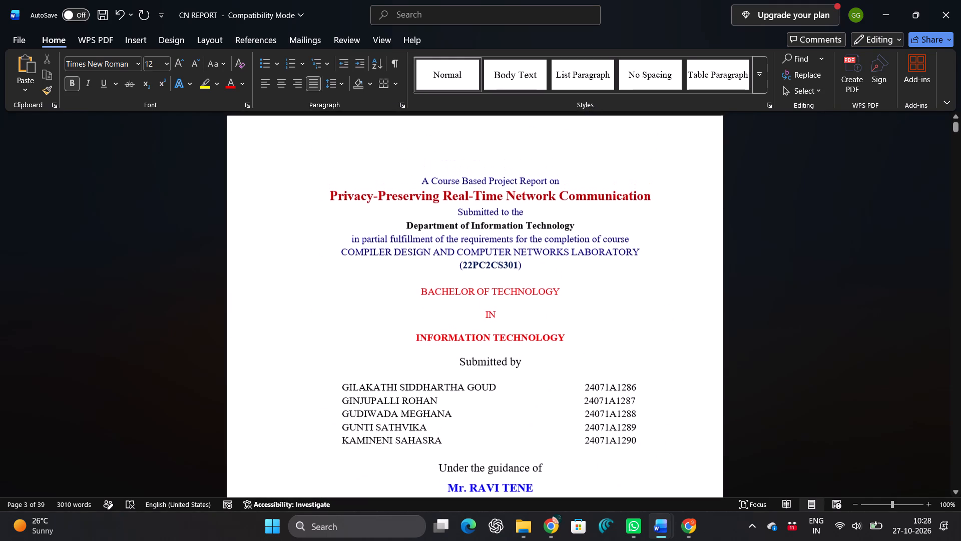
pyautogui.scroll(-1, 544, 276)
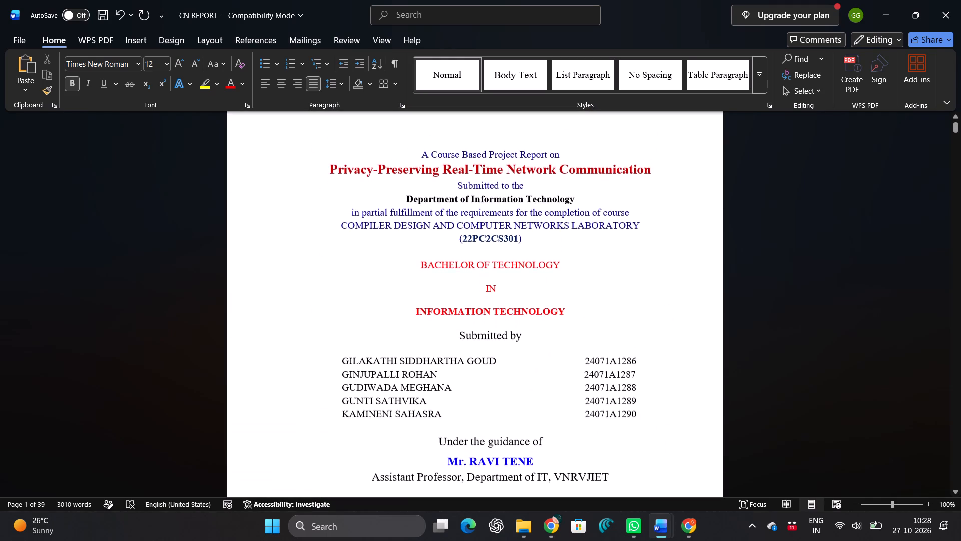
pyautogui.scroll(-4, 544, 276)
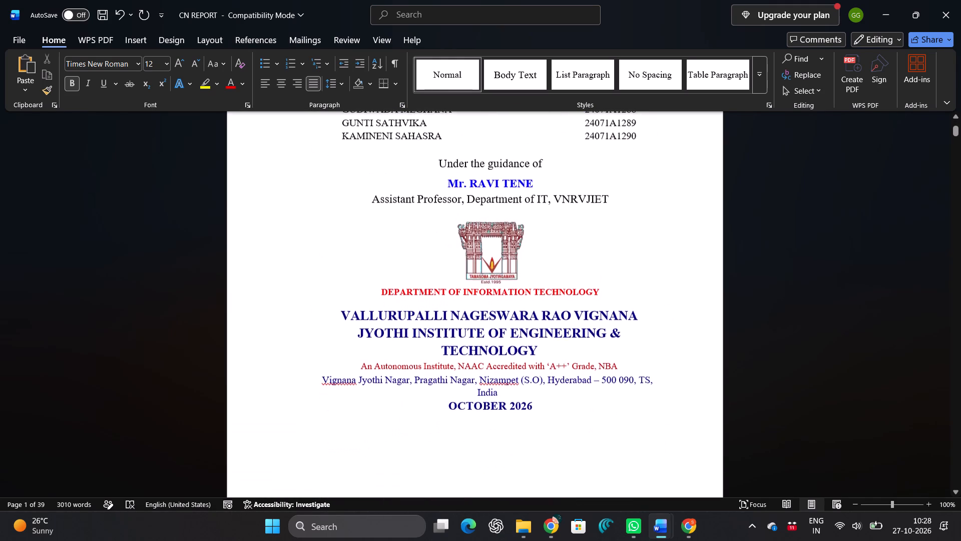
pyautogui.scroll(-2, 544, 276)
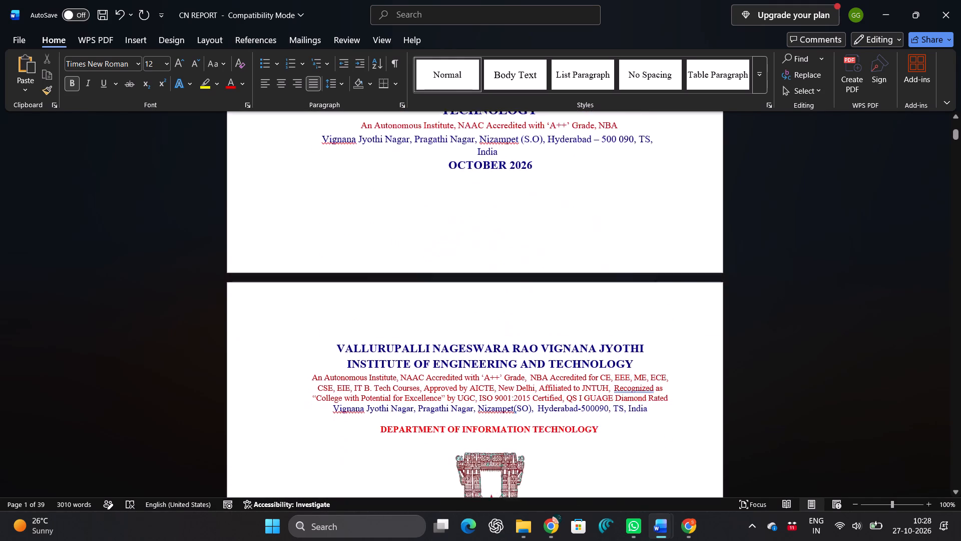
pyautogui.scroll(-4, 544, 276)
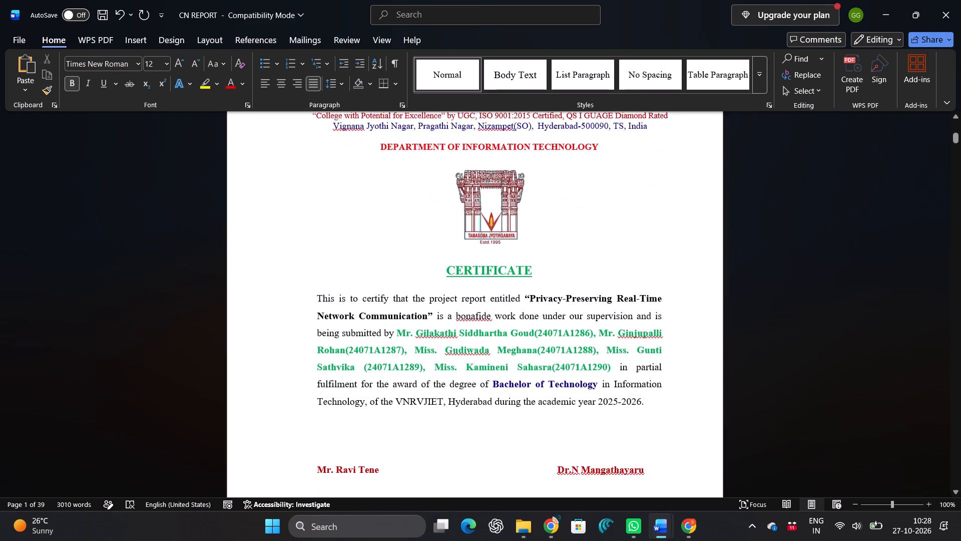
pyautogui.scroll(-3, 544, 276)
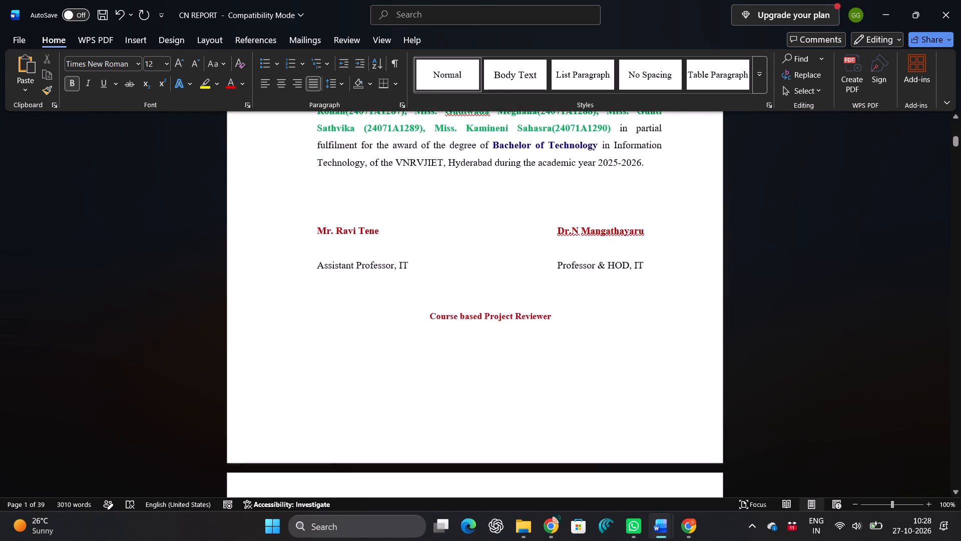
pyautogui.scroll(-5, 544, 276)
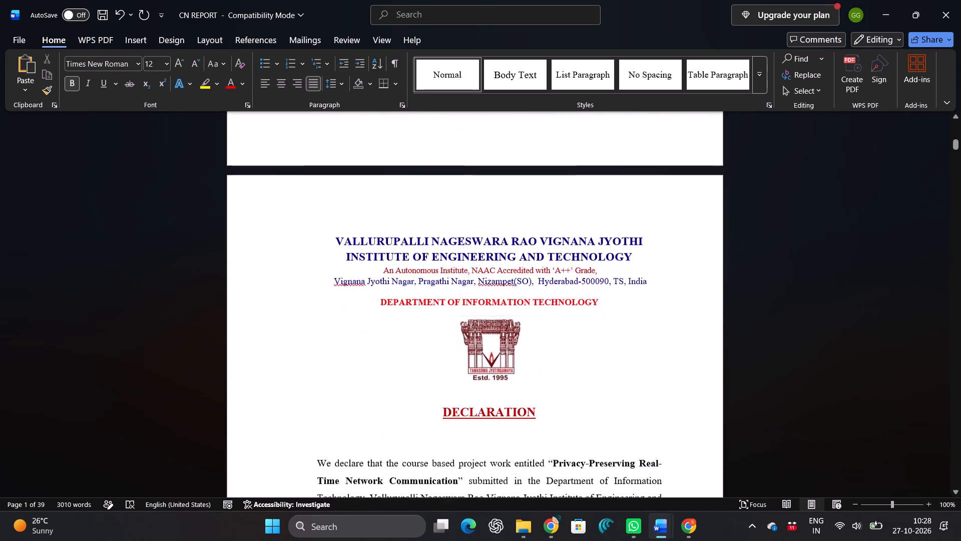
pyautogui.scroll(-4, 544, 276)
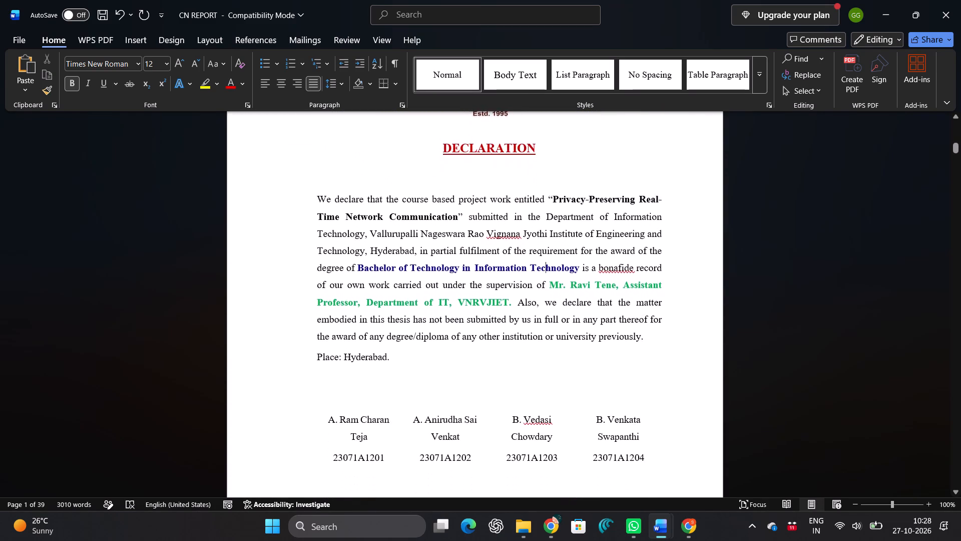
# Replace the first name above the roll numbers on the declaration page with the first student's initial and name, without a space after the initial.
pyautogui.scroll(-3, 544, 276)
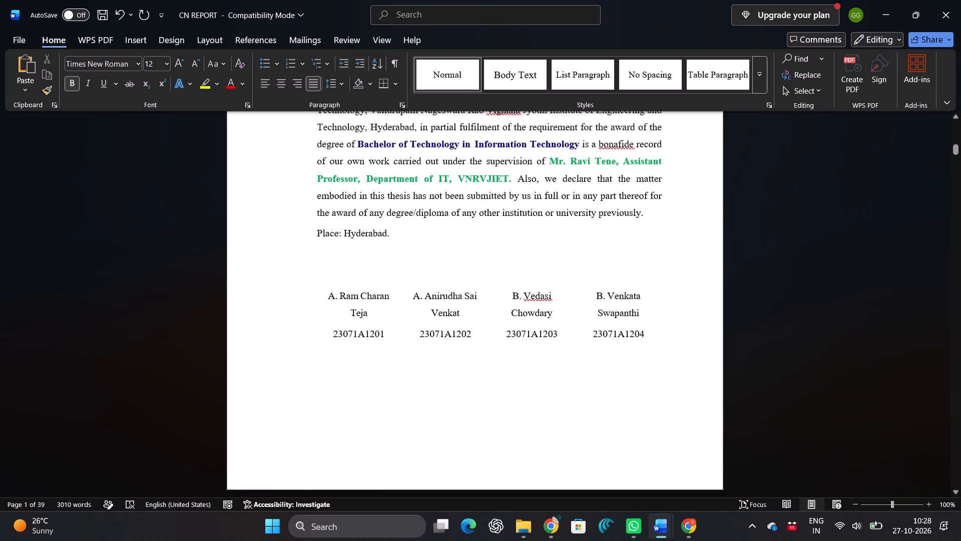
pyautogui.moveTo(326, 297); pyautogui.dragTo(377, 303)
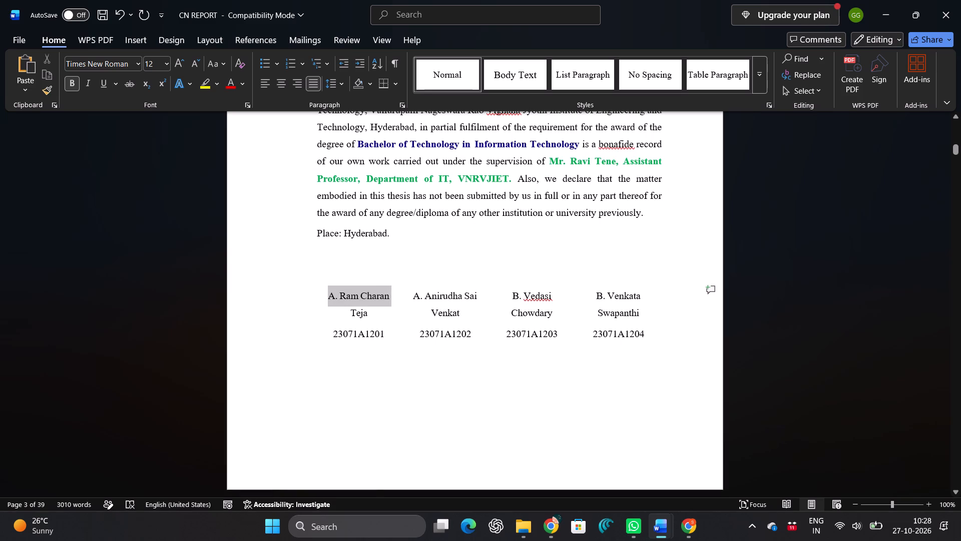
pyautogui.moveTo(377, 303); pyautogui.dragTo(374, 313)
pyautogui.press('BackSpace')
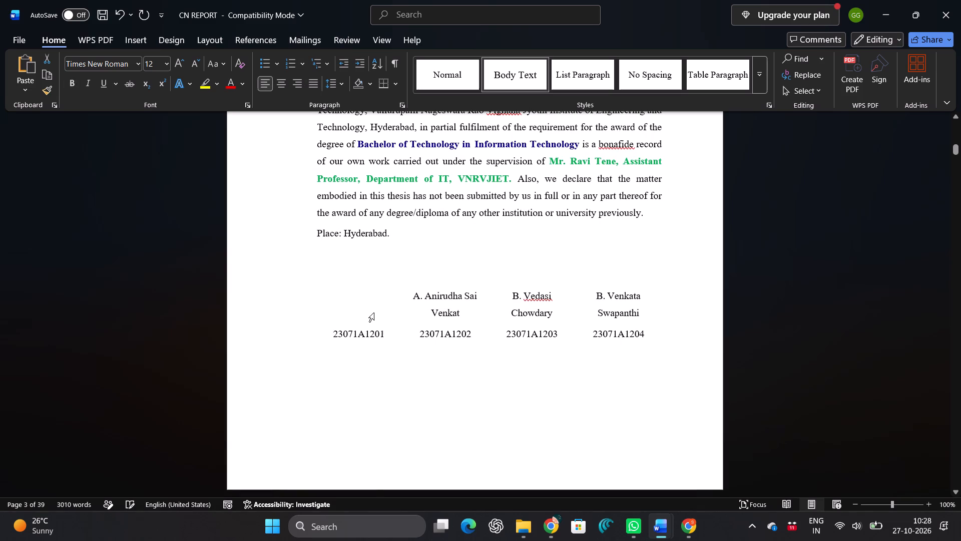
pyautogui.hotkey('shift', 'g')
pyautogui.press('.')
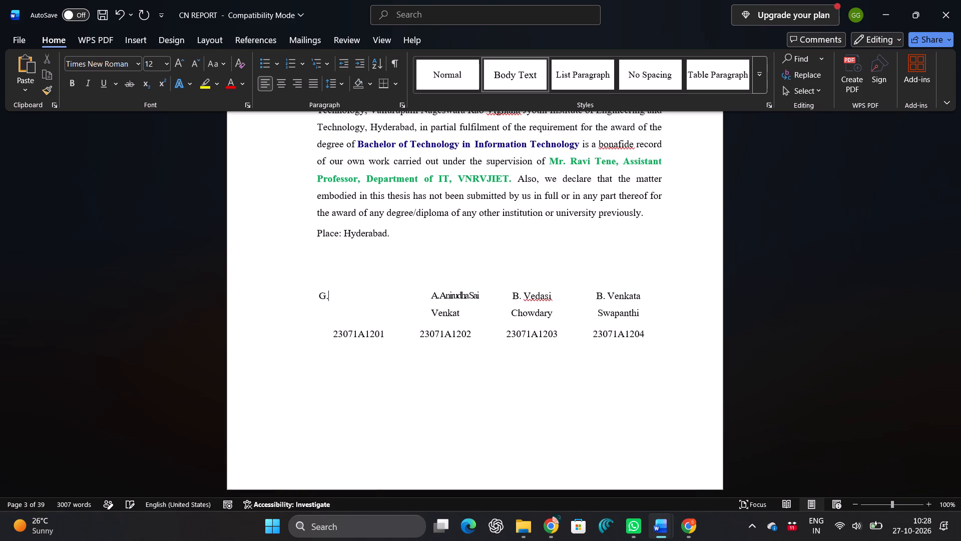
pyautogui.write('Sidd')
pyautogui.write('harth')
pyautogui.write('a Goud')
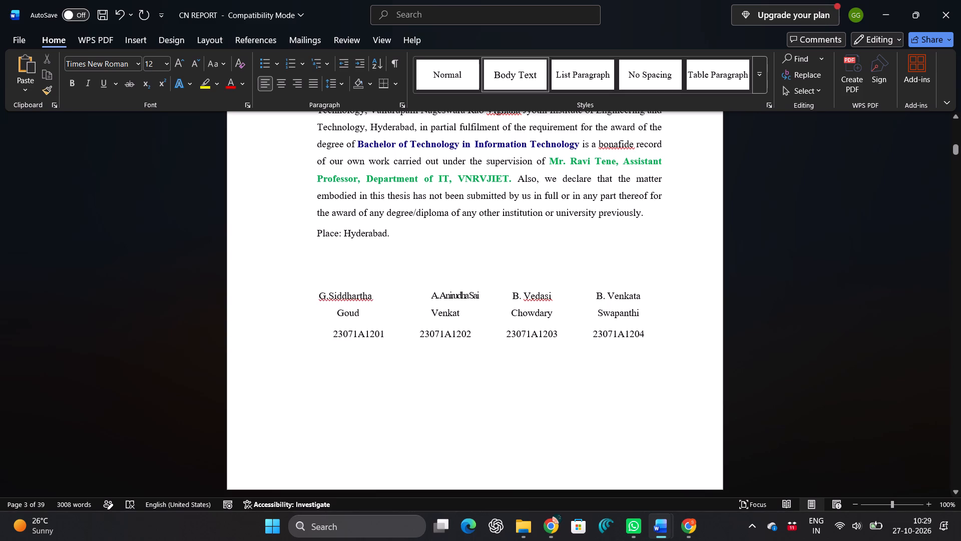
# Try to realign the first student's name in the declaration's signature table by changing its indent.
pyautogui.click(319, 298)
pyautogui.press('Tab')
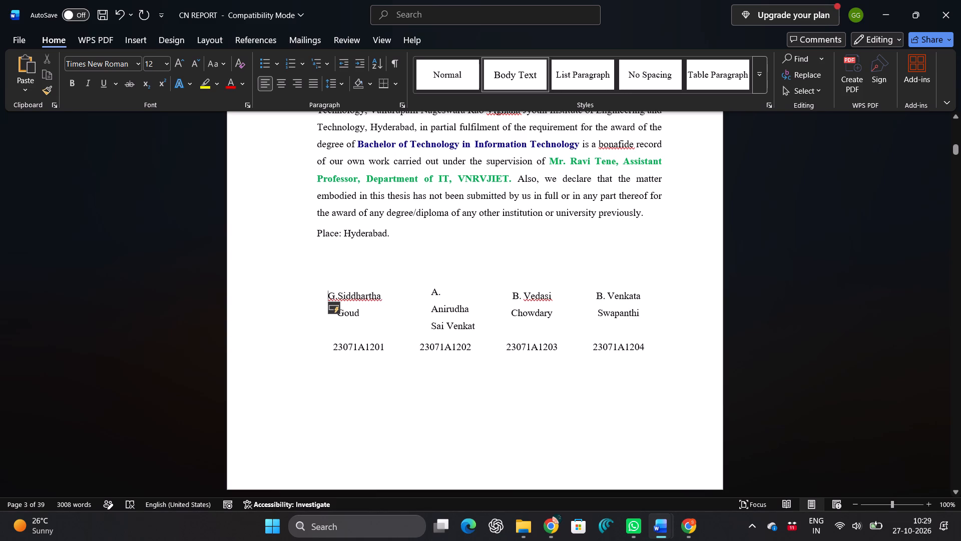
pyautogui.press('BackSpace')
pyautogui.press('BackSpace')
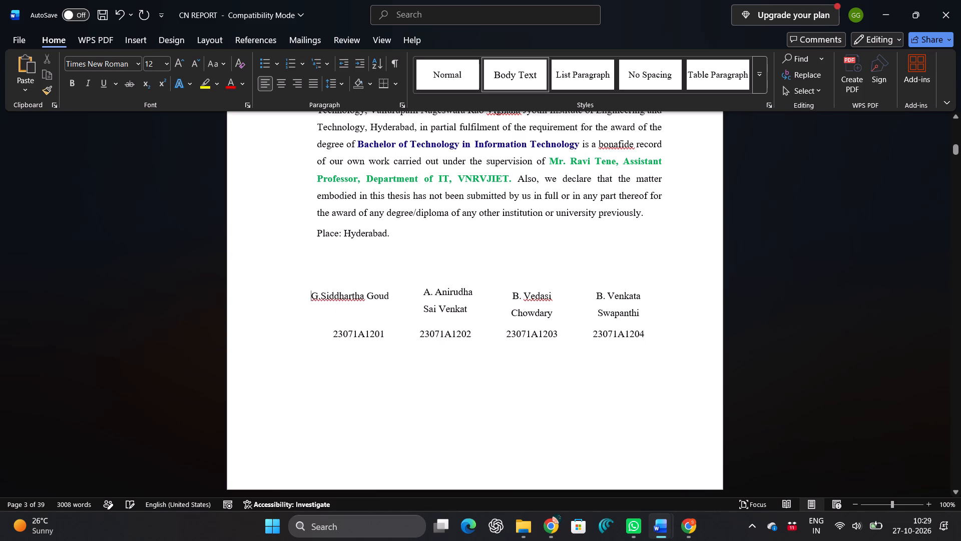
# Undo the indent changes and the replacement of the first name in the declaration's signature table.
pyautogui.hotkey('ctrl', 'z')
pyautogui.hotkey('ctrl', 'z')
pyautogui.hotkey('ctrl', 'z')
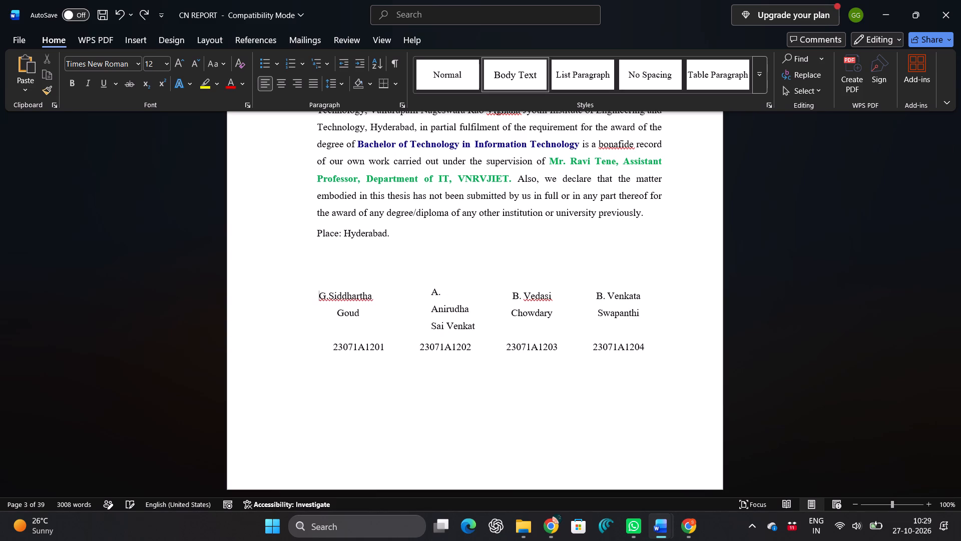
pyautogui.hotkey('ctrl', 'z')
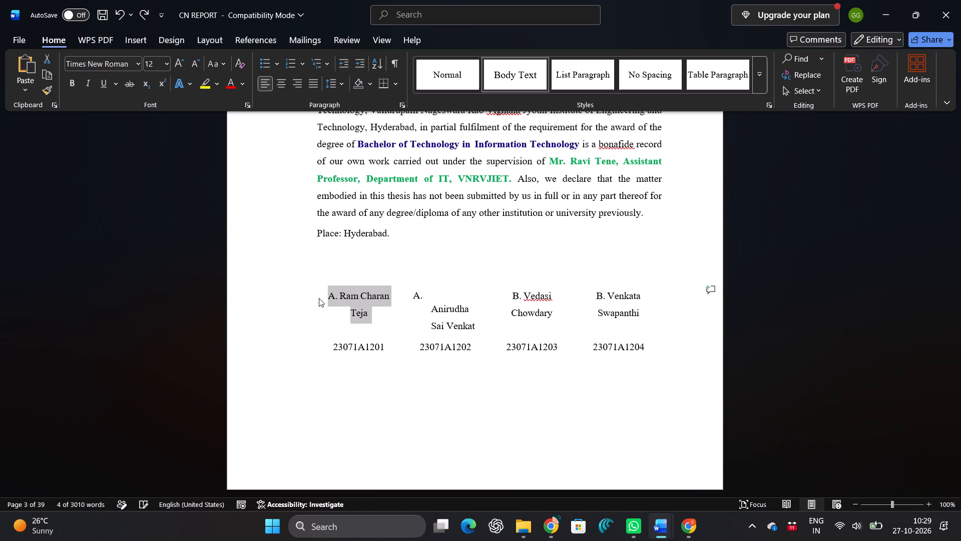
# Replace the first name in the declaration's signature table with the first student's initial "G.", a space and the rest of the name.
pyautogui.press('BackSpace')
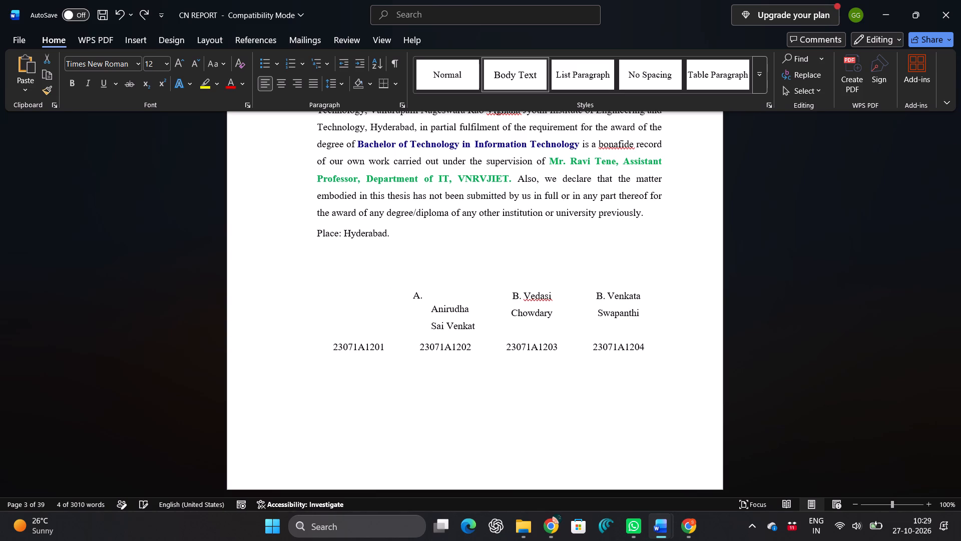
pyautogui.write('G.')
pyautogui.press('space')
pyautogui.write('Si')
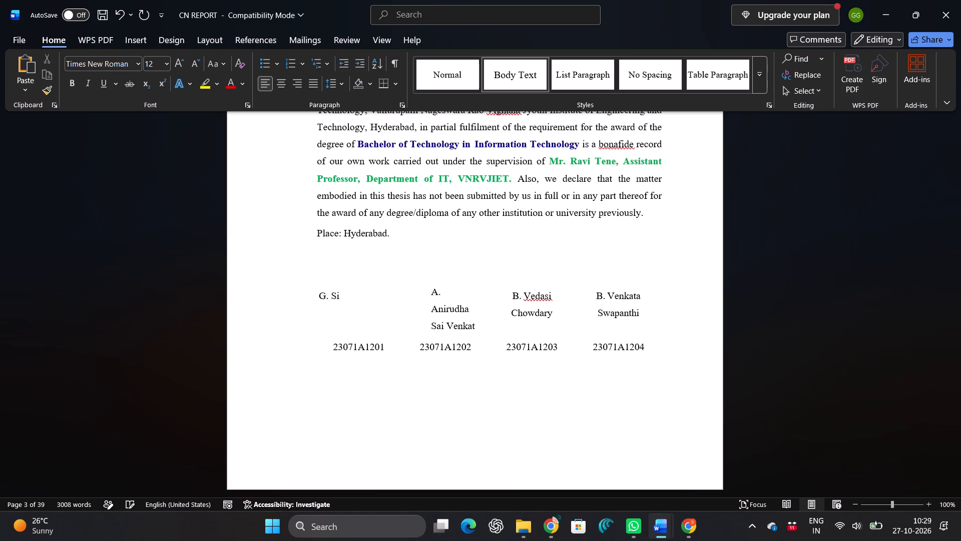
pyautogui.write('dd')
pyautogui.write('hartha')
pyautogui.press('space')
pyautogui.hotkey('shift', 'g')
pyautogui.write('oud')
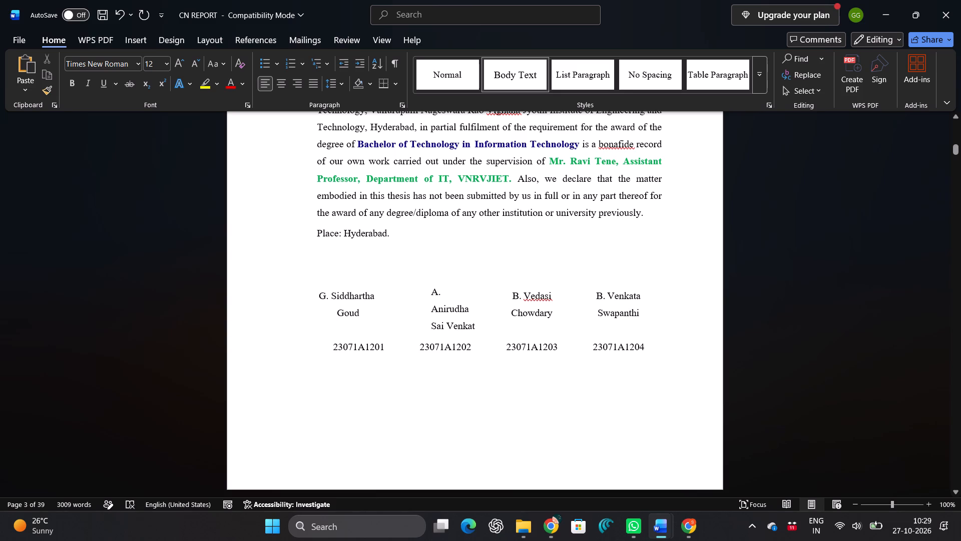
# Replace the second name in the declaration's signature table with the second student's initial "G." and given name.
pyautogui.moveTo(430, 296); pyautogui.dragTo(467, 331)
pyautogui.press('BackSpace')
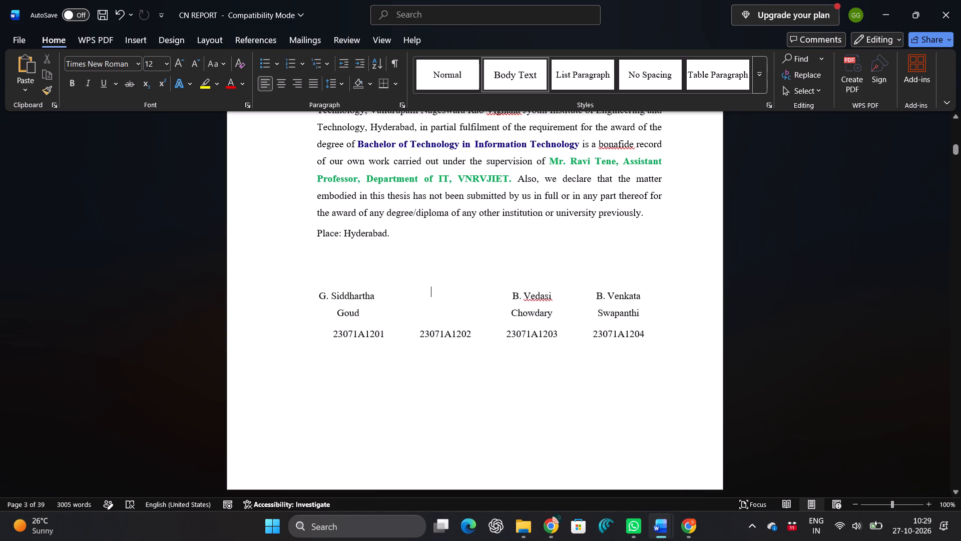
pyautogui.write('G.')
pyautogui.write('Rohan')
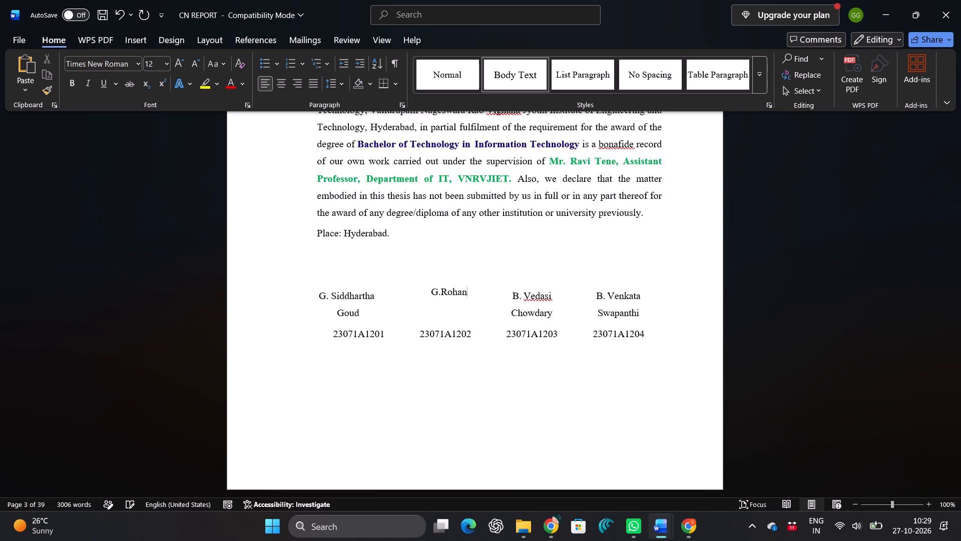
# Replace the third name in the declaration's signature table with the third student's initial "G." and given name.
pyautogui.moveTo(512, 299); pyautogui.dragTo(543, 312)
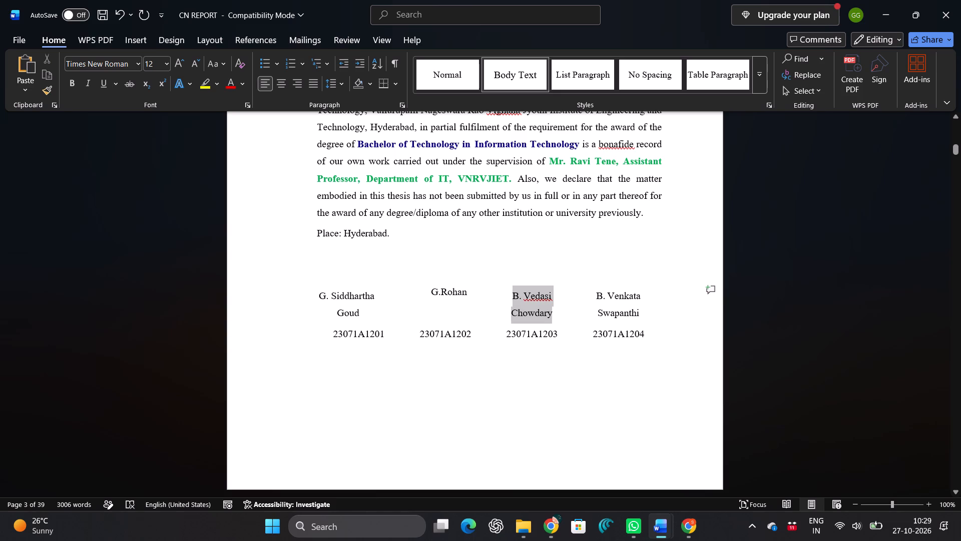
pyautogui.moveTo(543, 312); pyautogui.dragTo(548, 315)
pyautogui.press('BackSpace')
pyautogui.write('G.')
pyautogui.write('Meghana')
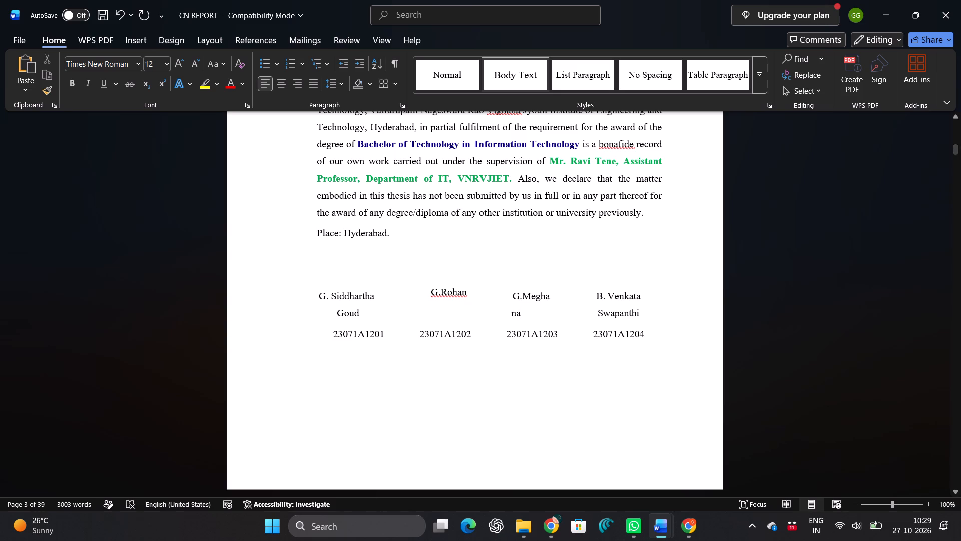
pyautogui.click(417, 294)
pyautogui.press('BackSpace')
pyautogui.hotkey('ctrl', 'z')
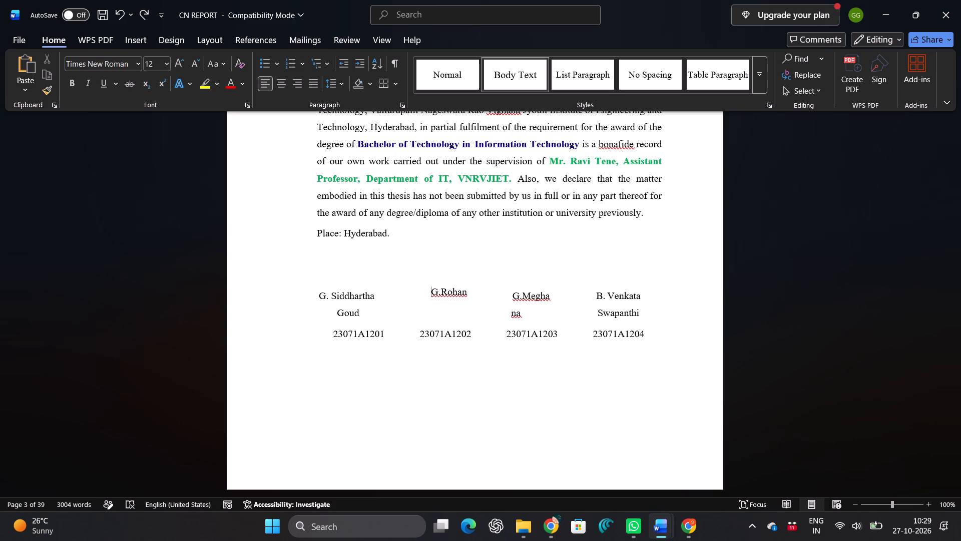
# Copy the five students' signature block with names and roll numbers from the declaration page of the dm_cbp_86-90 document.
pyautogui.hotkey('alt', 'Tab')
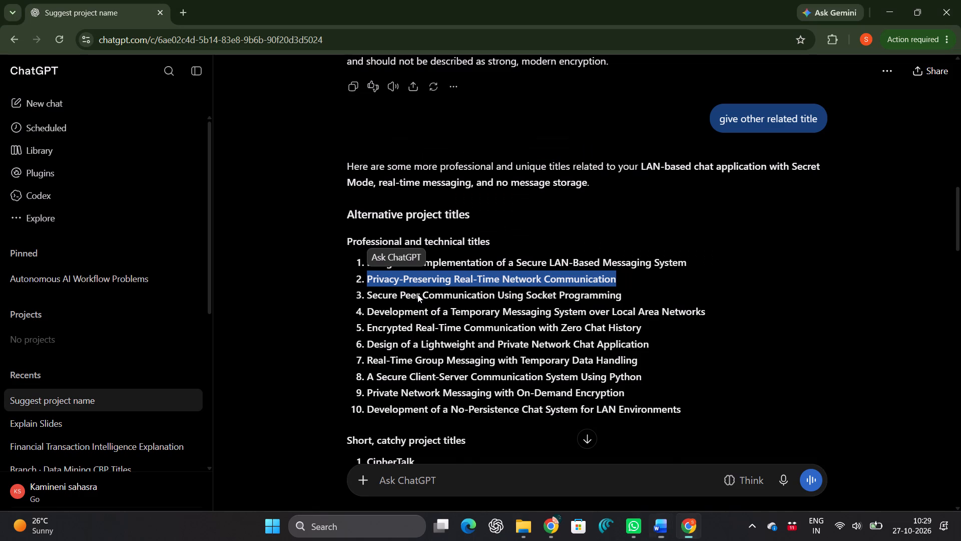
pyautogui.hotkey('alt', 'Tab')
pyautogui.hotkey('alt', 'Tab')
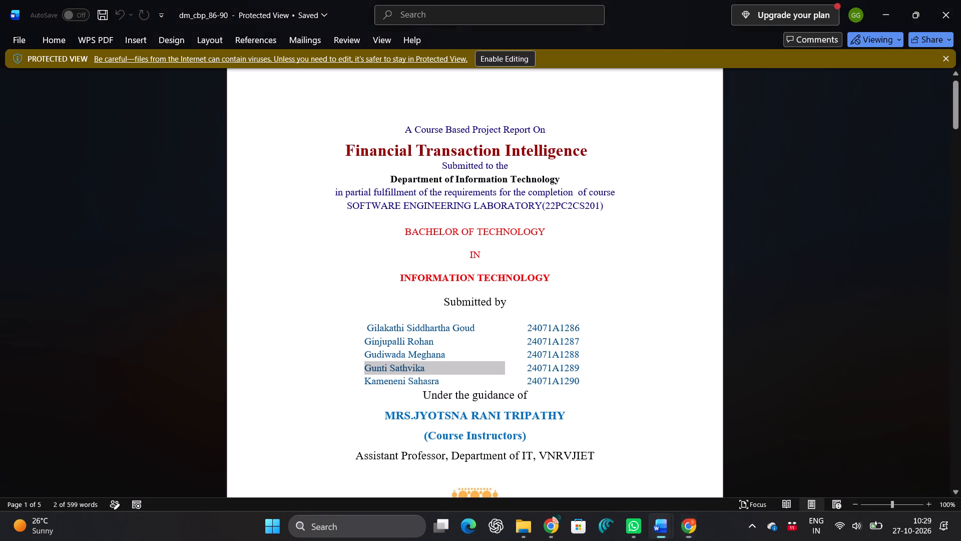
pyautogui.scroll(-4, 466, 280)
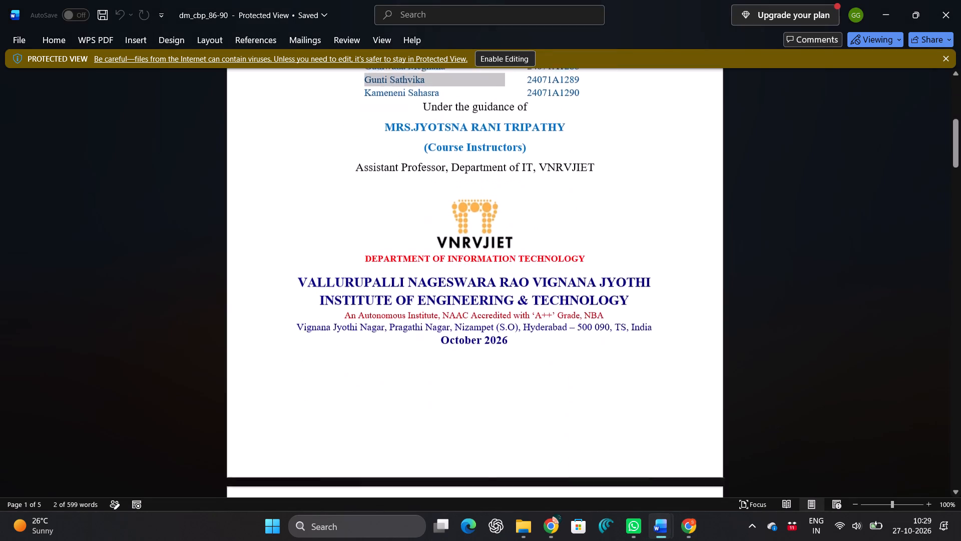
pyautogui.scroll(-4, 466, 280)
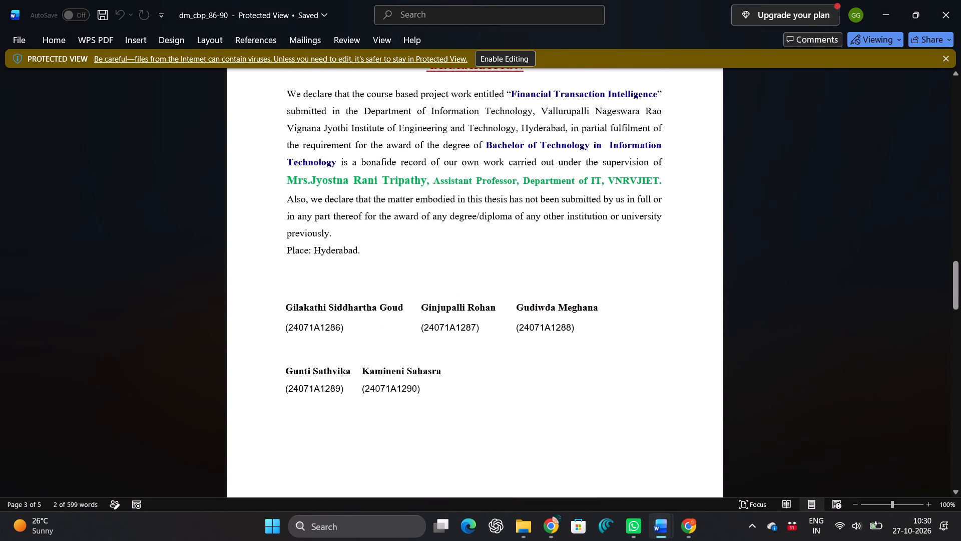
pyautogui.click(284, 308)
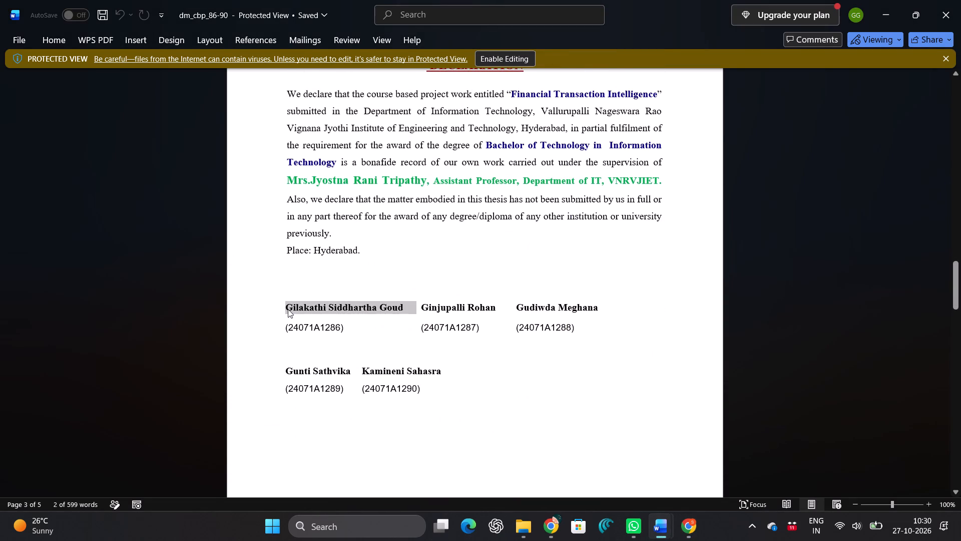
pyautogui.click(263, 350)
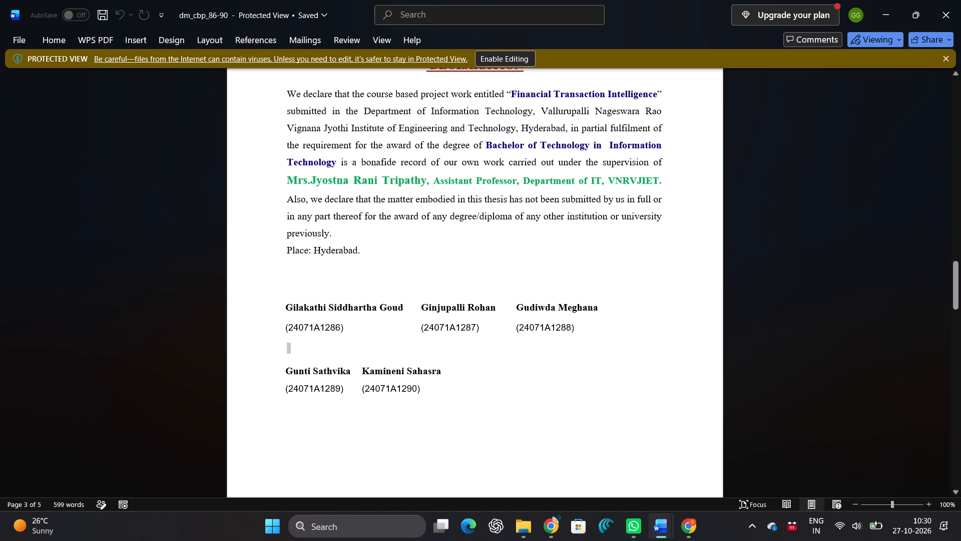
pyautogui.moveTo(287, 308); pyautogui.dragTo(445, 398)
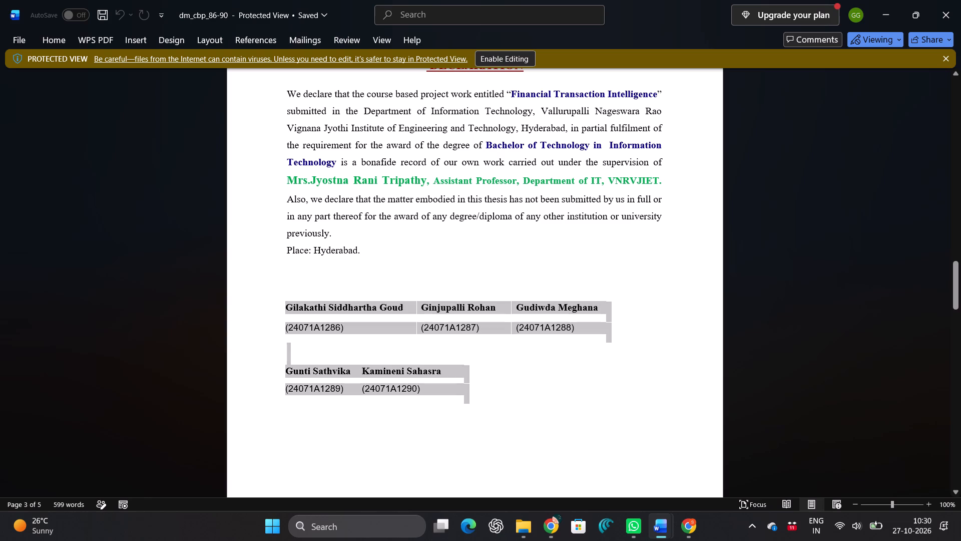
pyautogui.hotkey('ctrl', 'c')
# Replace the contents of the signature table on CN REPORT's declaration page with the copied five-student signature block.
pyautogui.hotkey('alt', 'Tab')
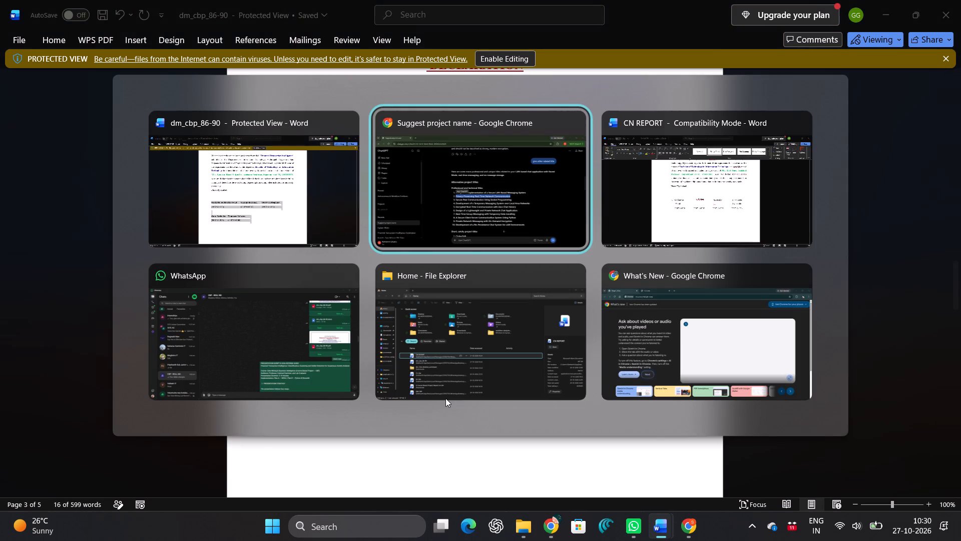
pyautogui.hotkey('alt', 'Tab')
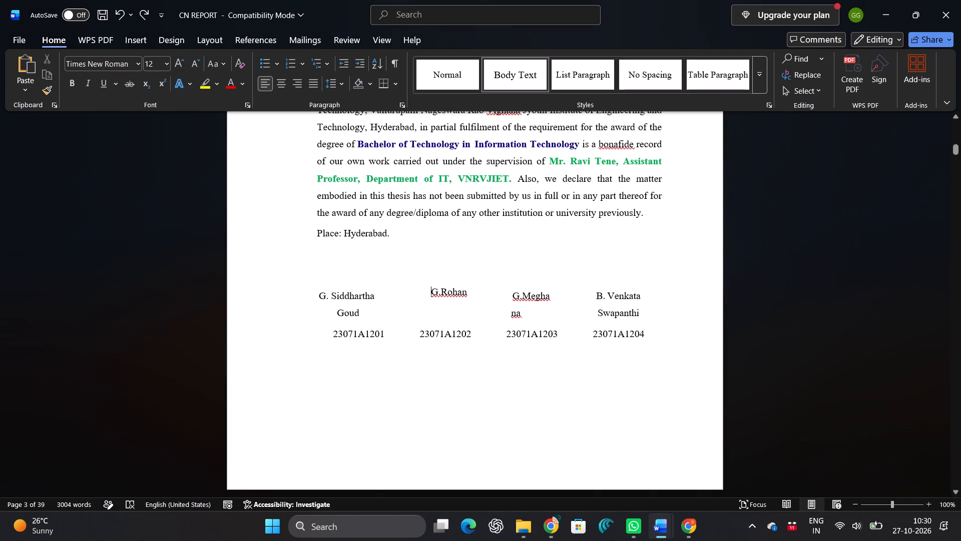
pyautogui.moveTo(318, 295); pyautogui.dragTo(661, 331)
pyautogui.press('BackSpace')
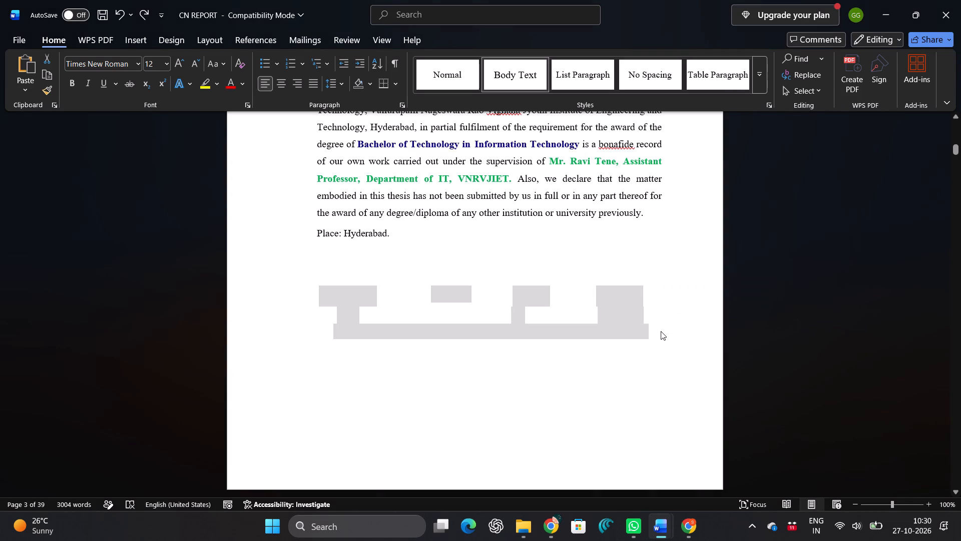
pyautogui.hotkey('ctrl', 'v')
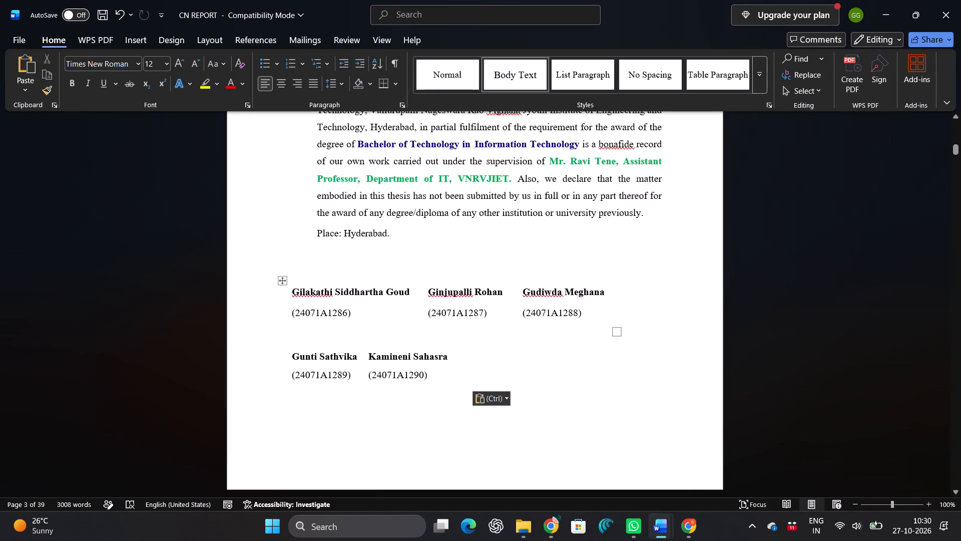
# Move the pasted three-student signature table inward, toward the left text margin of the declaration paragraph.
pyautogui.scroll(2, 442, 313)
pyautogui.scroll(-2, 442, 313)
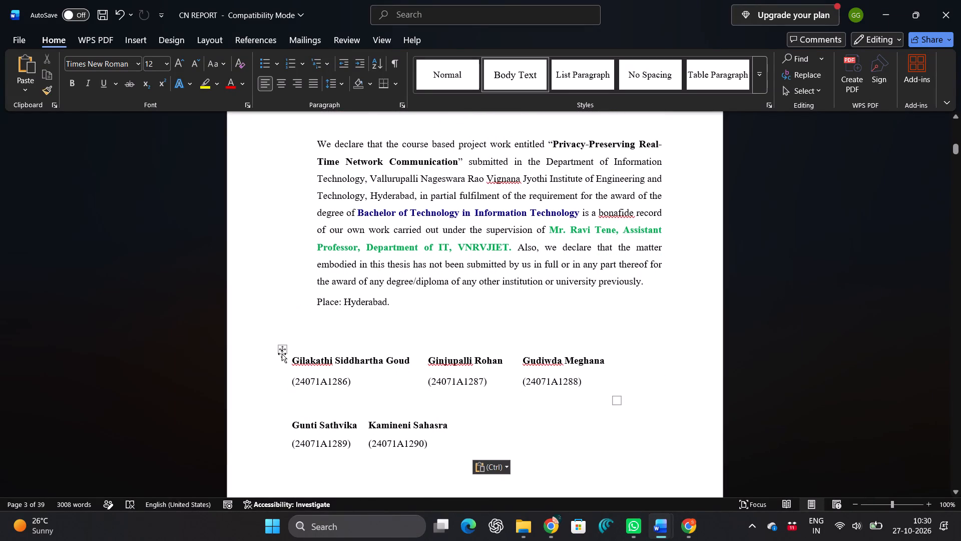
pyautogui.moveTo(287, 358); pyautogui.dragTo(300, 358)
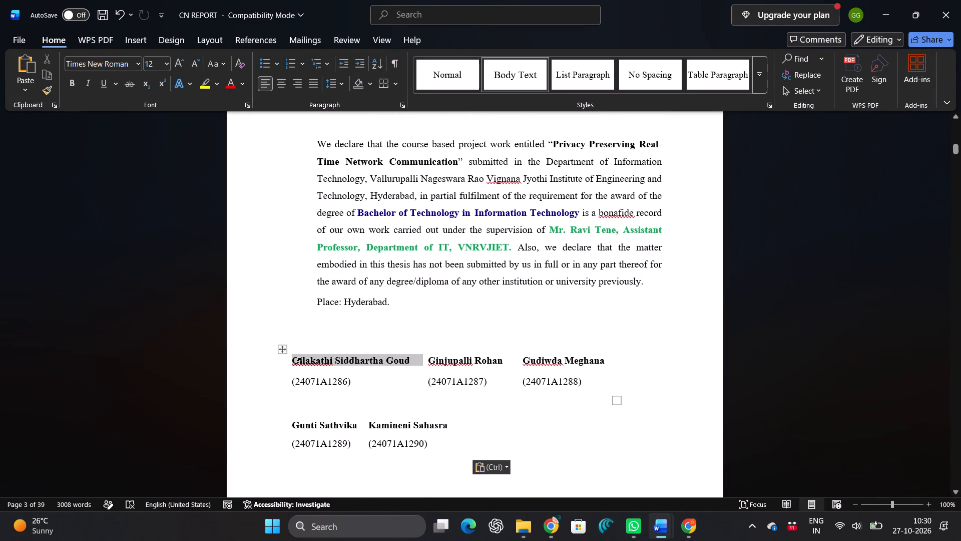
pyautogui.moveTo(300, 358); pyautogui.dragTo(300, 358)
pyautogui.moveTo(282, 350); pyautogui.dragTo(293, 346)
pyautogui.click(290, 363)
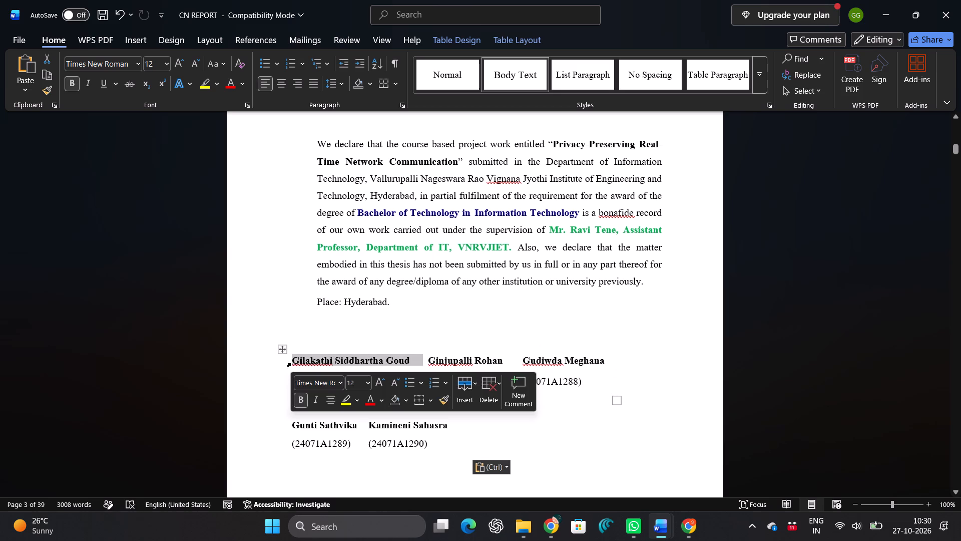
pyautogui.click(279, 403)
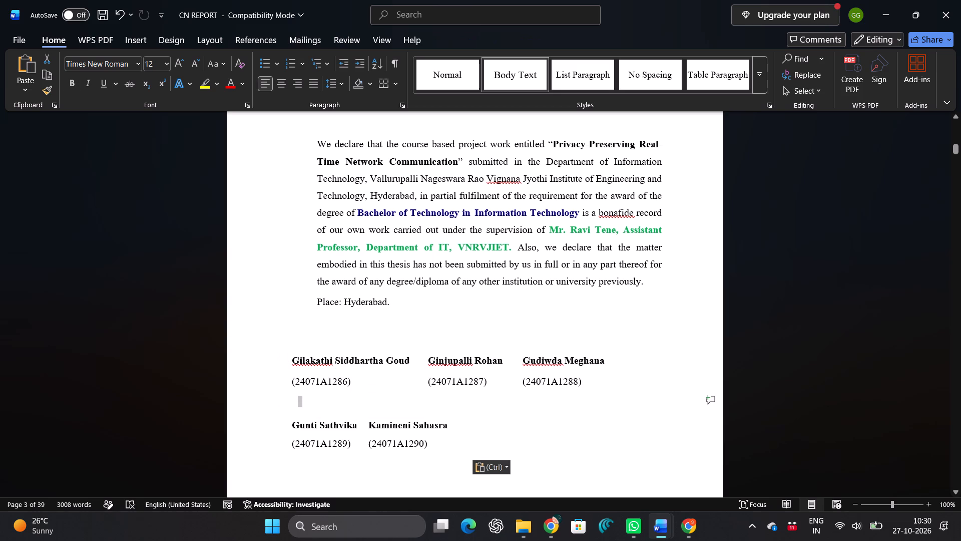
pyautogui.click(285, 272)
pyautogui.click(328, 381)
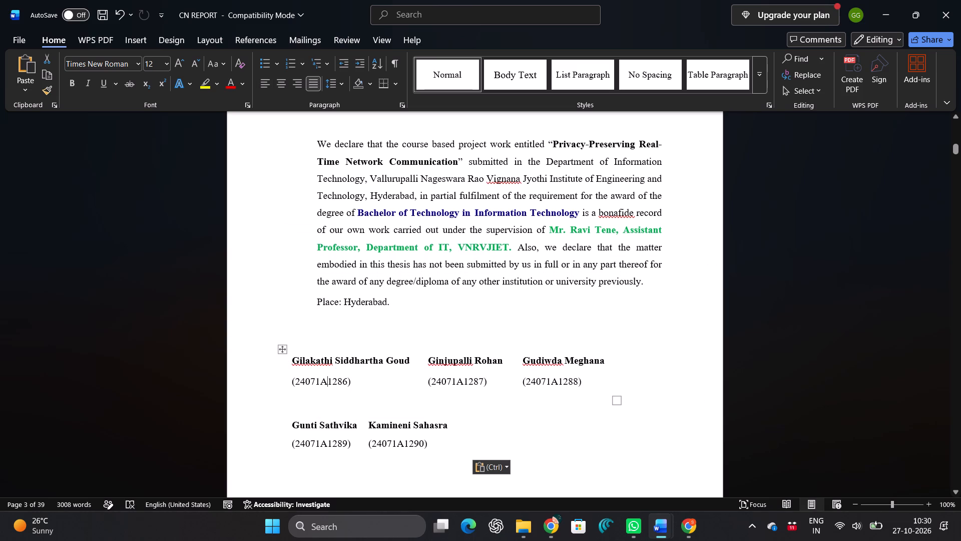
pyautogui.click(318, 339)
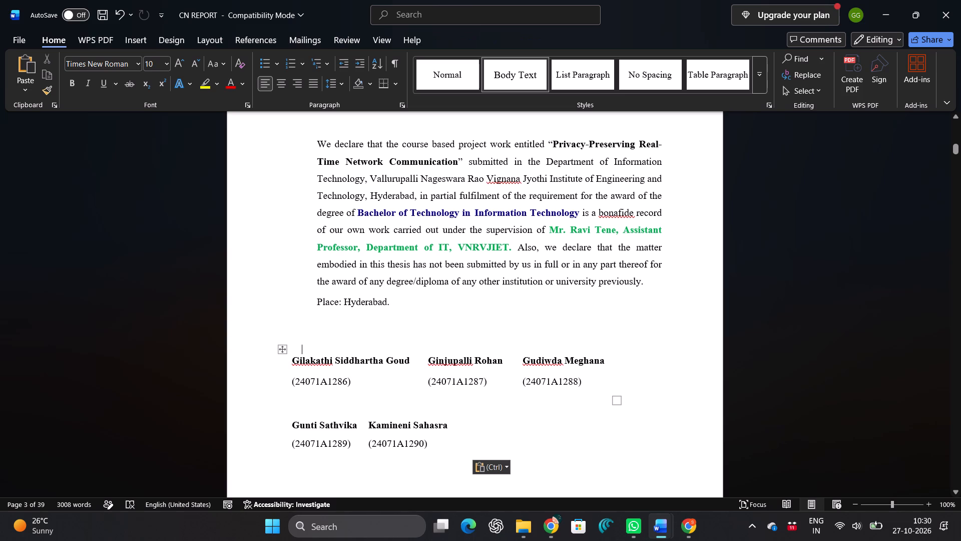
pyautogui.moveTo(318, 356); pyautogui.dragTo(323, 372)
pyautogui.doubleClick(271, 388)
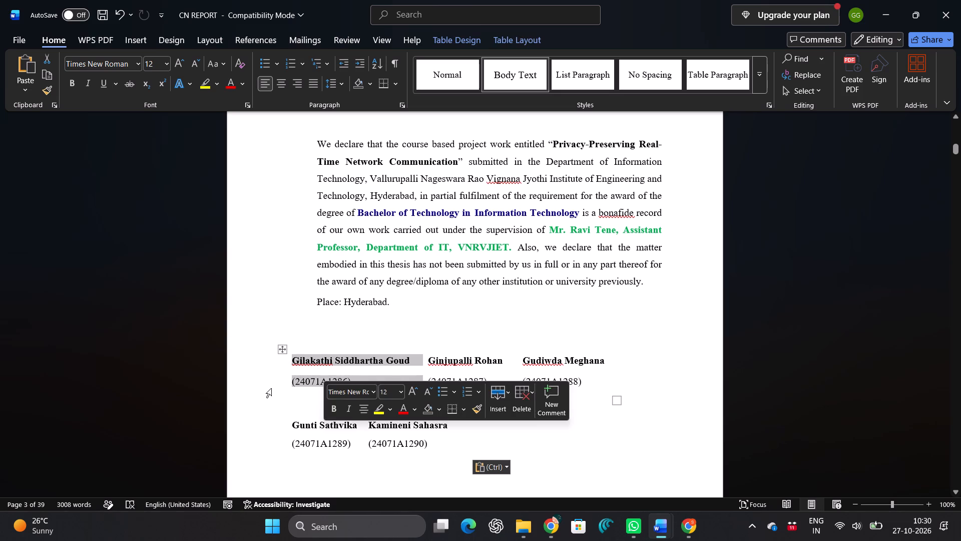
pyautogui.click(296, 364)
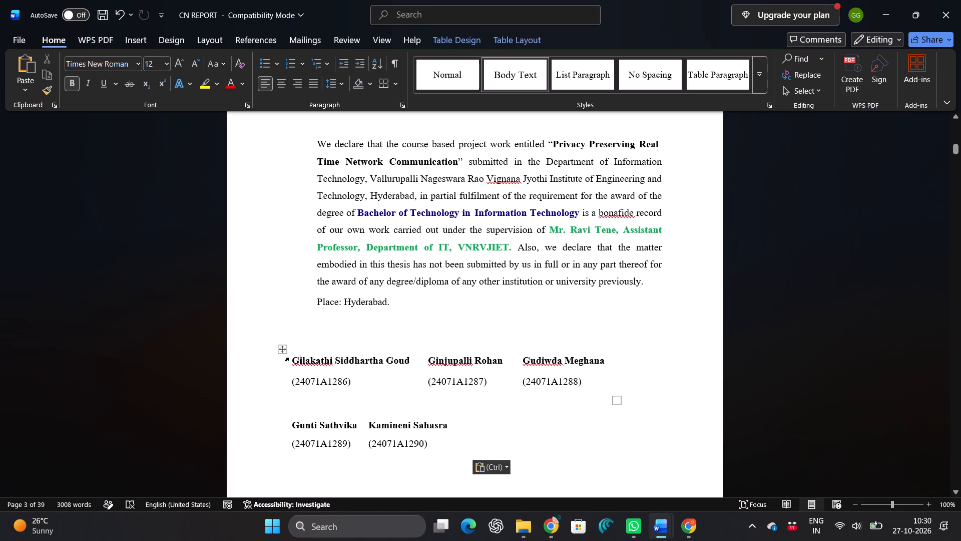
pyautogui.moveTo(285, 354); pyautogui.dragTo(303, 353)
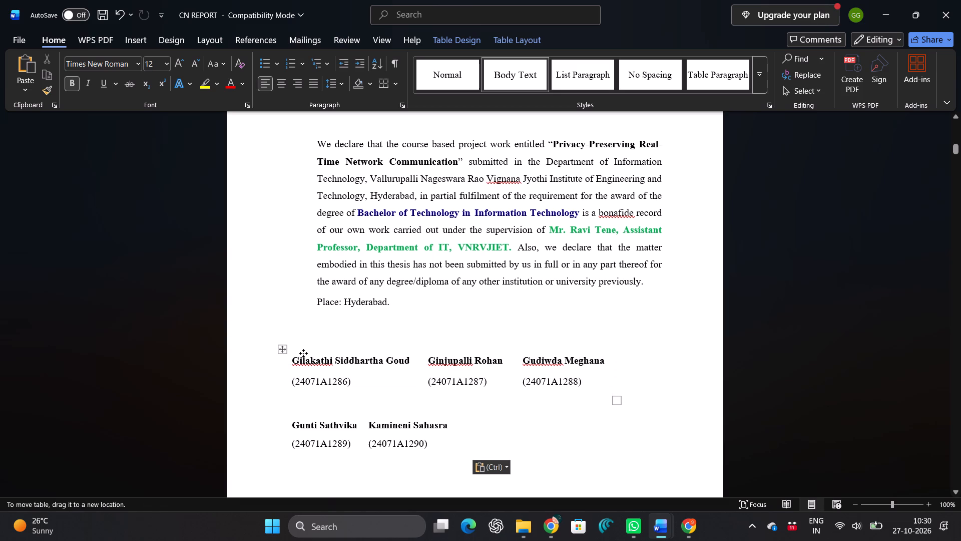
pyautogui.moveTo(303, 353); pyautogui.dragTo(312, 359)
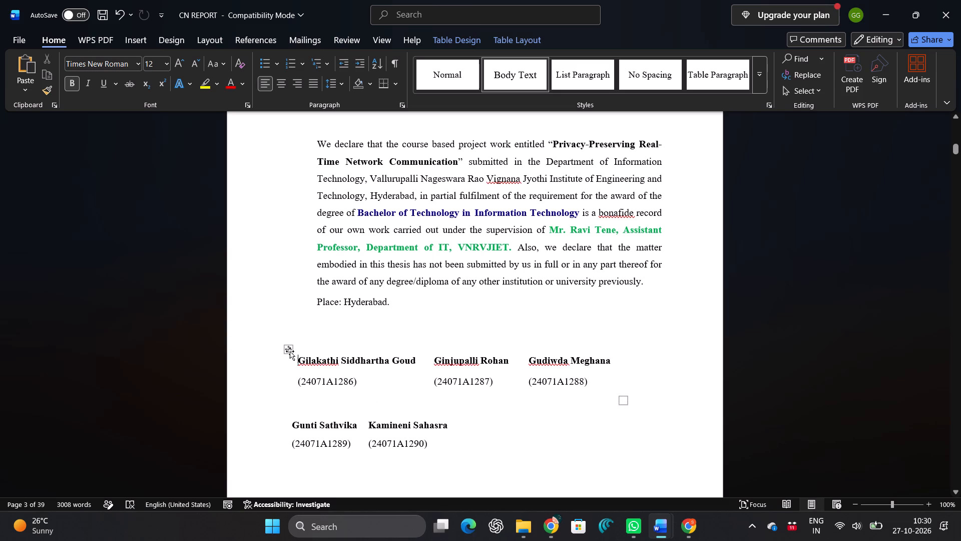
pyautogui.moveTo(290, 351); pyautogui.dragTo(321, 344)
# Move the two-student signature table so its left edge lines up with the "Place: Hyderabad." line.
pyautogui.click(310, 398)
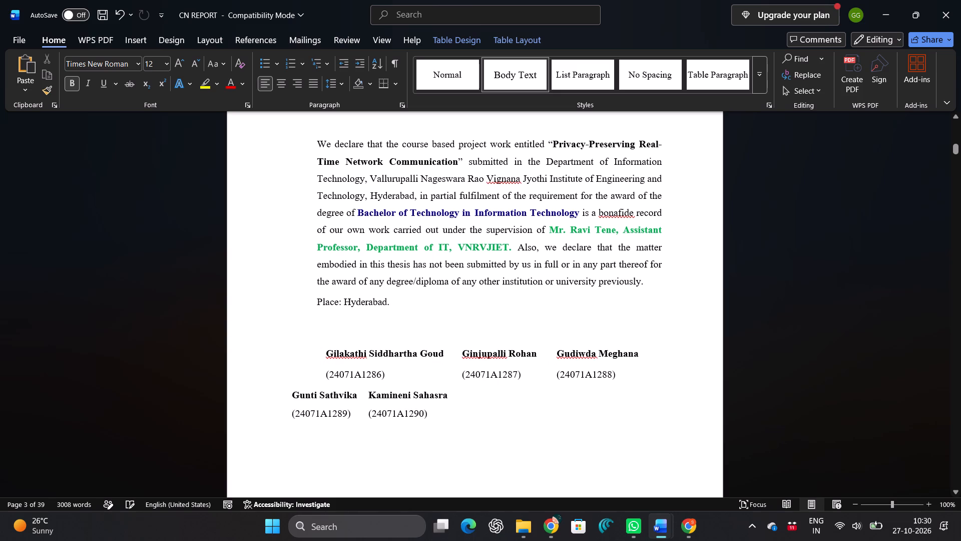
pyautogui.moveTo(281, 382); pyautogui.dragTo(327, 386)
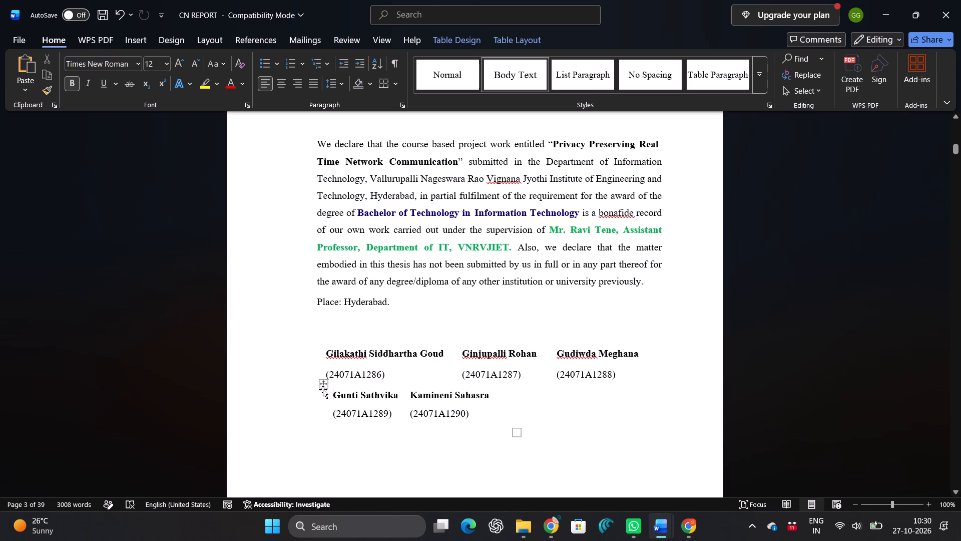
pyautogui.moveTo(322, 384); pyautogui.dragTo(316, 384)
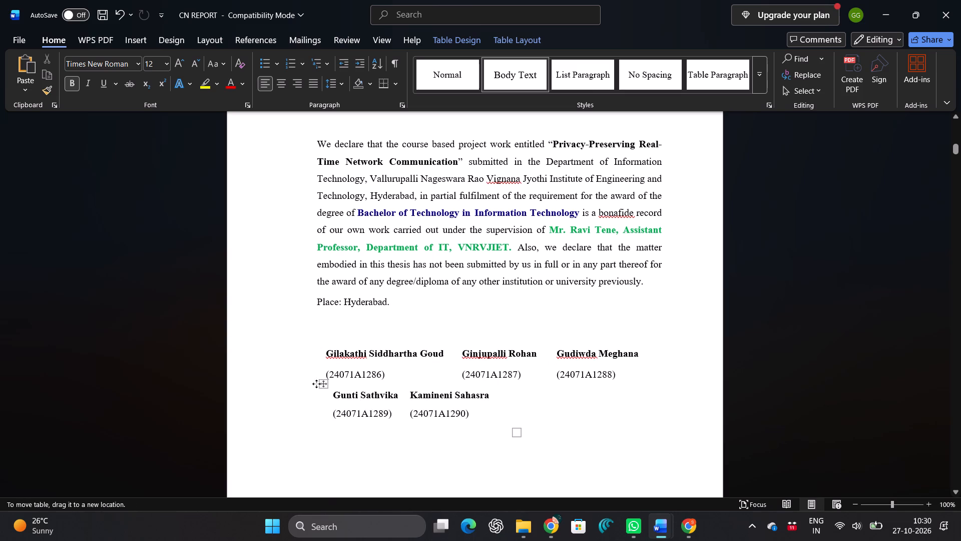
pyautogui.moveTo(316, 384); pyautogui.dragTo(339, 395)
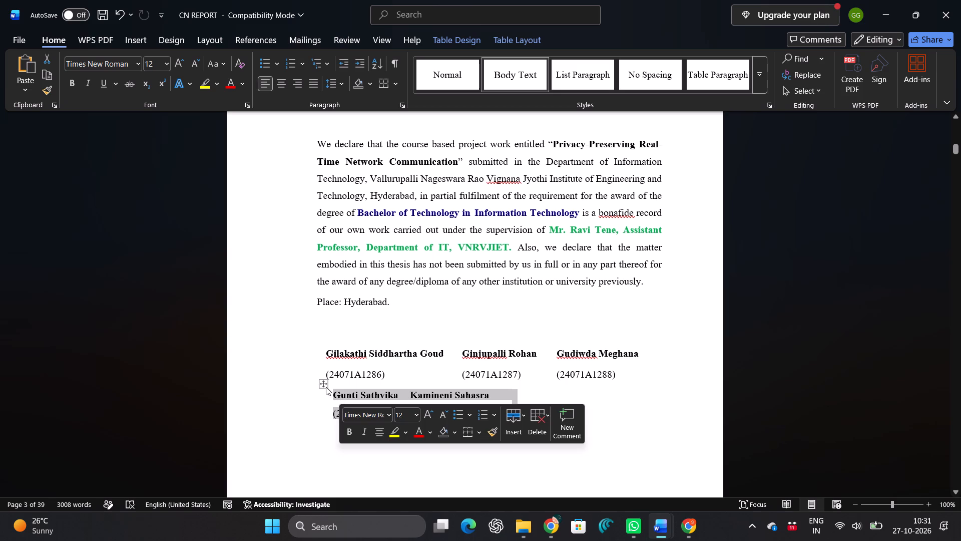
pyautogui.moveTo(324, 386); pyautogui.dragTo(314, 398)
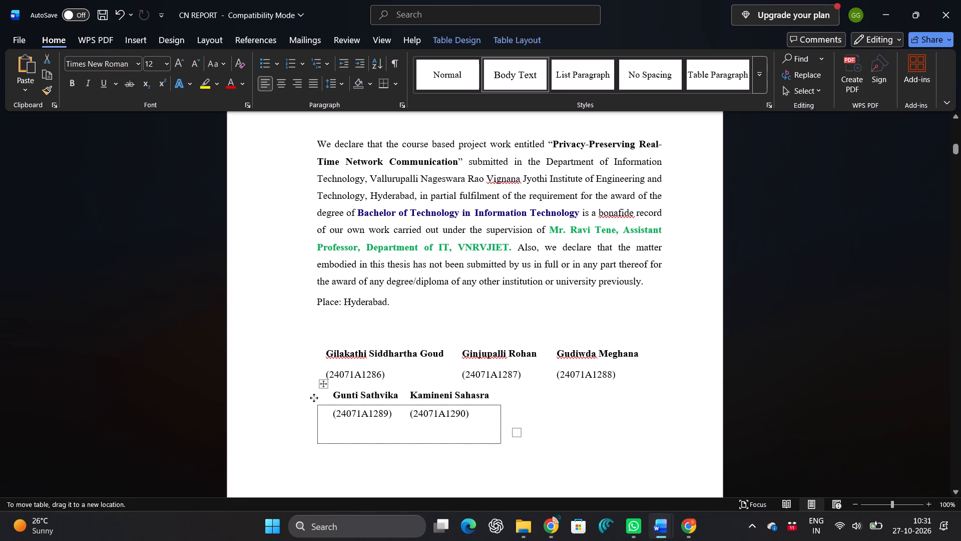
pyautogui.moveTo(314, 398); pyautogui.dragTo(313, 391)
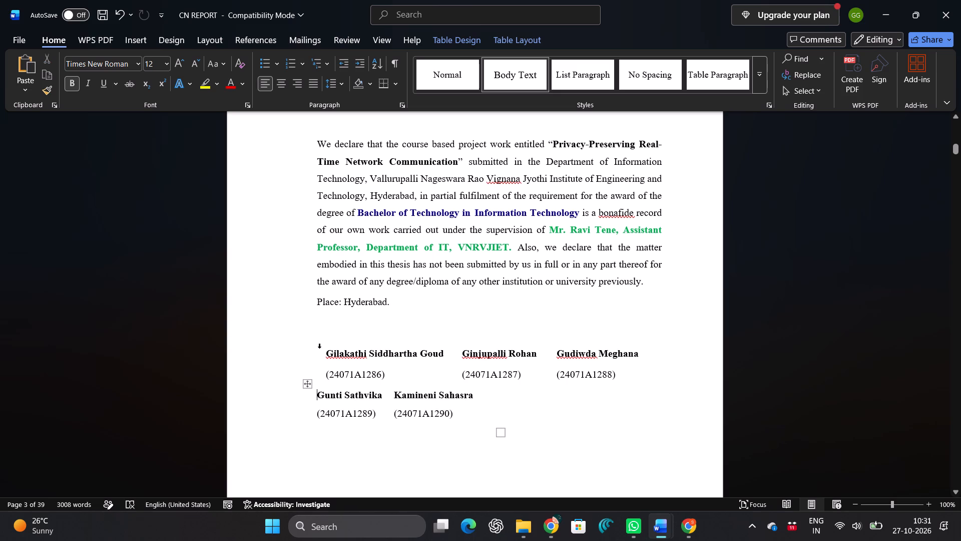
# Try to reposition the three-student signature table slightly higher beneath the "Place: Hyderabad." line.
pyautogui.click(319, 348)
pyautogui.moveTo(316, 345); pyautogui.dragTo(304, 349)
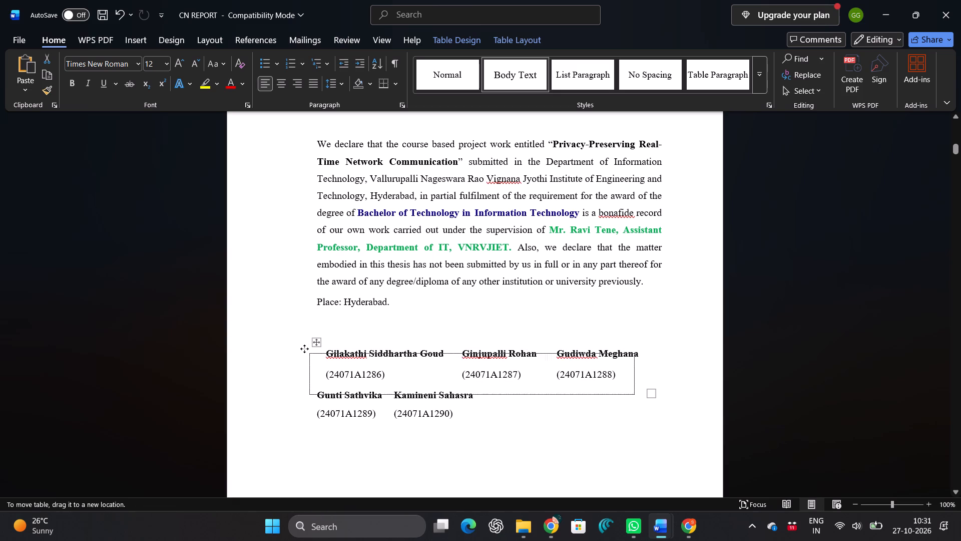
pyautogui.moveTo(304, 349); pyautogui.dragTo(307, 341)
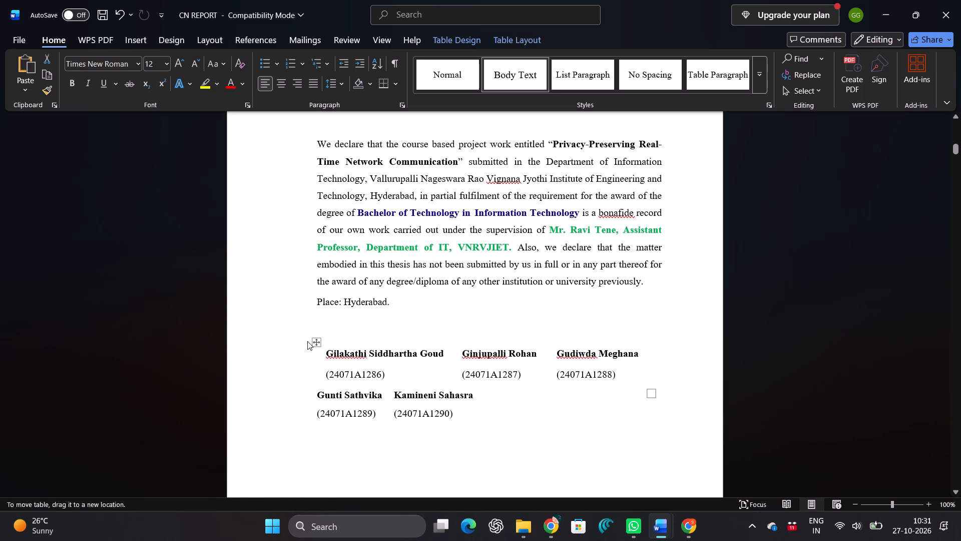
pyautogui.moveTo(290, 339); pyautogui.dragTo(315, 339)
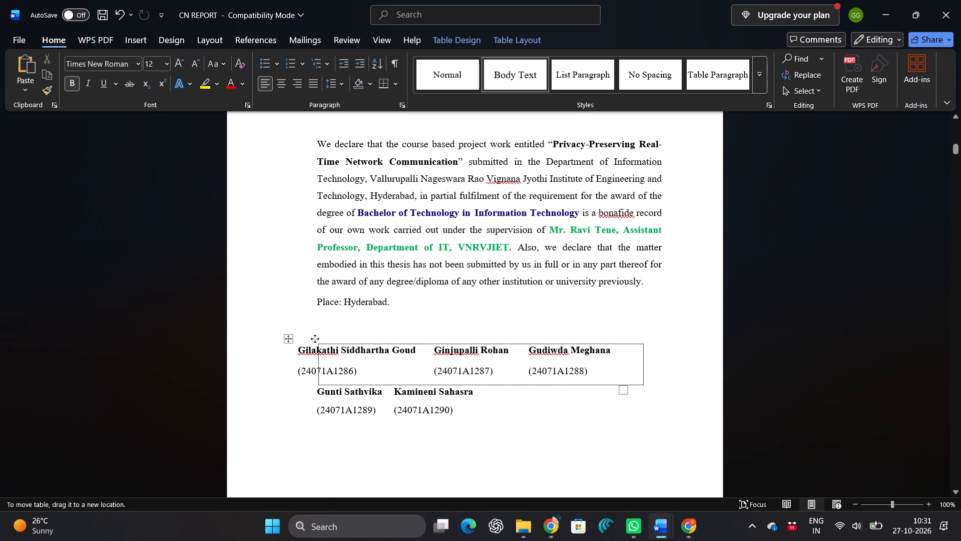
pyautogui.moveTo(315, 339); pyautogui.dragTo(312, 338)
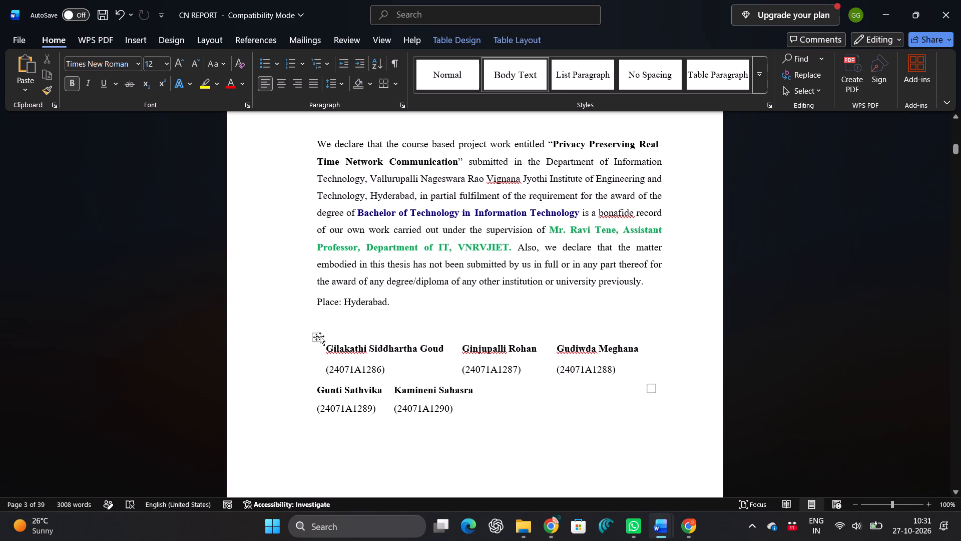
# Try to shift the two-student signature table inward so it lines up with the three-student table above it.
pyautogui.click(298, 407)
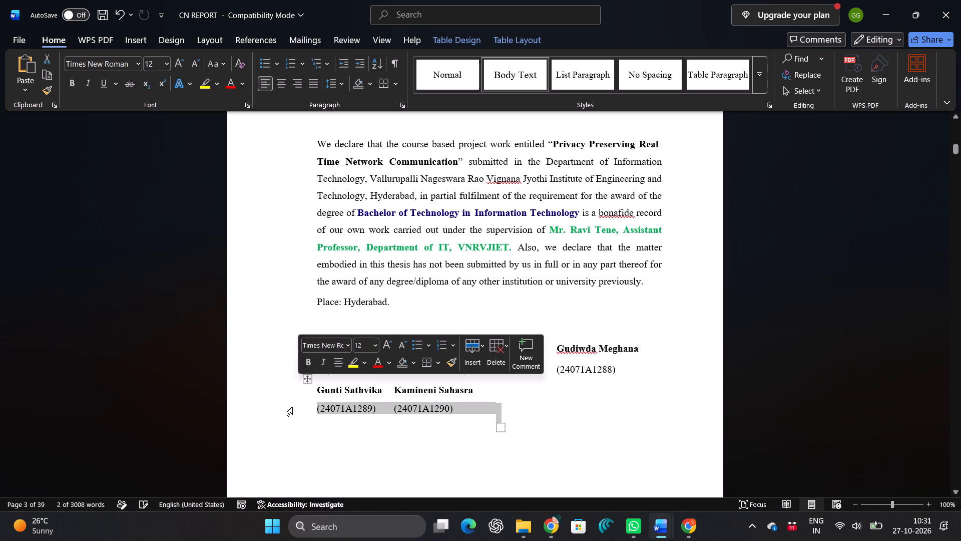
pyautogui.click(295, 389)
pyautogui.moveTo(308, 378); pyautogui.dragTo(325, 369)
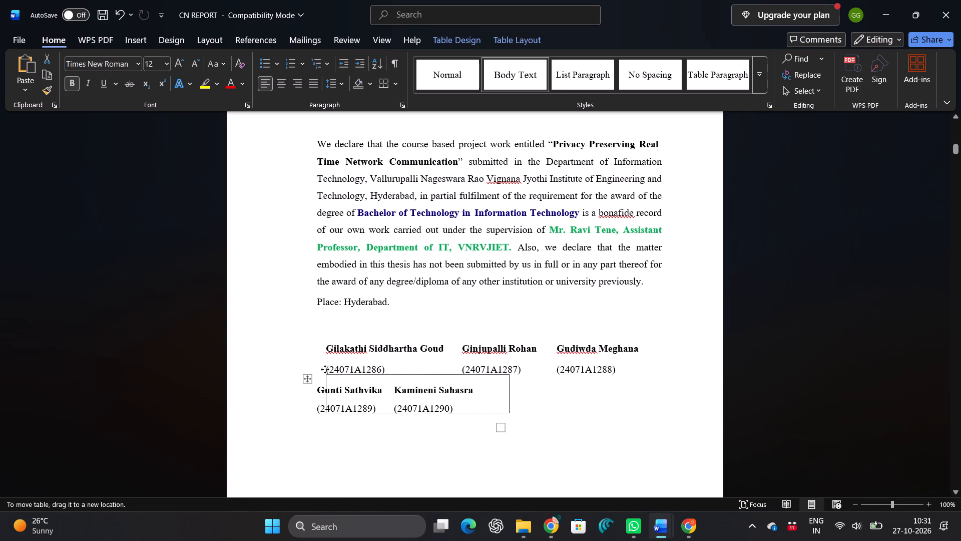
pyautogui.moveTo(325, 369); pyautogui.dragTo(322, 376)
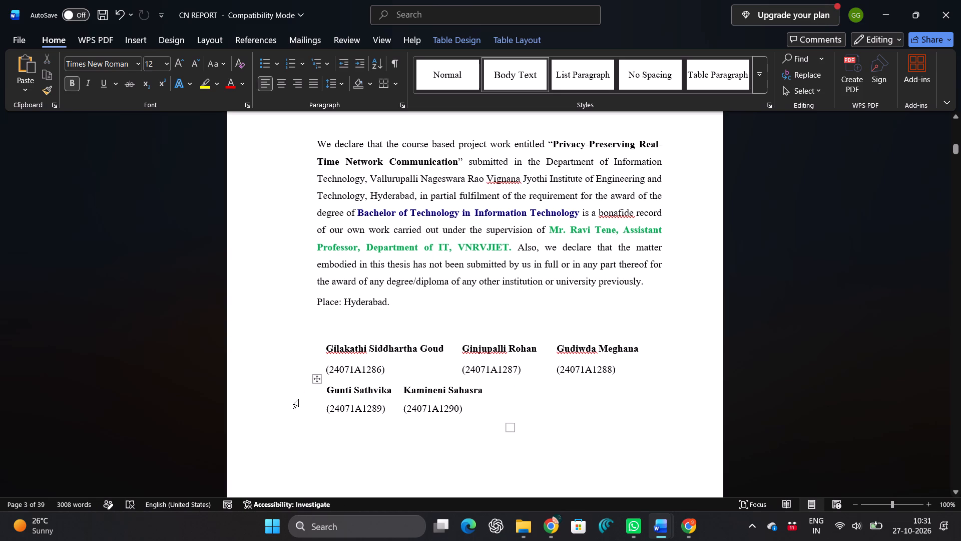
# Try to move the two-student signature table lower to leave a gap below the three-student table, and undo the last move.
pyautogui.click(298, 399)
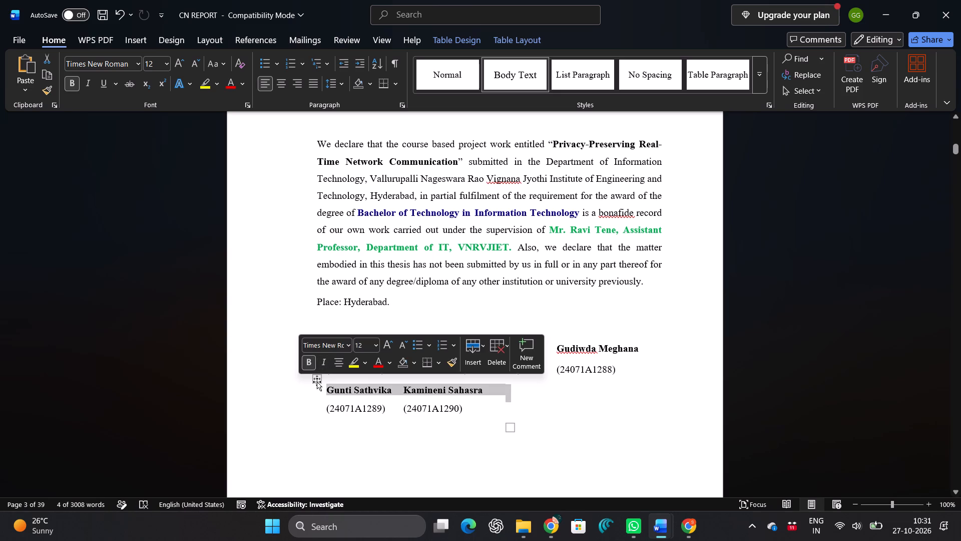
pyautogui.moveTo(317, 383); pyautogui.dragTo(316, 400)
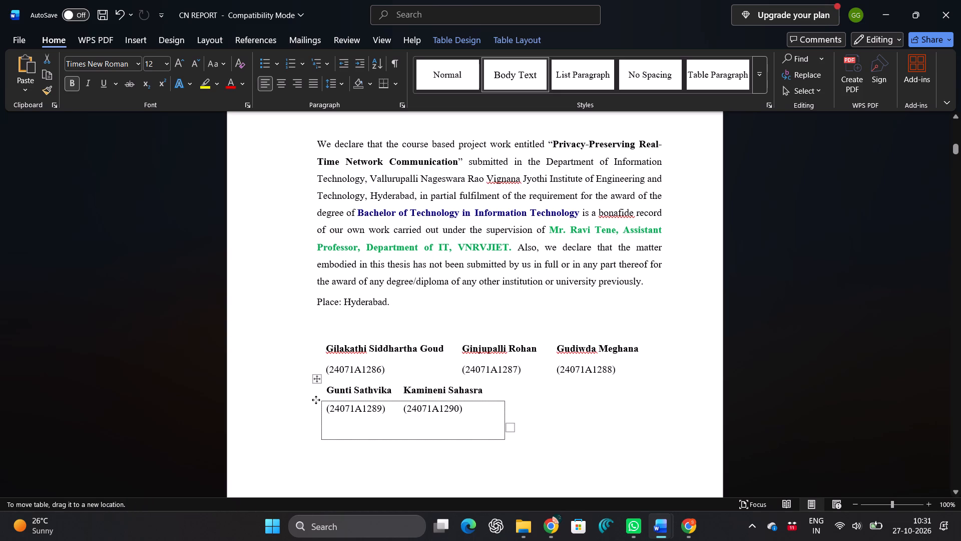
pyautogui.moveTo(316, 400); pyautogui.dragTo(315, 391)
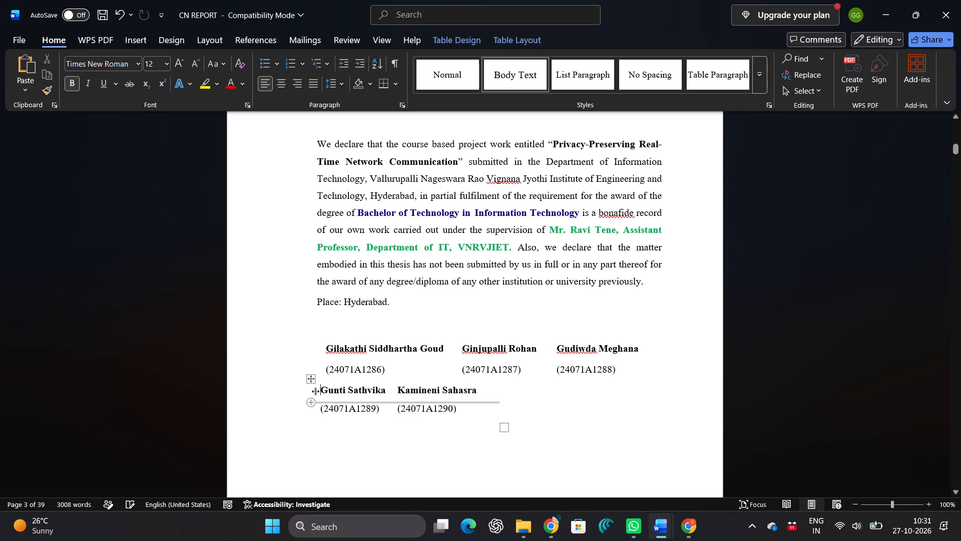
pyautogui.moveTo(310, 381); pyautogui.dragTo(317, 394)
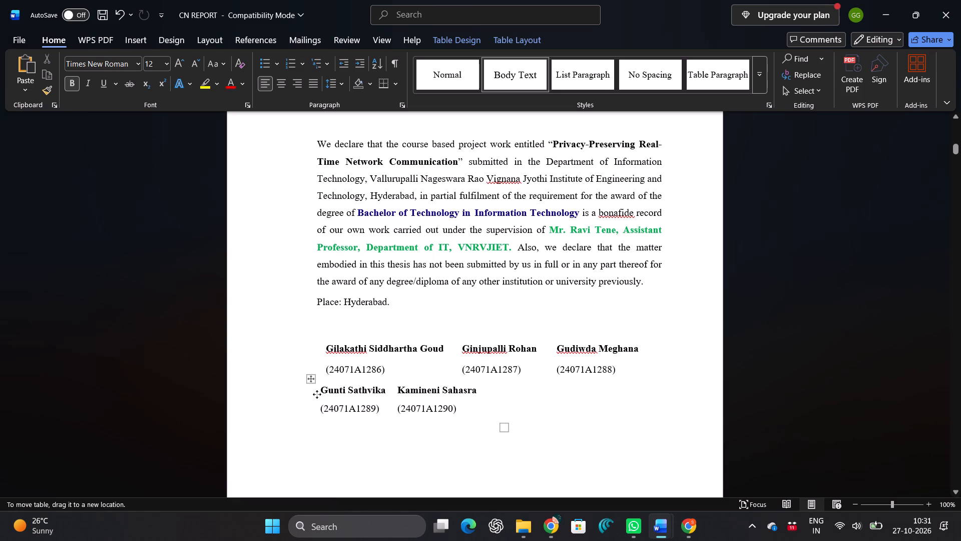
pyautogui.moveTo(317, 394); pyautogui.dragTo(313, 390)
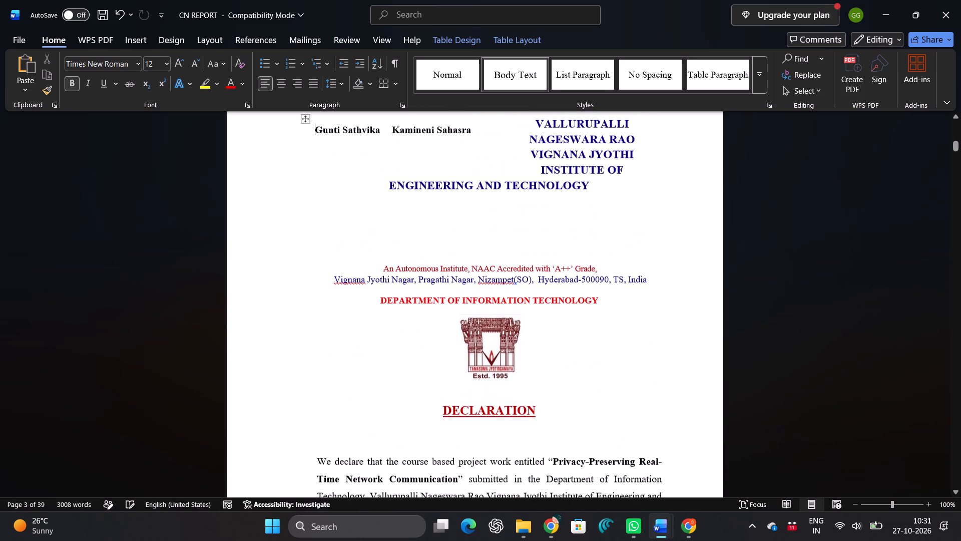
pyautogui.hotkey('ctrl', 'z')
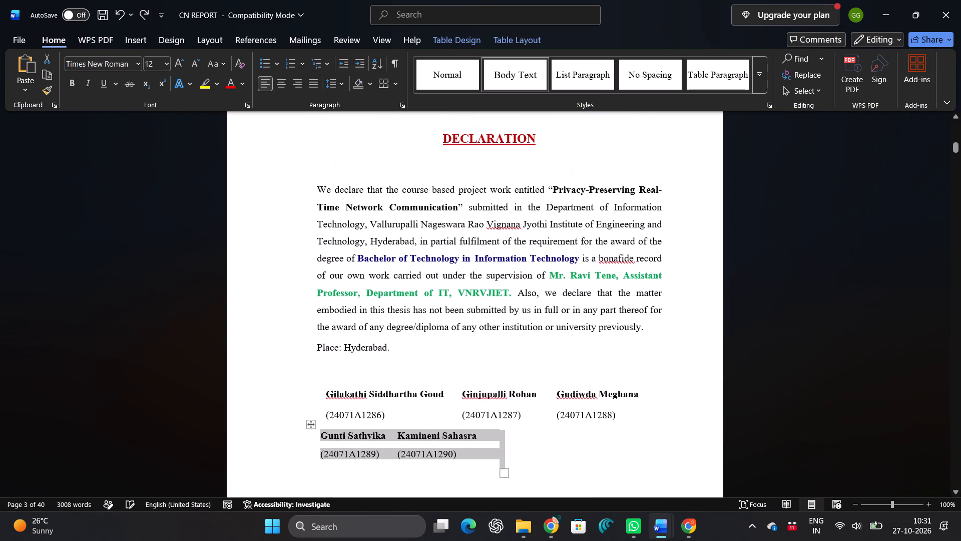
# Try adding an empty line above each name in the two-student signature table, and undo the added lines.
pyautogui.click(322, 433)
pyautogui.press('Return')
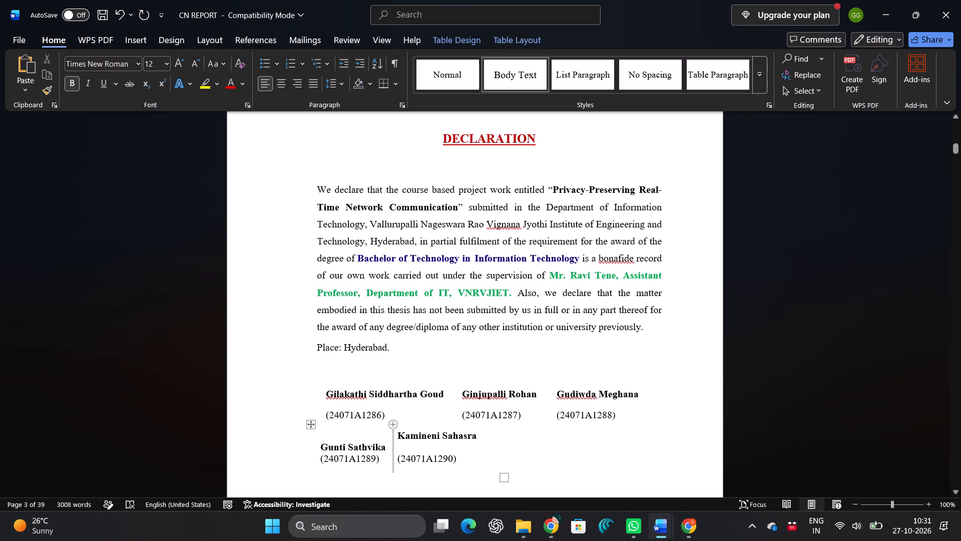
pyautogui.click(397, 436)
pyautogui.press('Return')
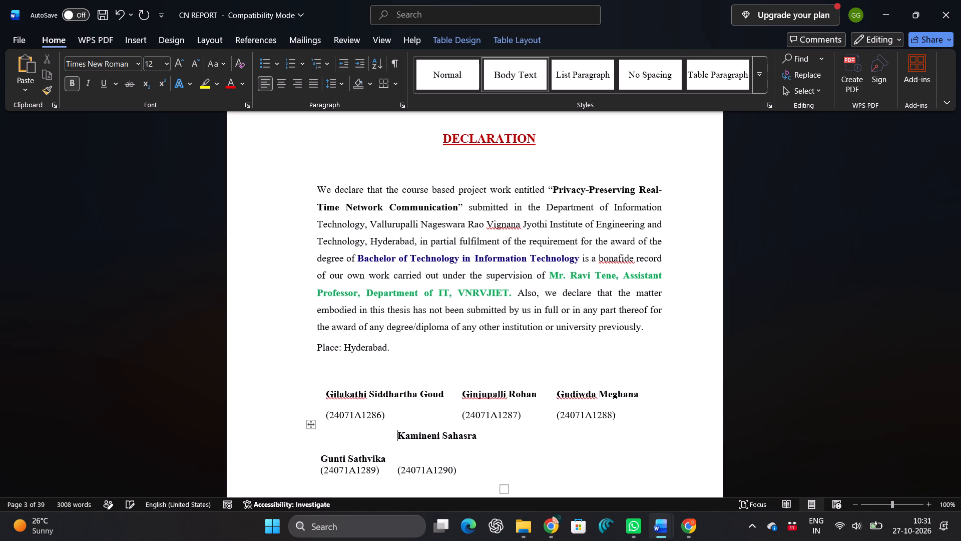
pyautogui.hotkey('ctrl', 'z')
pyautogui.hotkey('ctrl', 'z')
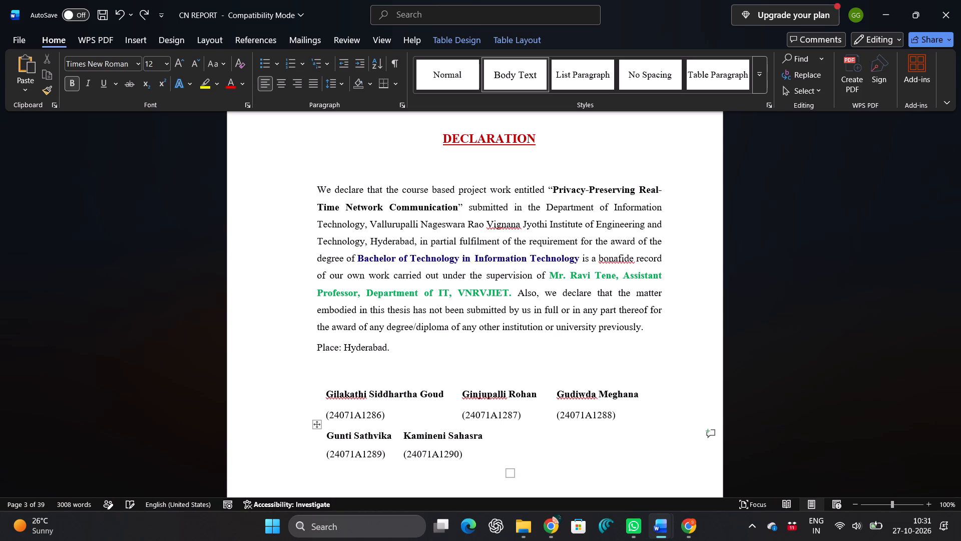
# Undo the earlier moves of both signature tables on the declaration page, back to separate blocks with a gap between them.
pyautogui.hotkey('ctrl', 'z')
pyautogui.hotkey('ctrl', 'z')
pyautogui.hotkey('ctrl', 'z')
pyautogui.hotkey('ctrl', 'z')
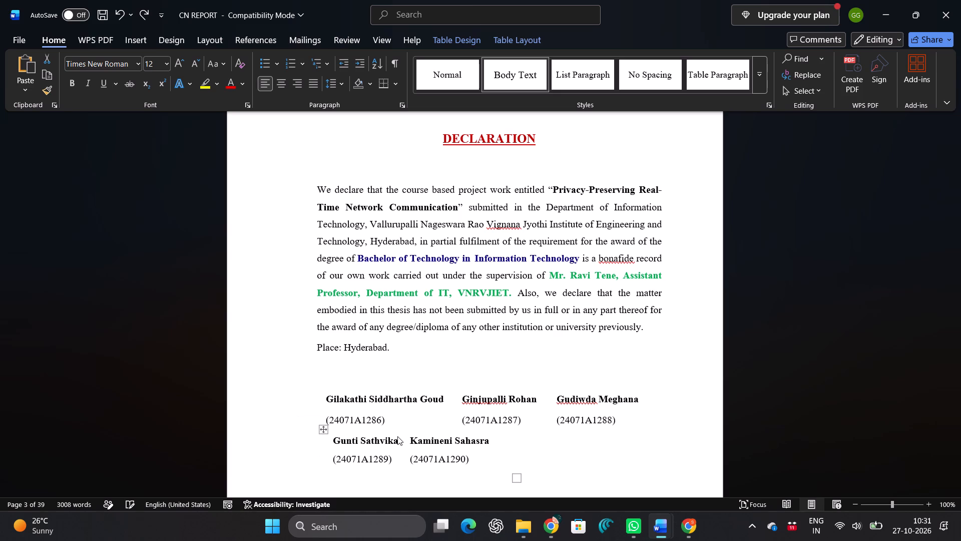
pyautogui.hotkey('ctrl', 'z')
pyautogui.hotkey('ctrl', 'z')
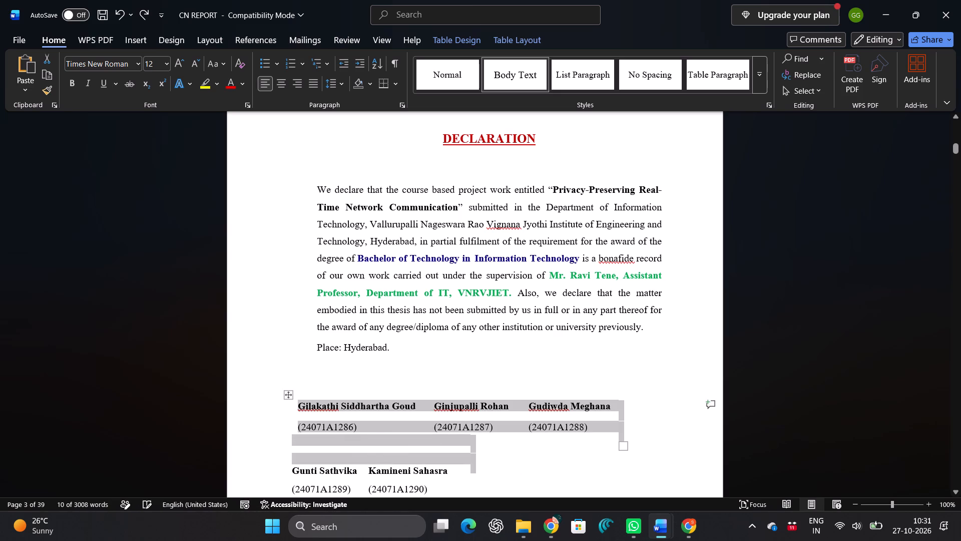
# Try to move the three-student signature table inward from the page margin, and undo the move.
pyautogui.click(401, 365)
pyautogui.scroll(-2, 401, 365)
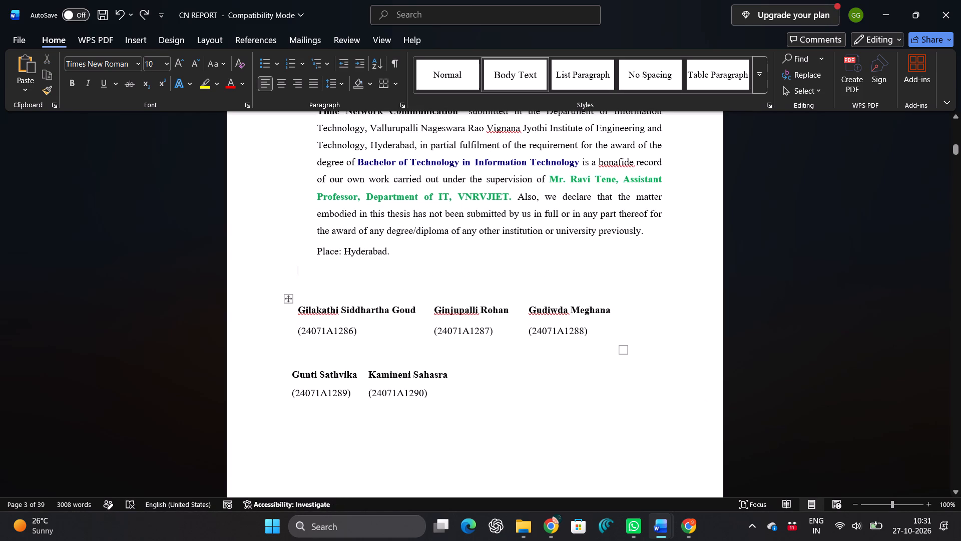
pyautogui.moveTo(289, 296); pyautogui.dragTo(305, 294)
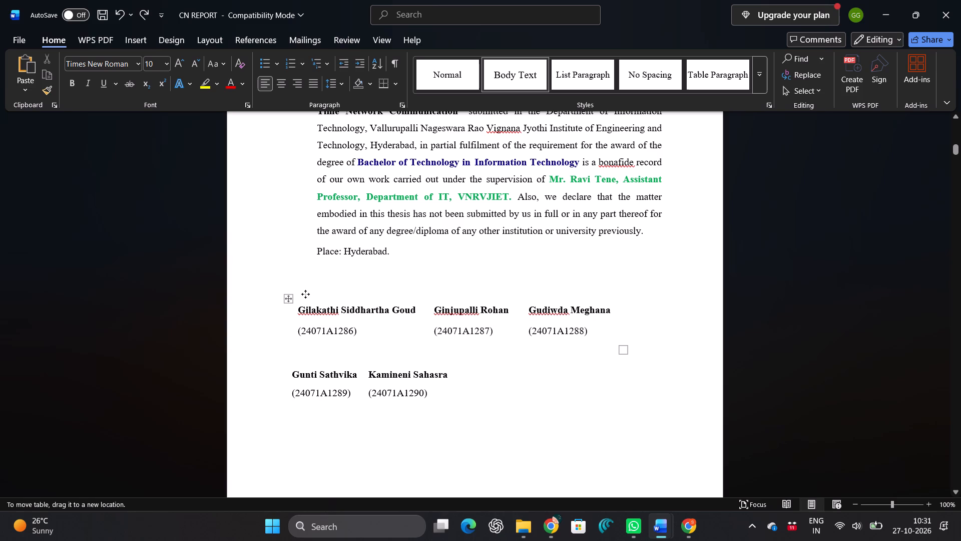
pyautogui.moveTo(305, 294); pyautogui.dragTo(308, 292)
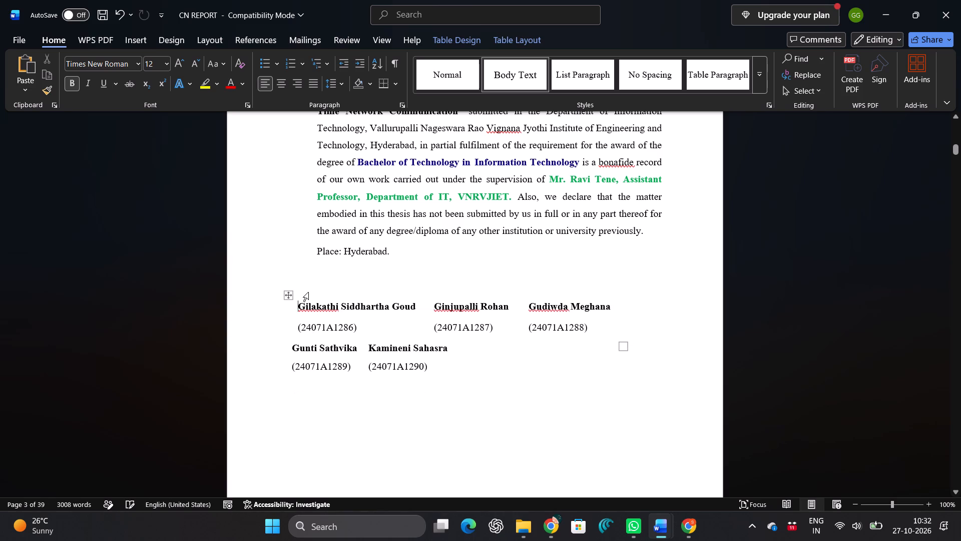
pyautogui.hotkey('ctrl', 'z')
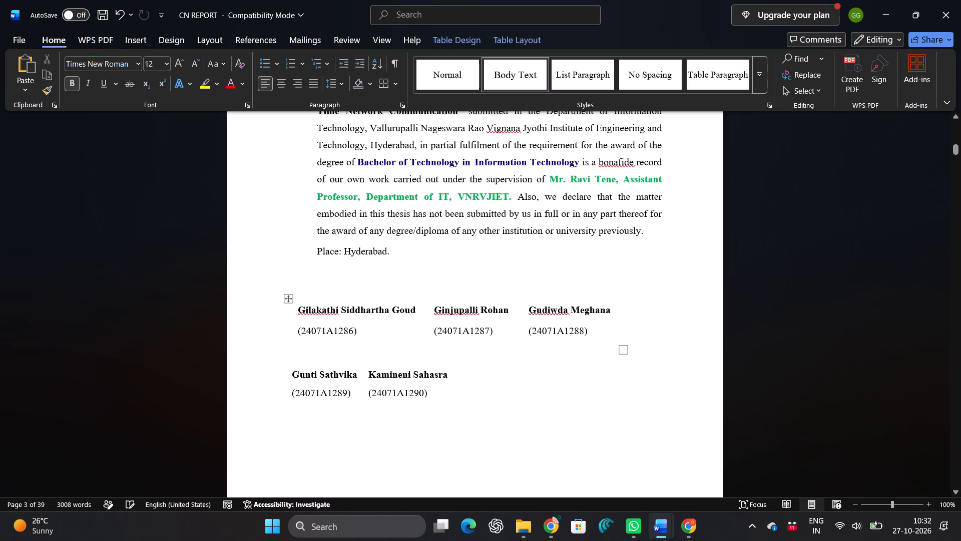
# Undo the earlier inward shift of the three-student signature table.
pyautogui.hotkey('ctrl', 'z')
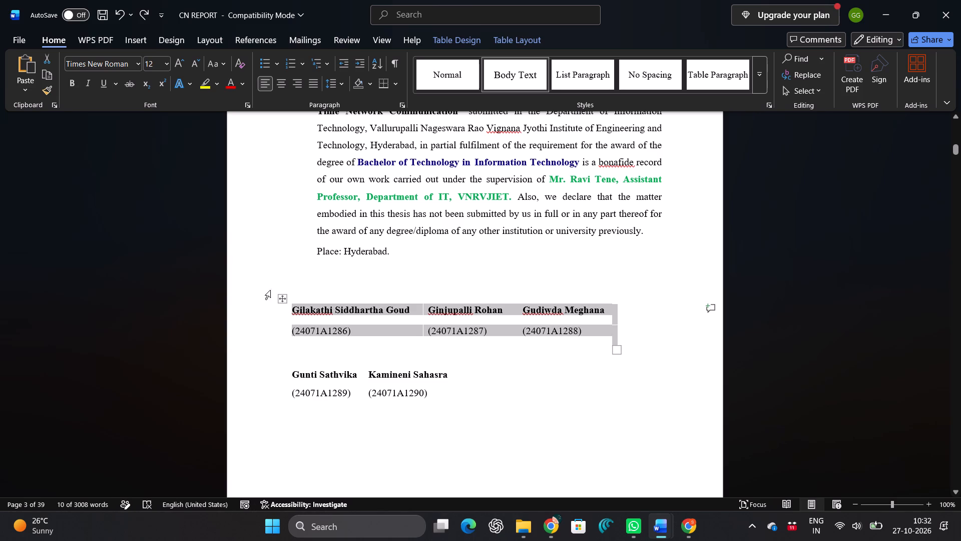
pyautogui.click(269, 262)
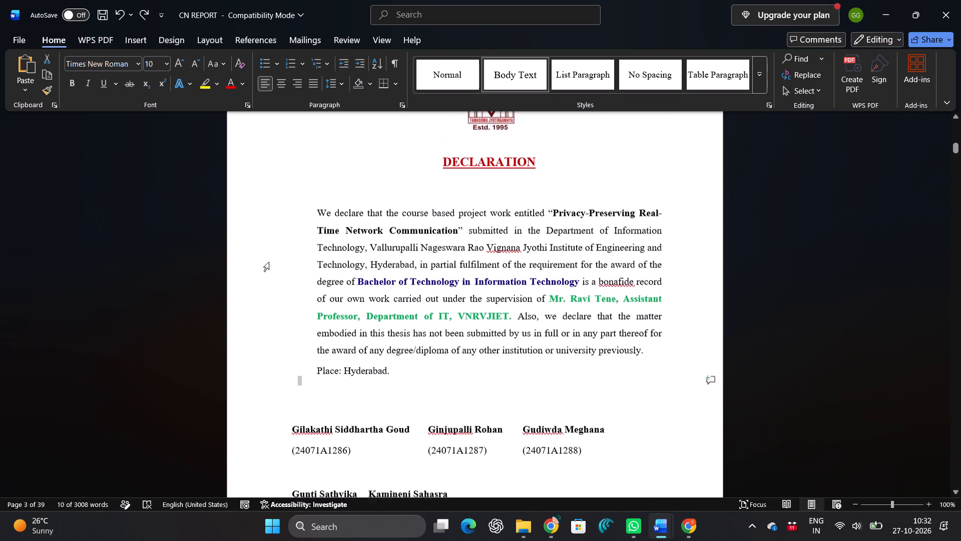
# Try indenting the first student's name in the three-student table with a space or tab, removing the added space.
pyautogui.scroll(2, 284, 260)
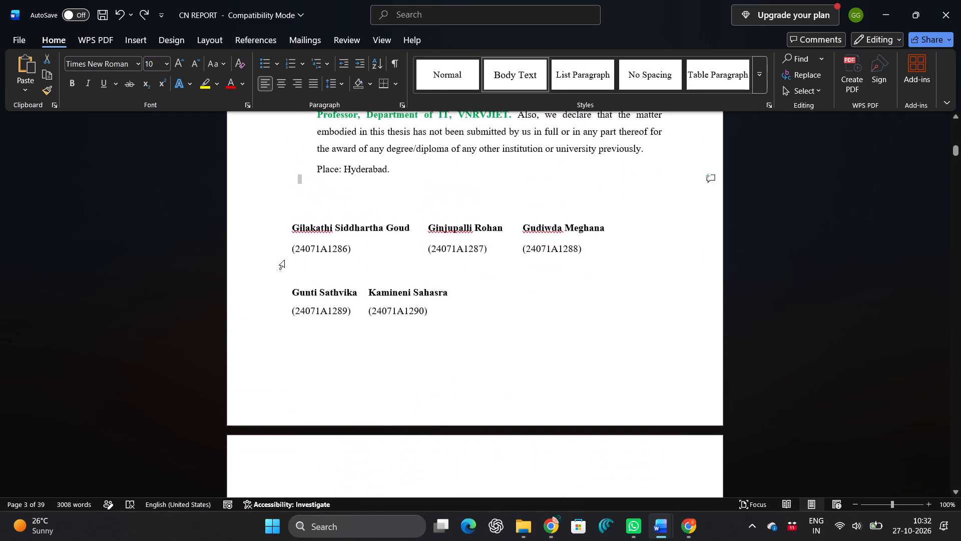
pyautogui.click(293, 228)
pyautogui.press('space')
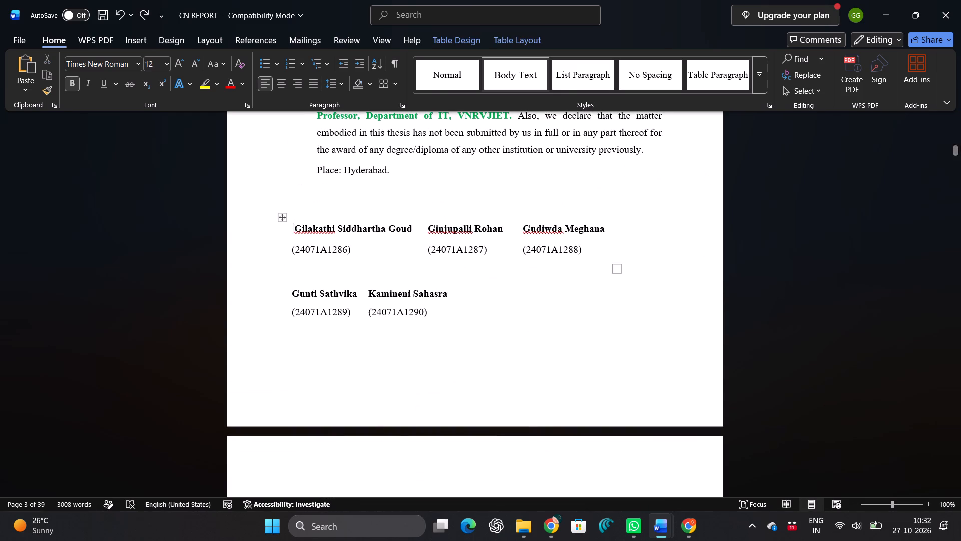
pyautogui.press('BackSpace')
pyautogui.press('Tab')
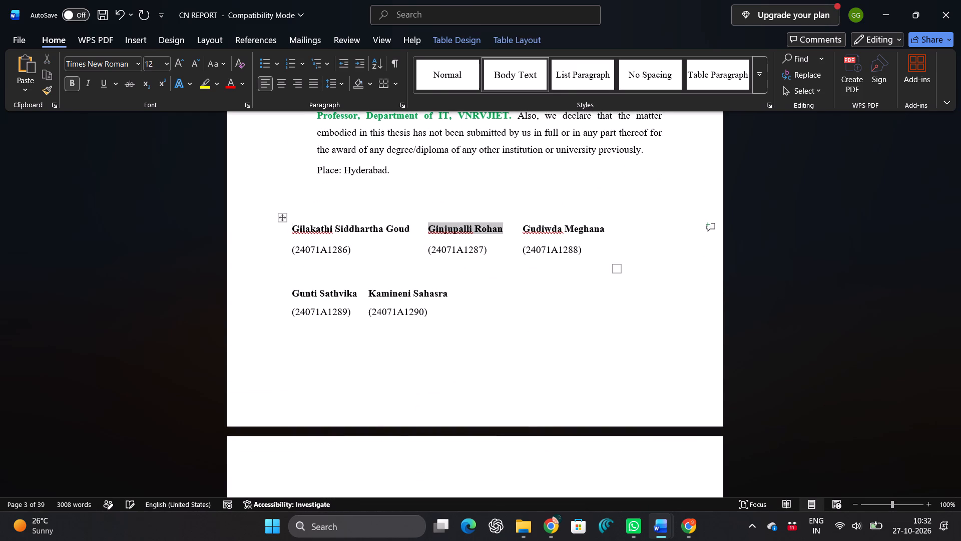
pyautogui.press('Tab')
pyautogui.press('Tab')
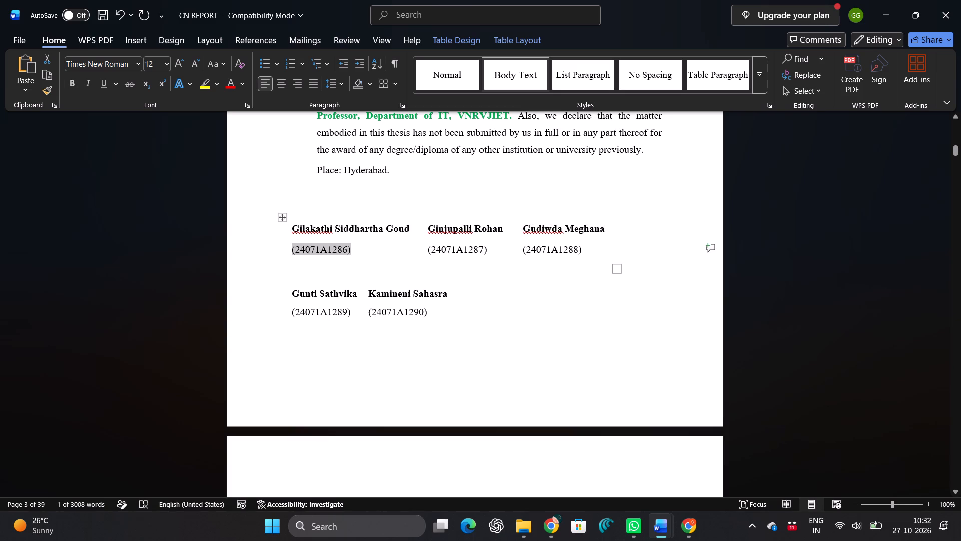
# Enlarge the two-student signature table to widen the spacing between its columns and between the names and roll numbers.
pyautogui.click(296, 292)
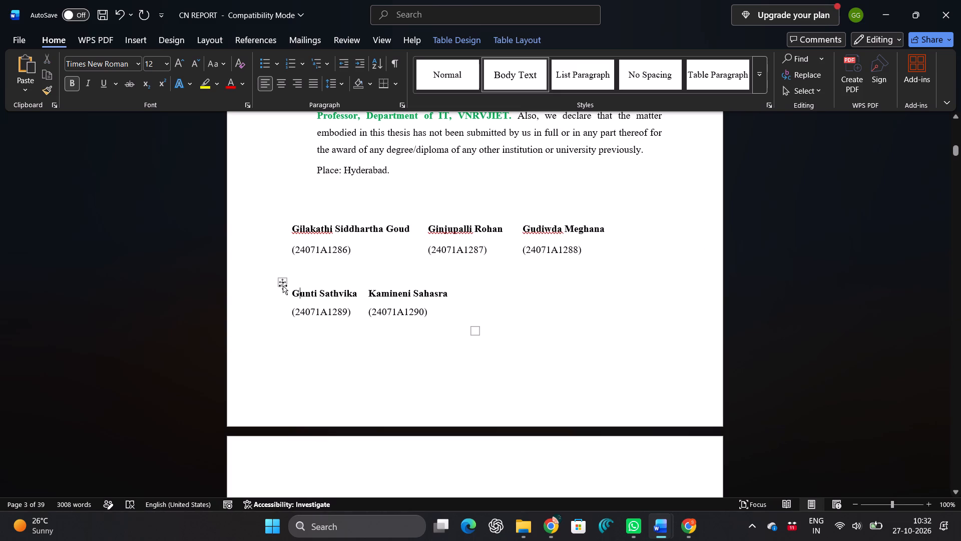
pyautogui.moveTo(477, 330); pyautogui.dragTo(498, 338)
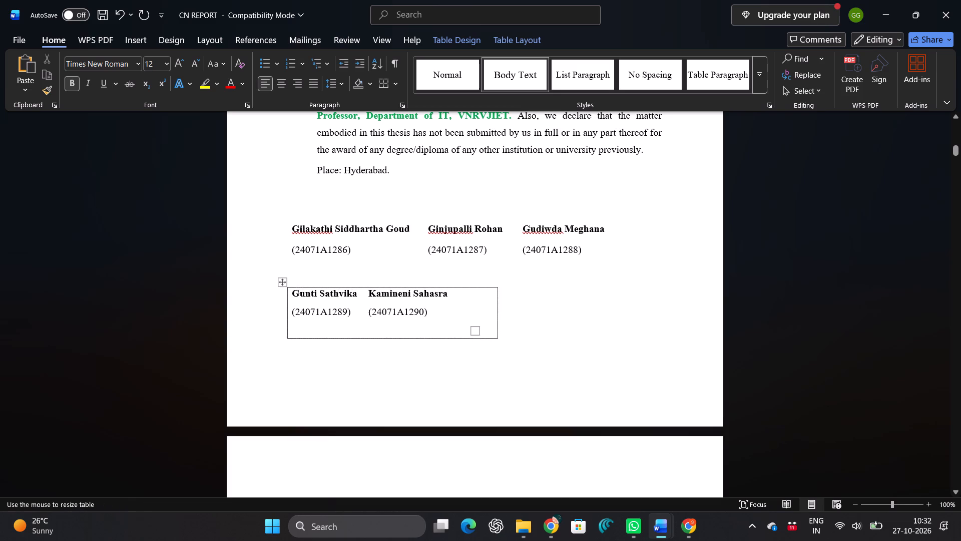
pyautogui.moveTo(498, 338); pyautogui.dragTo(505, 332)
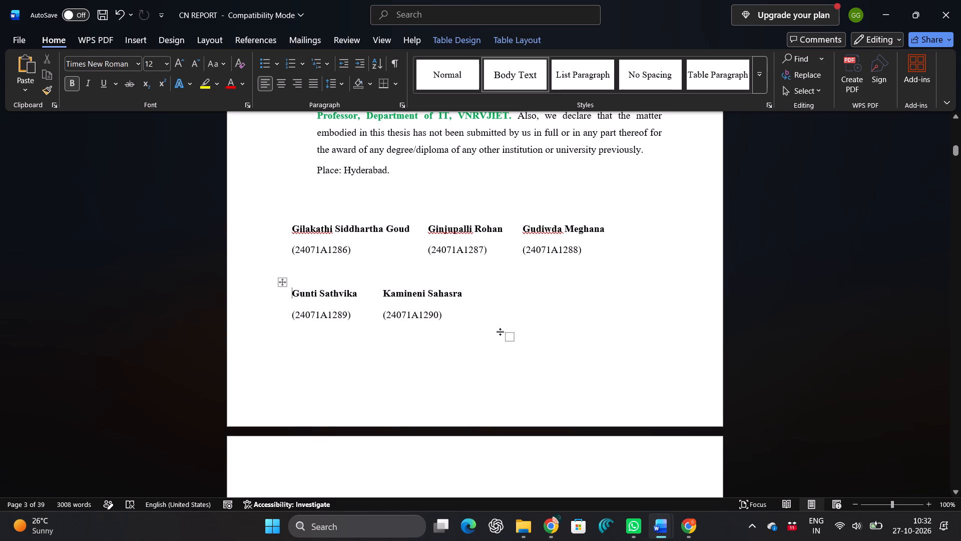
pyautogui.moveTo(508, 337); pyautogui.dragTo(500, 337)
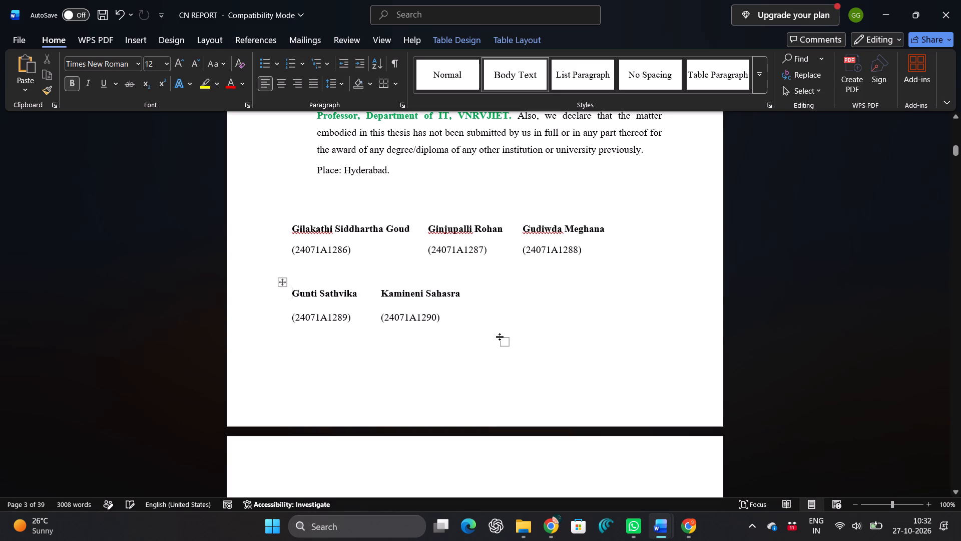
# Move the three-student signature table slightly inward and up, closer to the "Place: Hyderabad." line.
pyautogui.click(300, 230)
pyautogui.moveTo(281, 219); pyautogui.dragTo(293, 219)
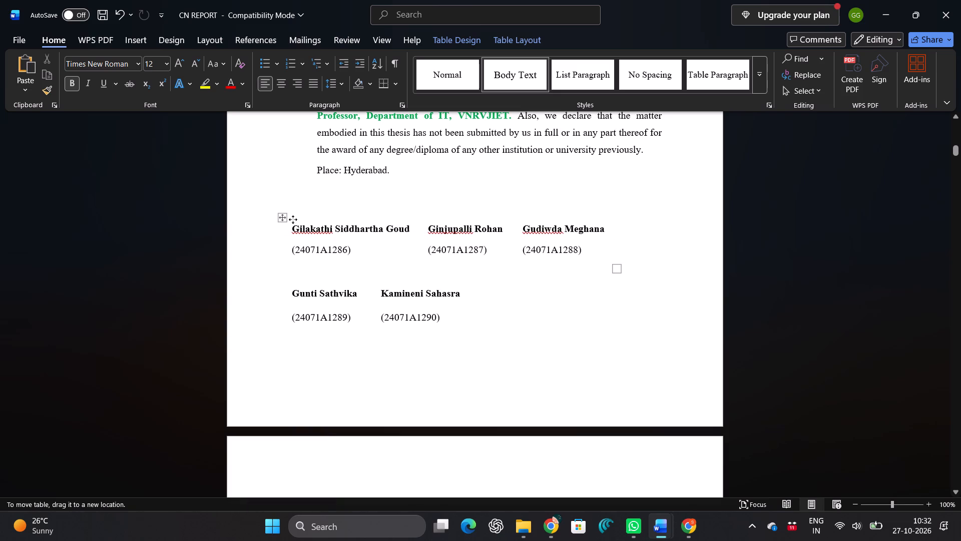
pyautogui.moveTo(293, 219); pyautogui.dragTo(299, 211)
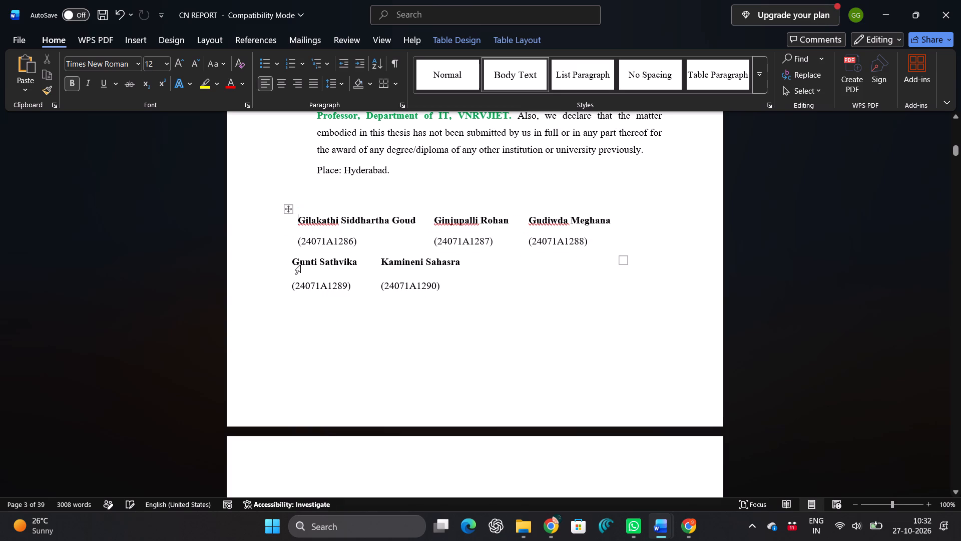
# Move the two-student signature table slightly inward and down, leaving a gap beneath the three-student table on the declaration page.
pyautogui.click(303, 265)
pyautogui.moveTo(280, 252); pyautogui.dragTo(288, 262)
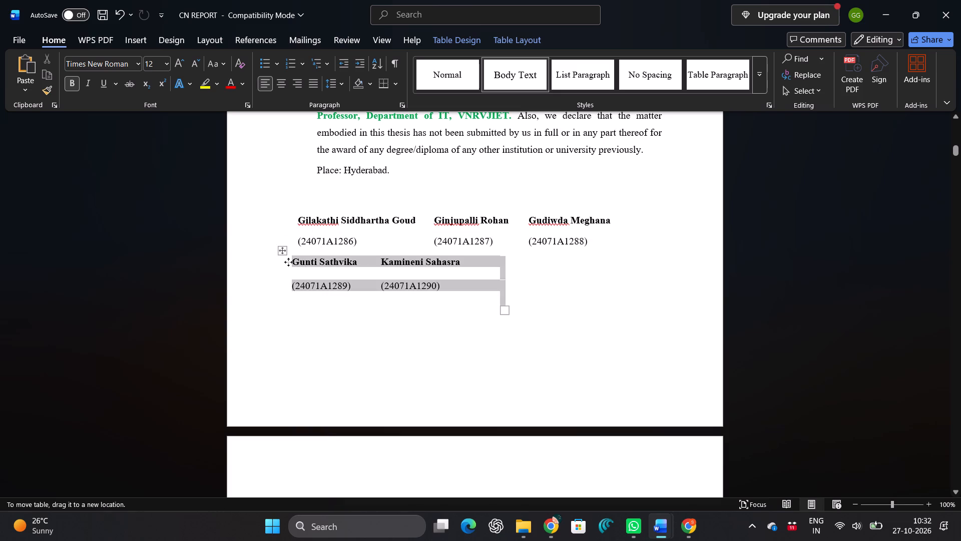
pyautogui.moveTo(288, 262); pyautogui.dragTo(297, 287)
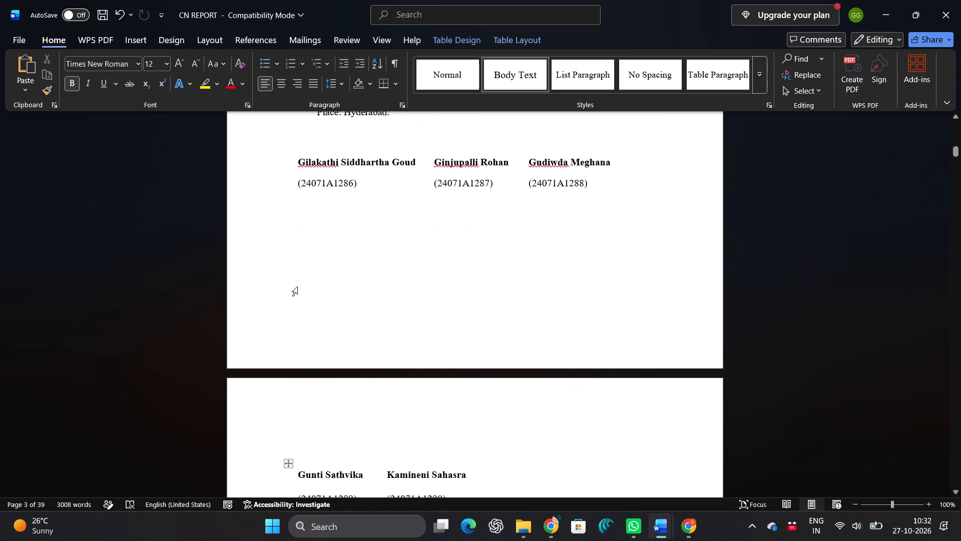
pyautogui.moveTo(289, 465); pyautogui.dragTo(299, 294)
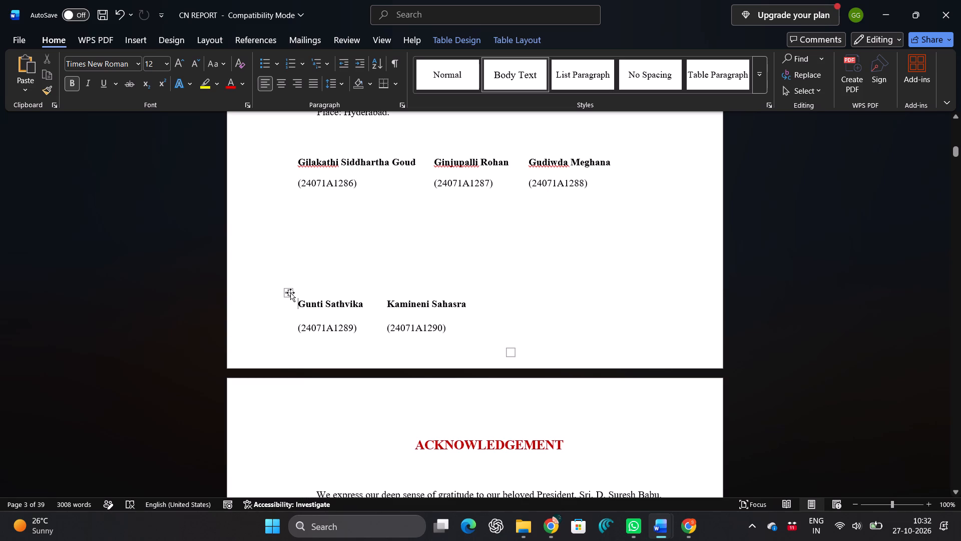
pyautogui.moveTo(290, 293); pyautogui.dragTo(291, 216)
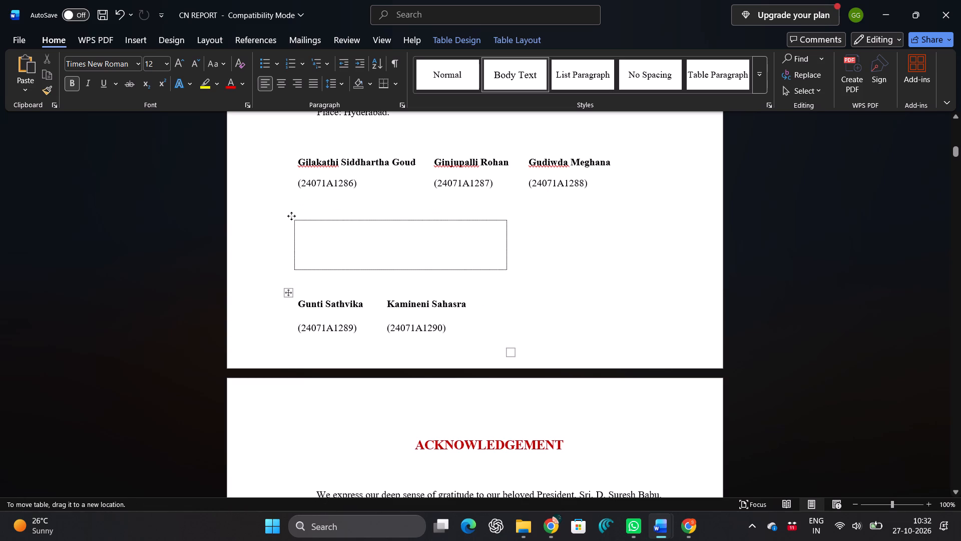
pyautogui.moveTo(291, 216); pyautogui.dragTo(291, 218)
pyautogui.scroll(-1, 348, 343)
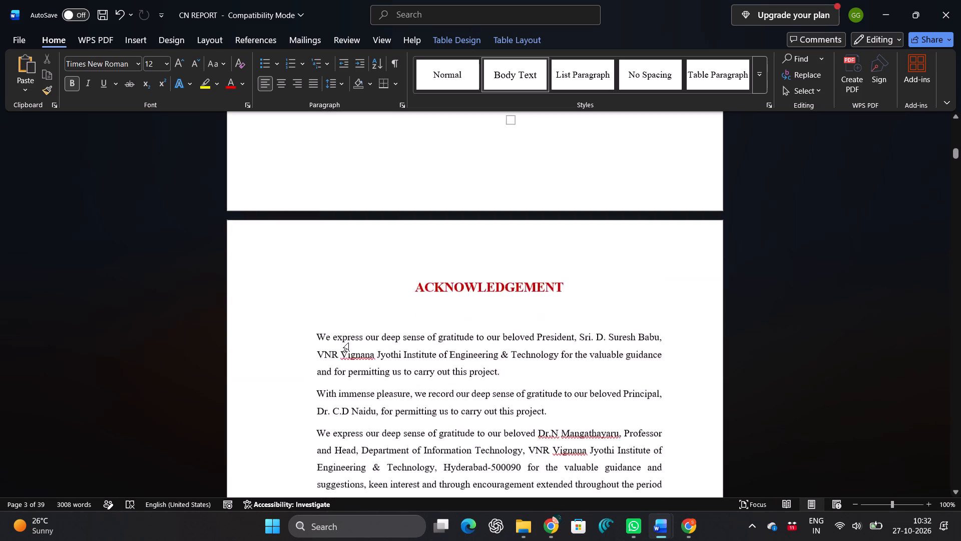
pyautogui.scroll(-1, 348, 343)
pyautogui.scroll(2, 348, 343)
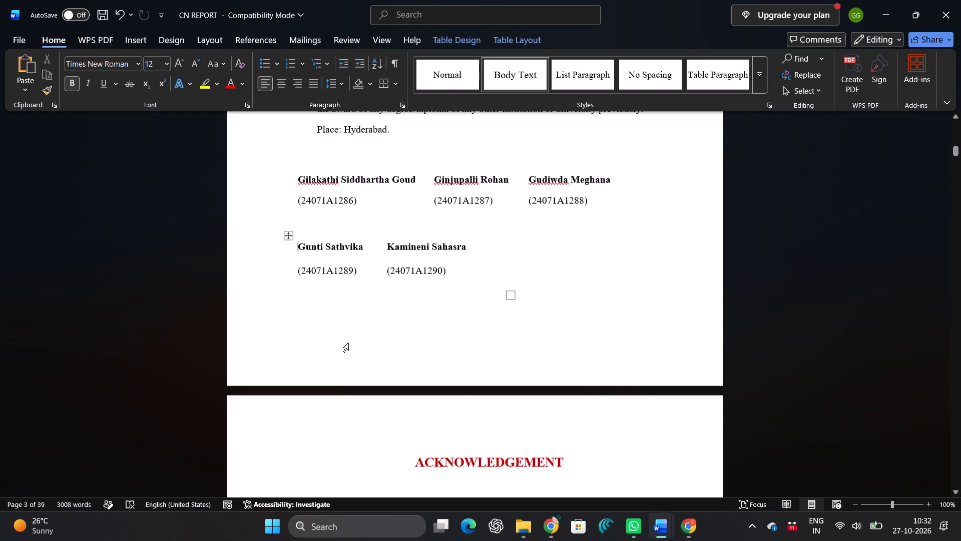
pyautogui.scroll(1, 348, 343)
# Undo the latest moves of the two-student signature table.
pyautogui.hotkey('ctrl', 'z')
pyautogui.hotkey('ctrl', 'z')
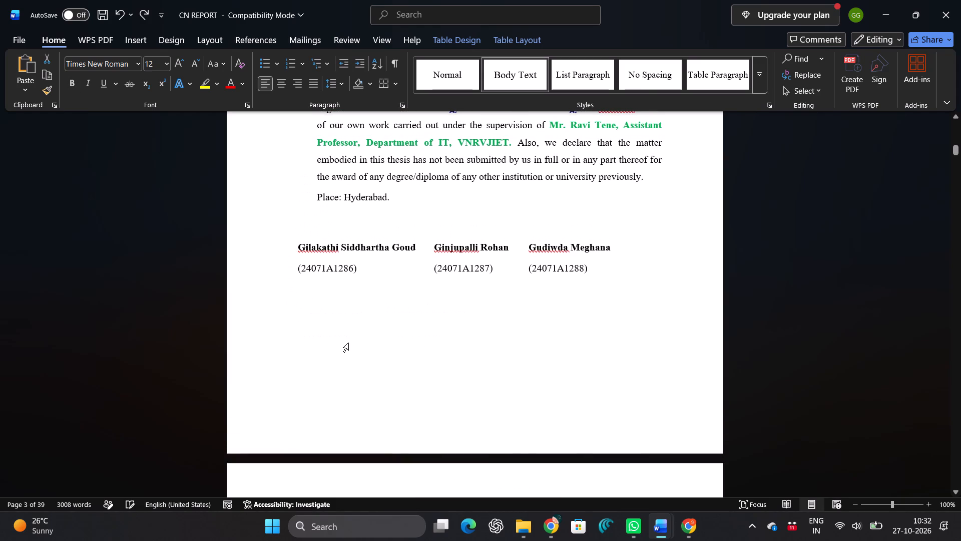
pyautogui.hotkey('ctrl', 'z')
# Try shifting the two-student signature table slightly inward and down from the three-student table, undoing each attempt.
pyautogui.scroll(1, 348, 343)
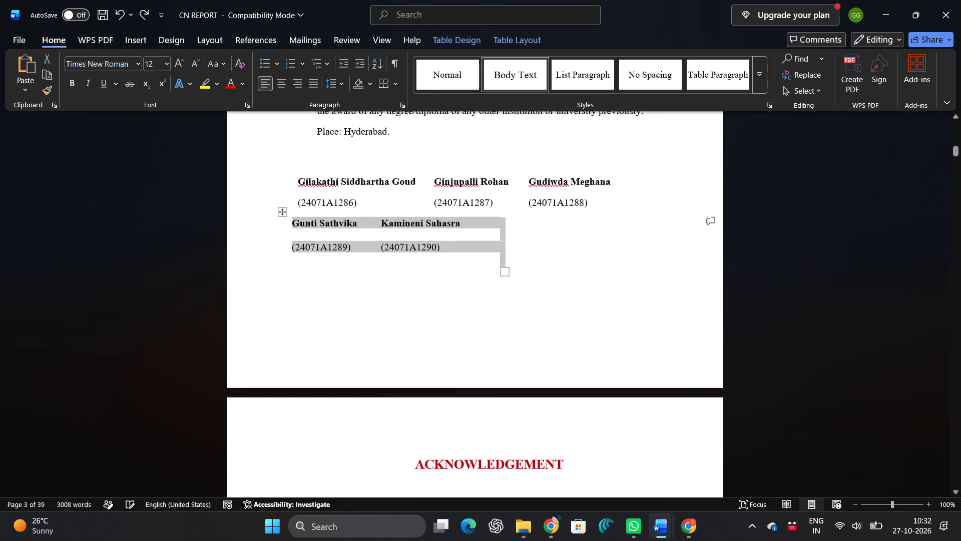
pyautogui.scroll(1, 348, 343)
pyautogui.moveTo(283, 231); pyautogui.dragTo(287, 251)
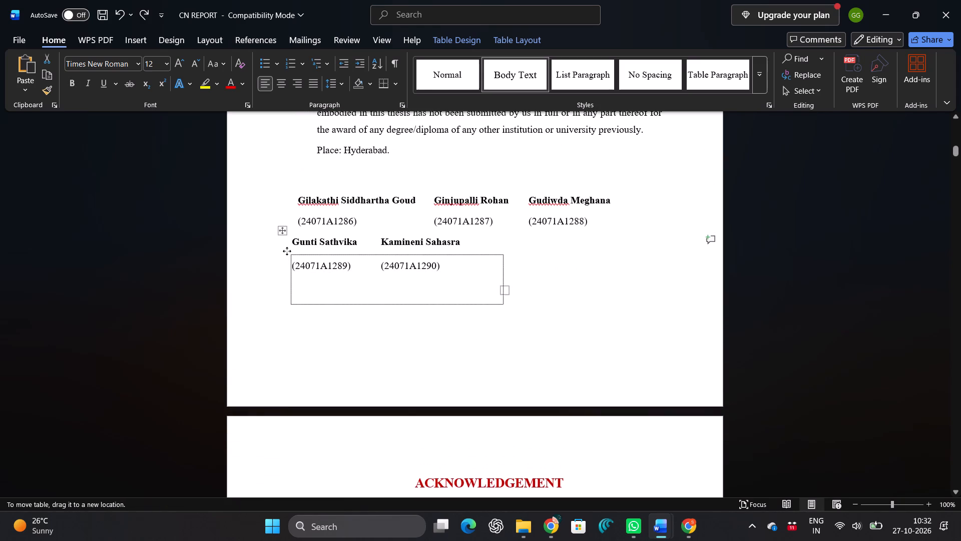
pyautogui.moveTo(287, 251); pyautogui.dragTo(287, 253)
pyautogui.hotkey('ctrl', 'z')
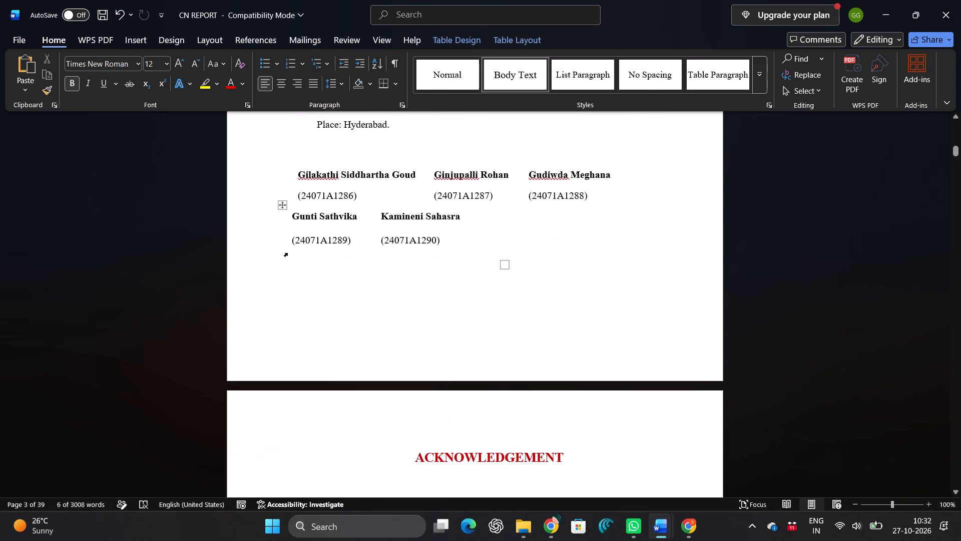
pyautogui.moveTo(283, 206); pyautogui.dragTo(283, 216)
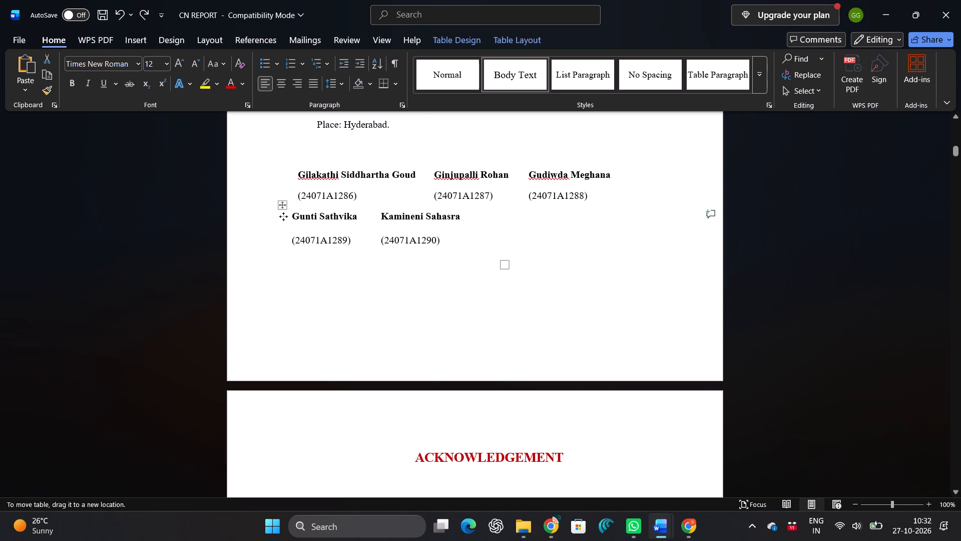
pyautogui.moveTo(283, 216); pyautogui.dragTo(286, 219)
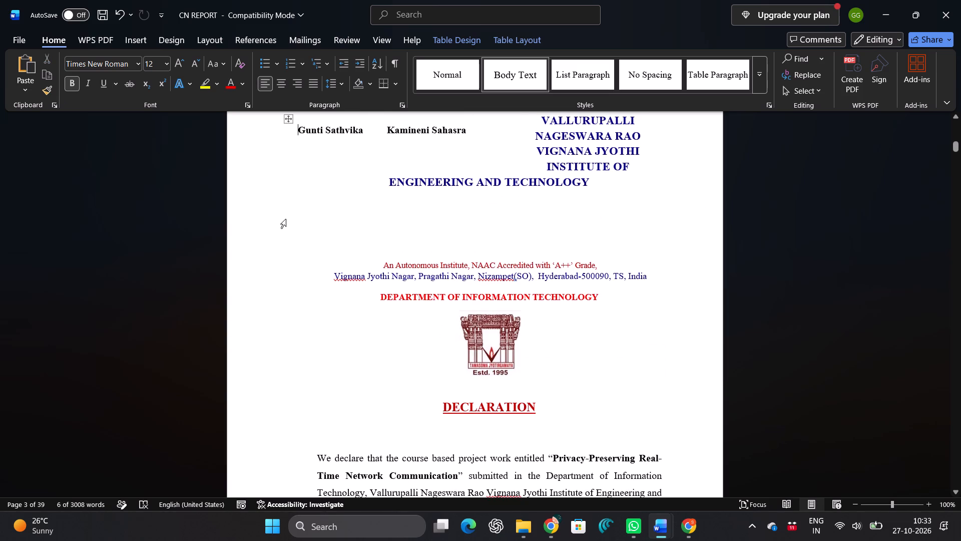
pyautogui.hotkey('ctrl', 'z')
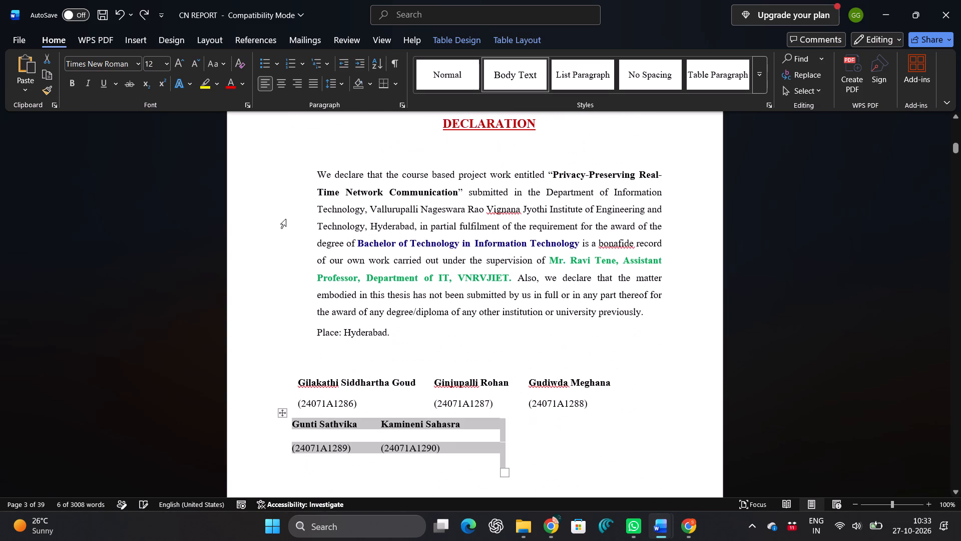
# Undo the earlier inward and upward move of the three-student signature table.
pyautogui.scroll(-4, 286, 219)
pyautogui.hotkey('ctrl', 'z')
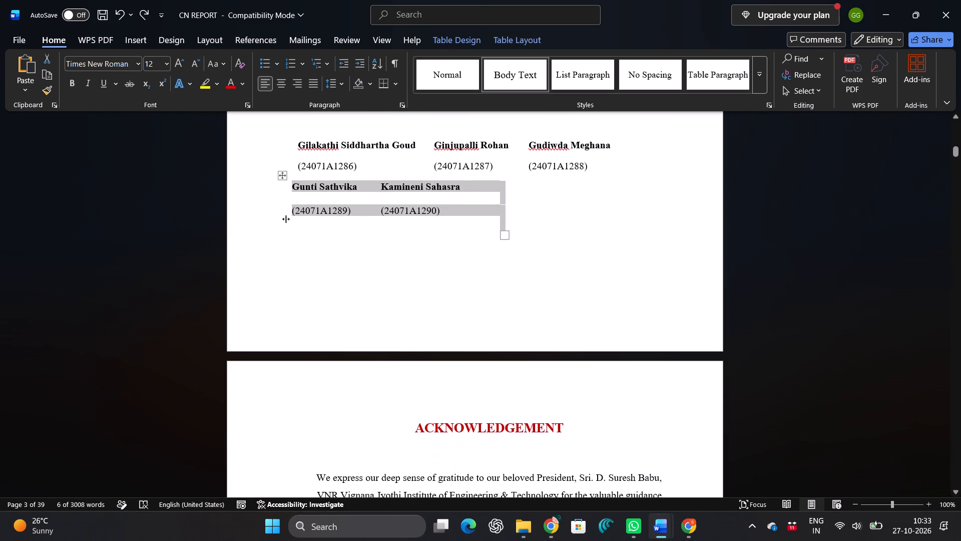
pyautogui.click(308, 227)
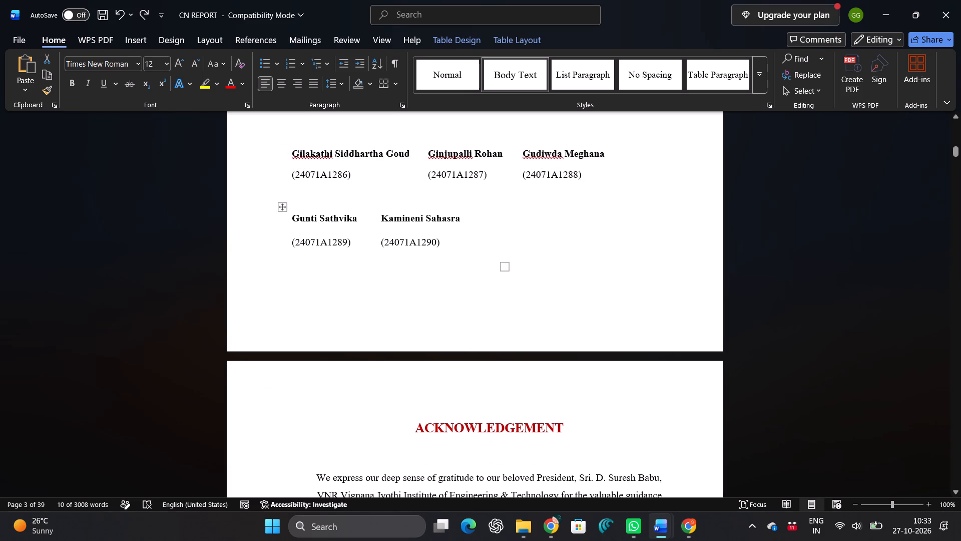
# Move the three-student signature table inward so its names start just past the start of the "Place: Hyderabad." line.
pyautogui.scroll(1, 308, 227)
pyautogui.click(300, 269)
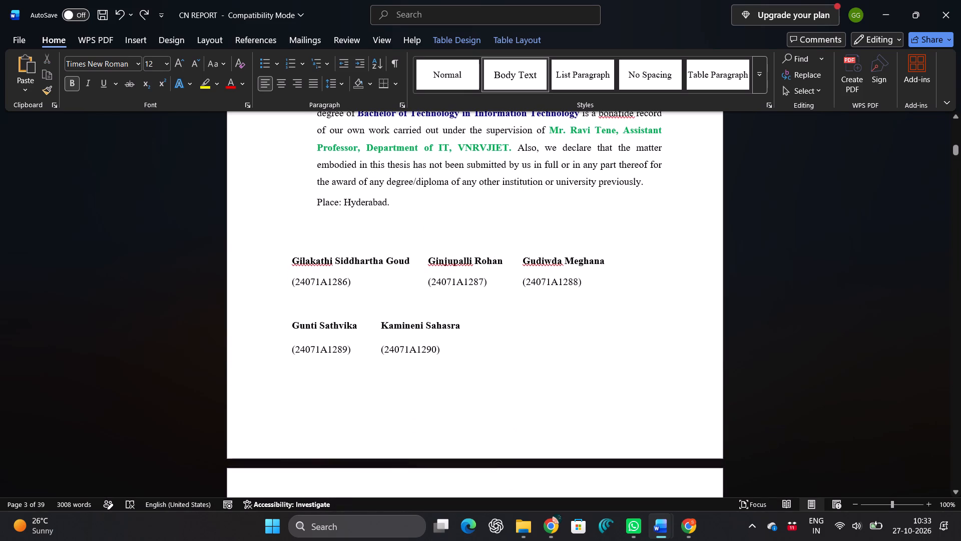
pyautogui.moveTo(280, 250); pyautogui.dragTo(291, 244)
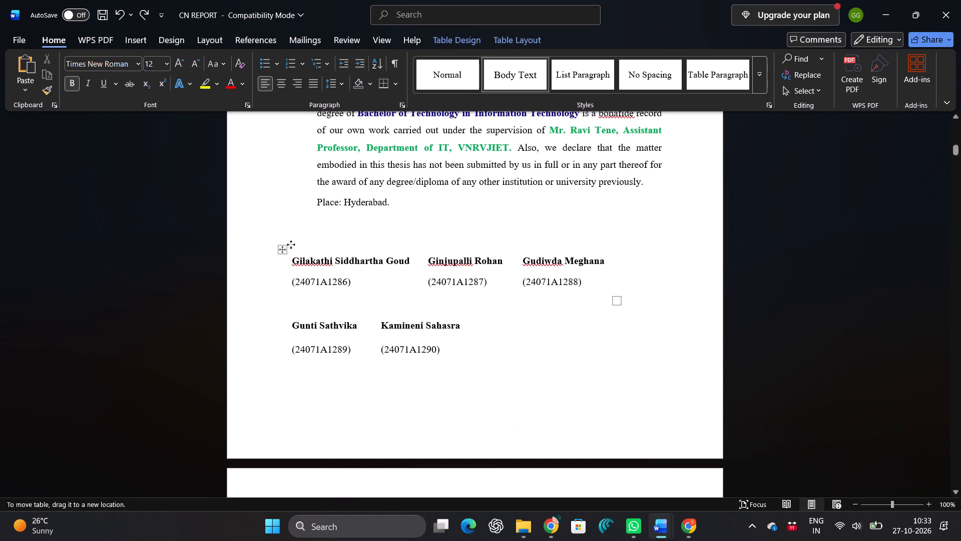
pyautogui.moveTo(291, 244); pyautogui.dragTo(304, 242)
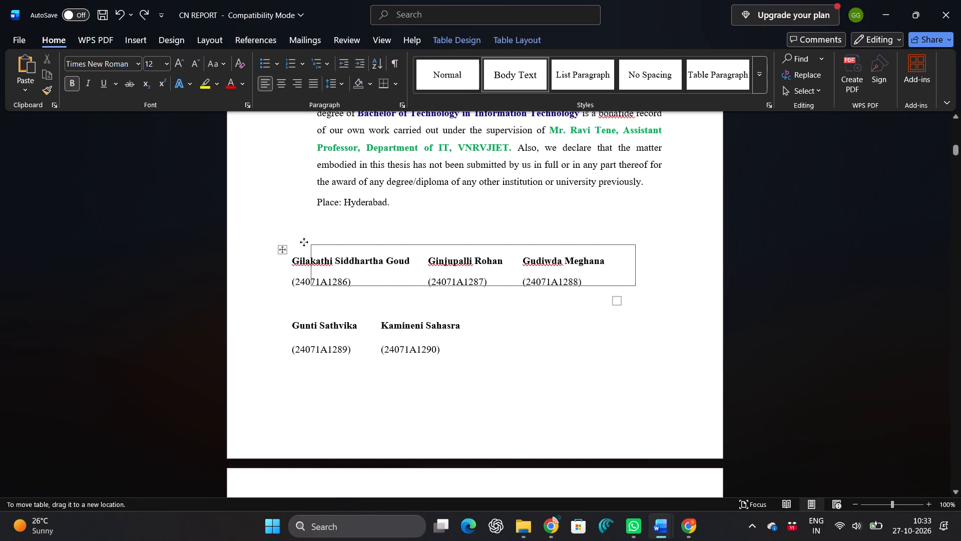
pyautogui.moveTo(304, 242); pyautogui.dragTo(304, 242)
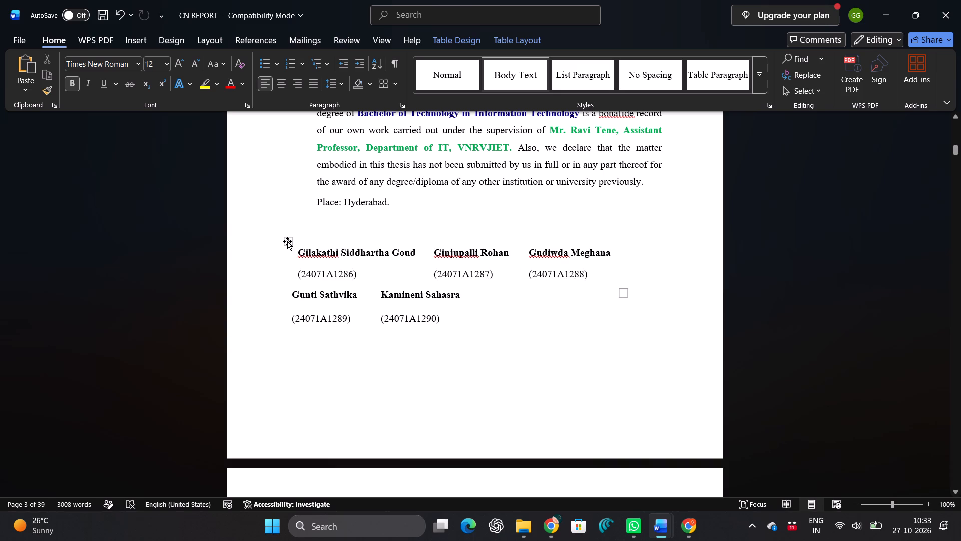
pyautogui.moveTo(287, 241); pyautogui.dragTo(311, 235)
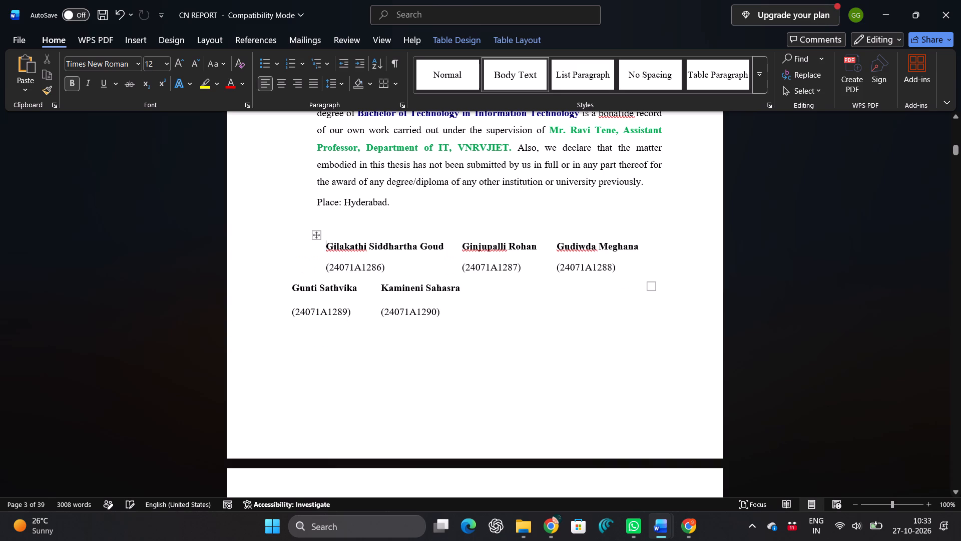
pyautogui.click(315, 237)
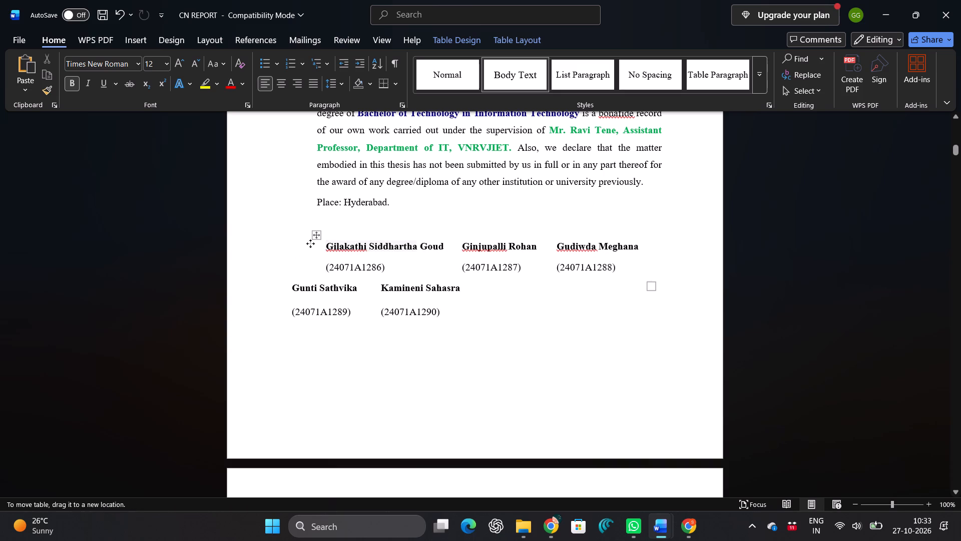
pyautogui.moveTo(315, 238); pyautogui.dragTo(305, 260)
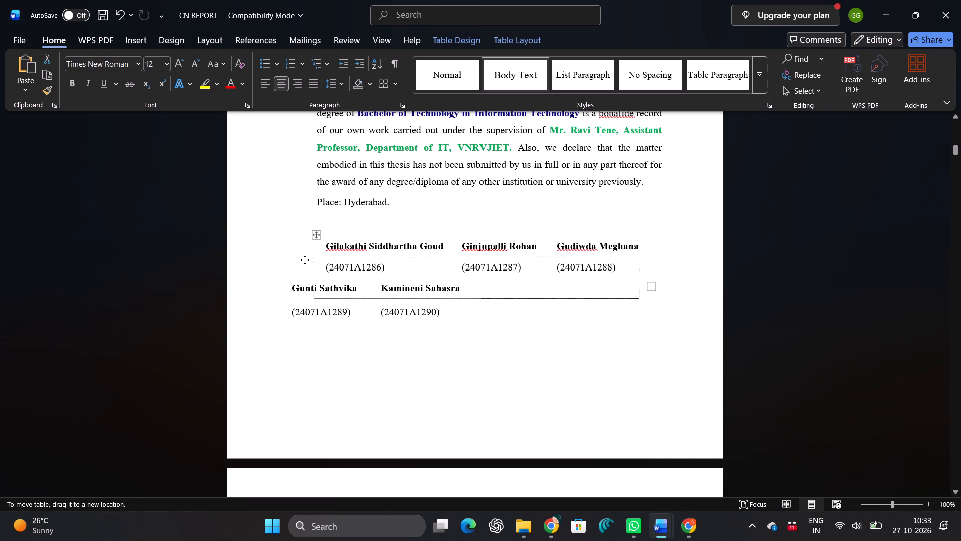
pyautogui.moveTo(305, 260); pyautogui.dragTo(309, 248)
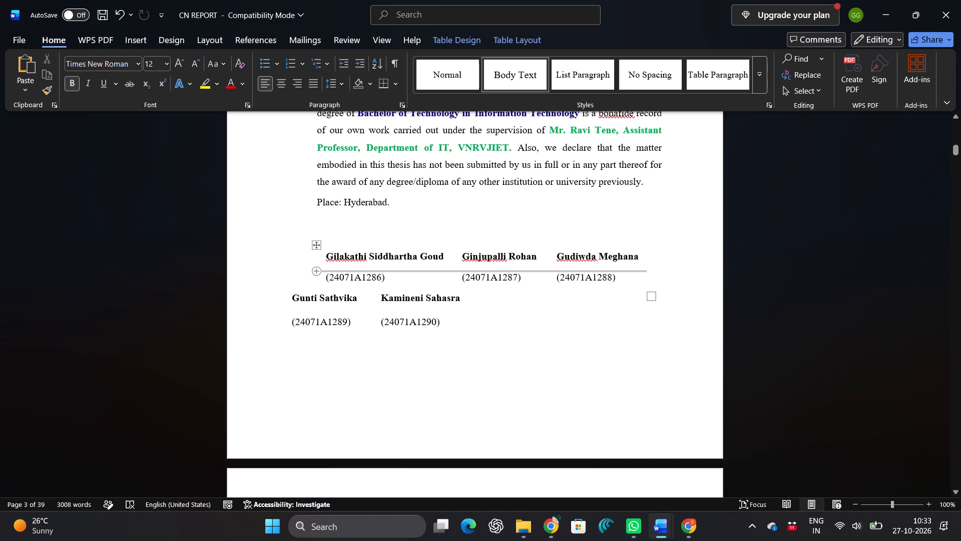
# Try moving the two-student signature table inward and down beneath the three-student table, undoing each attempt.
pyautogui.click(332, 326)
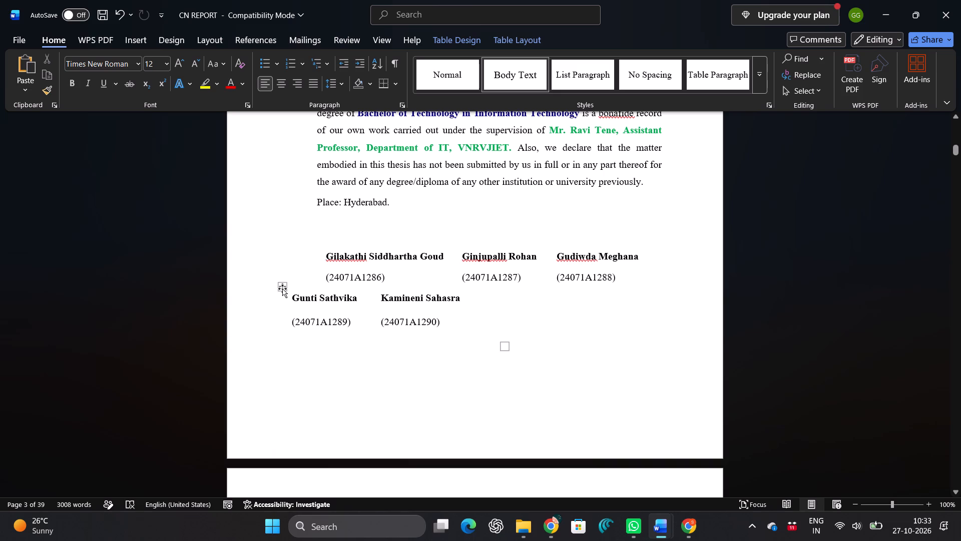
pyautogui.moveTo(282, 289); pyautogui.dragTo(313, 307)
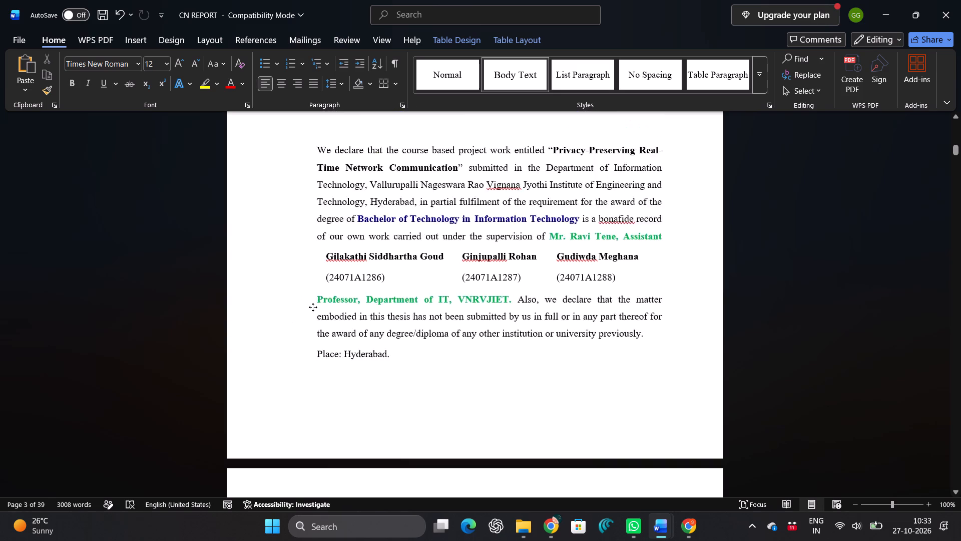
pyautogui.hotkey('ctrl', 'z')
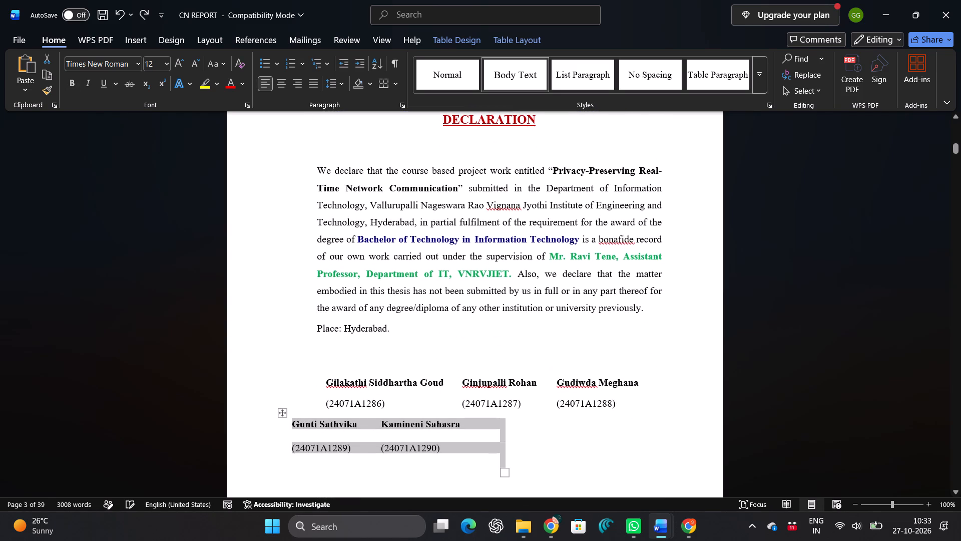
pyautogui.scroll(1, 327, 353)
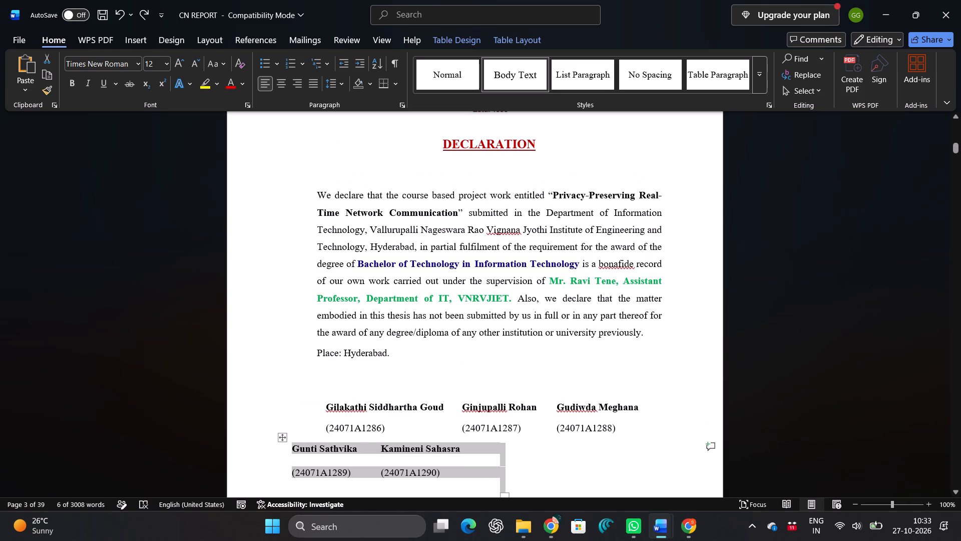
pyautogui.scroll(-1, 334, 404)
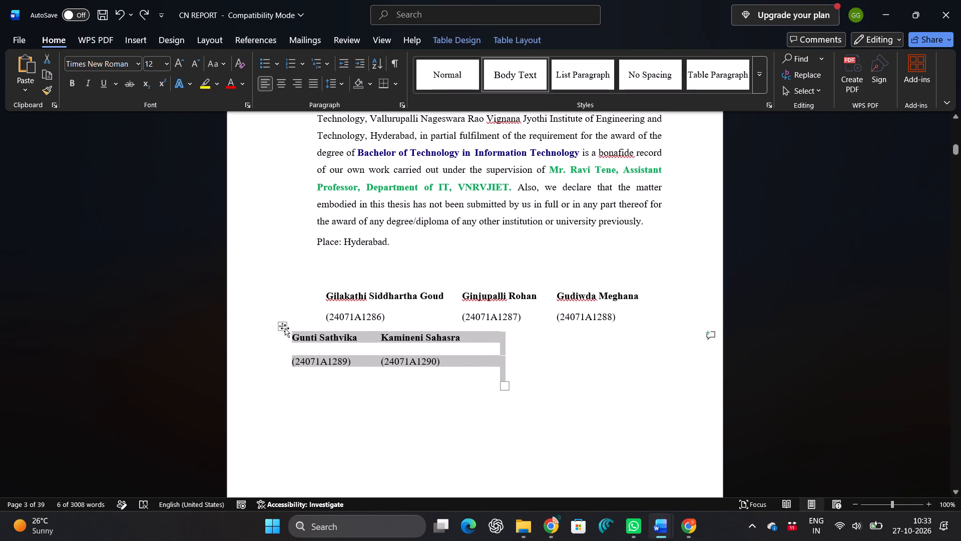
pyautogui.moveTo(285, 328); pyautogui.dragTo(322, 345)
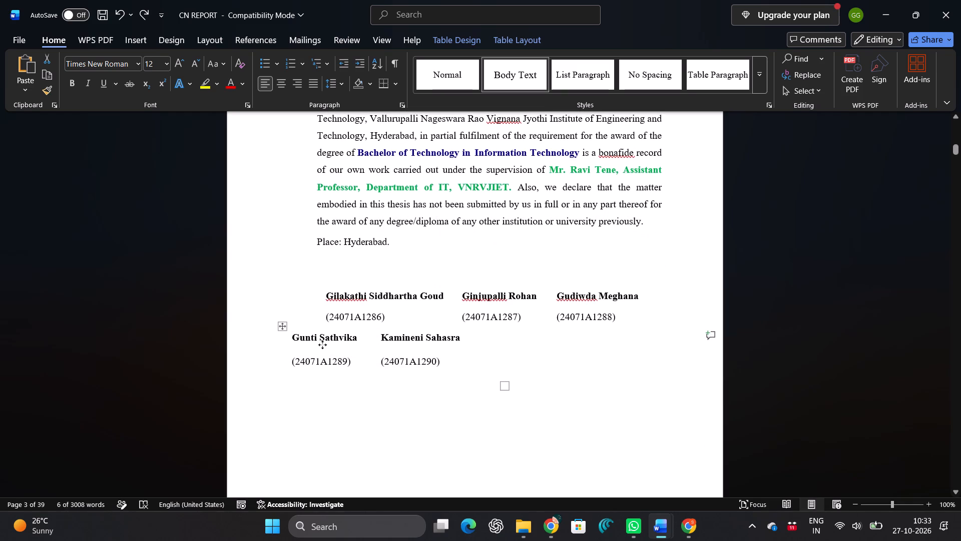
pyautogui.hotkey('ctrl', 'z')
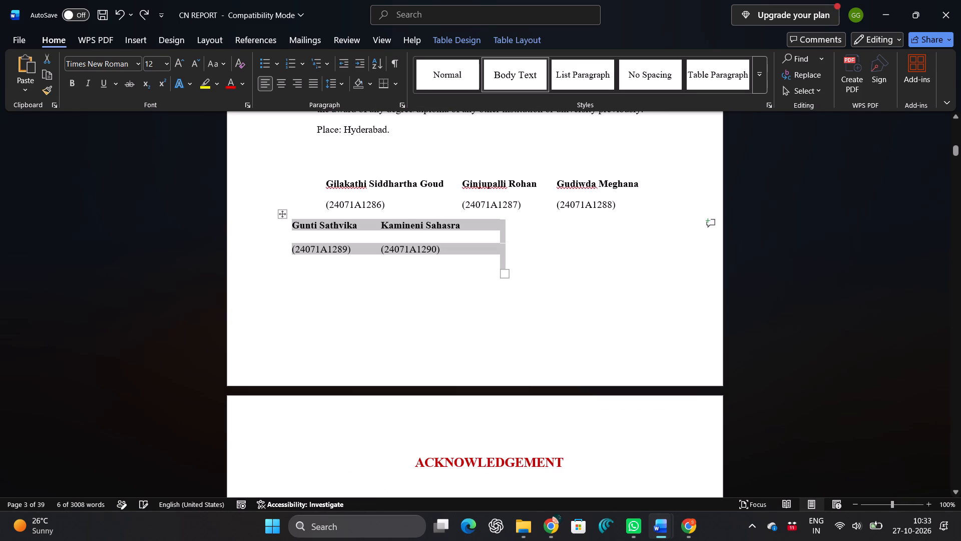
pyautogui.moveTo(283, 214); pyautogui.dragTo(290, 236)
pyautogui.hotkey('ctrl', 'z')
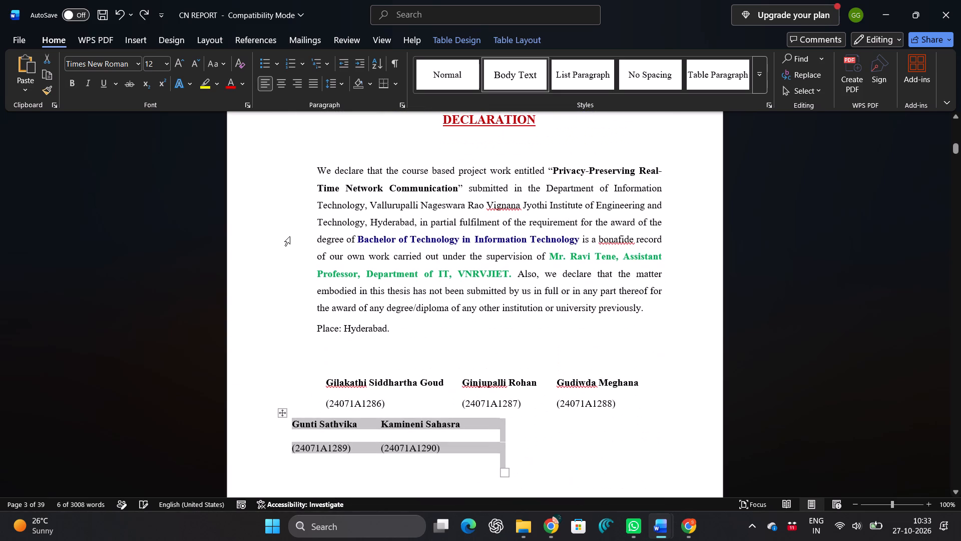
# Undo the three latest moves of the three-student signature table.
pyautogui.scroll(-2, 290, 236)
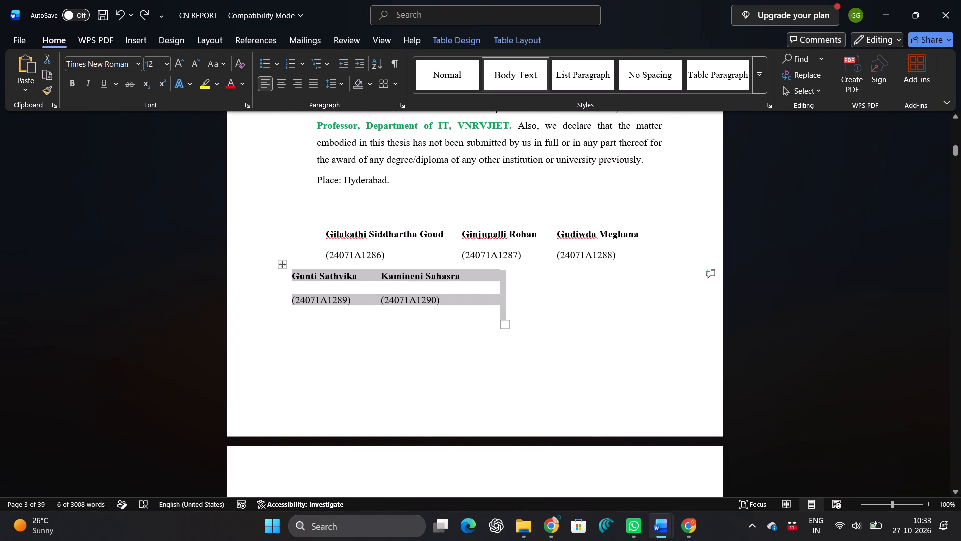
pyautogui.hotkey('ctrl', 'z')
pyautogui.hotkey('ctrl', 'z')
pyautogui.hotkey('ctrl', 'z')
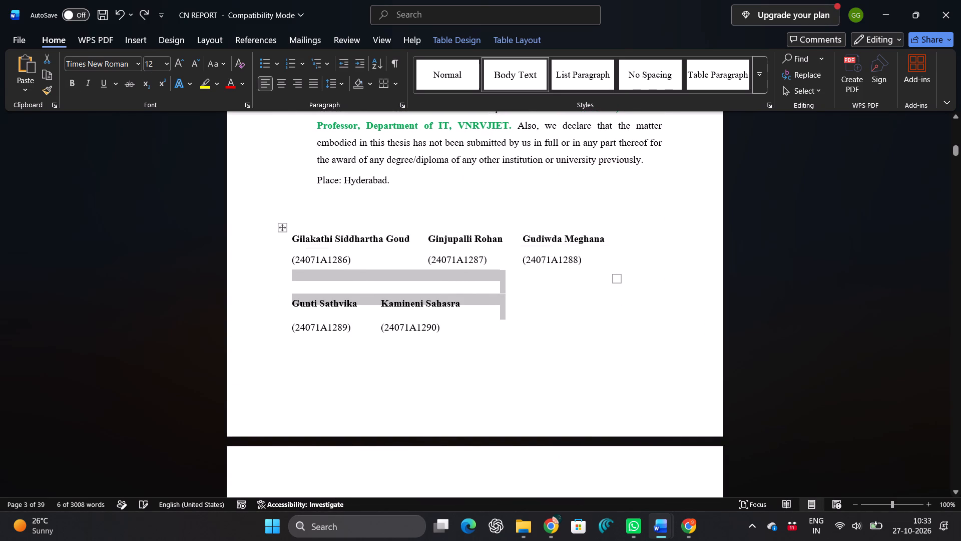
# Undo the last enlargement of the two-student signature table.
pyautogui.click(441, 348)
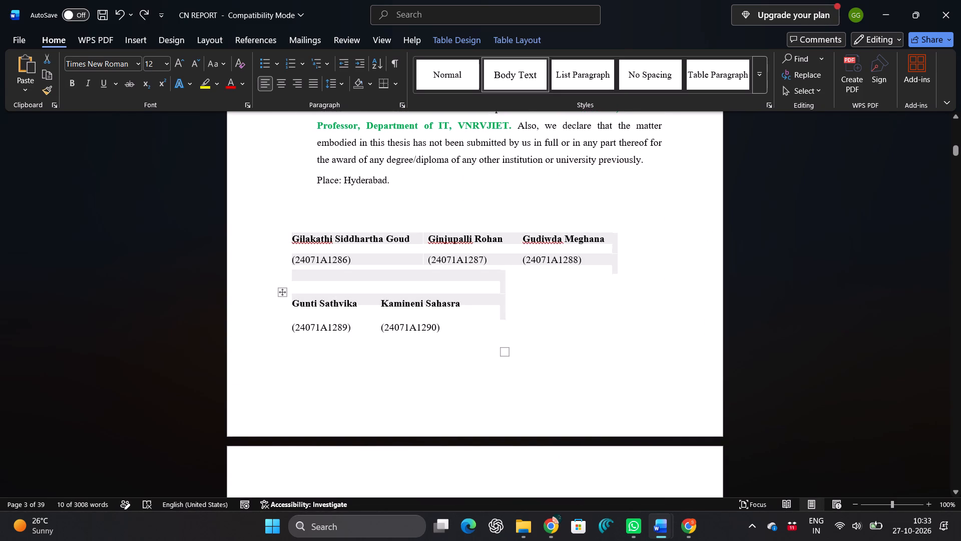
pyautogui.hotkey('ctrl', 'z')
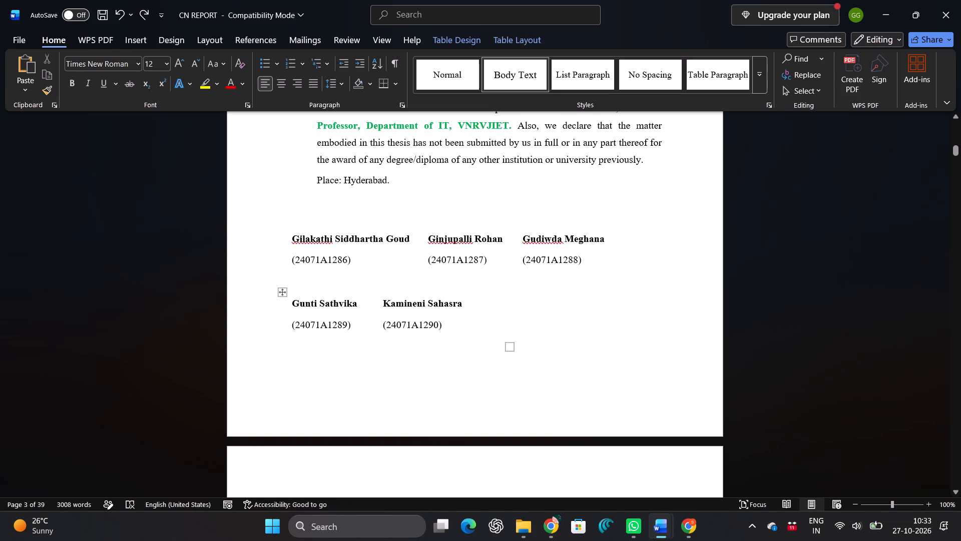
# Undo the signature-table edits back to the original four-student block of names and roll numbers on the declaration page.
pyautogui.hotkey('ctrl', 'z')
pyautogui.hotkey('ctrl', 'z')
pyautogui.hotkey('ctrl', 'z')
pyautogui.hotkey('ctrl', 'z')
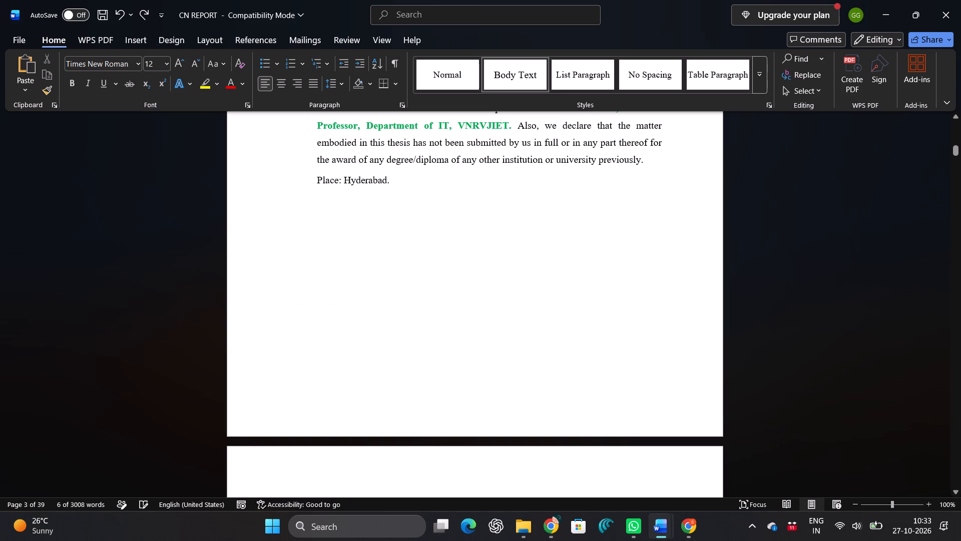
pyautogui.hotkey('ctrl', 'z')
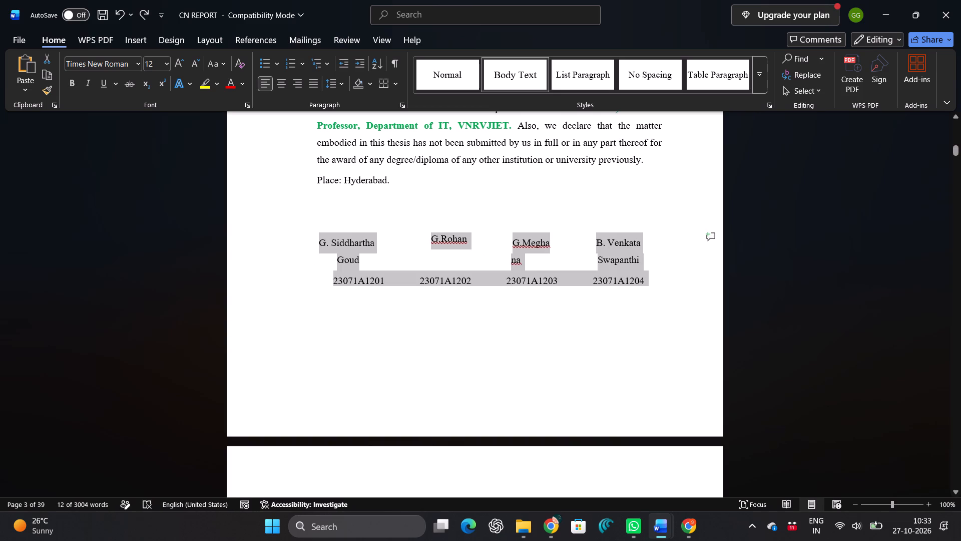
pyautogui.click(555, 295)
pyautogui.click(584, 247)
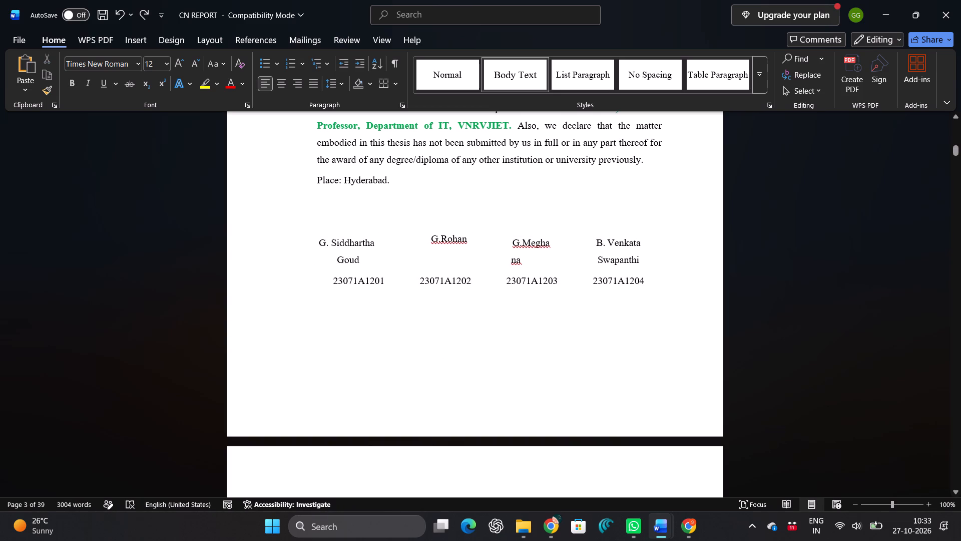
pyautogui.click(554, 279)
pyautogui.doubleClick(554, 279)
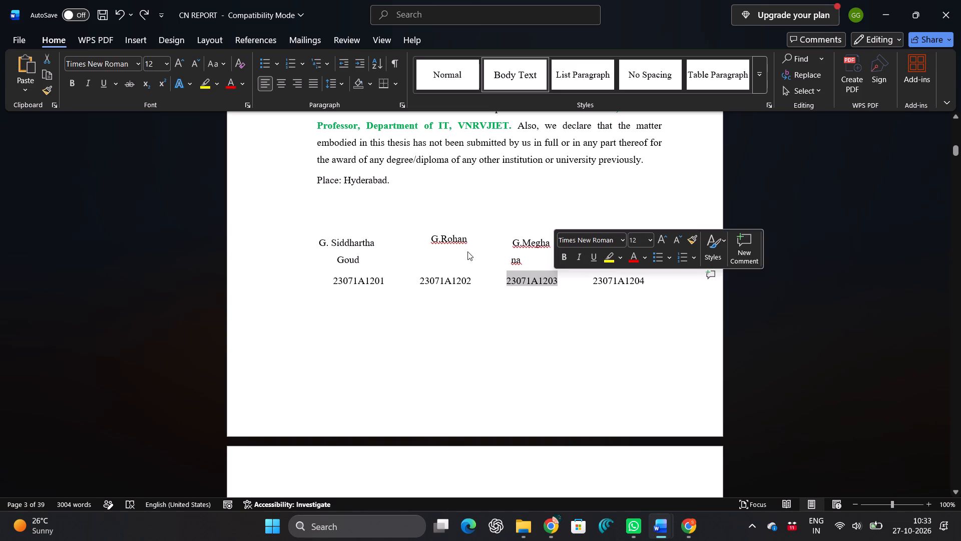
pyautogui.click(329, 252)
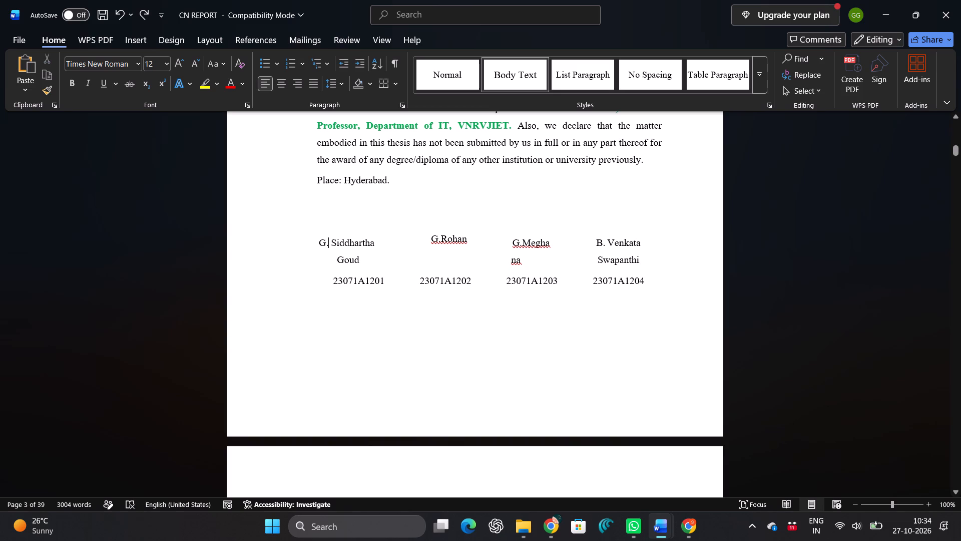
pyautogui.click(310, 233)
# Copy the selected three-student and two-student signature tables from the dm_cbp_86-90 document and return to CN REPORT.
pyautogui.hotkey('alt', 'Tab')
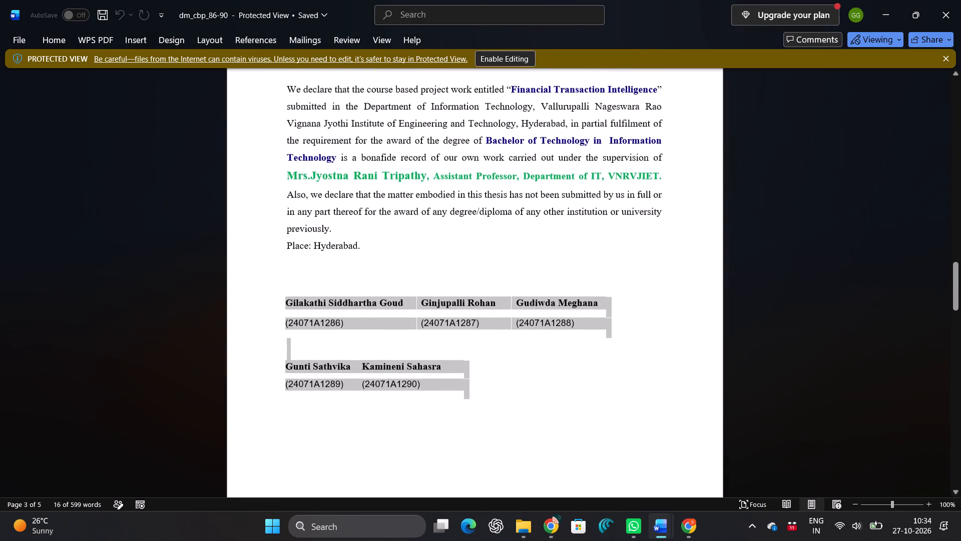
pyautogui.hotkey('ctrl', 'x')
pyautogui.hotkey('ctrl', 'c')
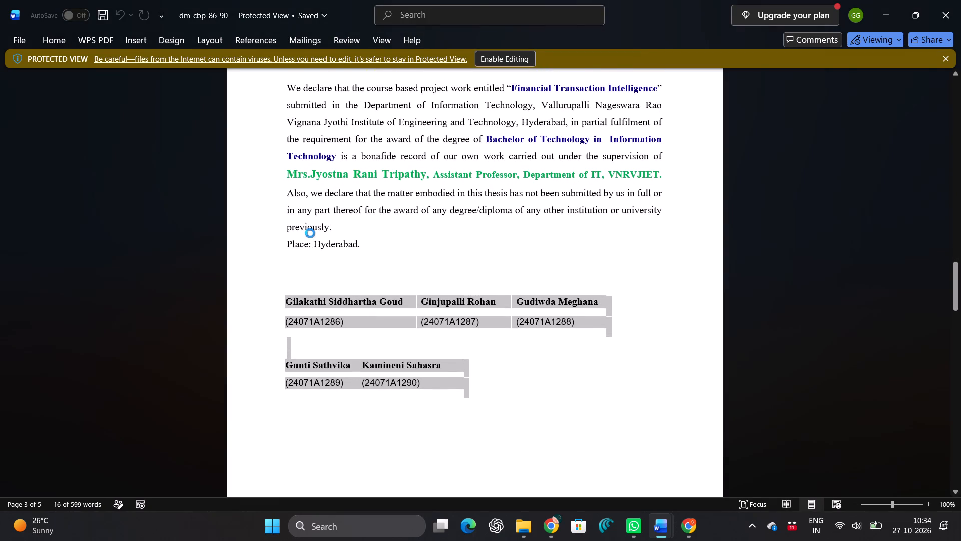
pyautogui.hotkey('ctrl', 'c')
pyautogui.hotkey('alt', 'Tab')
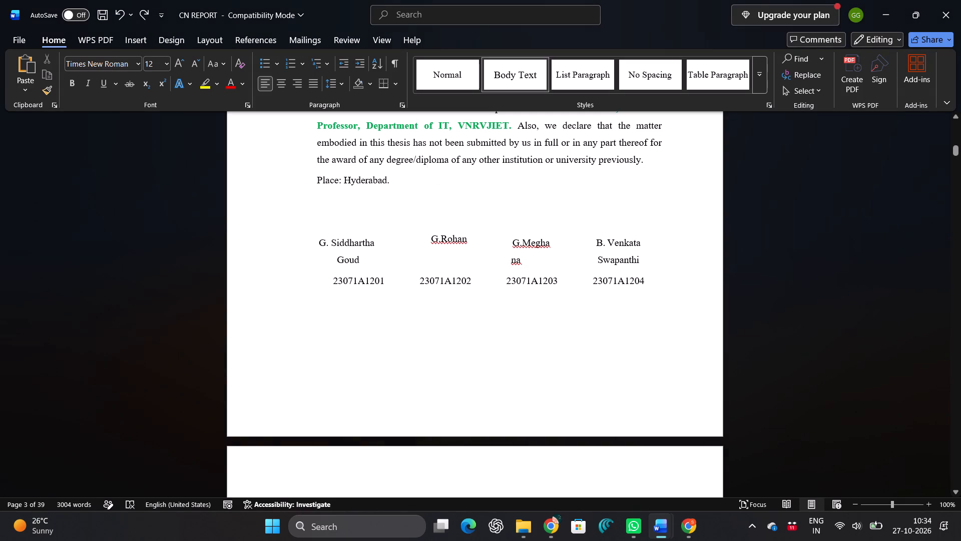
pyautogui.moveTo(323, 240); pyautogui.dragTo(597, 301)
pyautogui.press('BackSpace')
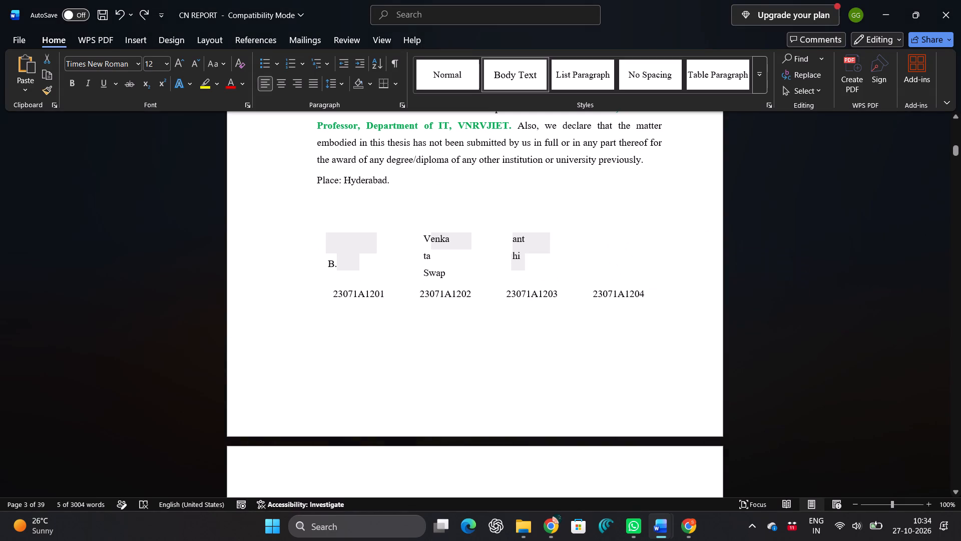
pyautogui.moveTo(307, 219); pyautogui.dragTo(630, 301)
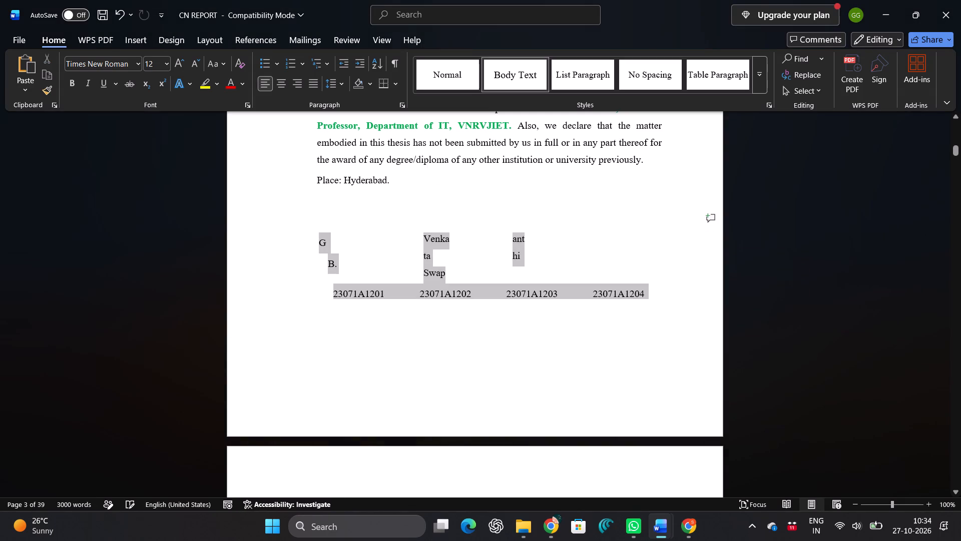
pyautogui.moveTo(630, 301); pyautogui.dragTo(635, 304)
pyautogui.press('BackSpace')
# Indent the emptied line below "Place: Hyderabad." and paste the copied five-student signature tables there.
pyautogui.scroll(3, 635, 304)
pyautogui.scroll(-2, 635, 304)
pyautogui.press('Tab')
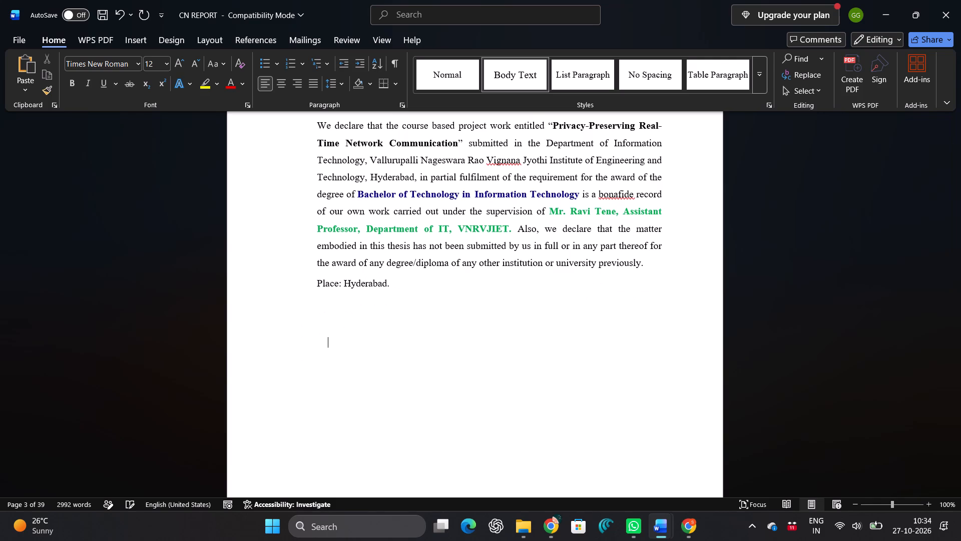
pyautogui.hotkey('ctrl', 'v')
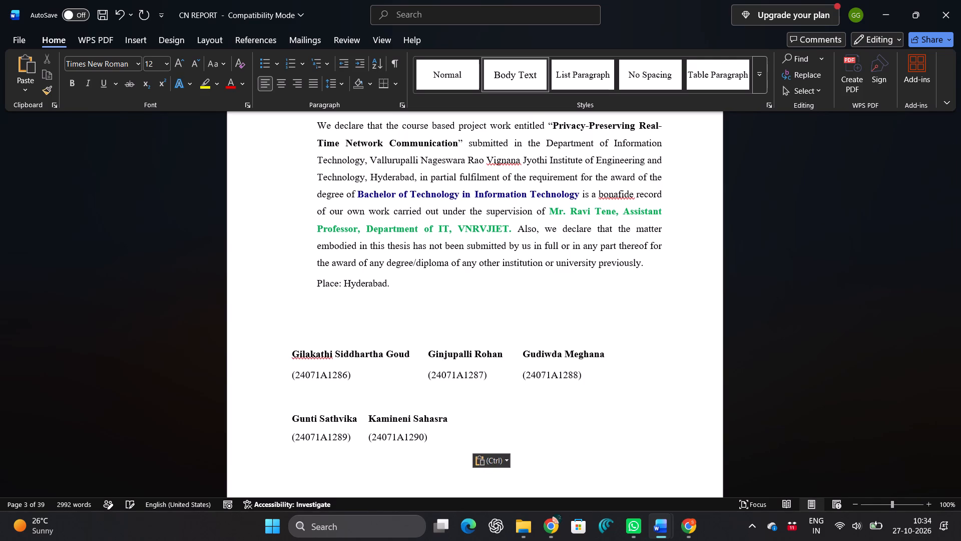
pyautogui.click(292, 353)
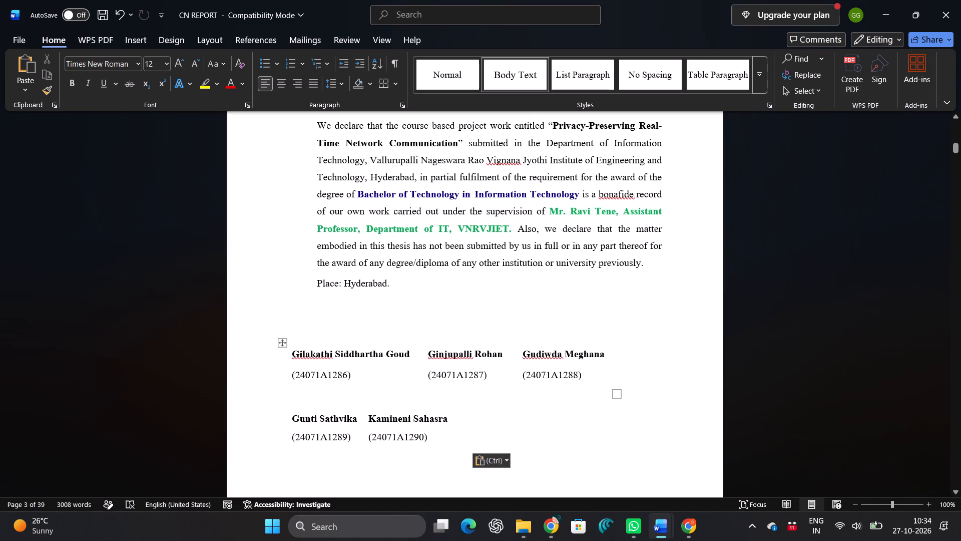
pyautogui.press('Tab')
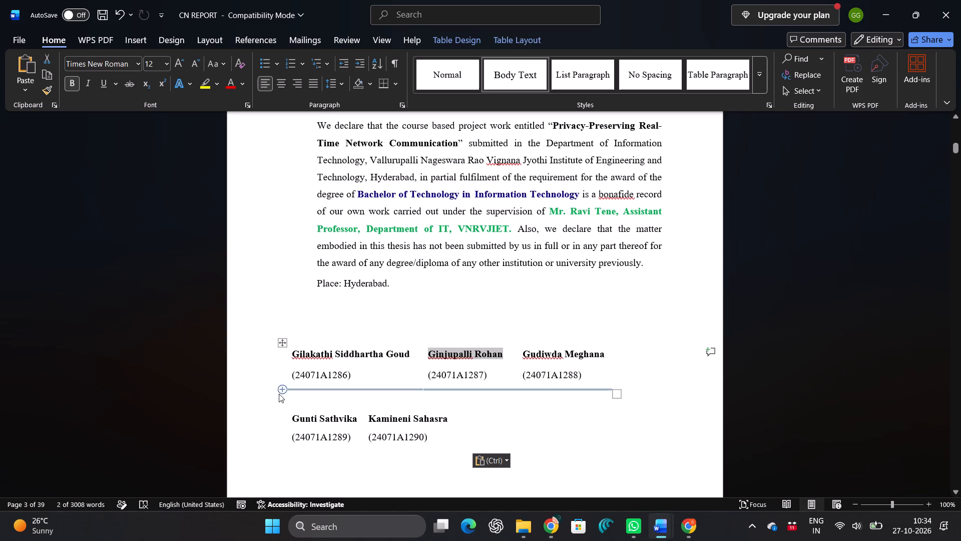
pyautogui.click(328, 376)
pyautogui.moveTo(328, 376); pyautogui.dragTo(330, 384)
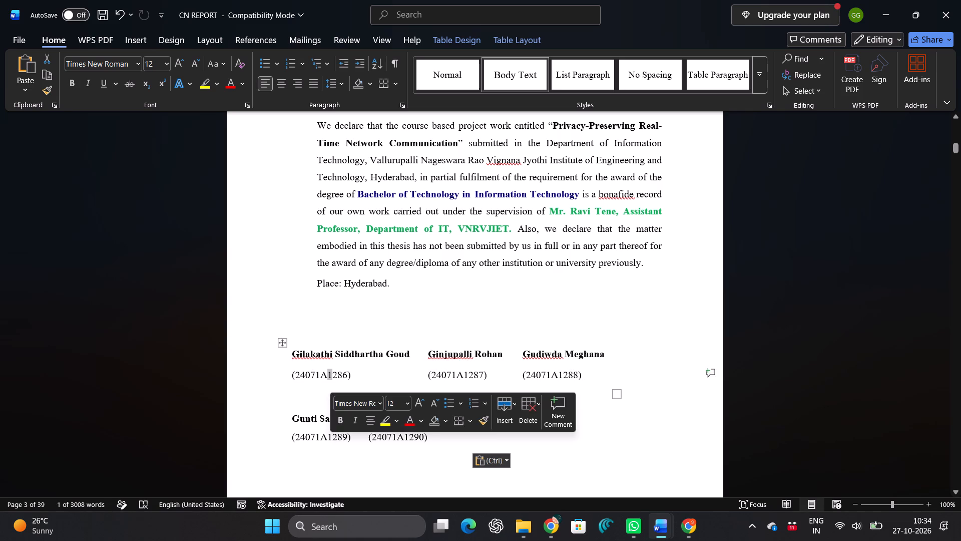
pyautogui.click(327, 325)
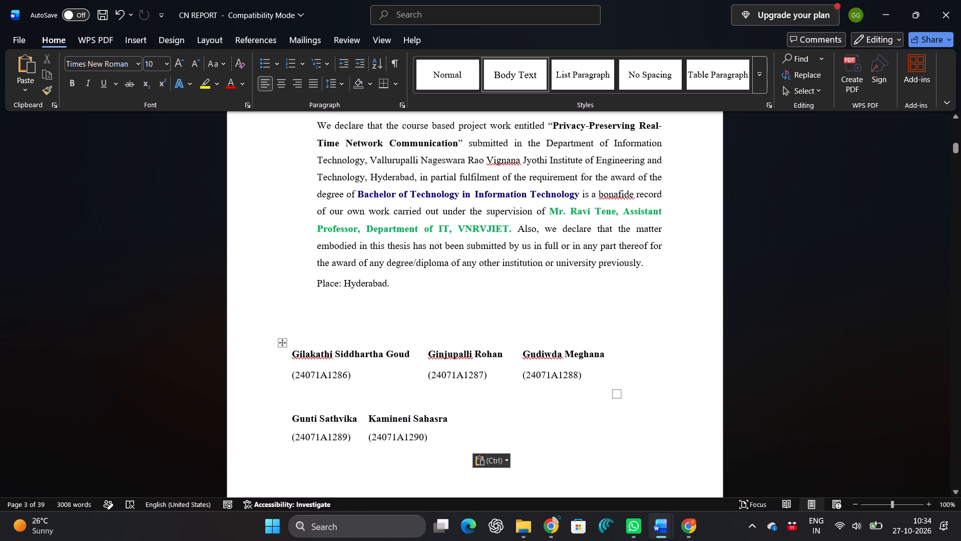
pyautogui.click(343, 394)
# Raise the bottom border of the three-student table's roll-number row slightly to narrow the gap above the two-student table.
pyautogui.moveTo(328, 388); pyautogui.dragTo(343, 386)
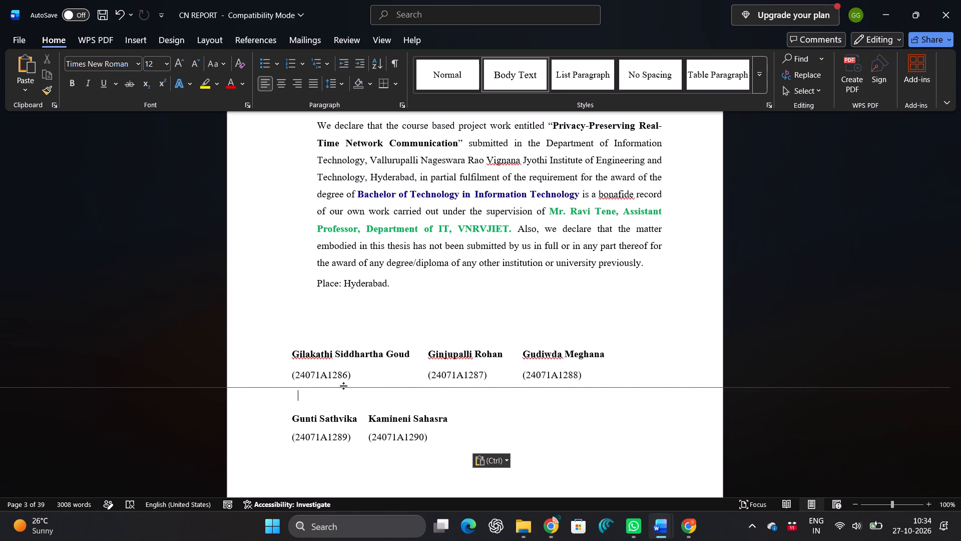
pyautogui.moveTo(343, 386); pyautogui.dragTo(342, 386)
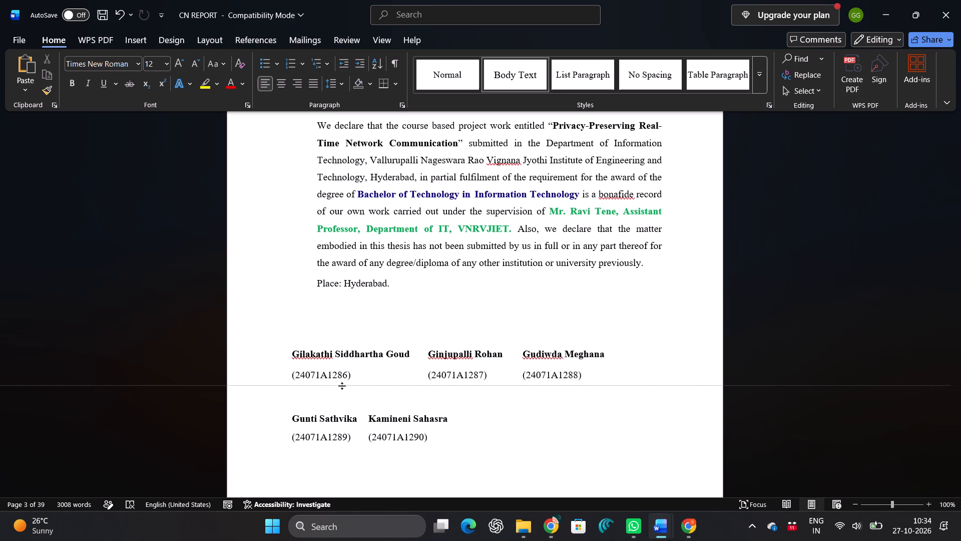
pyautogui.moveTo(342, 386); pyautogui.dragTo(342, 386)
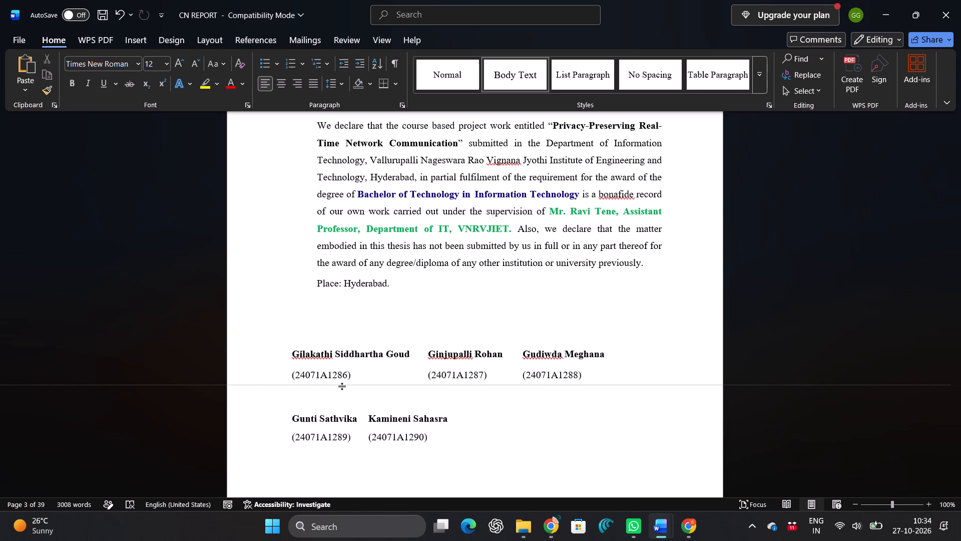
pyautogui.moveTo(342, 386); pyautogui.dragTo(343, 384)
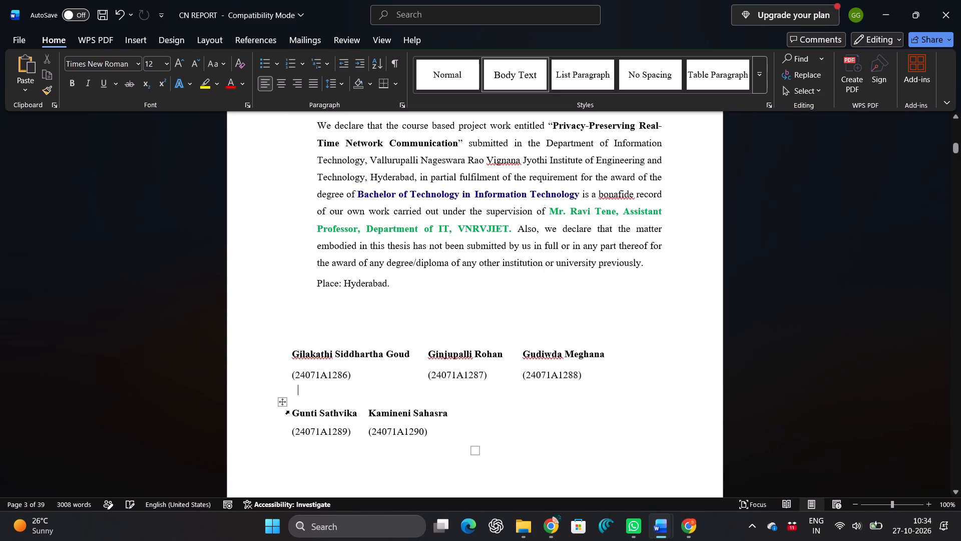
# Move the two-student signature table inward so its names line up with the start of the "Place: Hyderabad." line.
pyautogui.moveTo(285, 404); pyautogui.dragTo(312, 402)
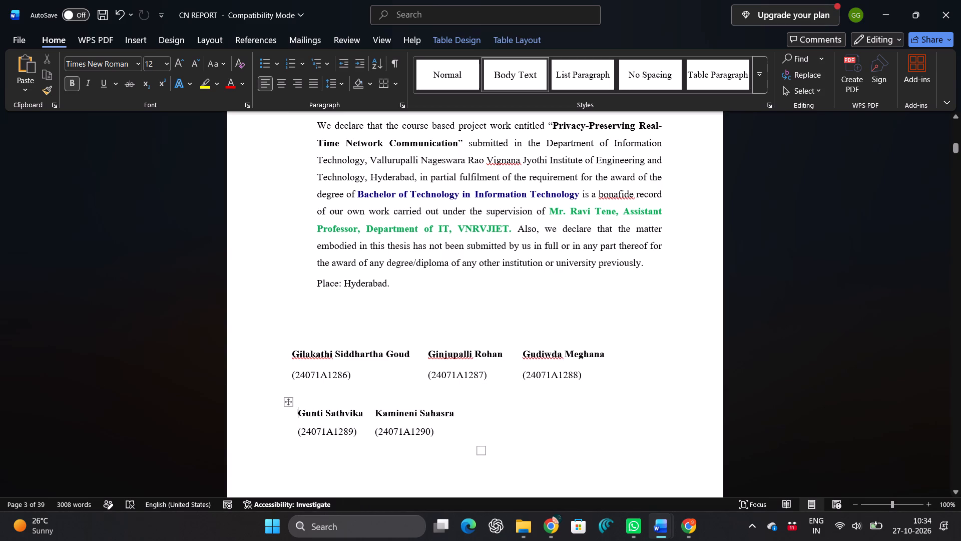
pyautogui.moveTo(291, 405); pyautogui.dragTo(305, 403)
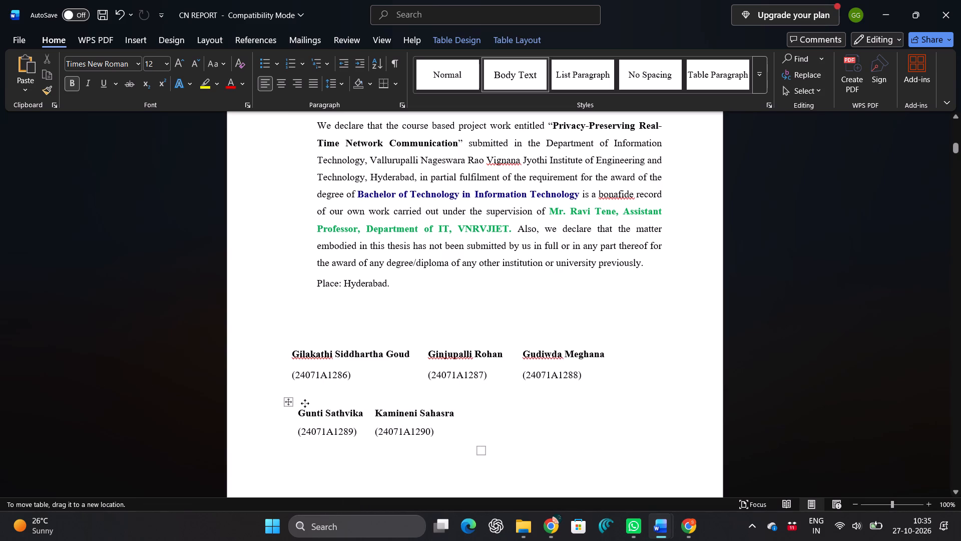
pyautogui.moveTo(305, 403); pyautogui.dragTo(308, 403)
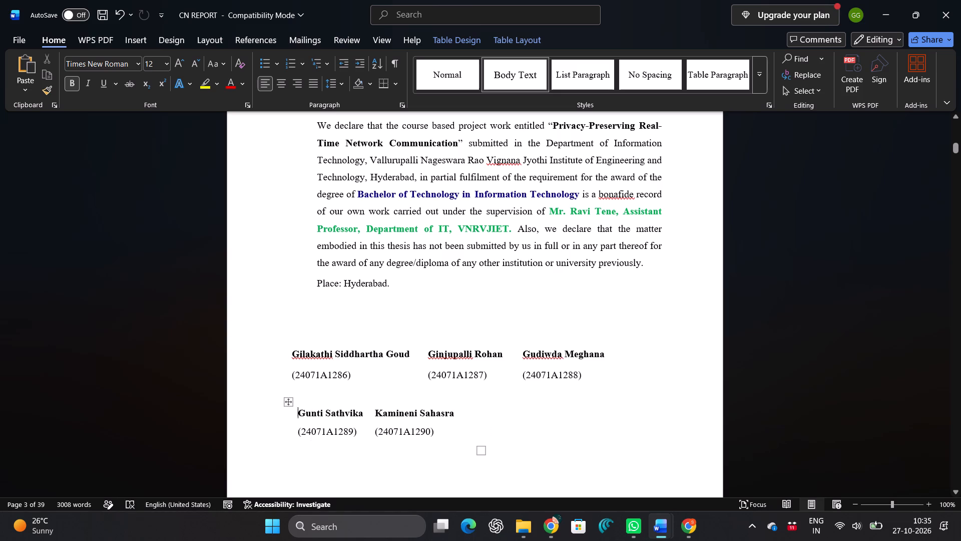
pyautogui.moveTo(289, 404); pyautogui.dragTo(313, 403)
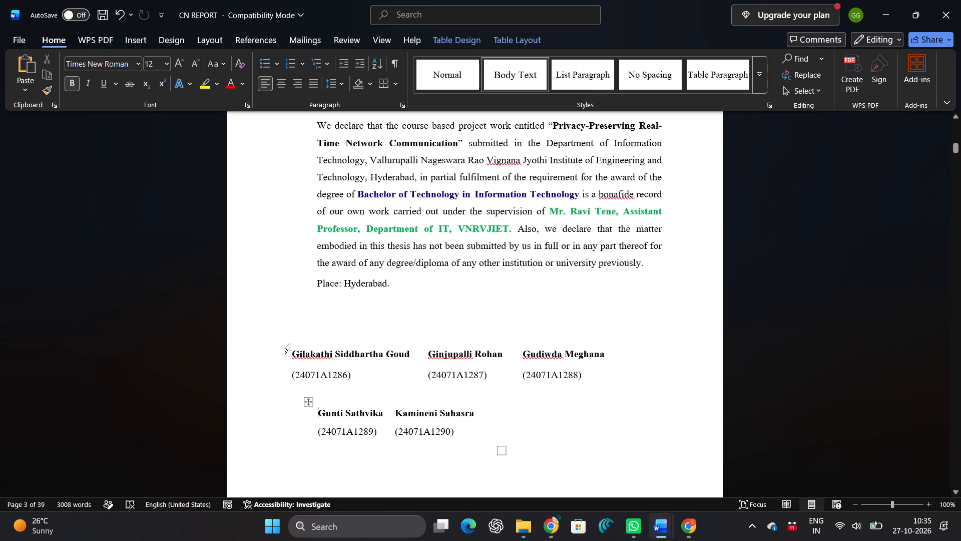
# Move the three-student signature table slightly inward and up, then select the whole table.
pyautogui.click(306, 359)
pyautogui.moveTo(281, 345); pyautogui.dragTo(300, 340)
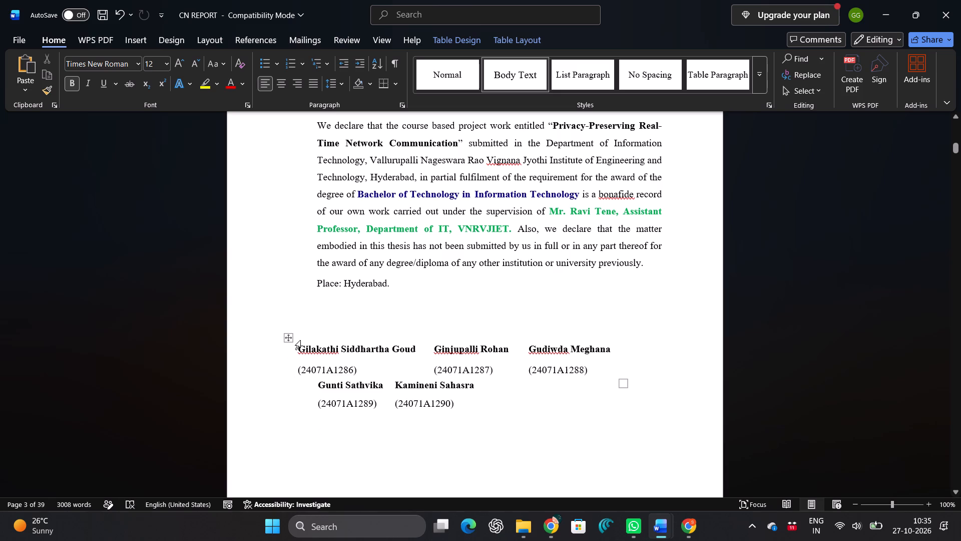
pyautogui.click(289, 339)
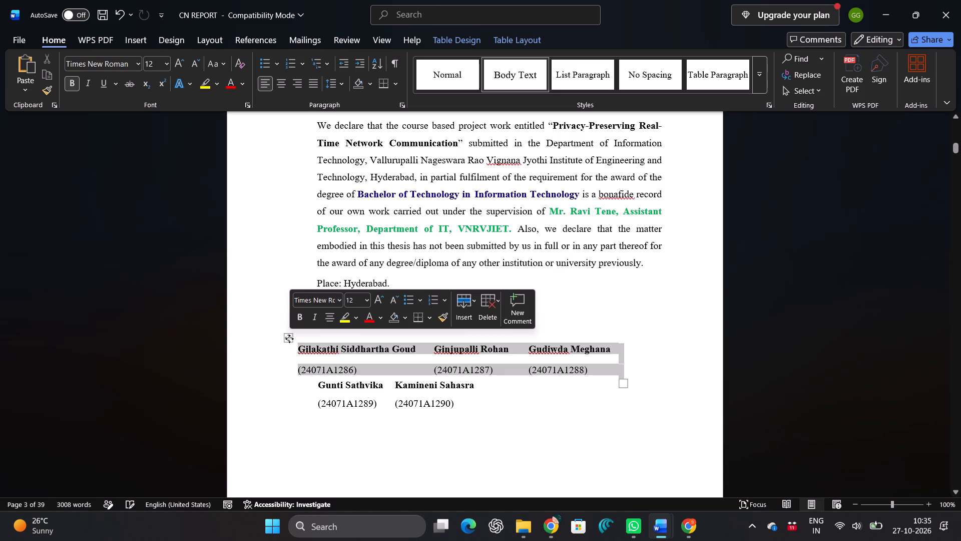
# Lower the border between the two signature tables to widen the gap below the three students' roll numbers.
pyautogui.click(343, 391)
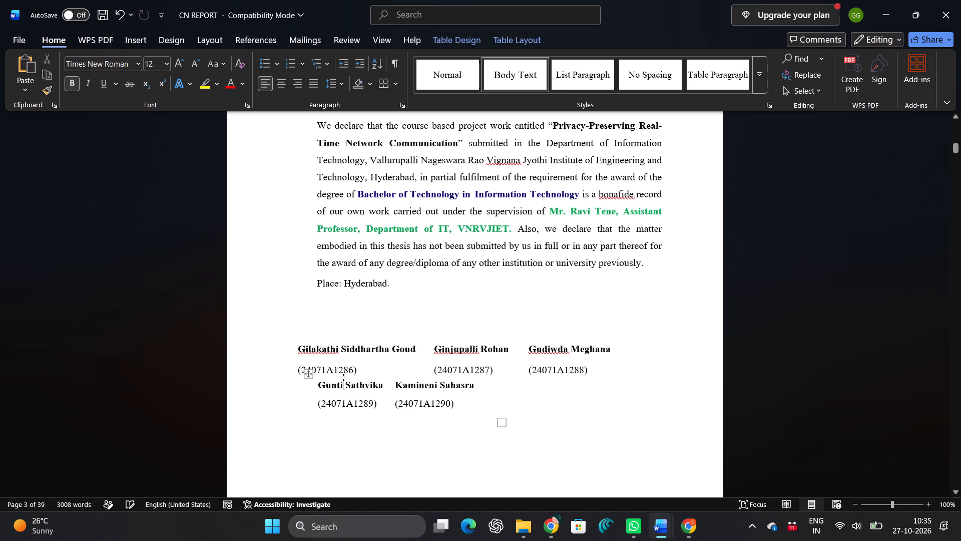
pyautogui.moveTo(343, 377); pyautogui.dragTo(340, 393)
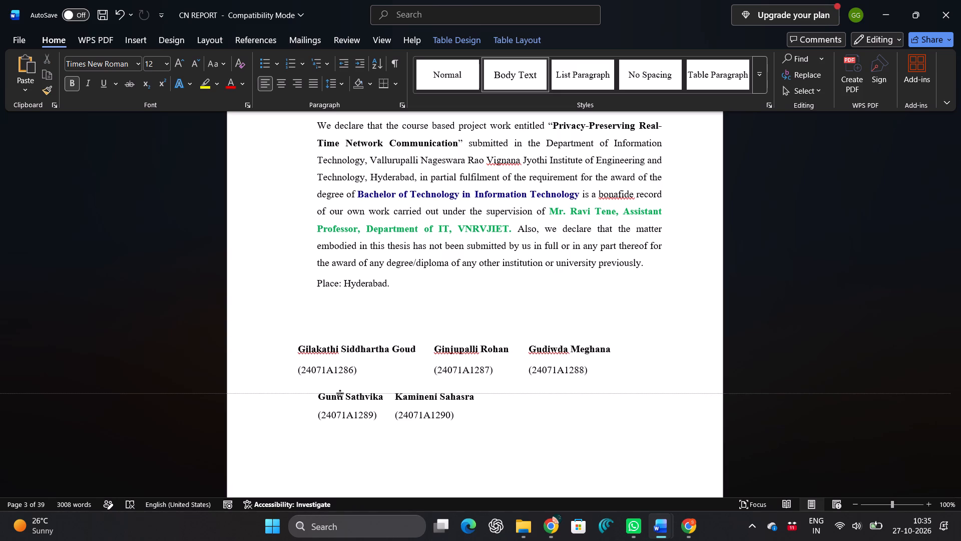
pyautogui.moveTo(340, 393); pyautogui.dragTo(342, 400)
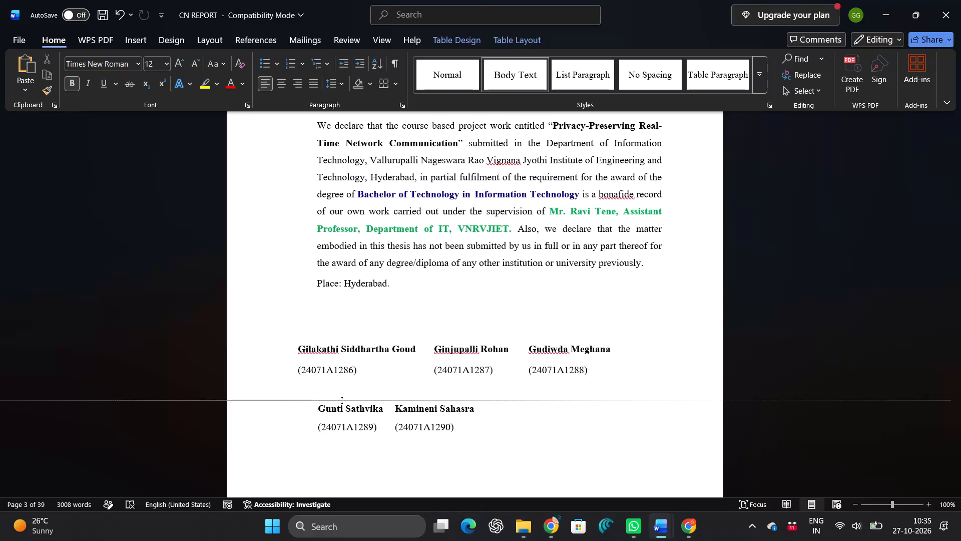
pyautogui.moveTo(342, 400); pyautogui.dragTo(342, 401)
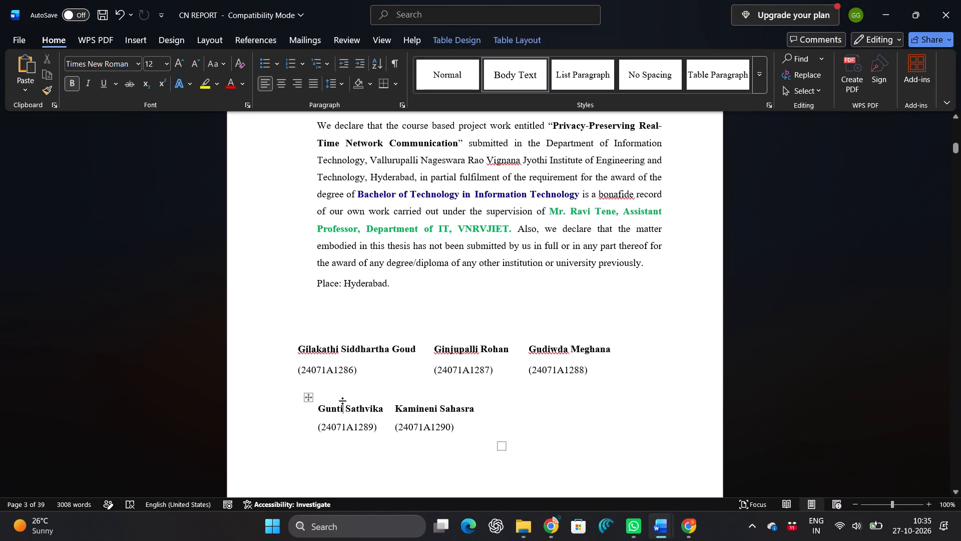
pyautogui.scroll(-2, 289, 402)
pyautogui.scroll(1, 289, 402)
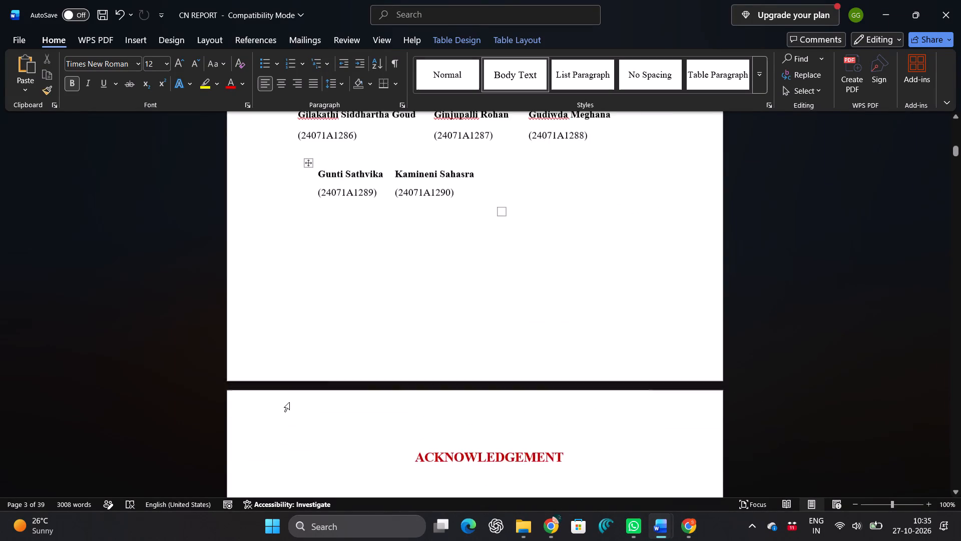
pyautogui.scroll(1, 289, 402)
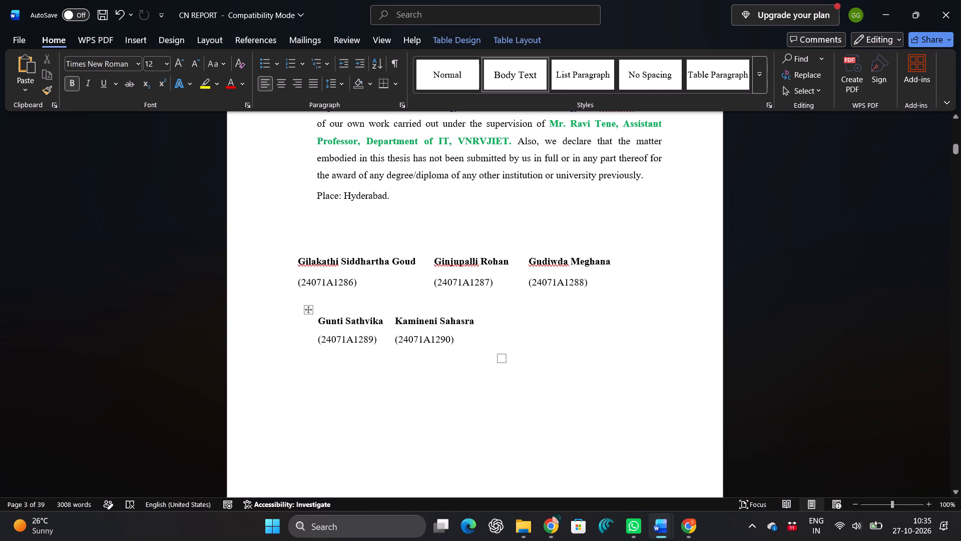
# Increase the height of the three students' name row slightly to widen the gap above their roll numbers.
pyautogui.click(361, 278)
pyautogui.scroll(1, 368, 271)
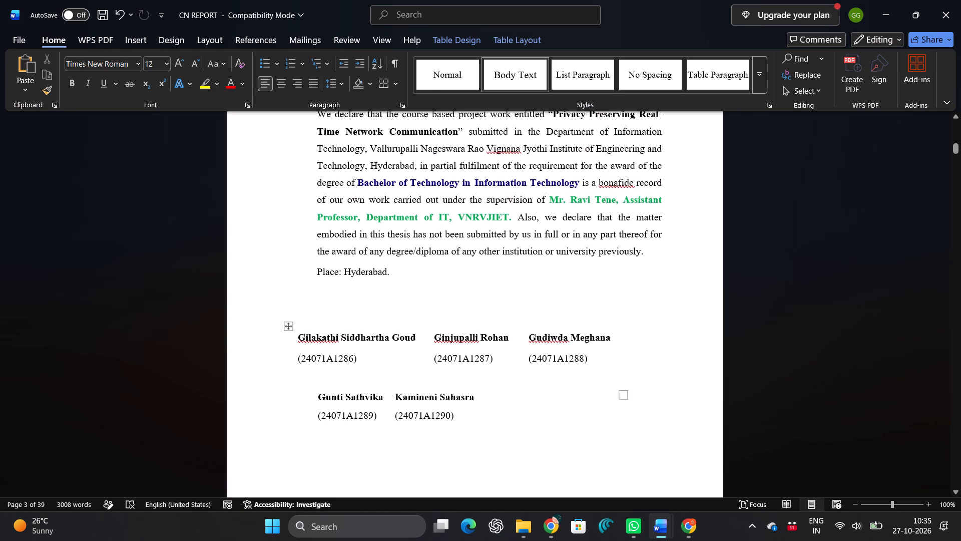
pyautogui.click(390, 352)
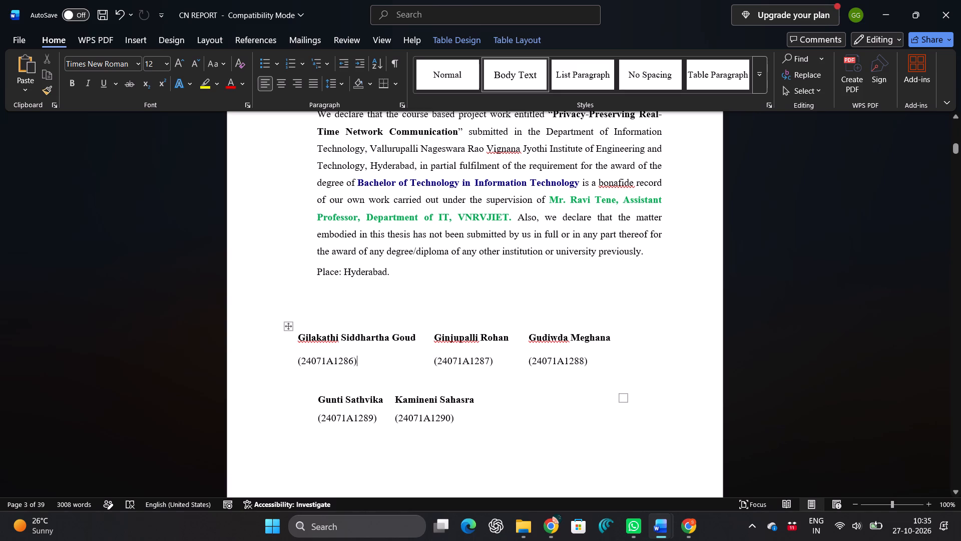
pyautogui.moveTo(392, 367); pyautogui.dragTo(392, 374)
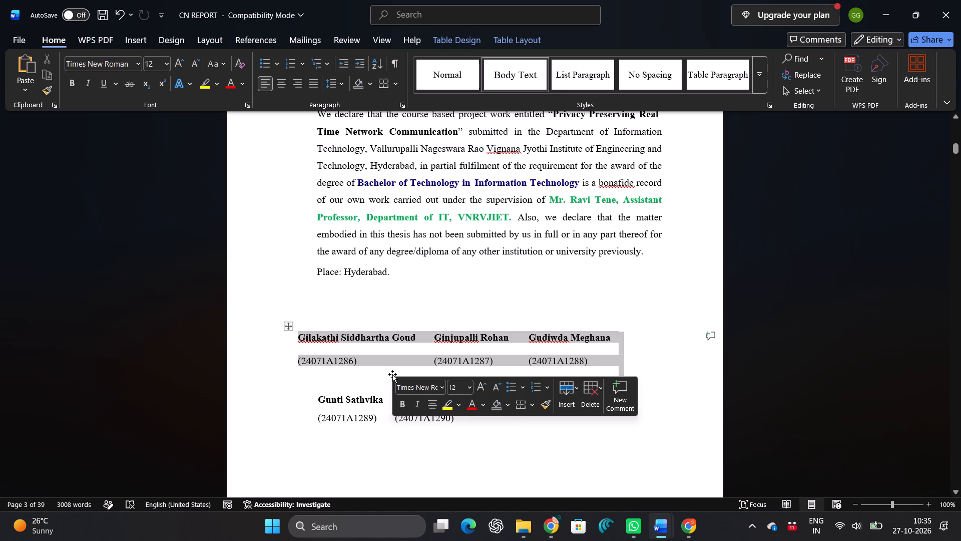
pyautogui.moveTo(392, 374); pyautogui.dragTo(393, 374)
pyautogui.click(362, 375)
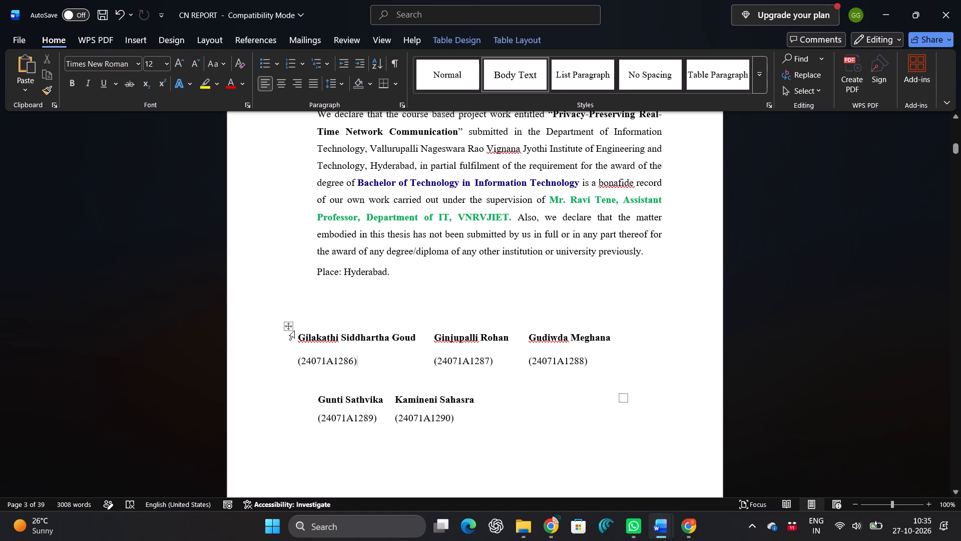
# Move the three-student signature table up, closer to the "Place: Hyderabad." line.
pyautogui.moveTo(292, 328); pyautogui.dragTo(315, 325)
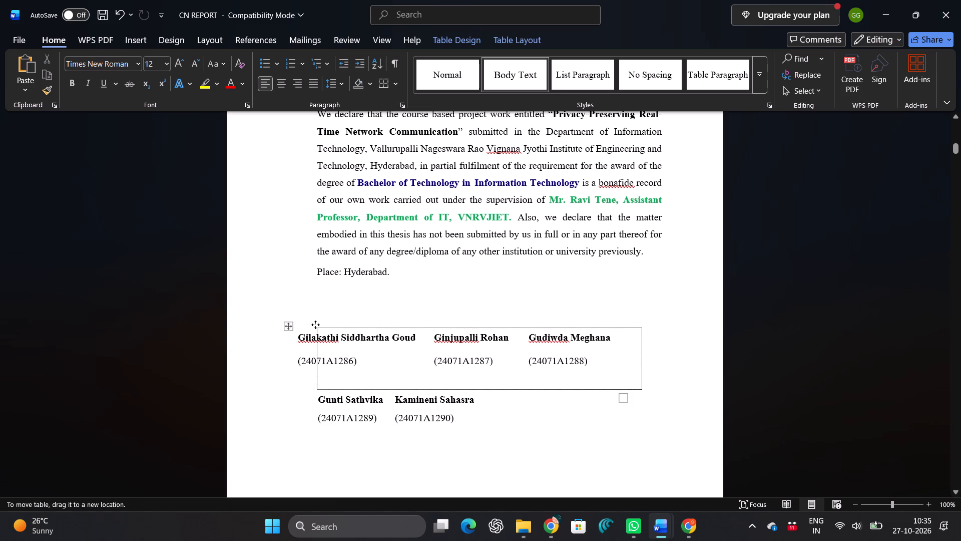
pyautogui.moveTo(315, 325); pyautogui.dragTo(311, 316)
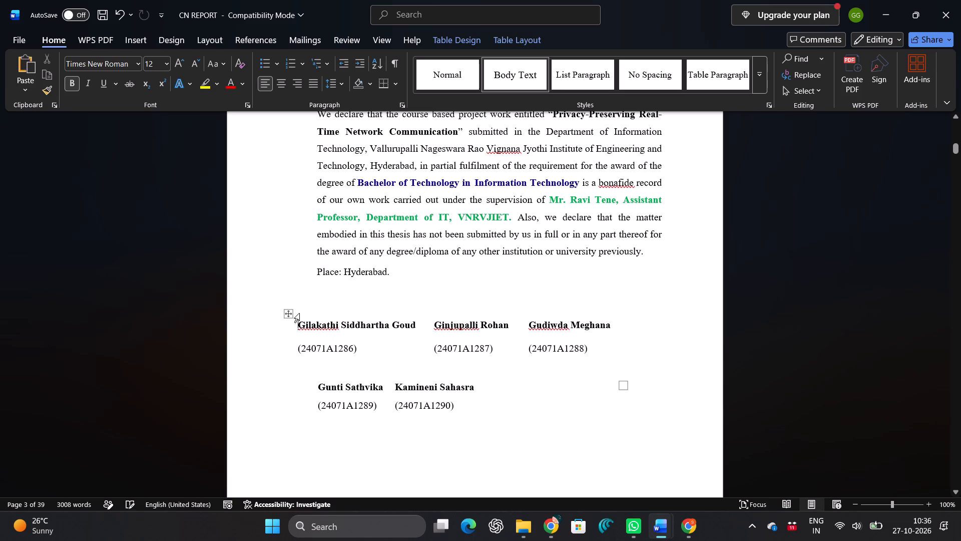
pyautogui.moveTo(290, 314); pyautogui.dragTo(310, 311)
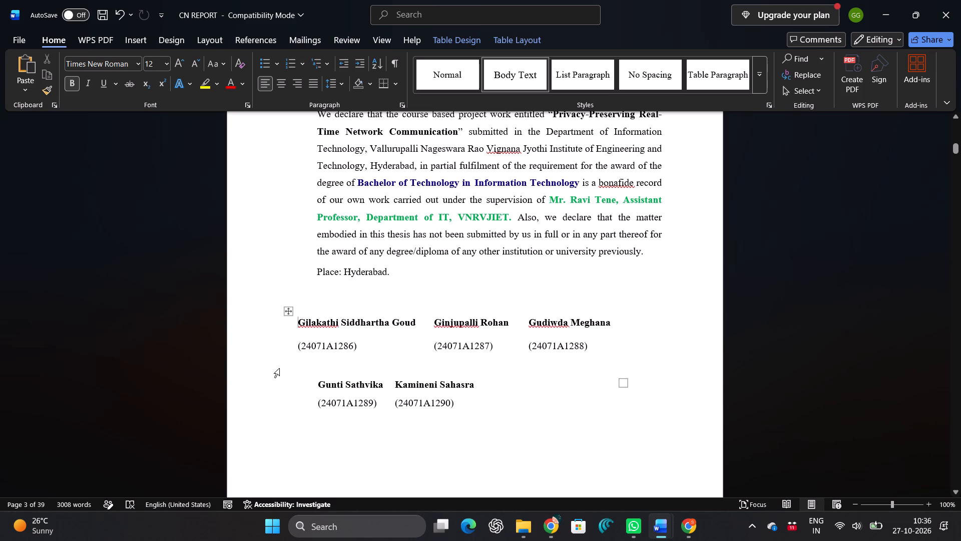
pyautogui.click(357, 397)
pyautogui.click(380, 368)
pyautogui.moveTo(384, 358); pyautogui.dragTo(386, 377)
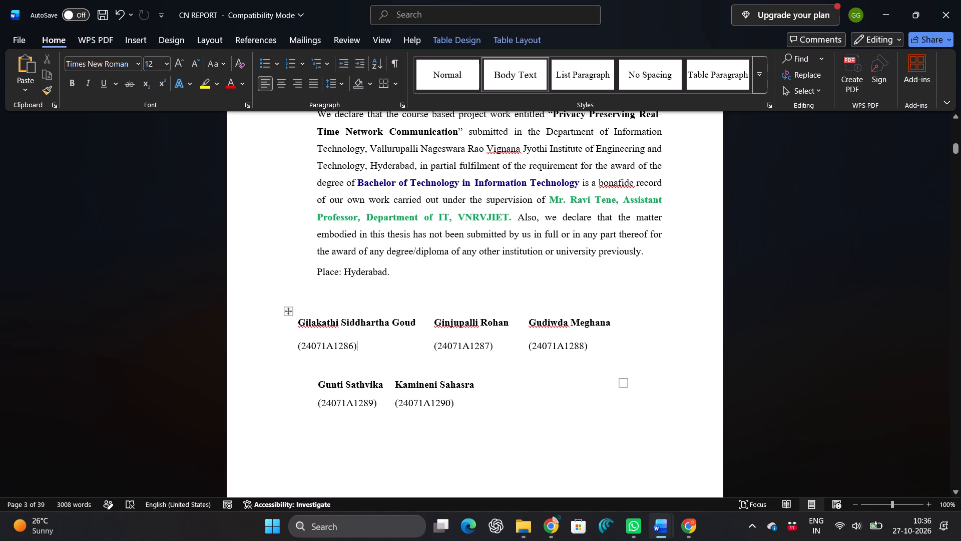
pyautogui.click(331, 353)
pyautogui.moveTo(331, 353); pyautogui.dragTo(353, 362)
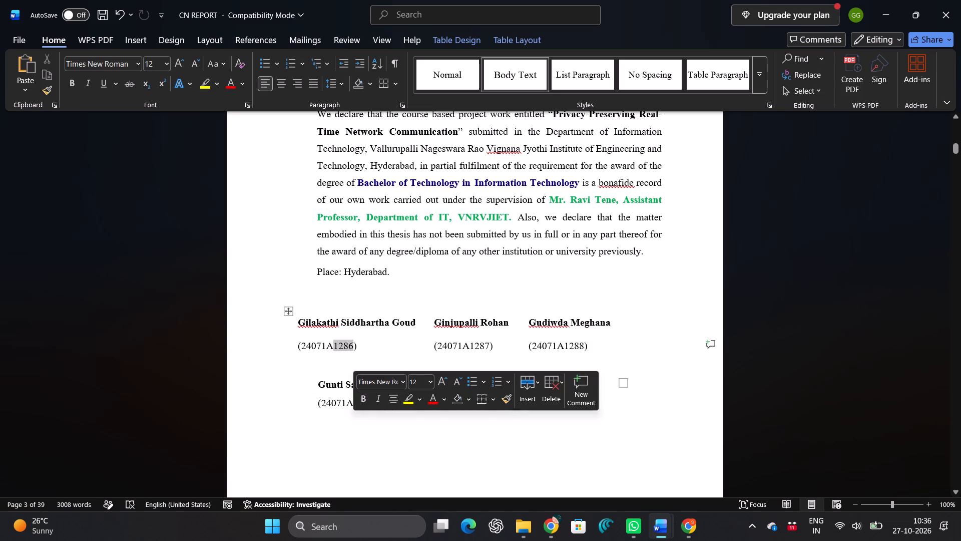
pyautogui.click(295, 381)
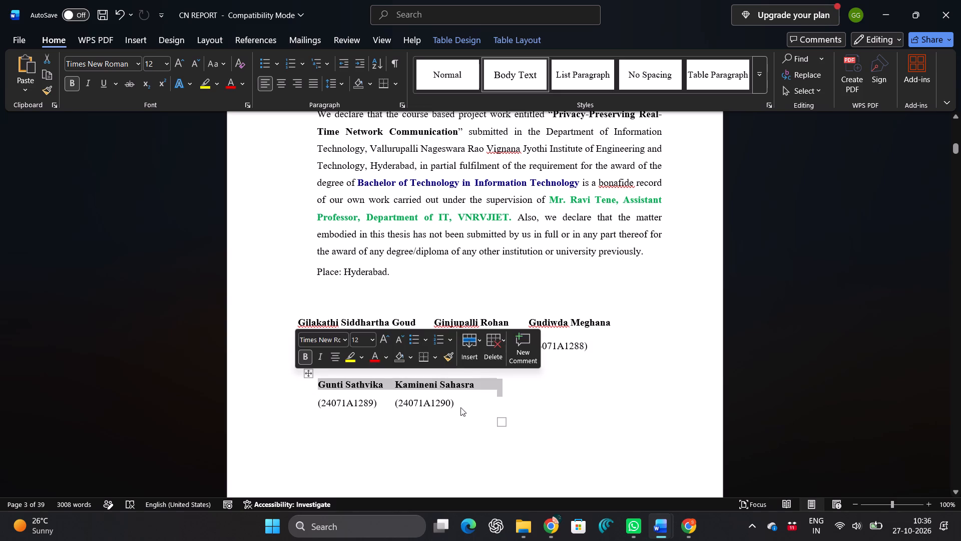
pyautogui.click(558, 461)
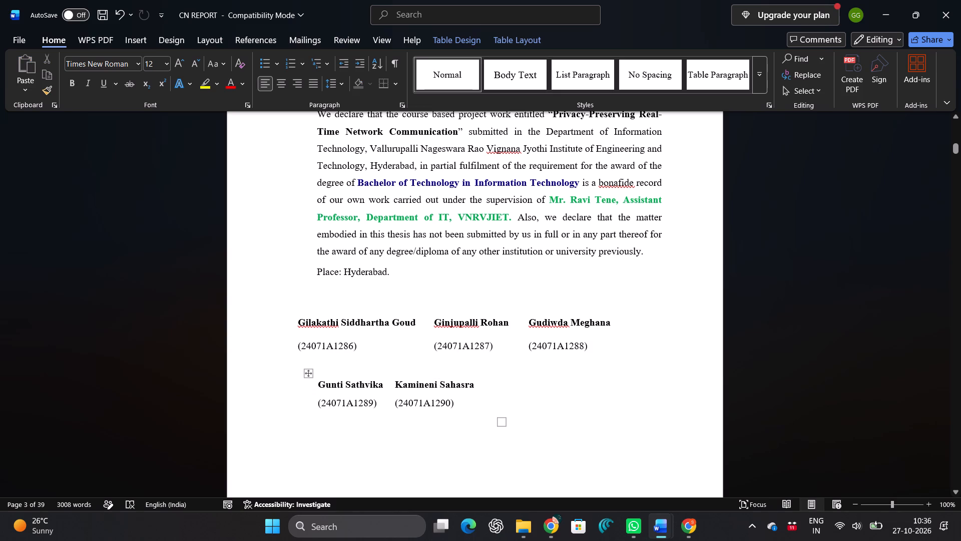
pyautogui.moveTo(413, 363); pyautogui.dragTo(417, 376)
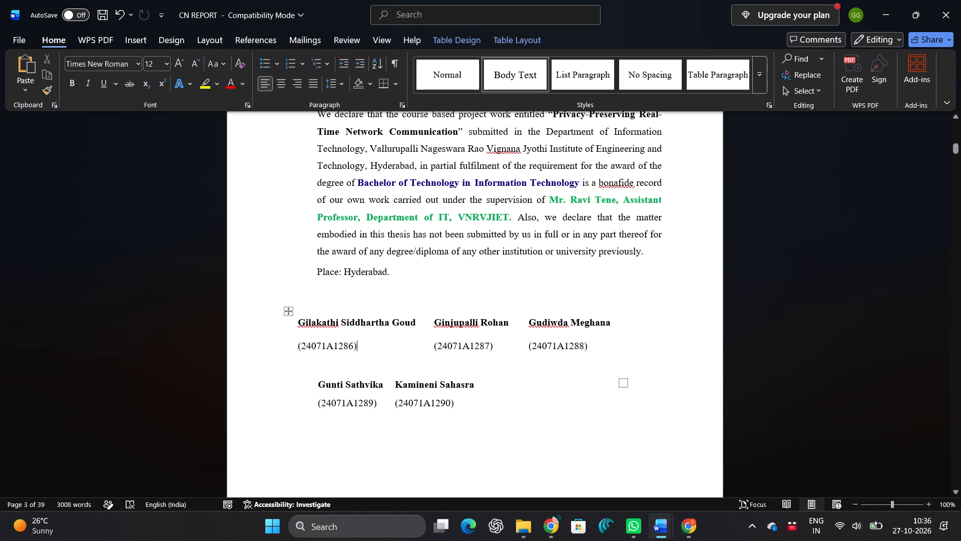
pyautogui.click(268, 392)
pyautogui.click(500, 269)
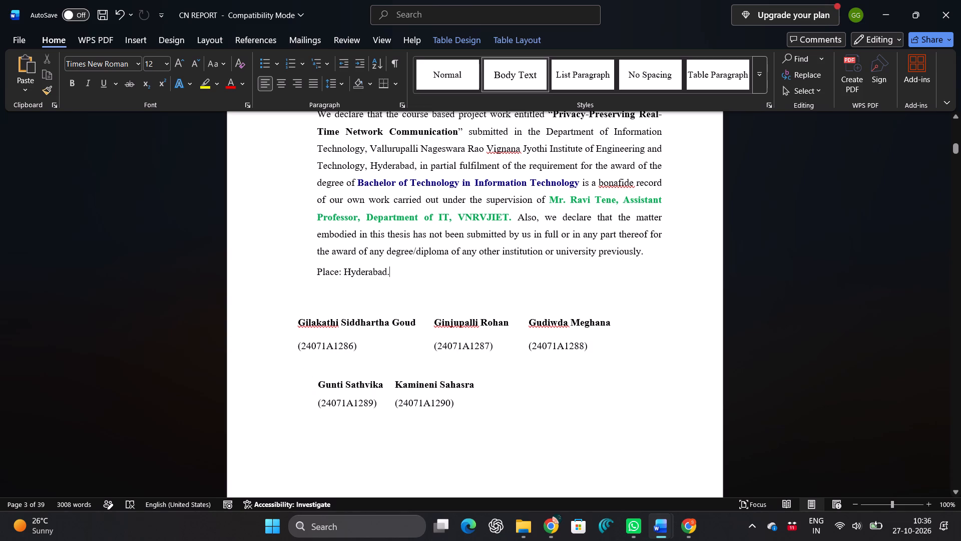
# Move the three-student signature table inward and slightly up so its names begin just inside the start of the "Place: Hyderabad." line.
pyautogui.scroll(-1, 543, 319)
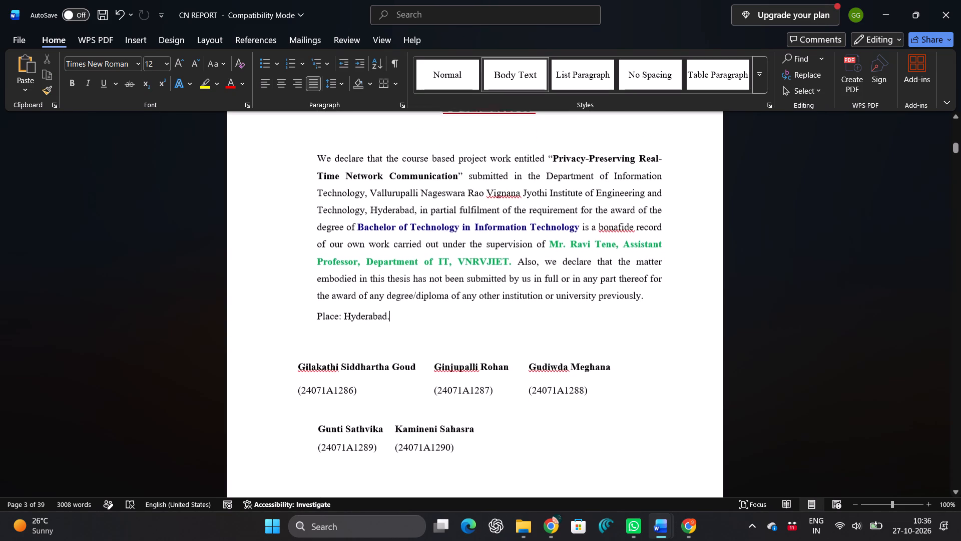
pyautogui.click(357, 348)
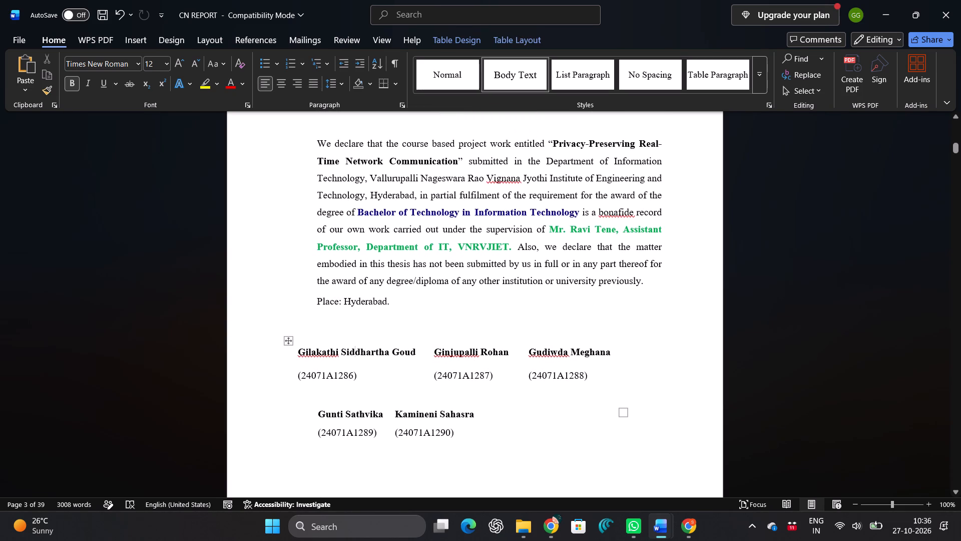
pyautogui.moveTo(286, 339); pyautogui.dragTo(324, 328)
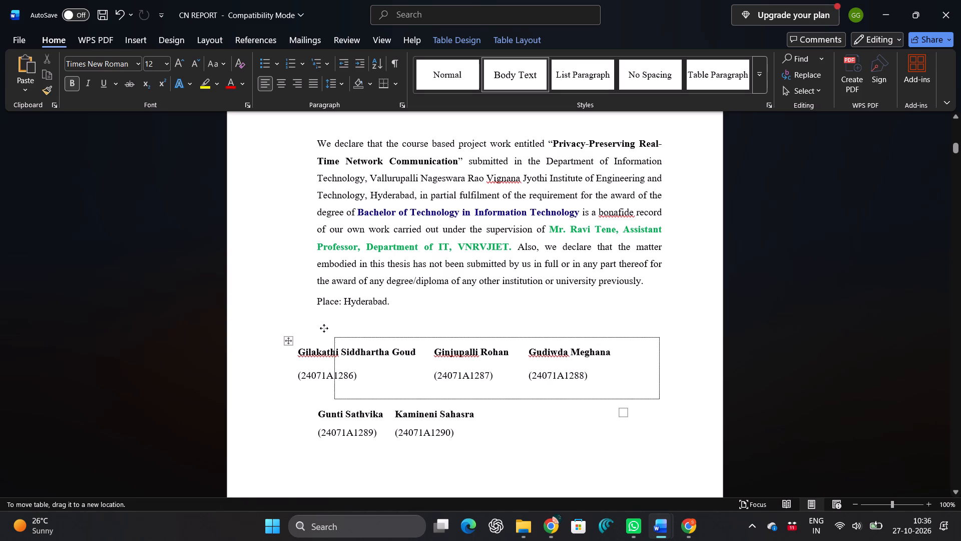
pyautogui.moveTo(324, 328); pyautogui.dragTo(313, 324)
pyautogui.moveTo(315, 330); pyautogui.dragTo(289, 331)
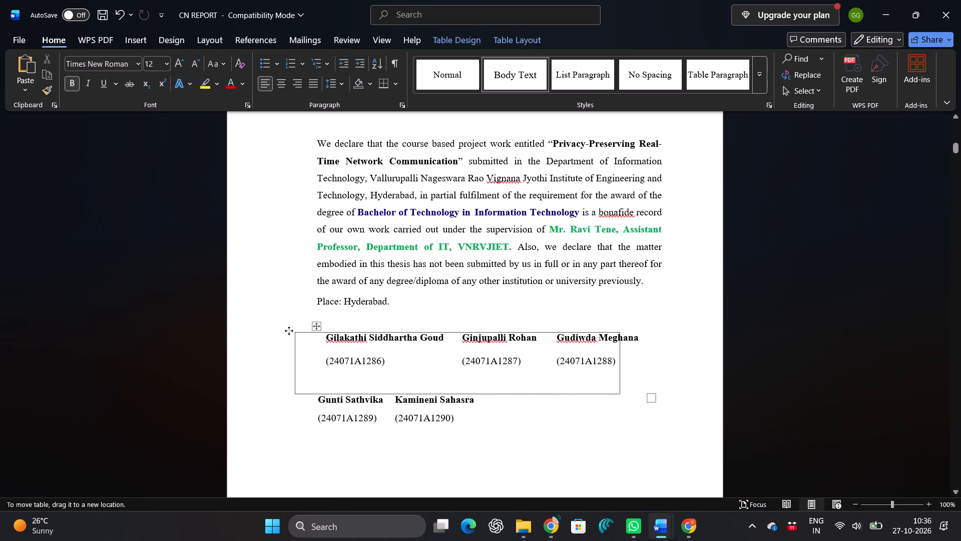
pyautogui.moveTo(289, 331); pyautogui.dragTo(291, 330)
pyautogui.moveTo(290, 327); pyautogui.dragTo(309, 326)
pyautogui.moveTo(289, 326); pyautogui.dragTo(301, 325)
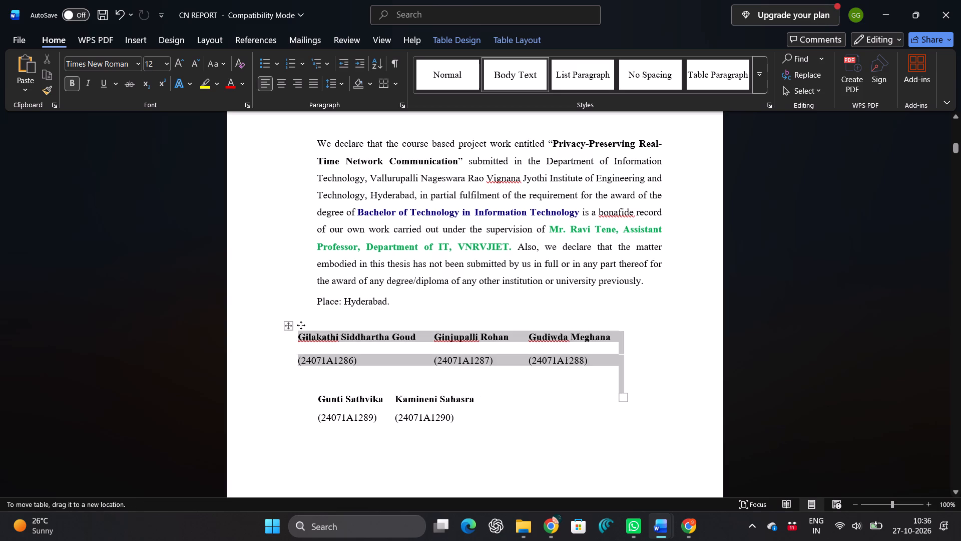
pyautogui.moveTo(301, 325); pyautogui.dragTo(316, 324)
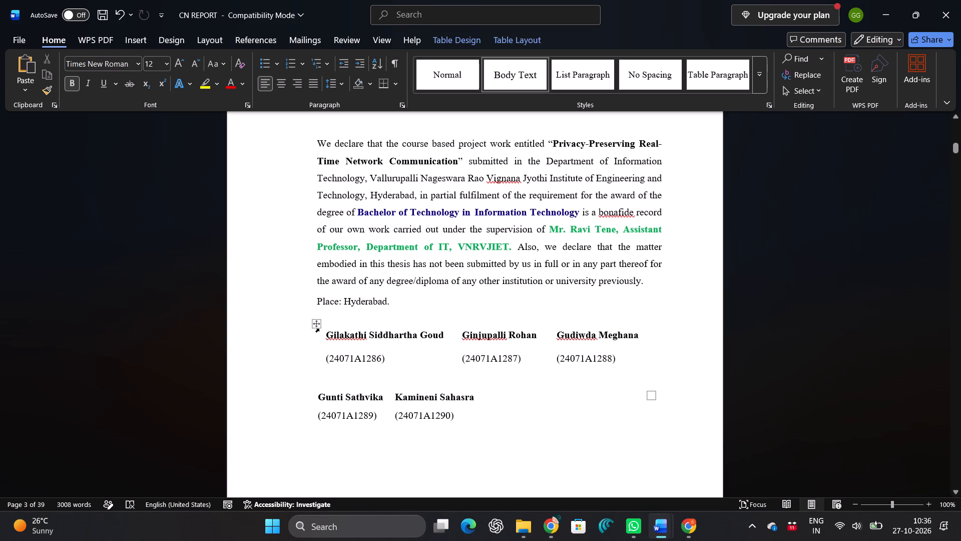
pyautogui.moveTo(319, 325); pyautogui.dragTo(322, 353)
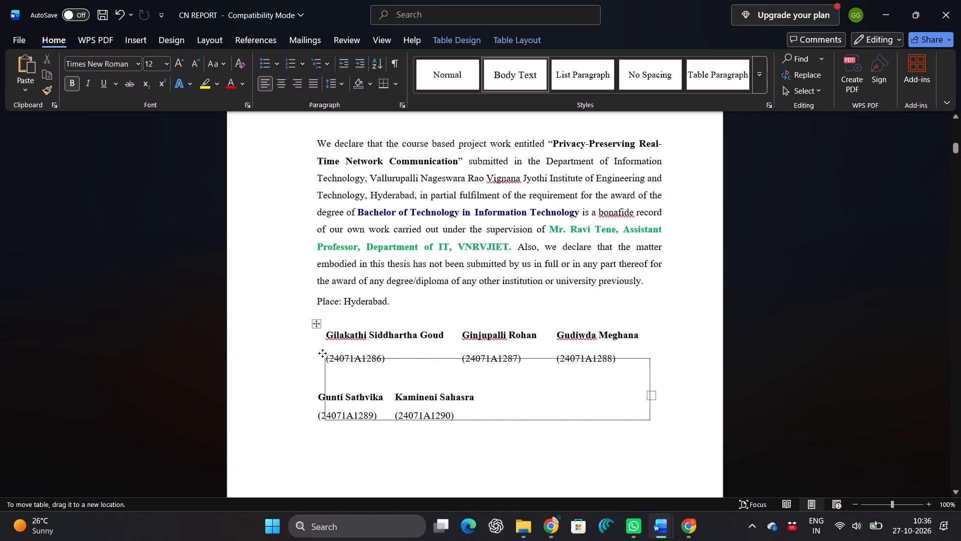
pyautogui.moveTo(322, 353); pyautogui.dragTo(321, 337)
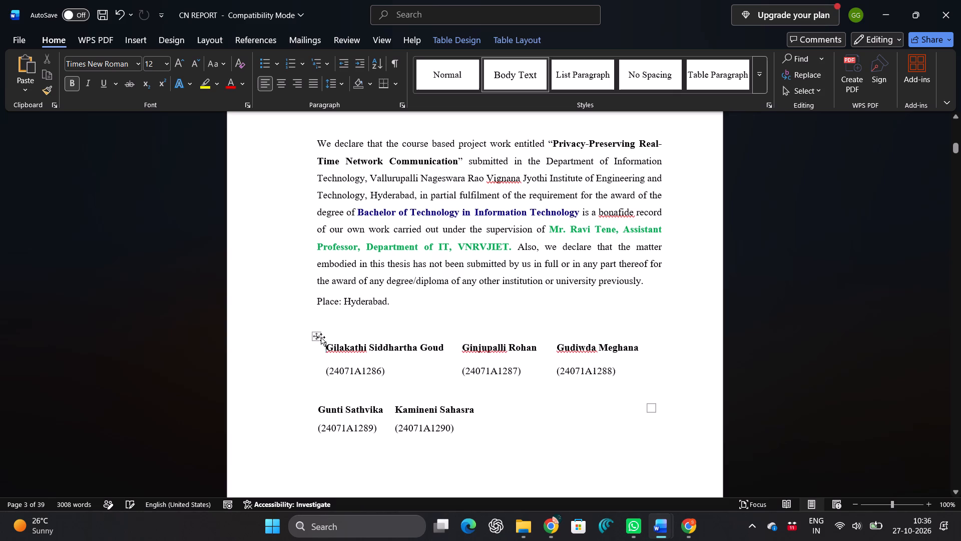
pyautogui.click(264, 379)
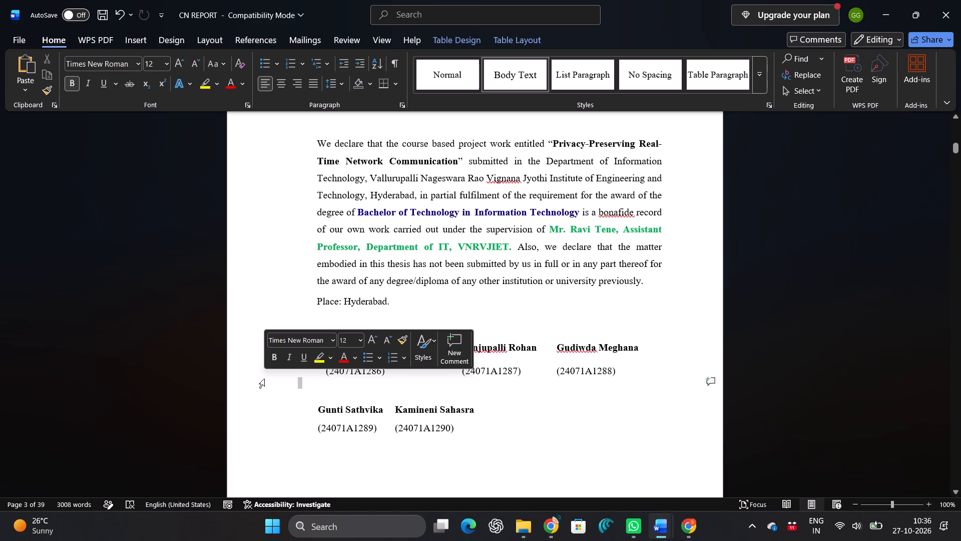
pyautogui.click(280, 408)
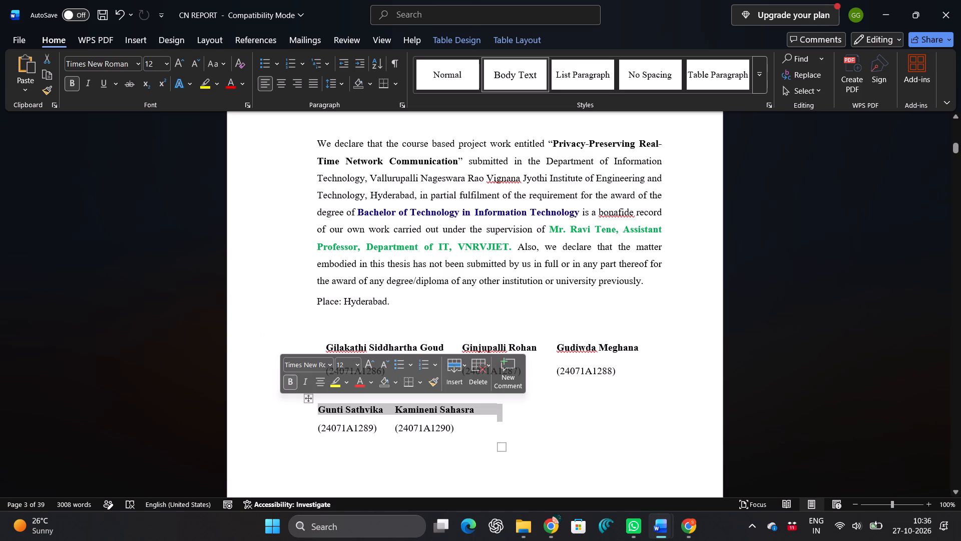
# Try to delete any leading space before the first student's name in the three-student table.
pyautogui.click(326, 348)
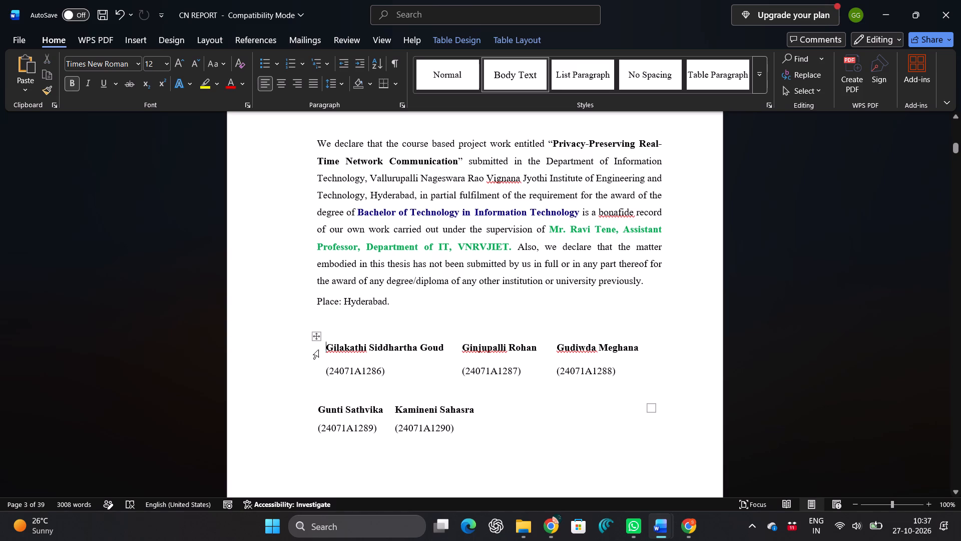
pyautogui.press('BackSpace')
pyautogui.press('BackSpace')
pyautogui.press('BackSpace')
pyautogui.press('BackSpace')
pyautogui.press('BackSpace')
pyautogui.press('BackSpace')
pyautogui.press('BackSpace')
# Review the declaration page layout from the logo and heading down to the signature tables and the start of the acknowledgement page.
pyautogui.scroll(-1, 317, 427)
pyautogui.scroll(1, 317, 427)
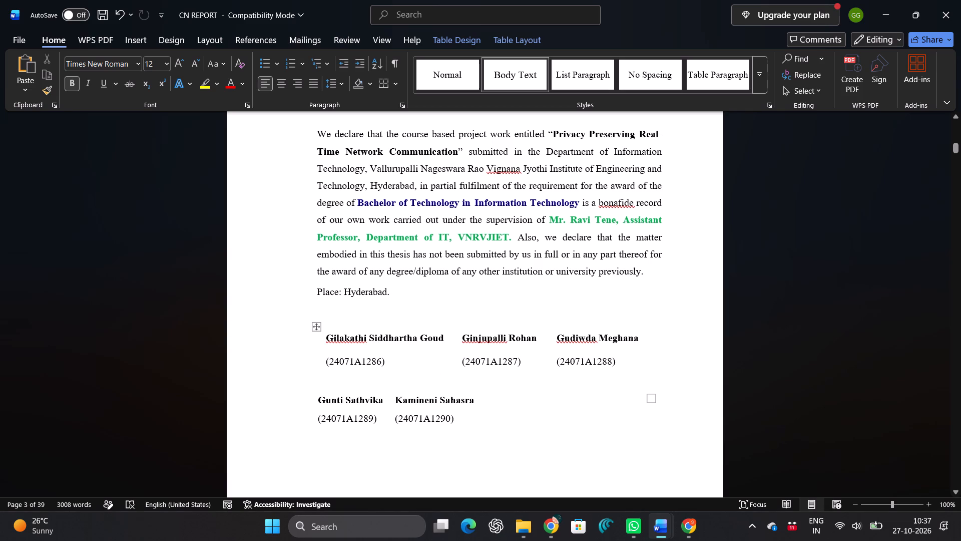
pyautogui.scroll(1, 384, 361)
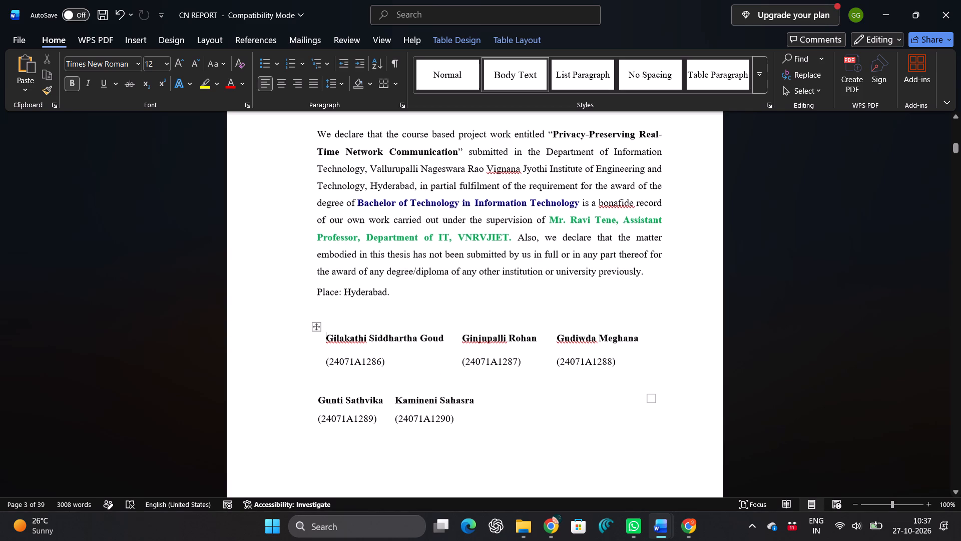
pyautogui.scroll(1, 384, 361)
pyautogui.scroll(-2, 384, 361)
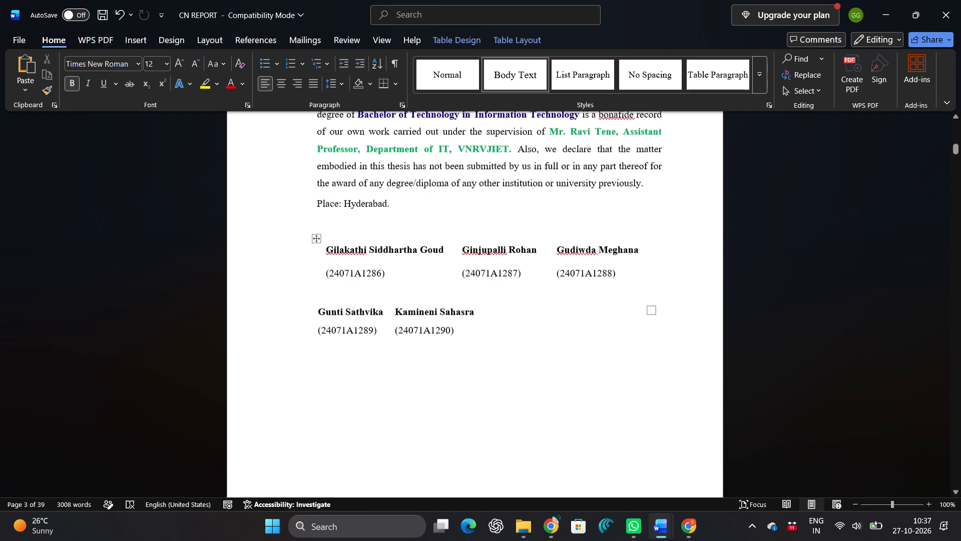
pyautogui.scroll(-3, 384, 361)
pyautogui.scroll(1, 384, 361)
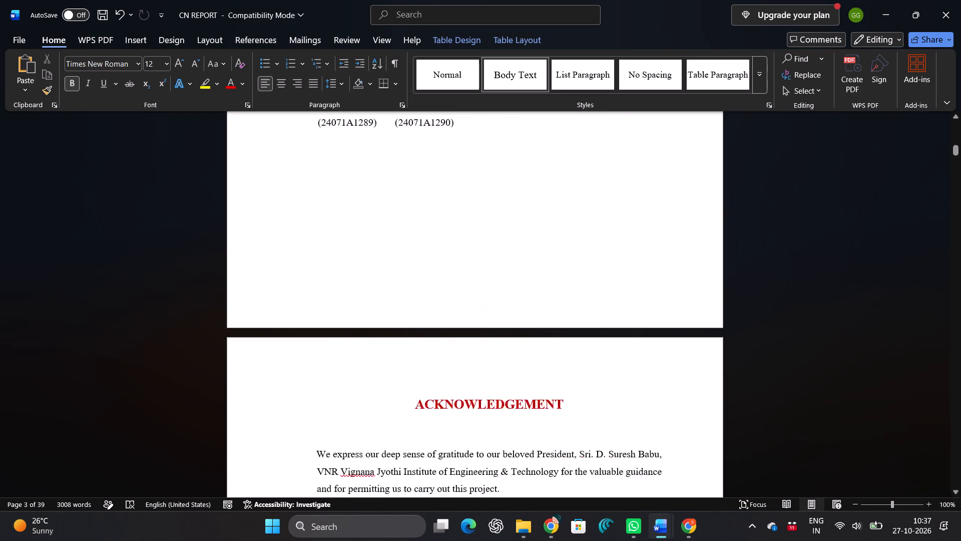
pyautogui.scroll(4, 384, 361)
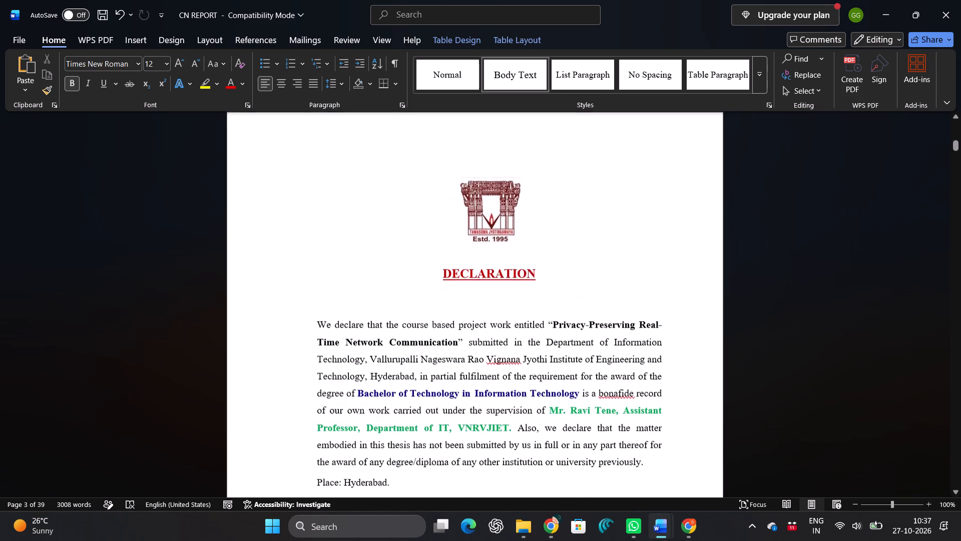
# Reduce the height of the name row in the three-student table so the roll numbers sit closer beneath the names.
pyautogui.scroll(-3, 384, 361)
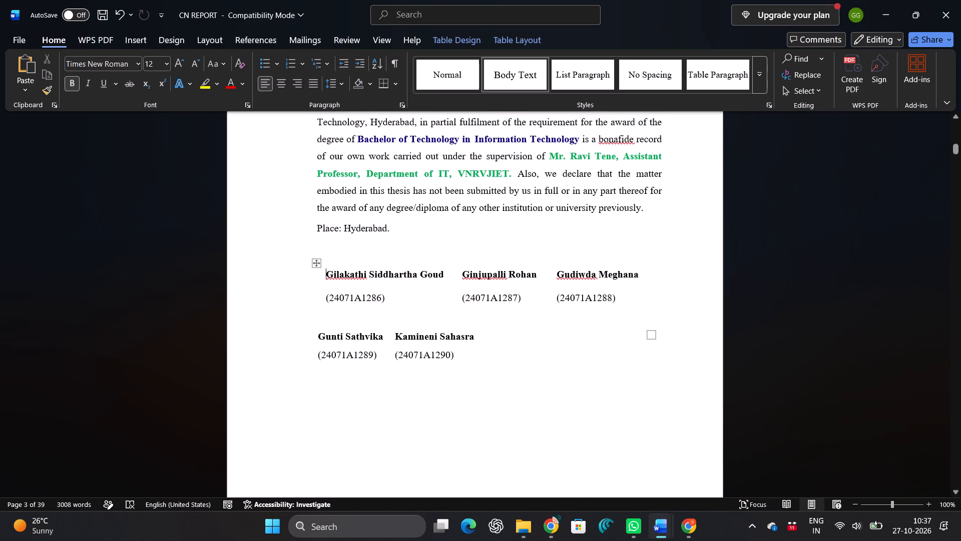
pyautogui.click(369, 286)
pyautogui.moveTo(395, 293); pyautogui.dragTo(395, 289)
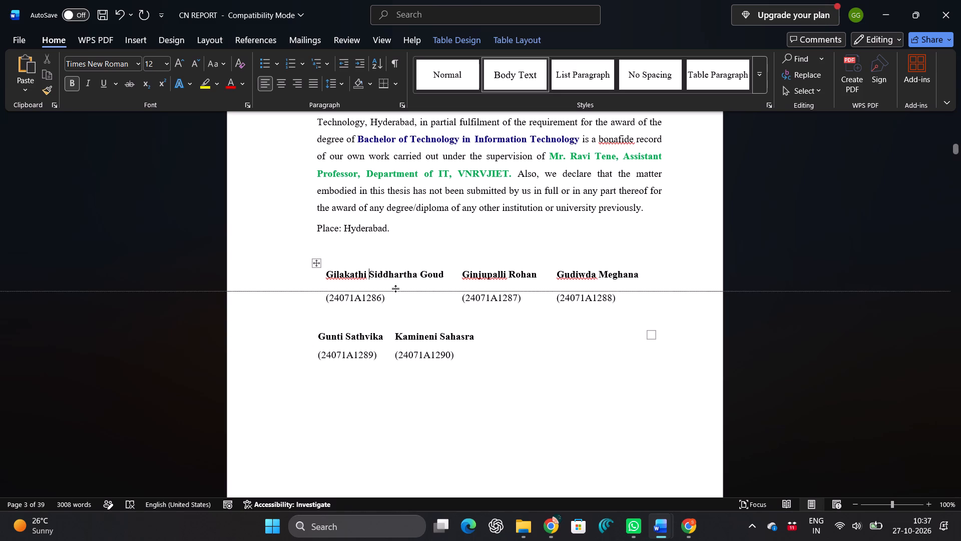
pyautogui.moveTo(395, 289); pyautogui.dragTo(395, 287)
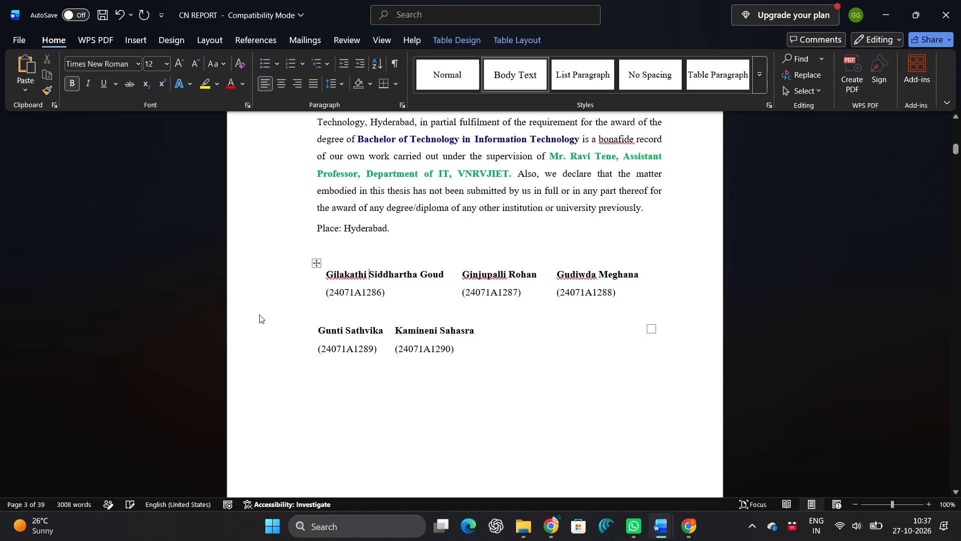
pyautogui.click(257, 315)
pyautogui.click(485, 420)
# Move the two-student table inward so its first name lines up with the first name of the three-student table above.
pyautogui.scroll(1, 485, 420)
pyautogui.scroll(-2, 485, 420)
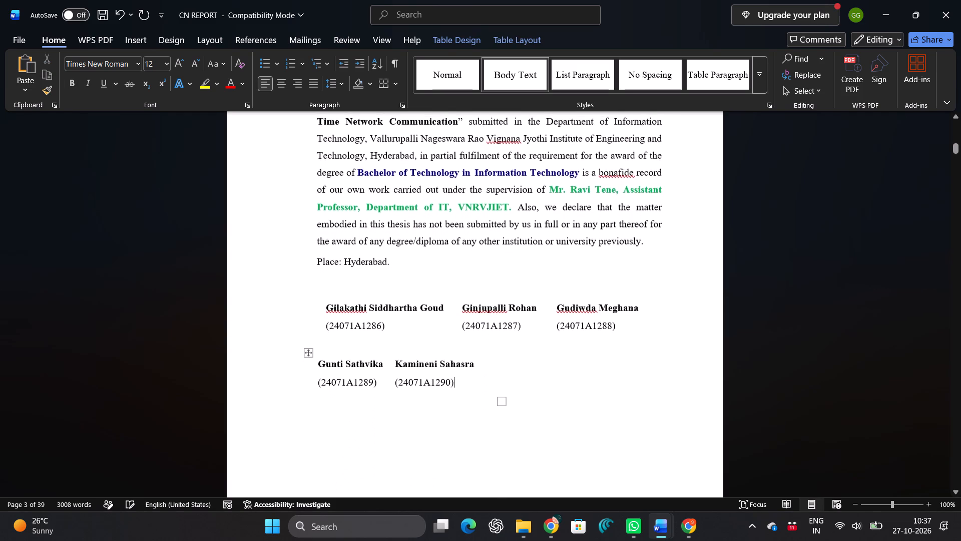
pyautogui.scroll(-1, 485, 420)
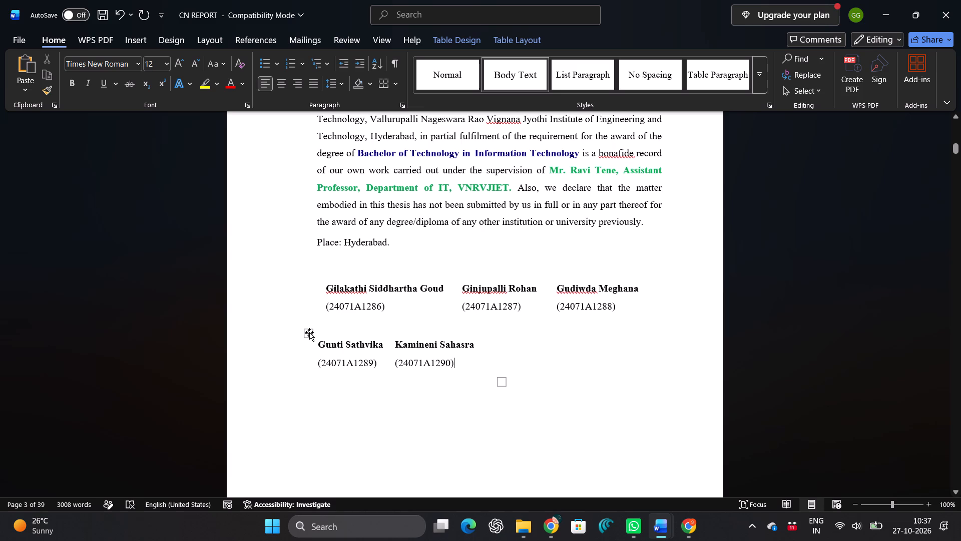
pyautogui.moveTo(309, 332); pyautogui.dragTo(322, 337)
pyautogui.click(268, 364)
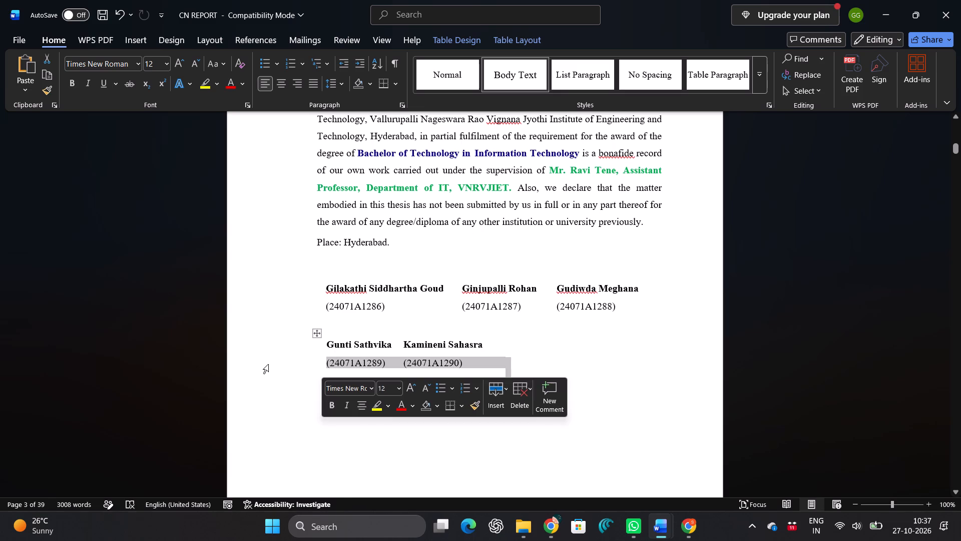
pyautogui.click(272, 297)
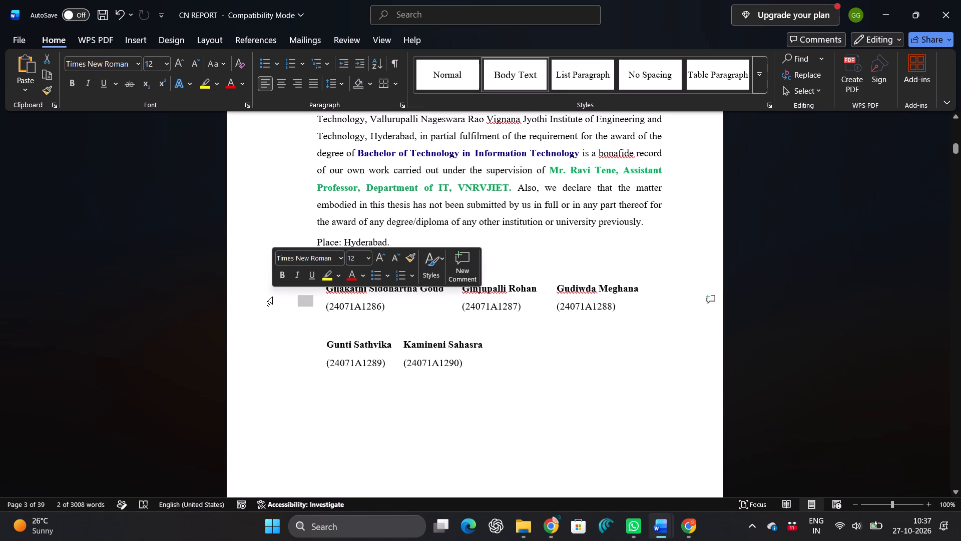
# Widen the vertical gap between the three-student table and the two-student table slightly.
pyautogui.scroll(1, 272, 297)
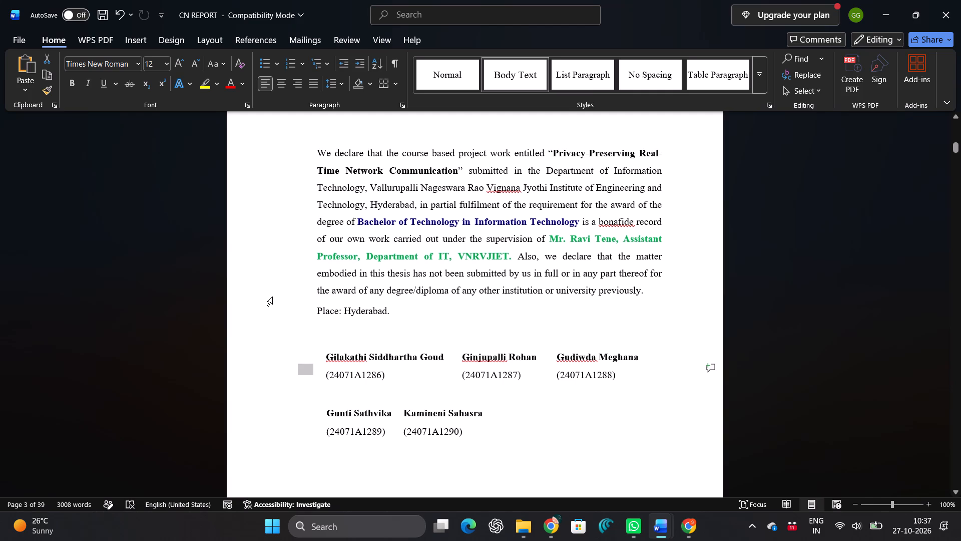
pyautogui.scroll(1, 272, 297)
pyautogui.scroll(-2, 272, 297)
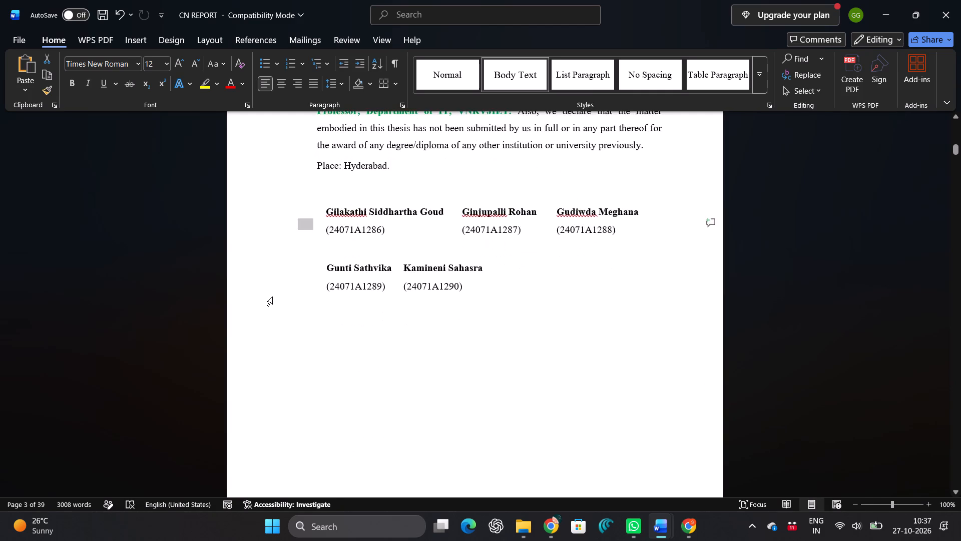
pyautogui.scroll(1, 272, 297)
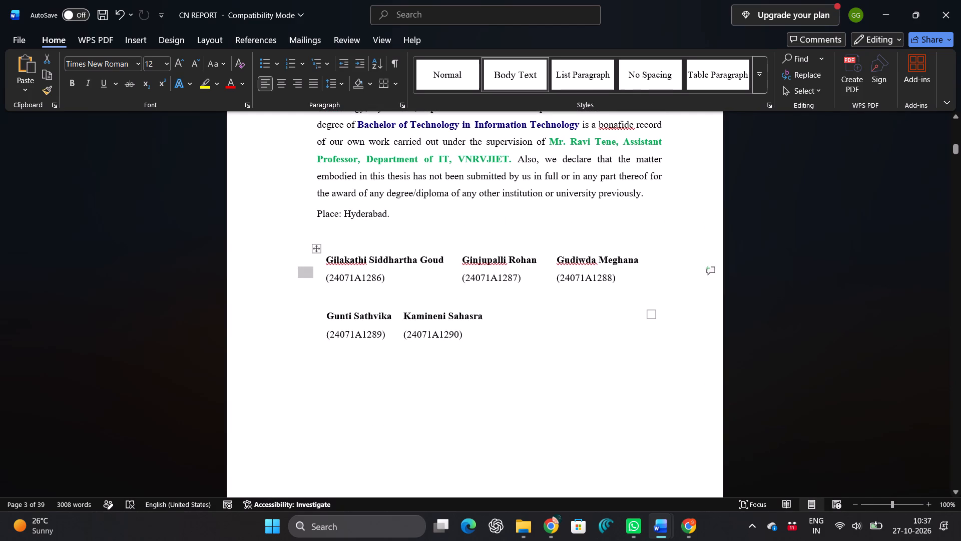
pyautogui.click(329, 308)
pyautogui.moveTo(329, 308); pyautogui.dragTo(329, 320)
pyautogui.click(287, 344)
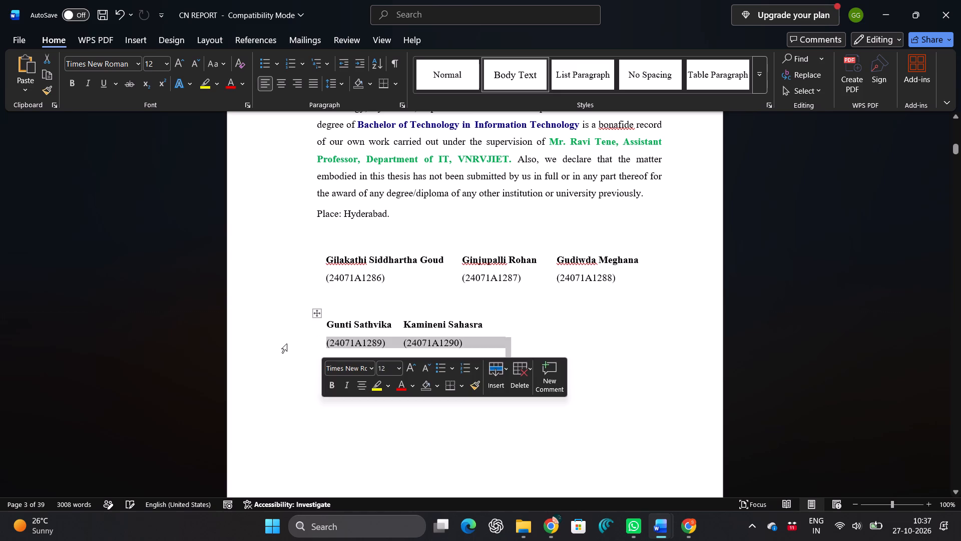
# Review the declaration page from the logo and heading to the signature tables, checking the spacing and alignment of the student names.
pyautogui.scroll(-2, 287, 344)
pyautogui.scroll(1, 287, 344)
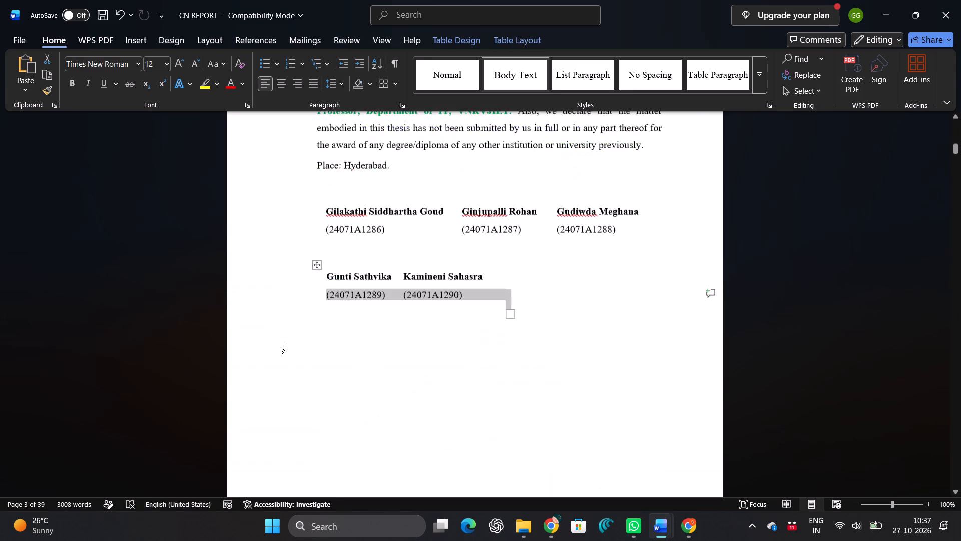
pyautogui.click(271, 314)
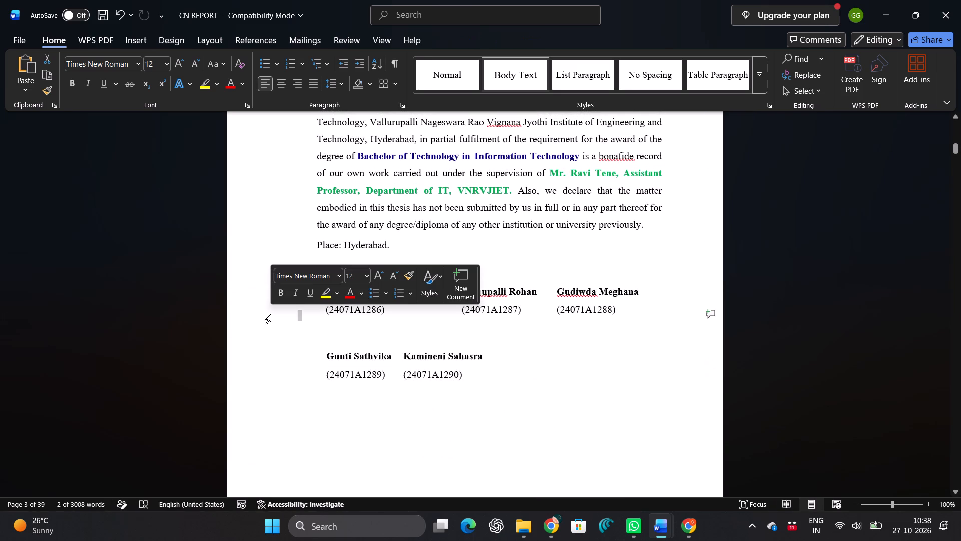
pyautogui.click(301, 375)
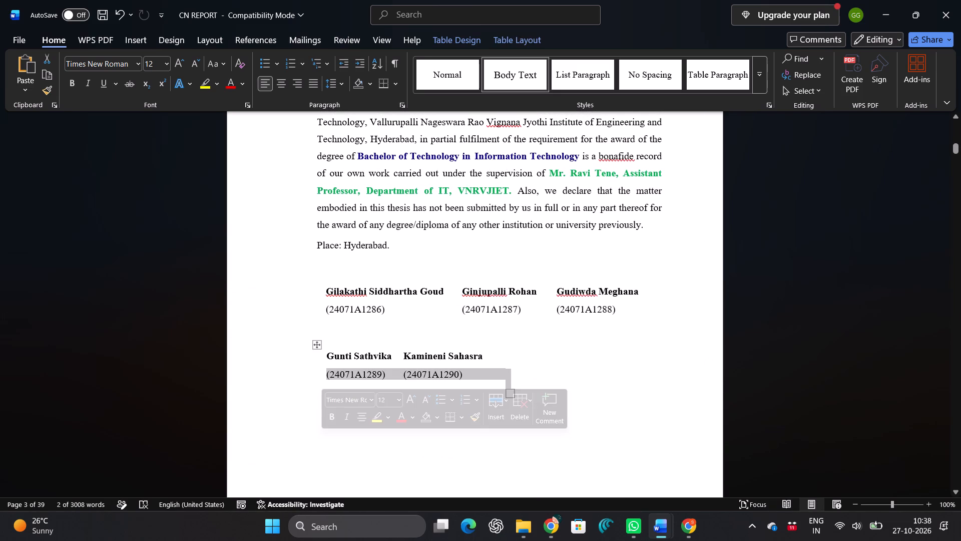
pyautogui.doubleClick(364, 356)
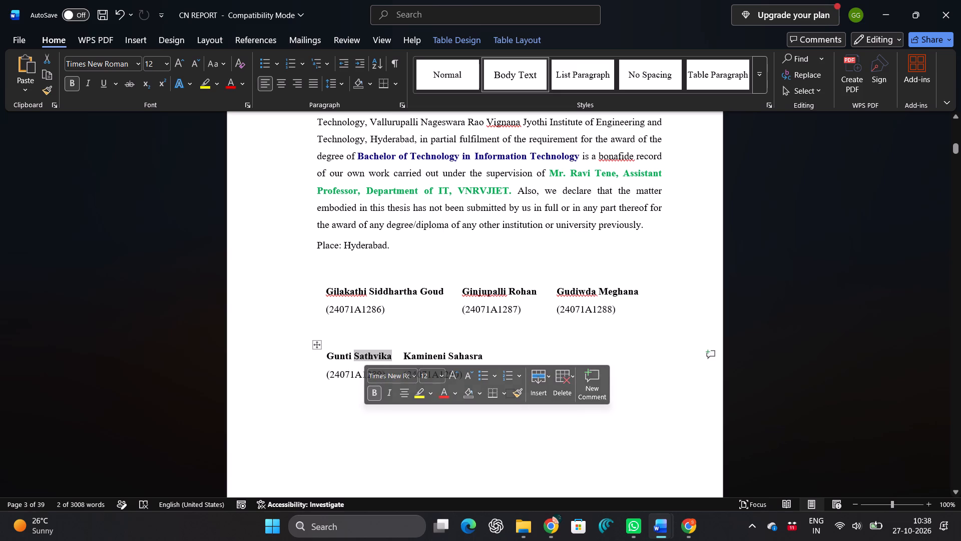
pyautogui.click(270, 343)
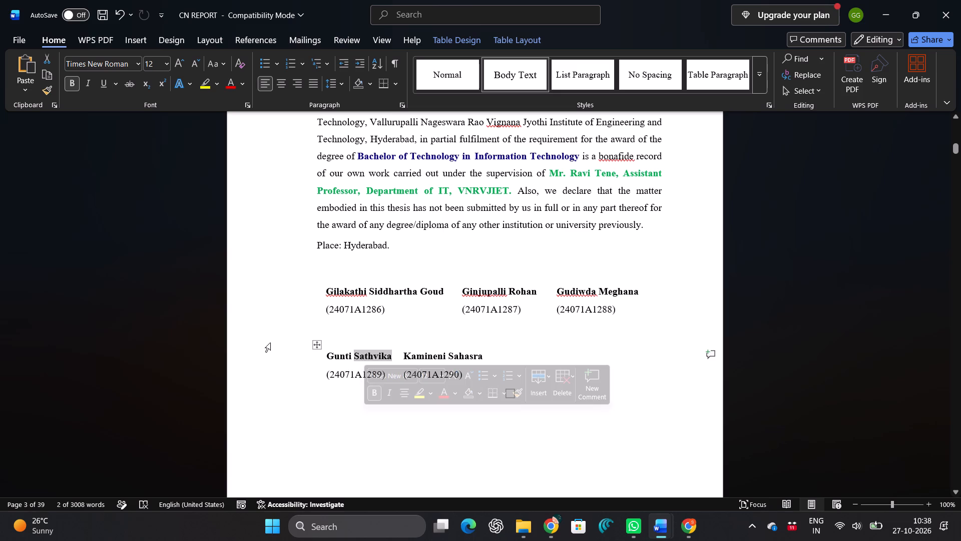
pyautogui.scroll(1, 270, 343)
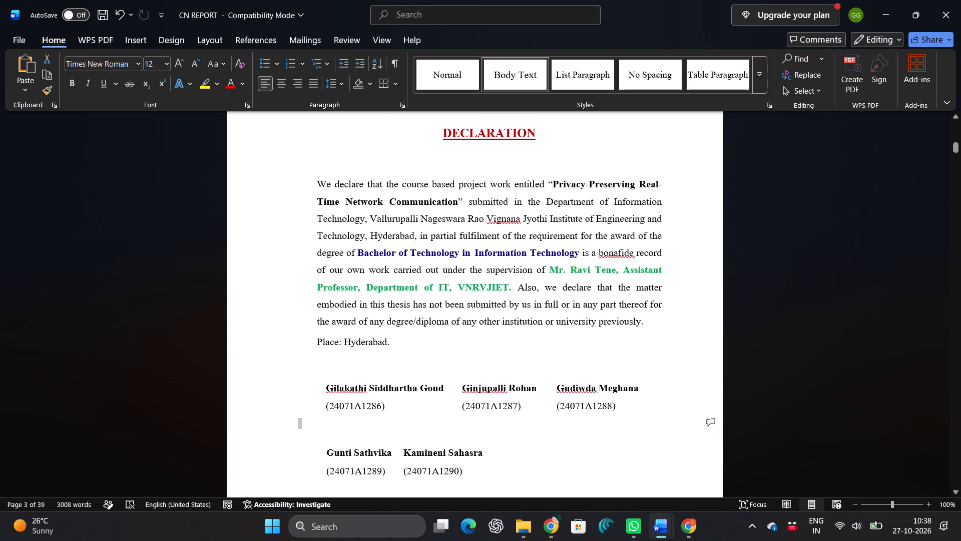
pyautogui.scroll(-1, 349, 306)
pyautogui.scroll(1, 349, 306)
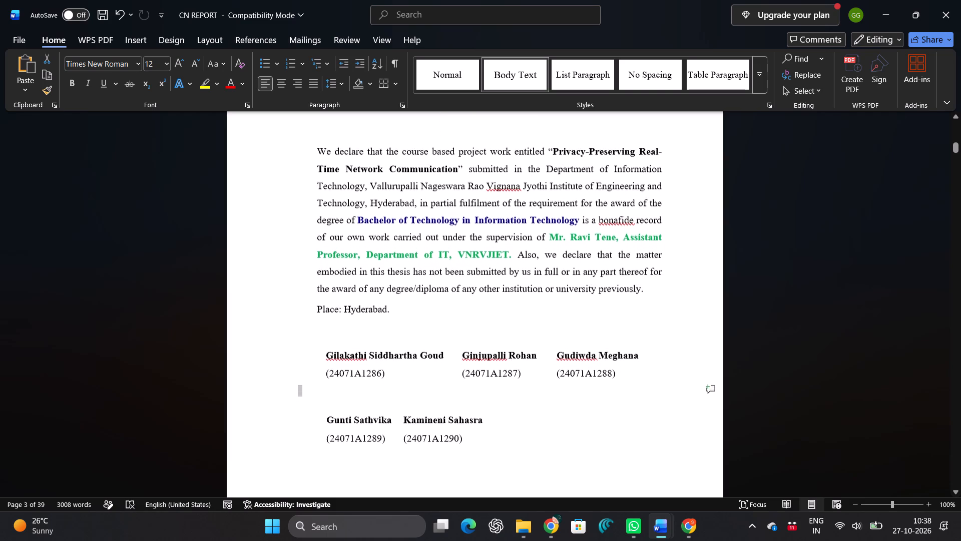
pyautogui.scroll(1, 349, 306)
pyautogui.hotkey('alt', 'Tab')
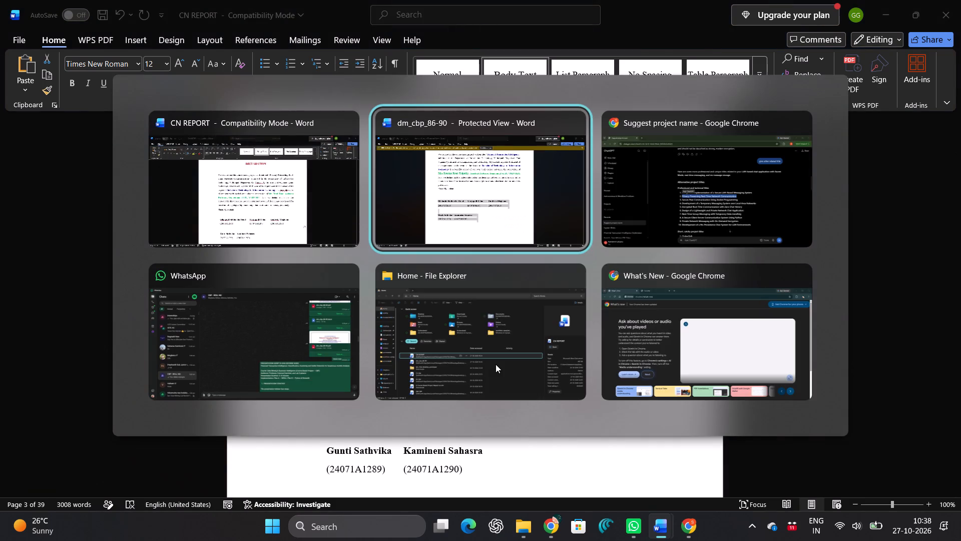
pyautogui.hotkey('alt', 'Tab')
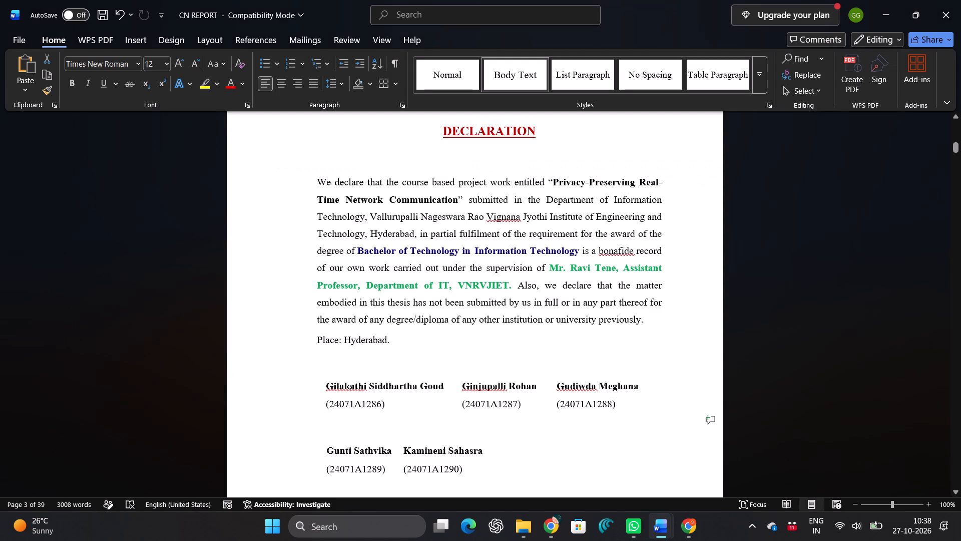
pyautogui.scroll(-1, 473, 318)
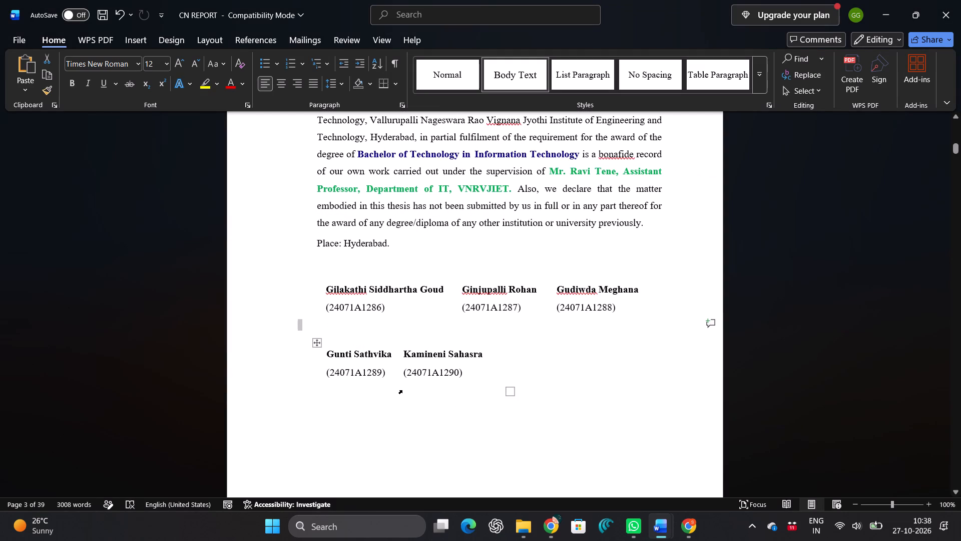
pyautogui.scroll(1, 402, 390)
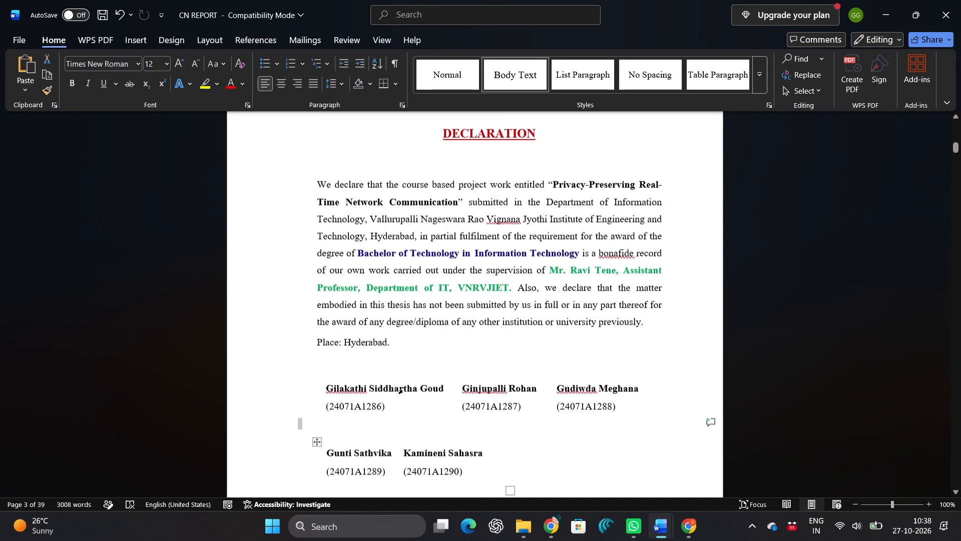
pyautogui.scroll(1, 402, 390)
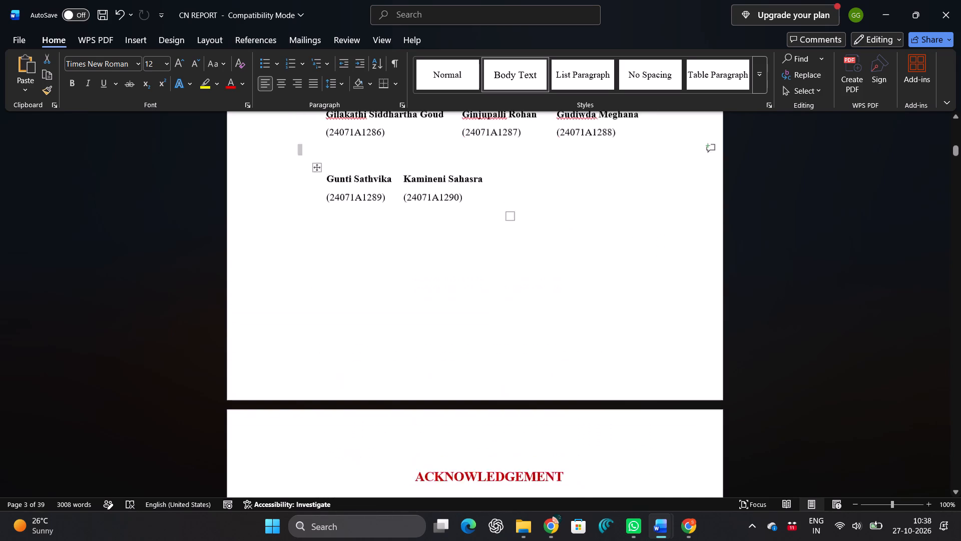
pyautogui.scroll(2, 402, 390)
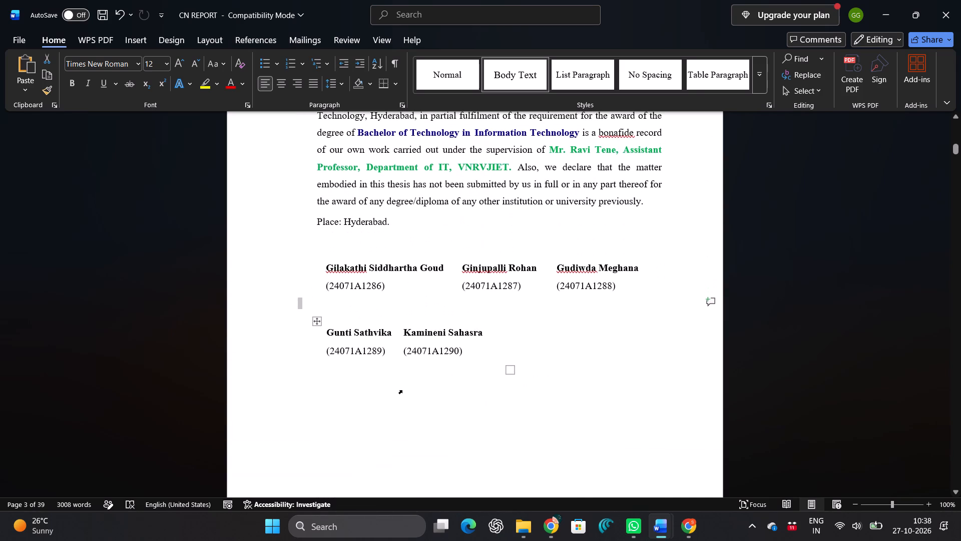
pyautogui.scroll(-1, 402, 390)
pyautogui.scroll(1, 402, 390)
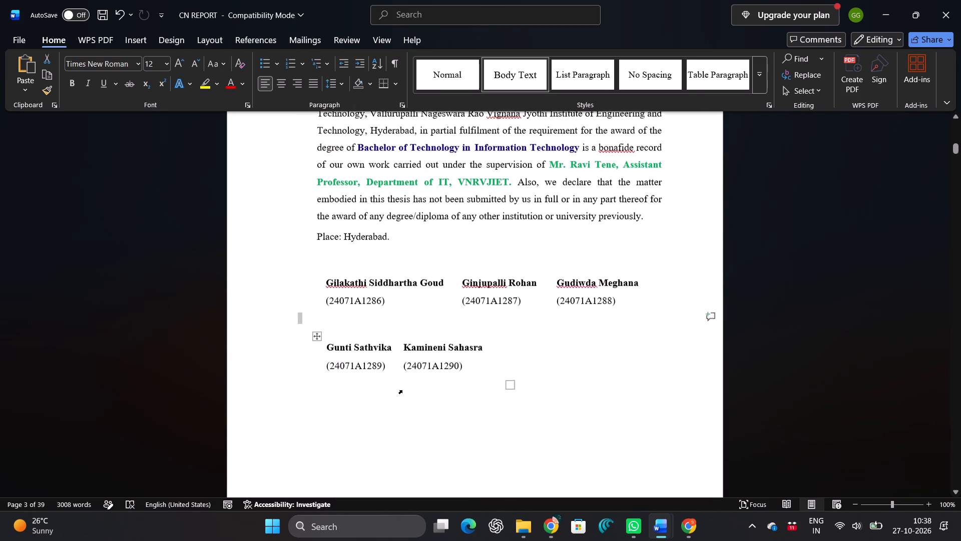
pyautogui.scroll(1, 402, 390)
pyautogui.scroll(-1, 402, 390)
pyautogui.scroll(2, 402, 390)
pyautogui.scroll(-1, 402, 390)
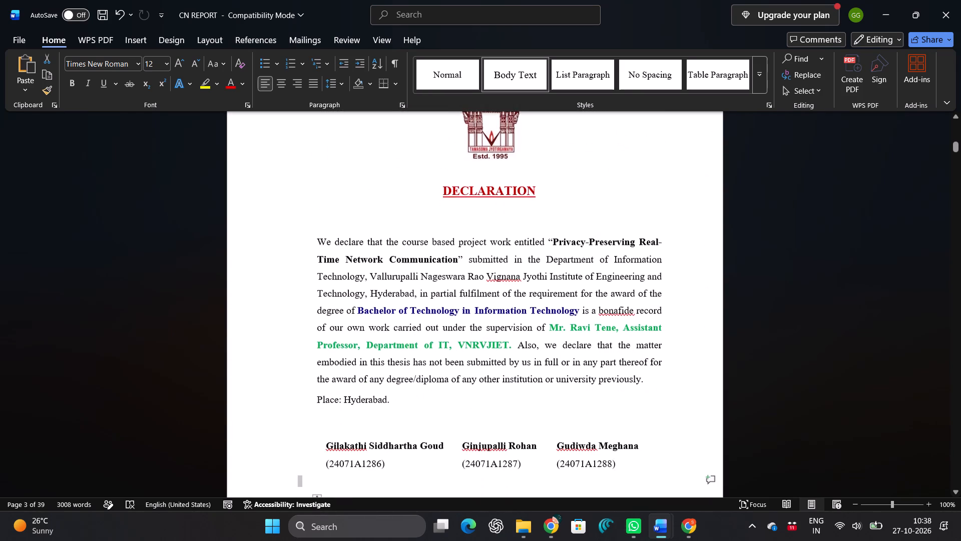
pyautogui.scroll(-1, 402, 390)
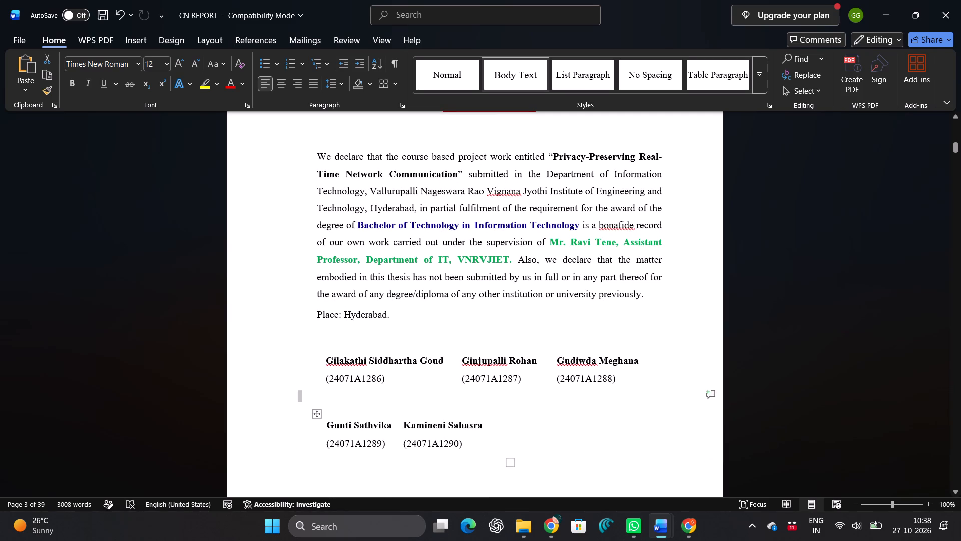
# Move the three-student signature table down to leave more space below the "Place: Hyderabad." line.
pyautogui.click(338, 360)
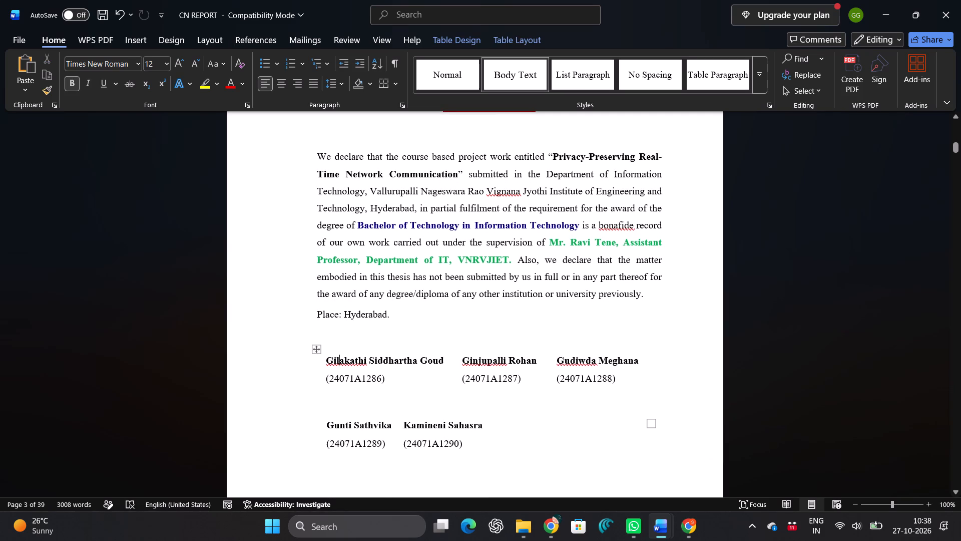
pyautogui.moveTo(313, 349); pyautogui.dragTo(316, 377)
# Review the end of the declaration page and the acknowledgement text down to the start of its student list.
pyautogui.scroll(-1, 316, 377)
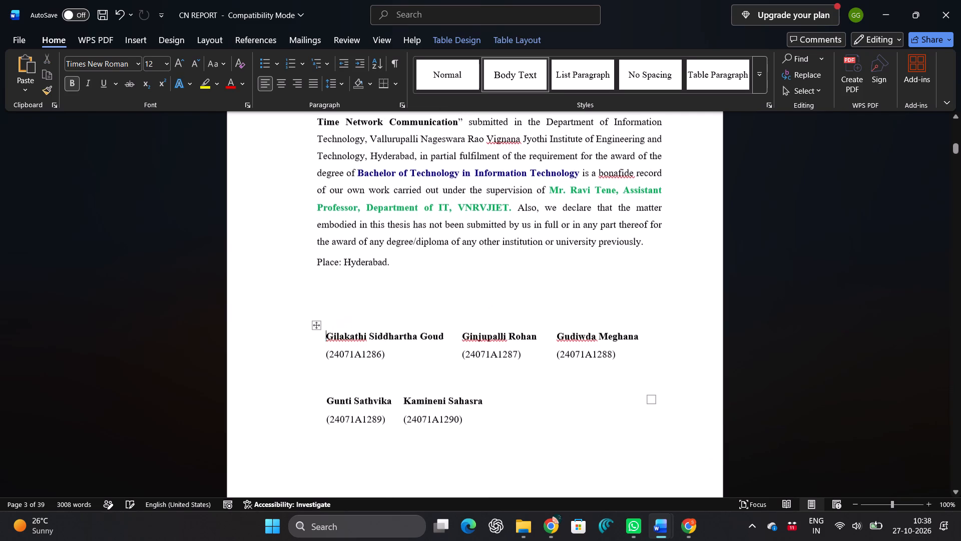
pyautogui.scroll(-1, 316, 377)
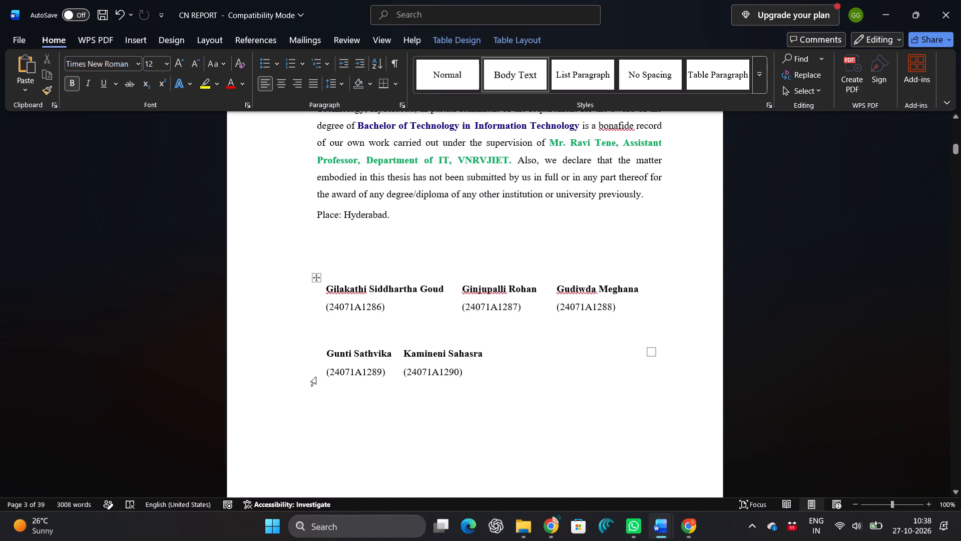
pyautogui.scroll(-1, 316, 377)
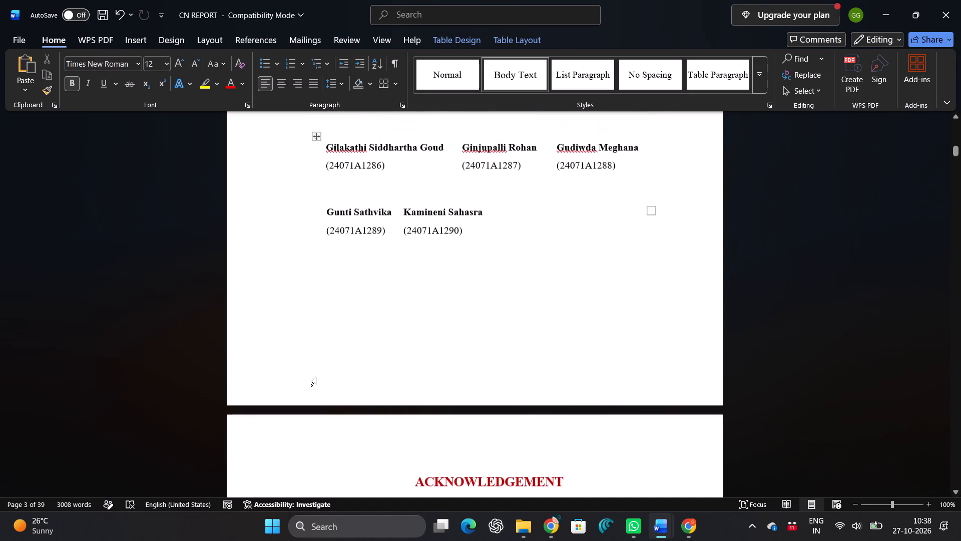
pyautogui.scroll(-3, 316, 377)
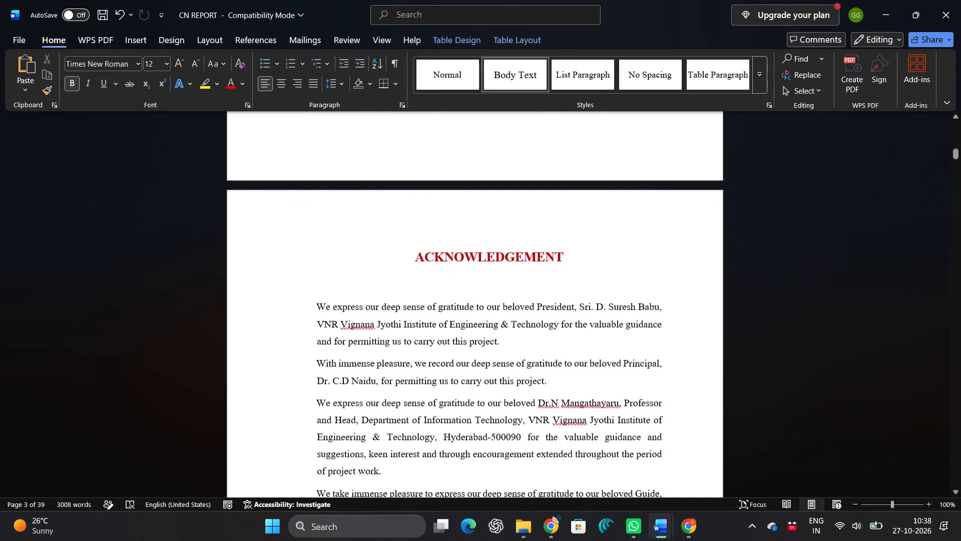
pyautogui.scroll(-2, 316, 377)
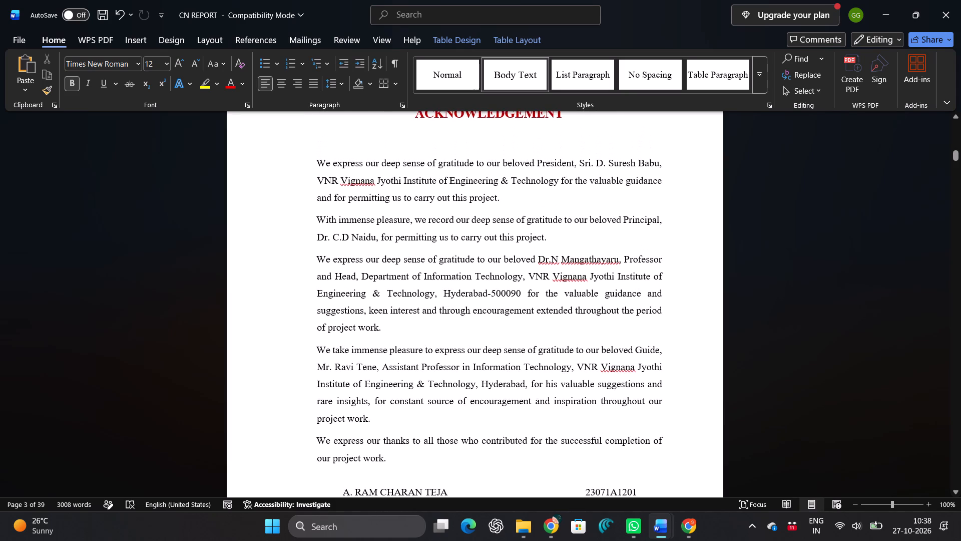
# Replace the Principal's name in the acknowledgement with the one copied from the acknowledgement page of dm_cbp_86-90.
pyautogui.scroll(1, 316, 377)
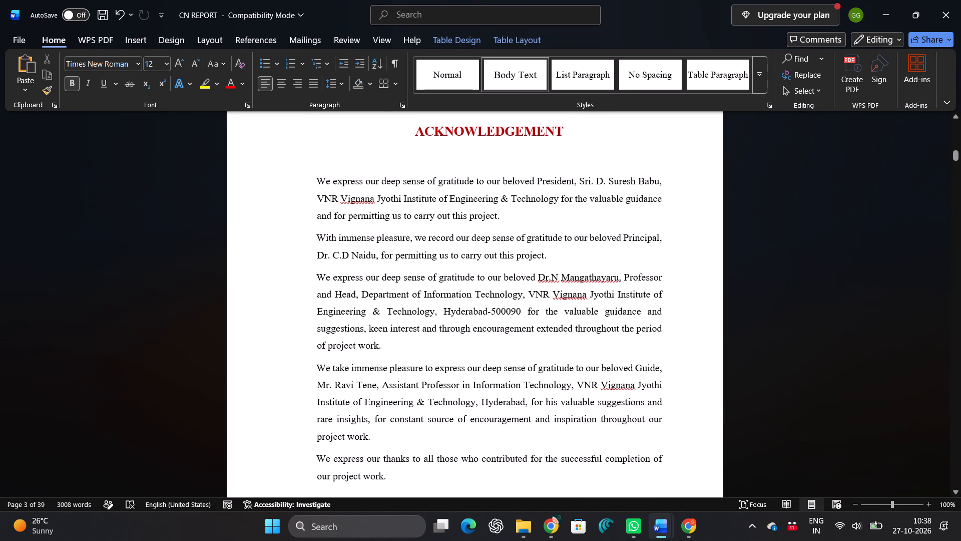
pyautogui.hotkey('alt', 'Tab')
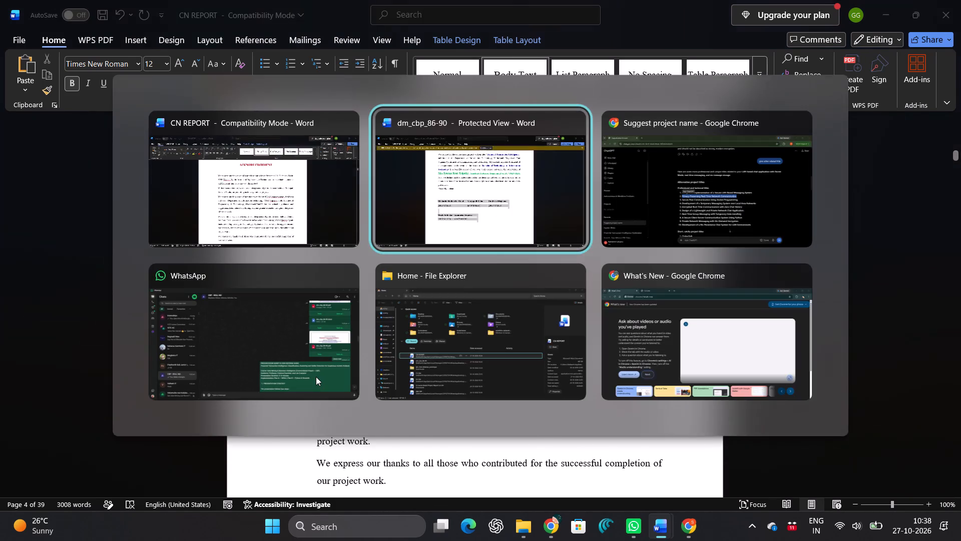
pyautogui.scroll(1, 387, 326)
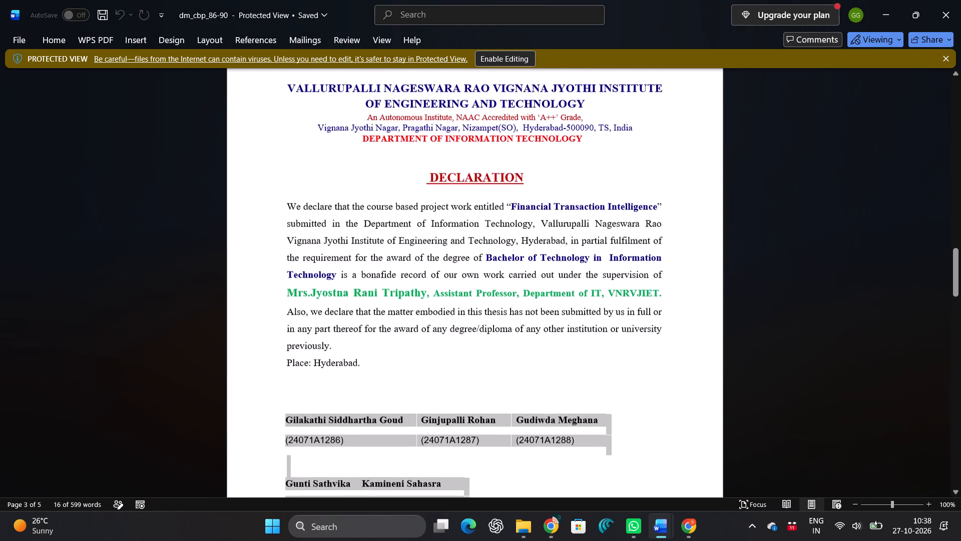
pyautogui.scroll(-6, 387, 326)
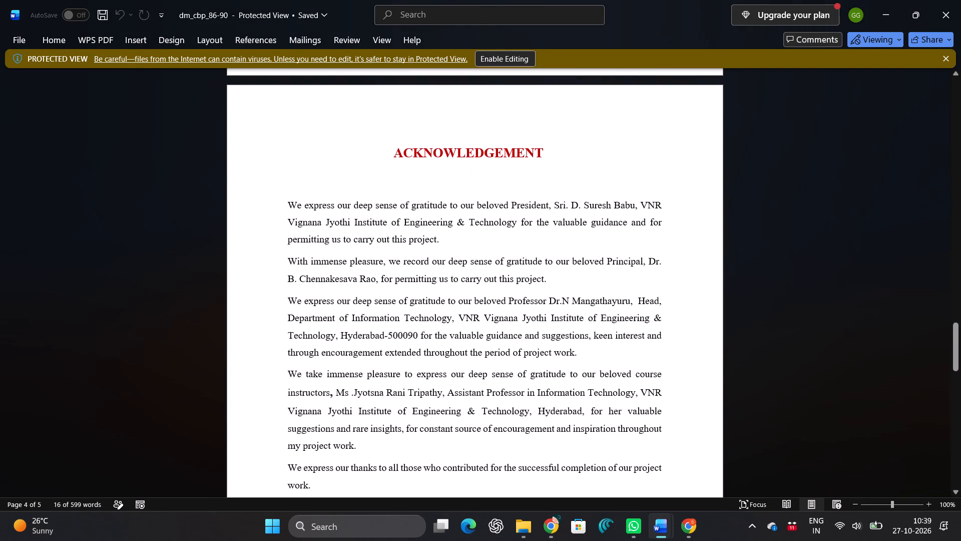
pyautogui.moveTo(288, 281); pyautogui.dragTo(383, 283)
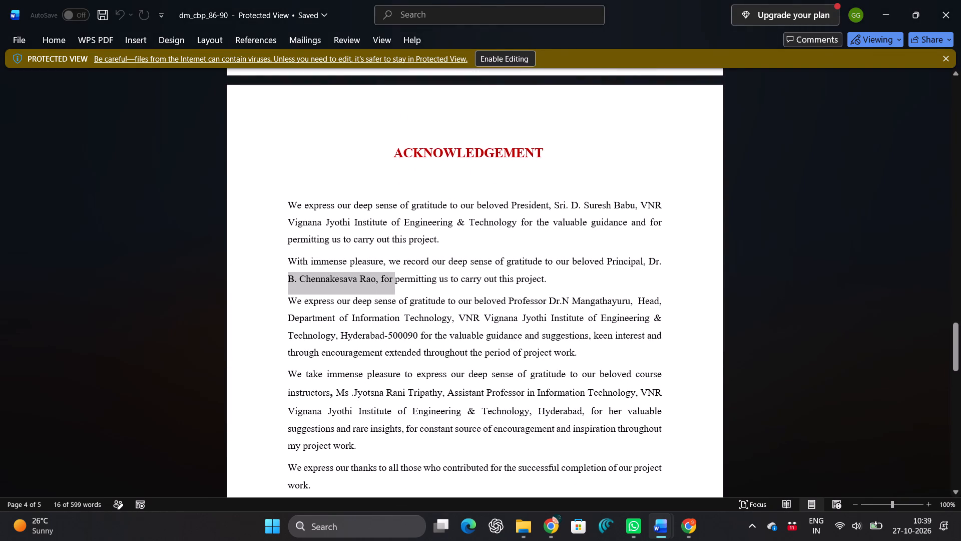
pyautogui.moveTo(383, 283); pyautogui.dragTo(376, 282)
pyautogui.hotkey('ctrl', 'c')
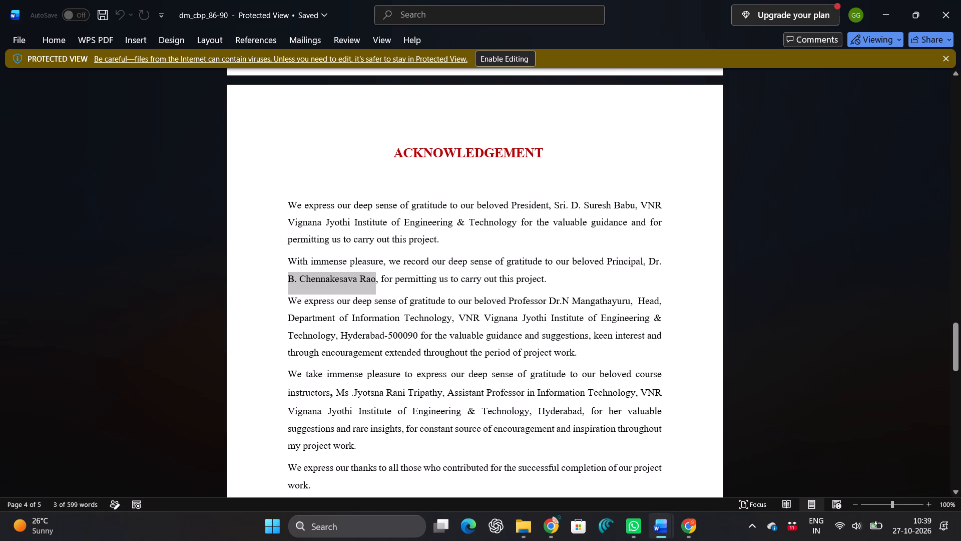
pyautogui.hotkey('alt', 'Tab')
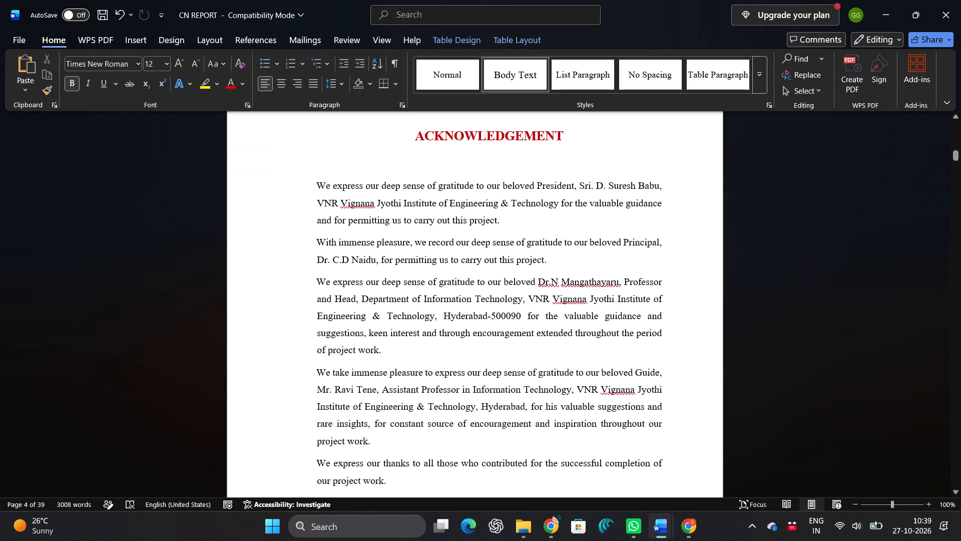
pyautogui.moveTo(333, 259); pyautogui.dragTo(365, 261)
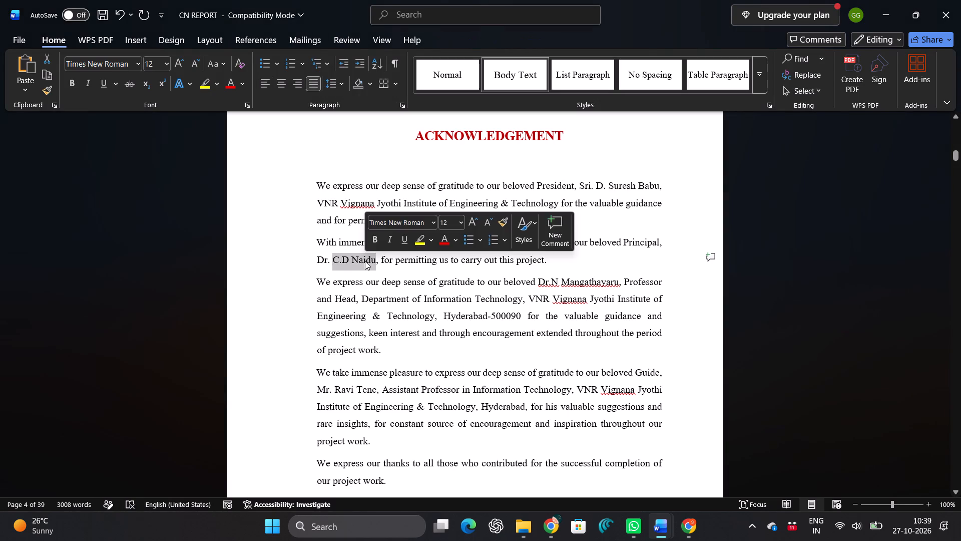
pyautogui.press('BackSpace')
pyautogui.hotkey('ctrl', 'v')
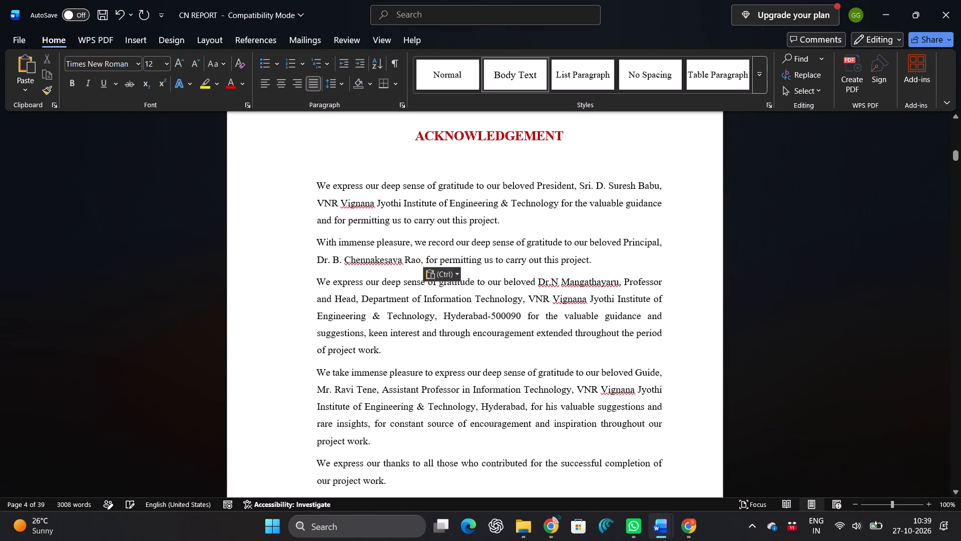
# Review the declaration and certificate pages back to the cover, checking the cover's project title, course, student list and guide details.
pyautogui.scroll(3, 360, 290)
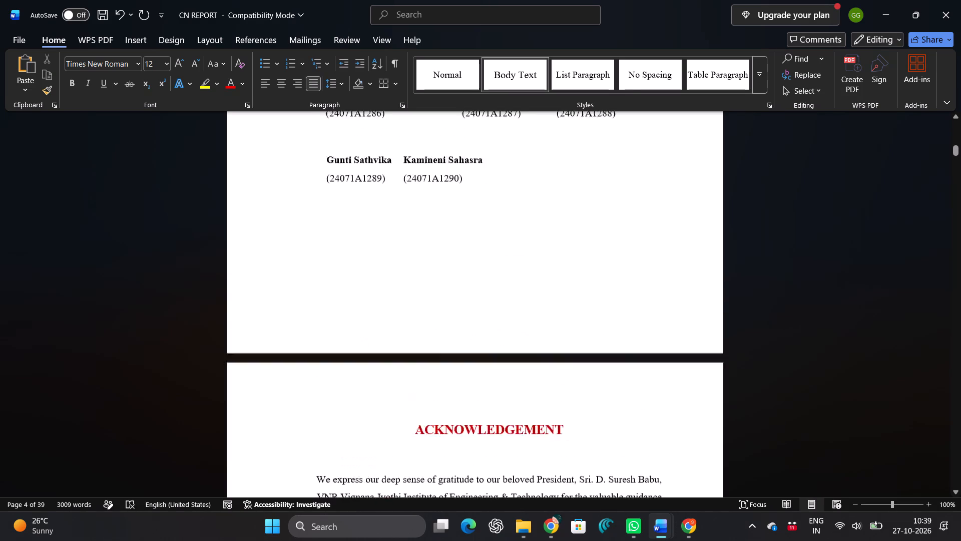
pyautogui.scroll(4, 360, 290)
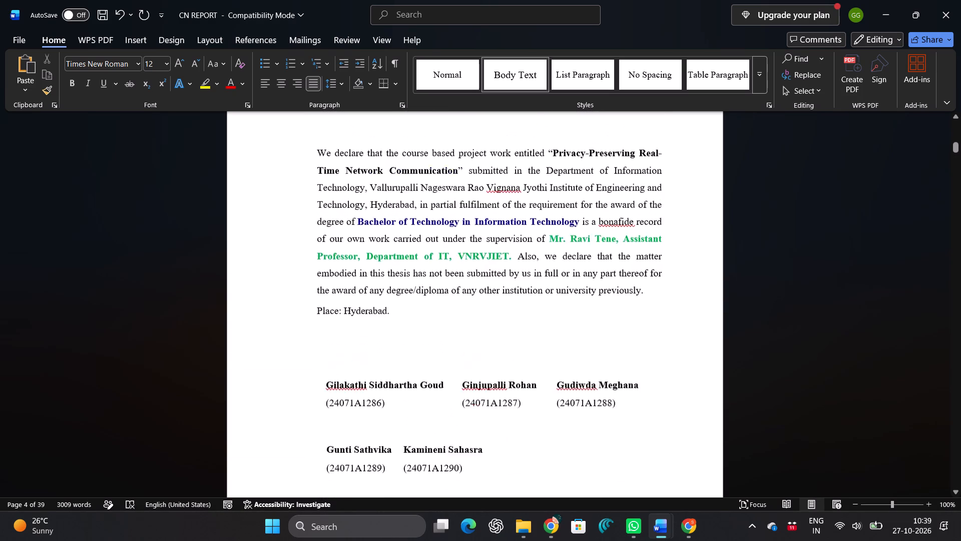
pyautogui.scroll(1, 360, 290)
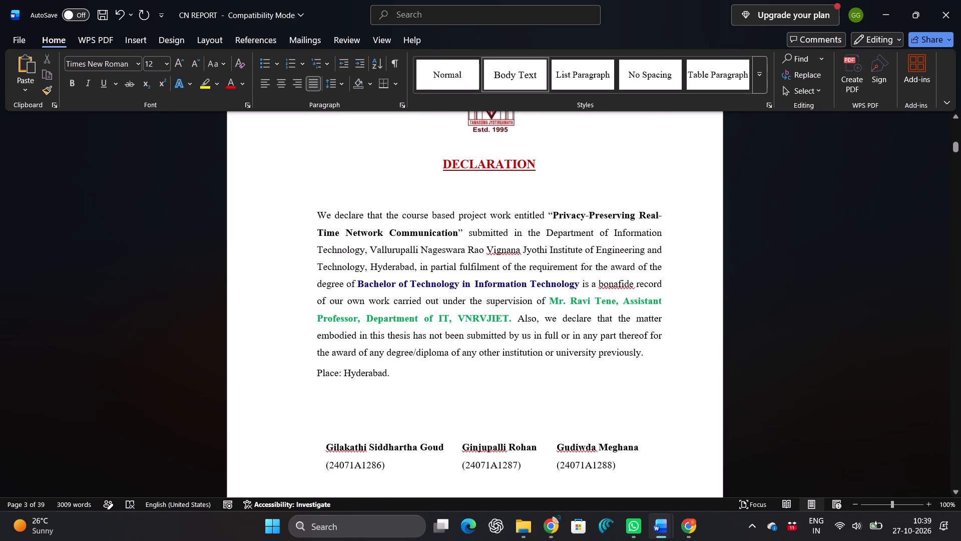
pyautogui.scroll(6, 360, 290)
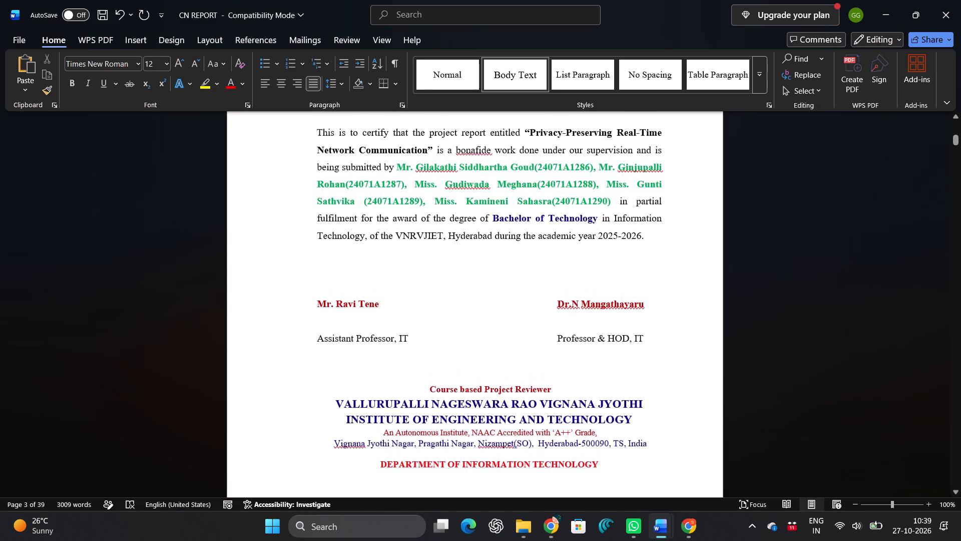
pyautogui.scroll(12, 360, 290)
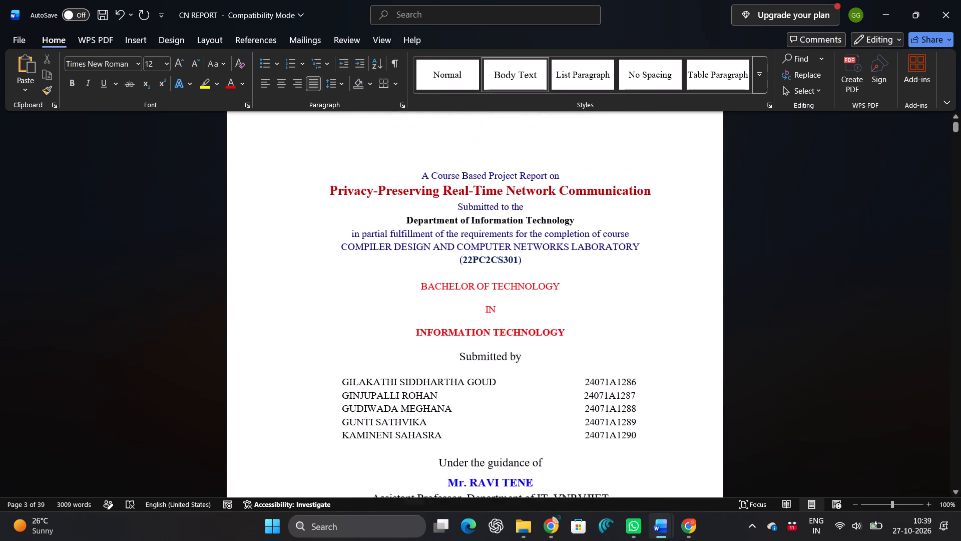
pyautogui.scroll(5, 360, 290)
pyautogui.scroll(-2, 360, 290)
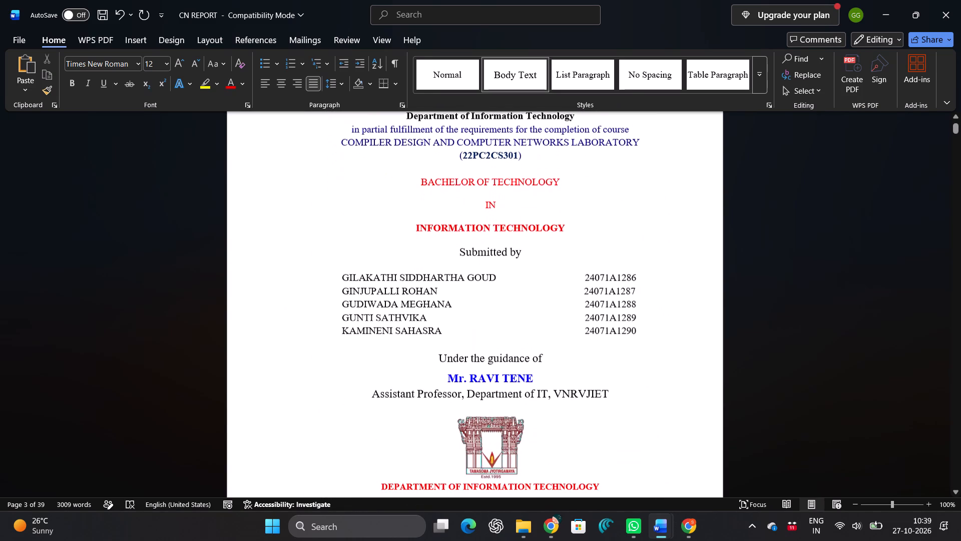
pyautogui.scroll(-3, 360, 290)
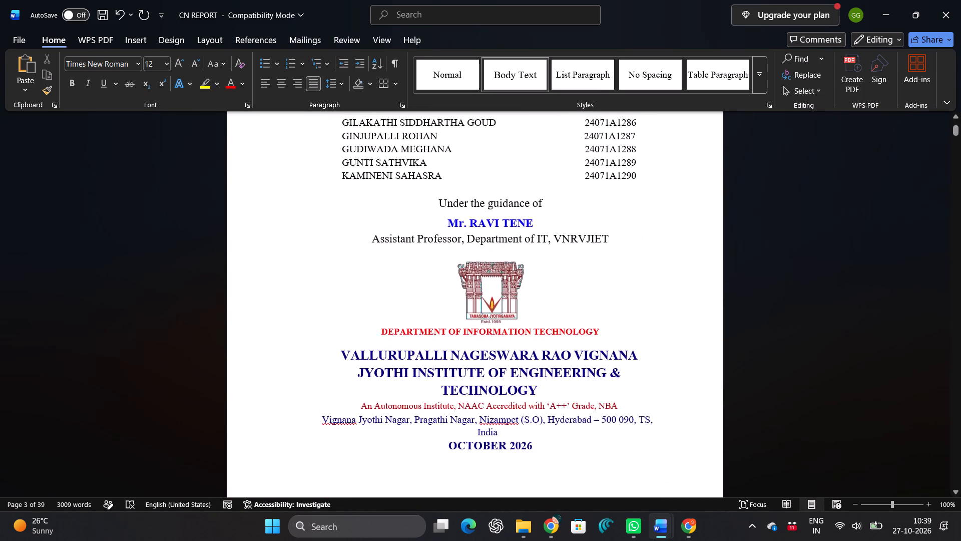
# Examine the certificate page from the institute heading through the student names to the signatories and reviewer block.
pyautogui.scroll(-5, 360, 290)
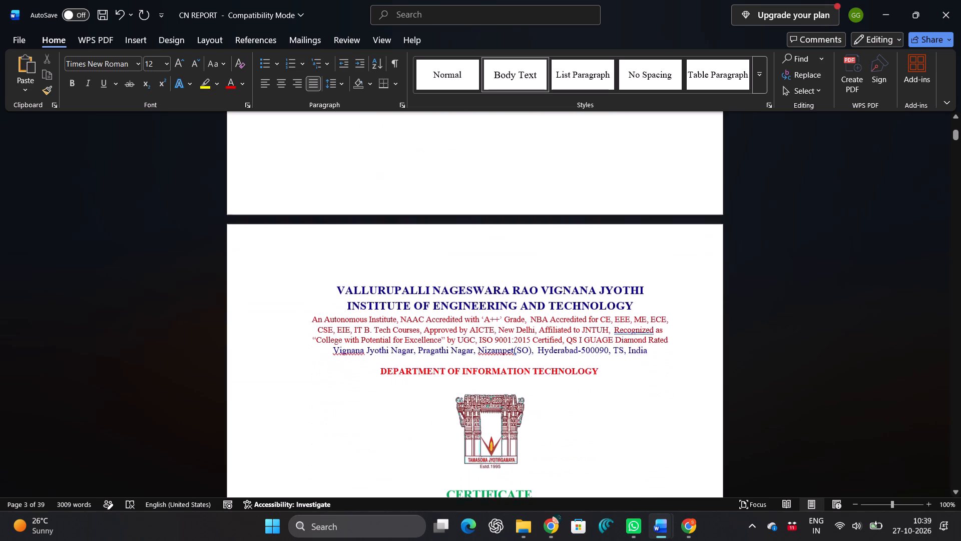
pyautogui.scroll(-2, 360, 290)
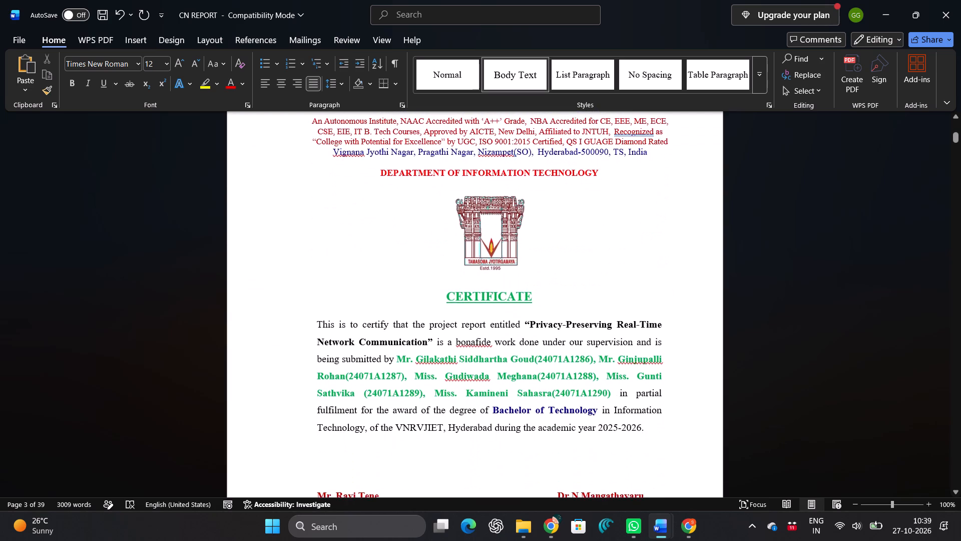
pyautogui.scroll(-2, 360, 290)
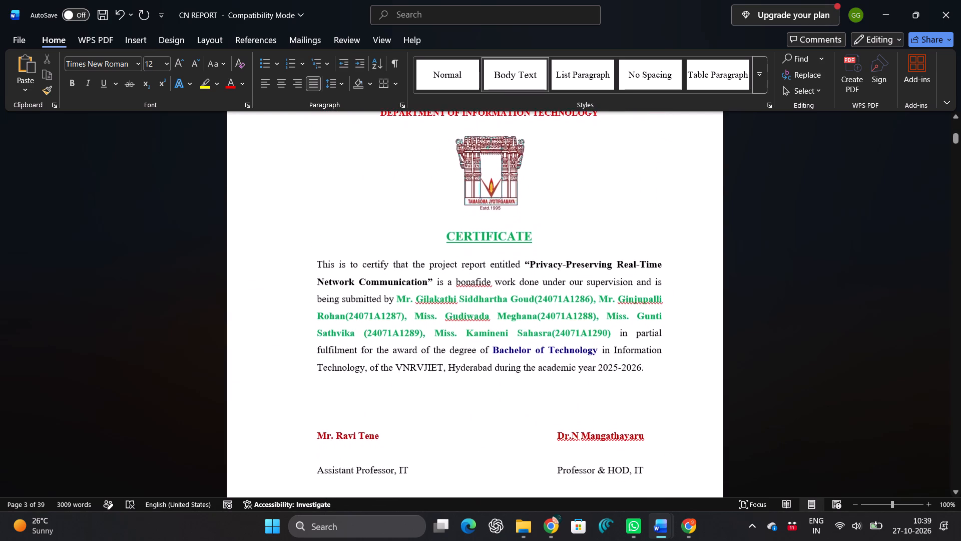
pyautogui.scroll(-1, 360, 290)
pyautogui.scroll(1, 360, 290)
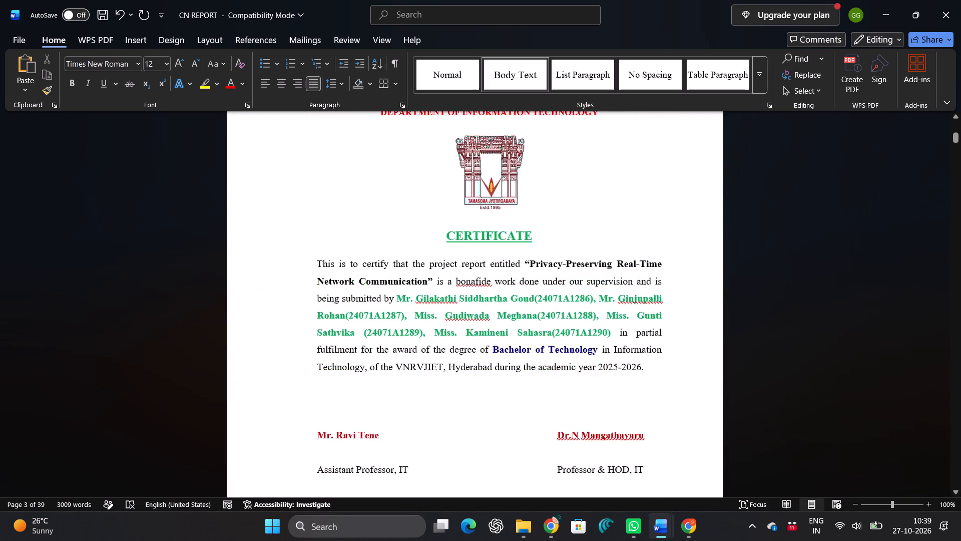
pyautogui.scroll(1, 360, 290)
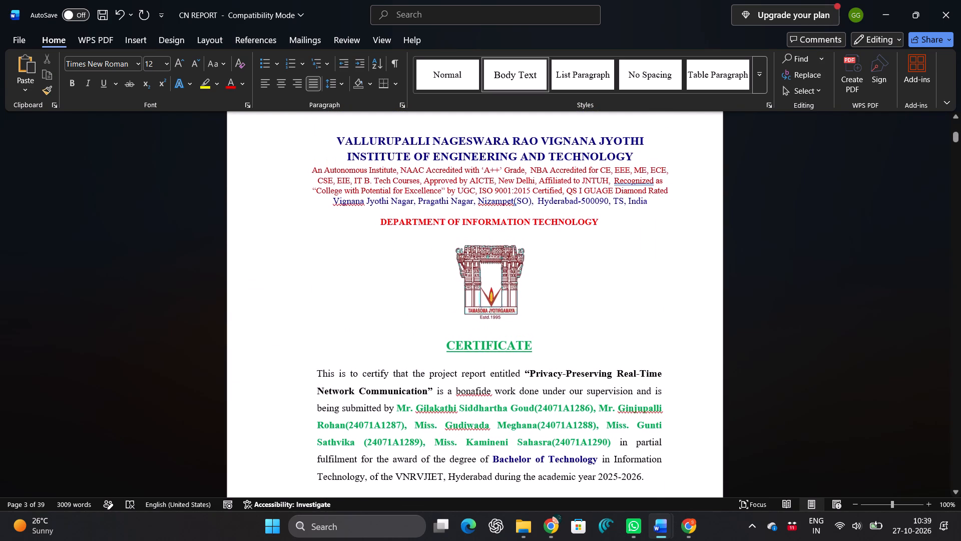
pyautogui.scroll(-1, 360, 290)
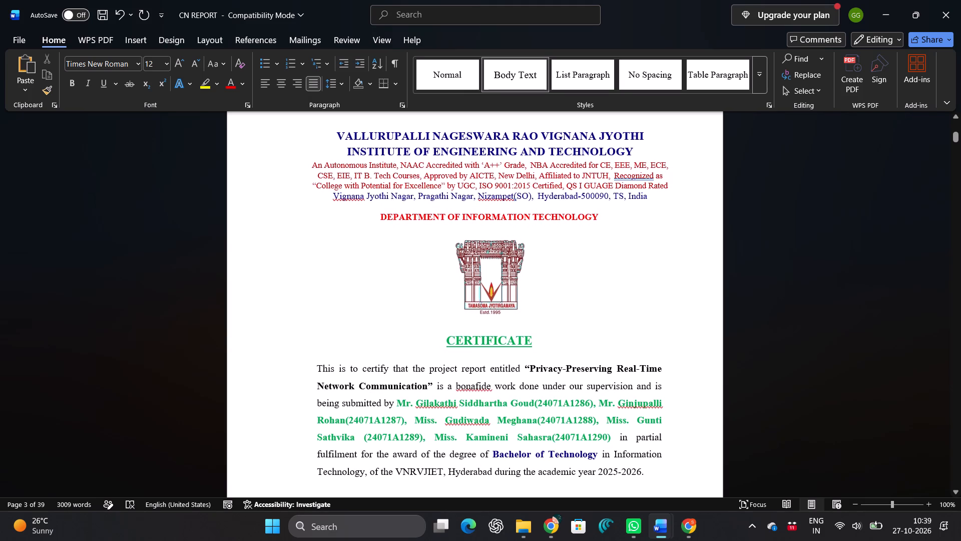
pyautogui.scroll(-3, 360, 290)
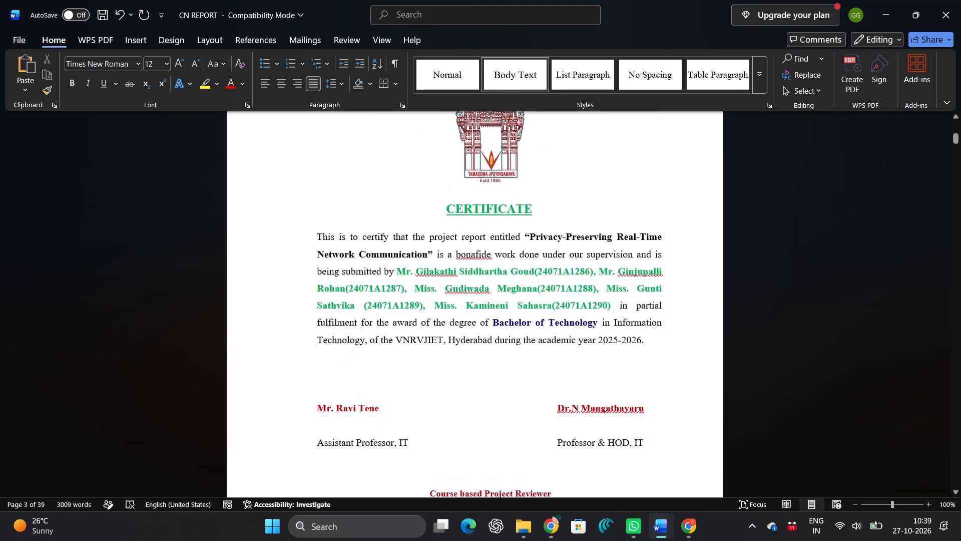
pyautogui.scroll(-2, 360, 290)
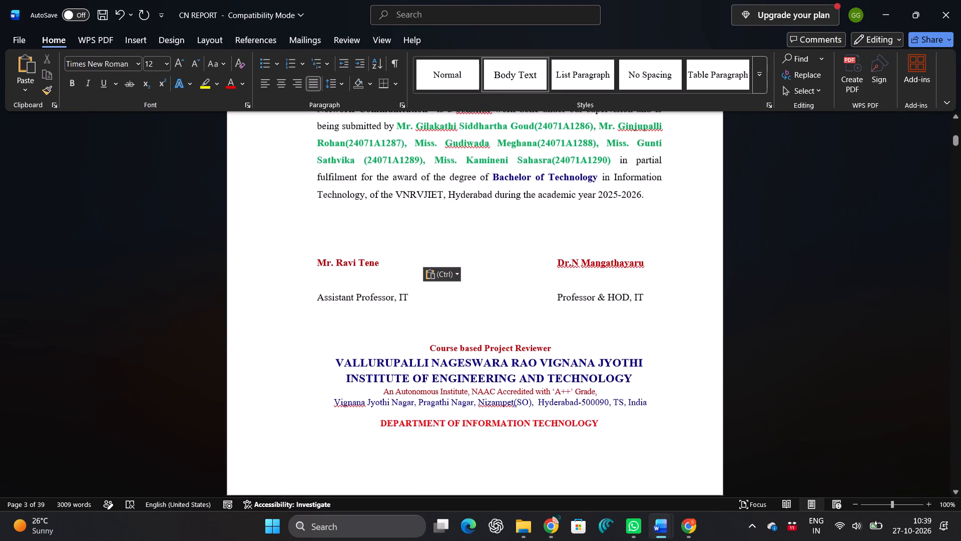
# Review the declaration page and the acknowledgement text down to the student list at its end.
pyautogui.scroll(-4, 360, 290)
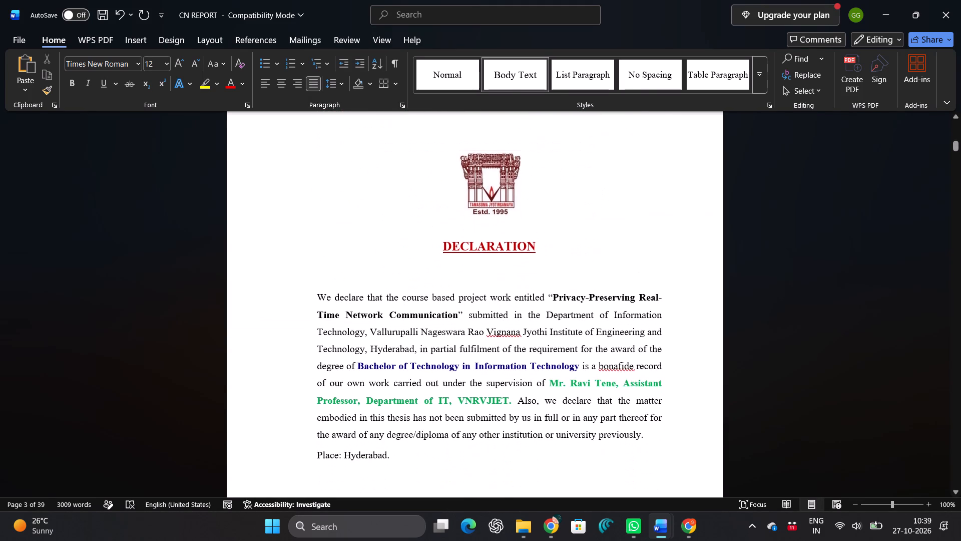
pyautogui.scroll(-7, 360, 290)
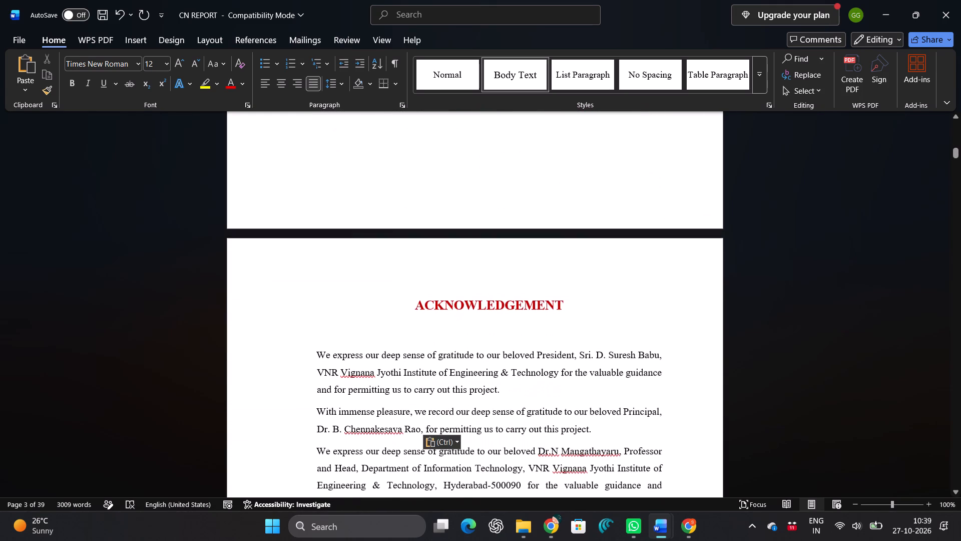
pyautogui.scroll(-2, 360, 290)
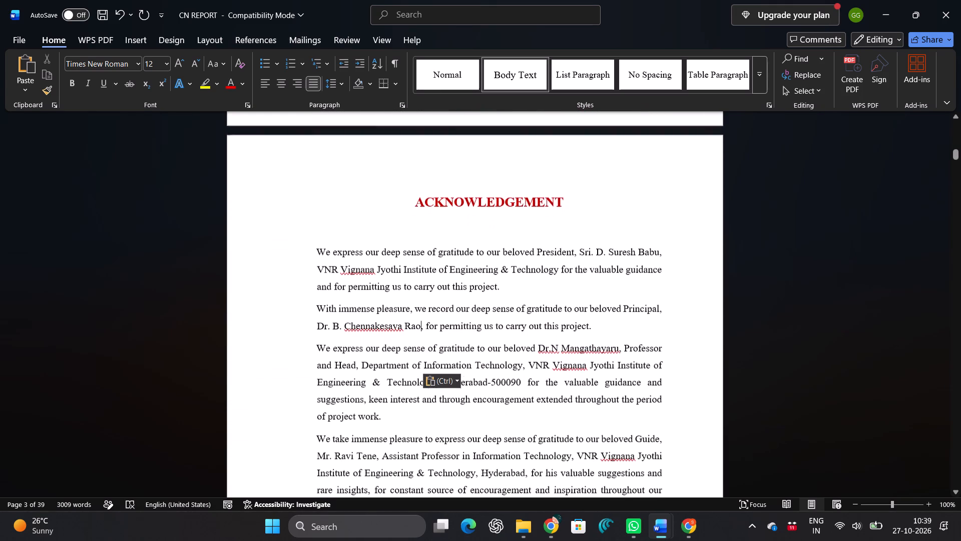
pyautogui.scroll(-3, 360, 290)
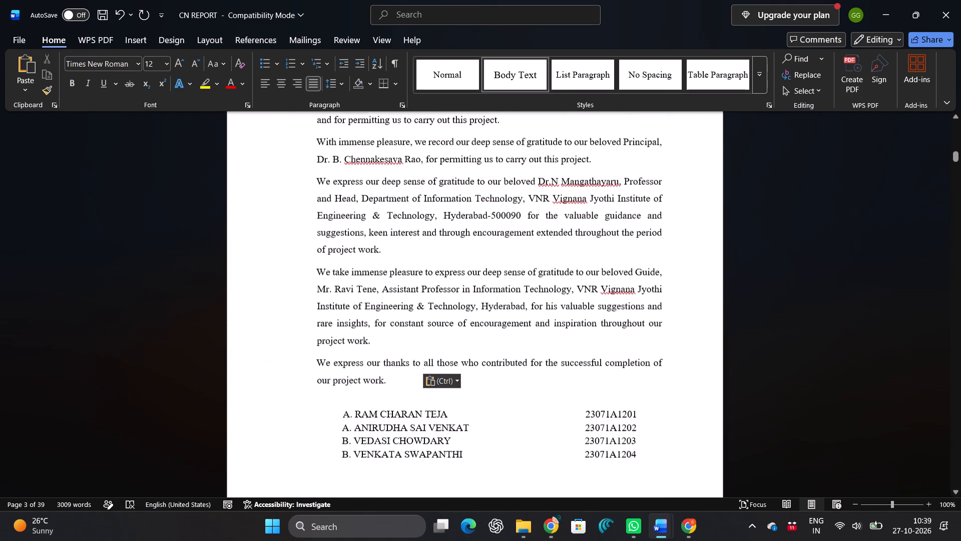
pyautogui.scroll(-2, 360, 290)
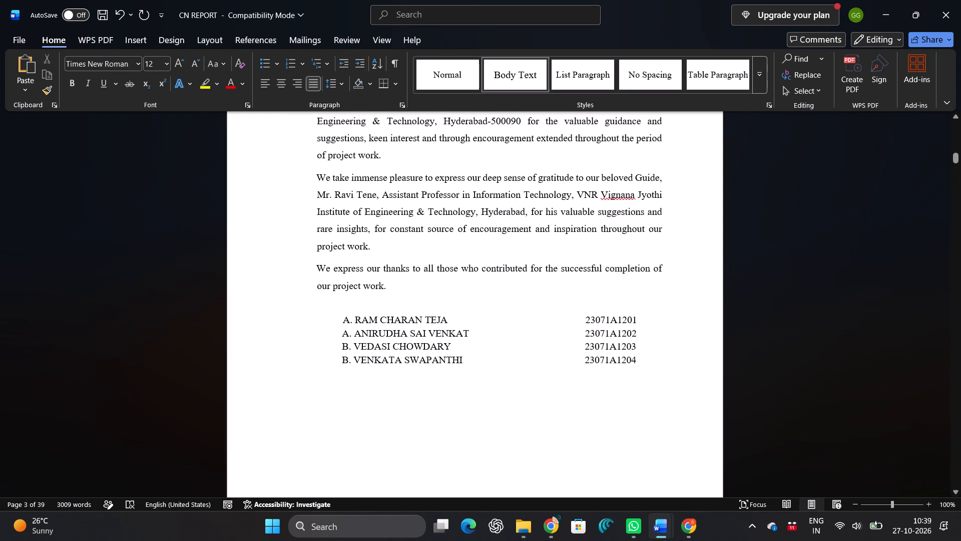
# Delete the old four-student name and roll number list at the end of the acknowledgement.
pyautogui.moveTo(342, 322); pyautogui.dragTo(674, 364)
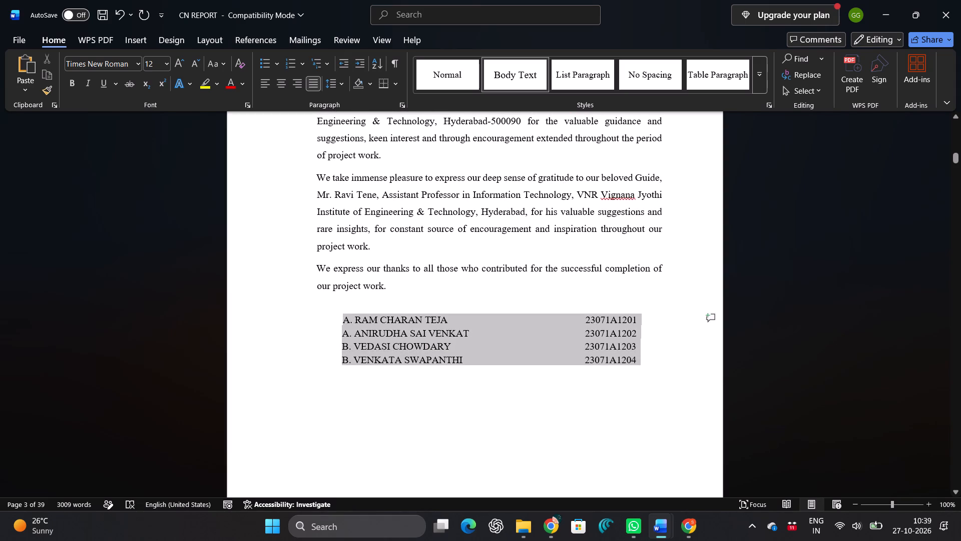
pyautogui.moveTo(674, 364); pyautogui.dragTo(675, 364)
pyautogui.press('BackSpace')
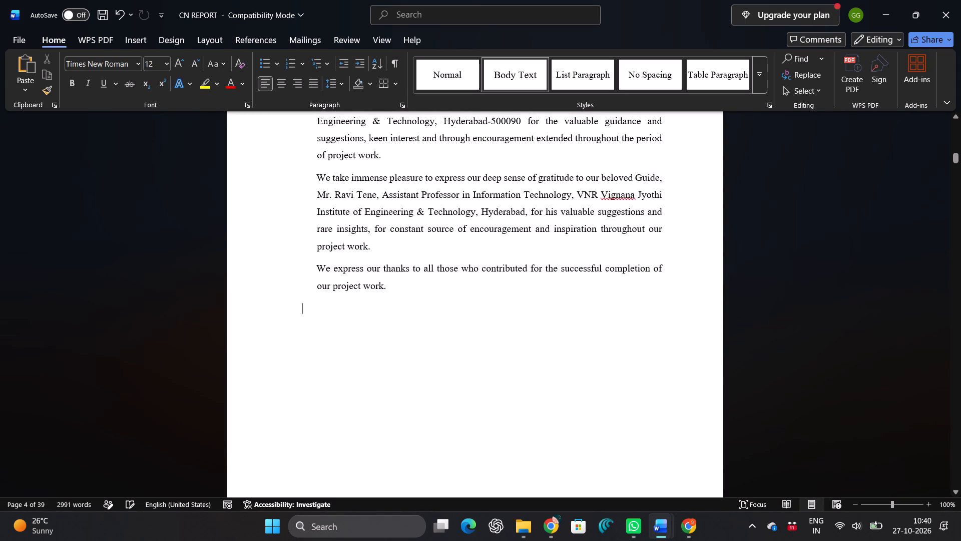
# Copy the cover's five-student name and roll number list and paste it over the old four-student list ending the acknowledgement.
pyautogui.scroll(20, 675, 364)
pyautogui.scroll(5, 675, 364)
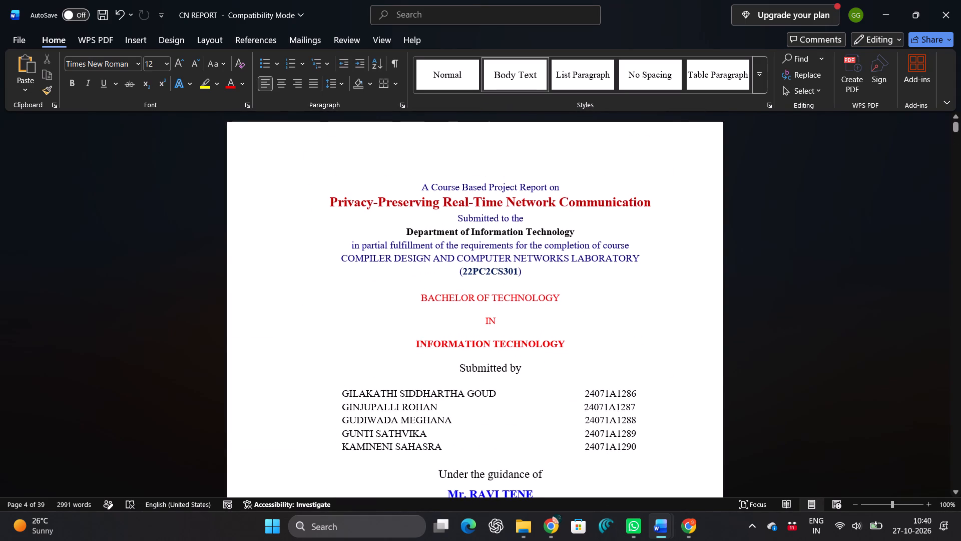
pyautogui.moveTo(342, 392); pyautogui.dragTo(622, 450)
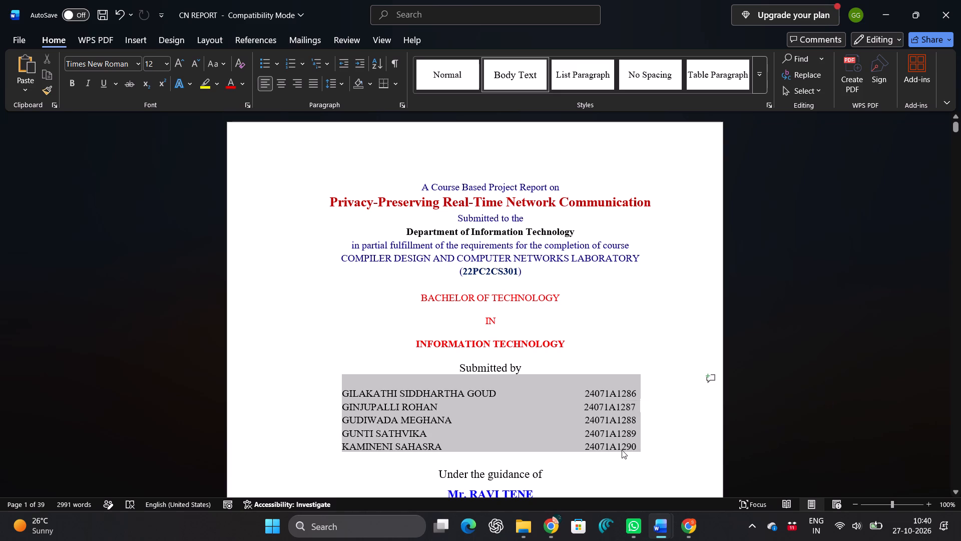
pyautogui.hotkey('ctrl', 'c')
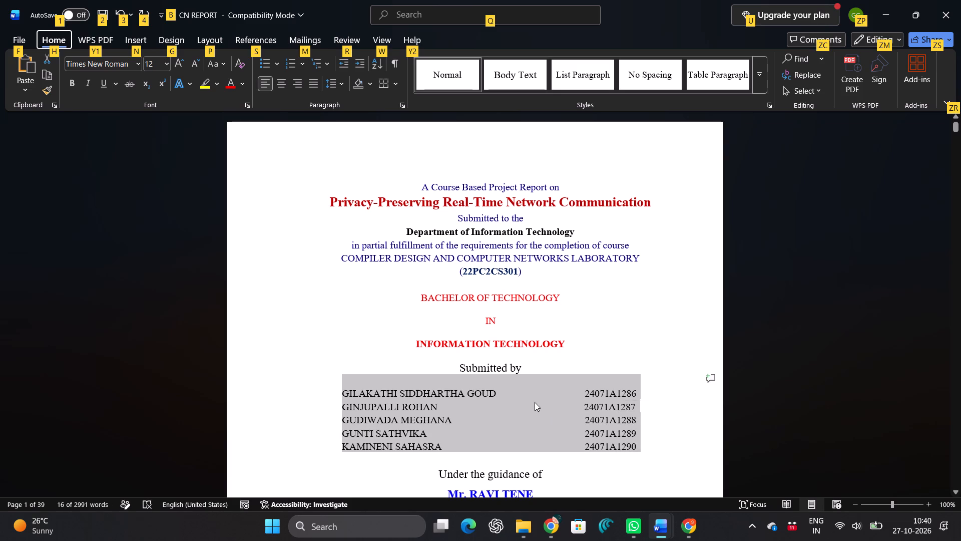
pyautogui.click(567, 262)
pyautogui.scroll(-3, 567, 262)
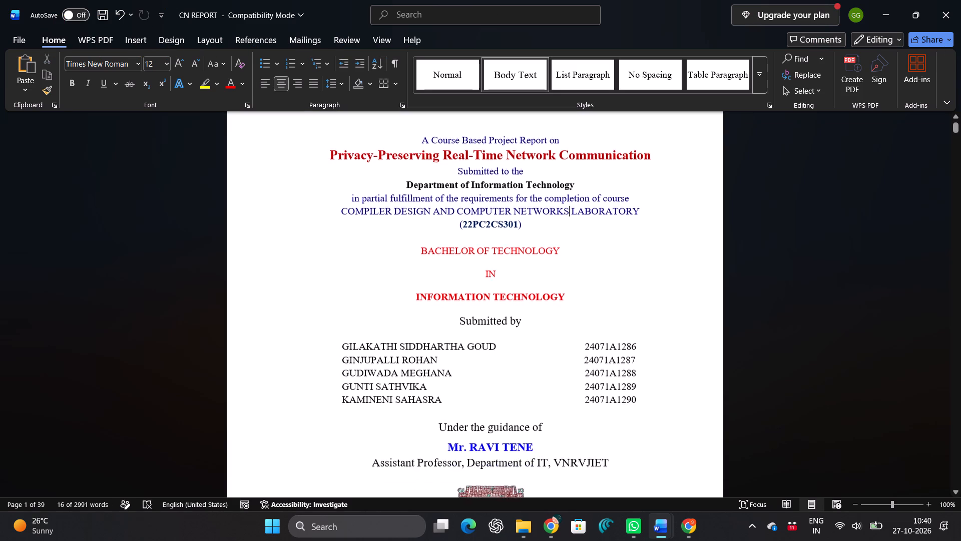
pyautogui.scroll(-10, 567, 262)
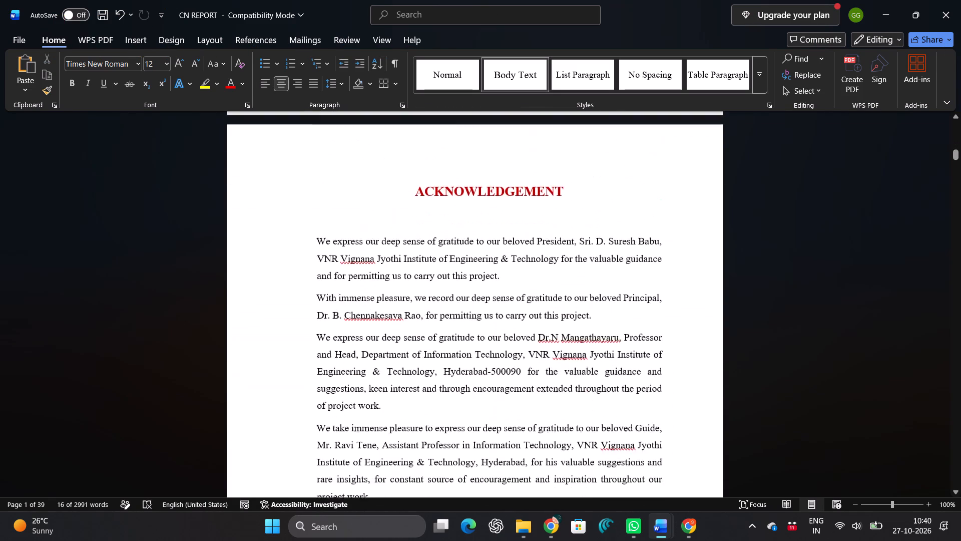
pyautogui.scroll(-2, 567, 262)
pyautogui.hotkey('ctrl', 'z')
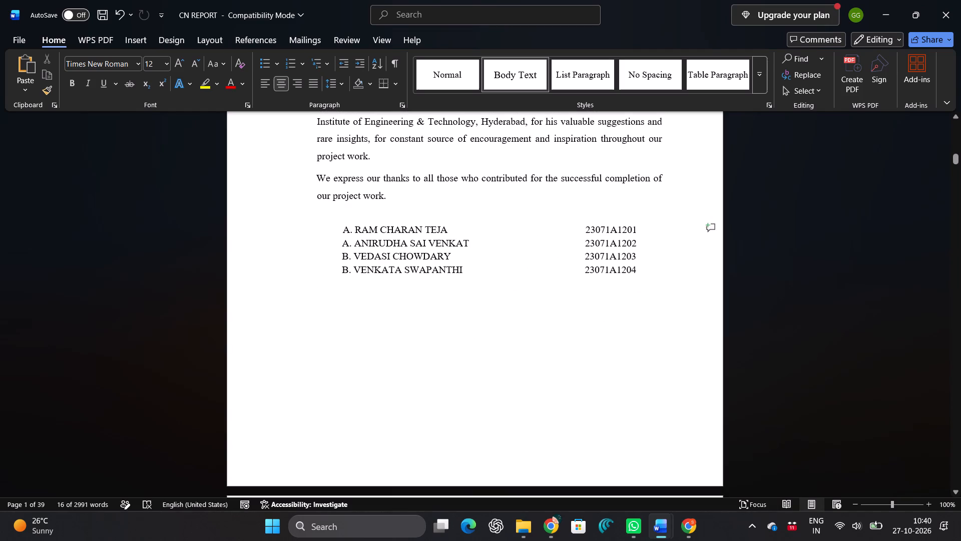
pyautogui.press('BackSpace')
pyautogui.hotkey('ctrl', 'v')
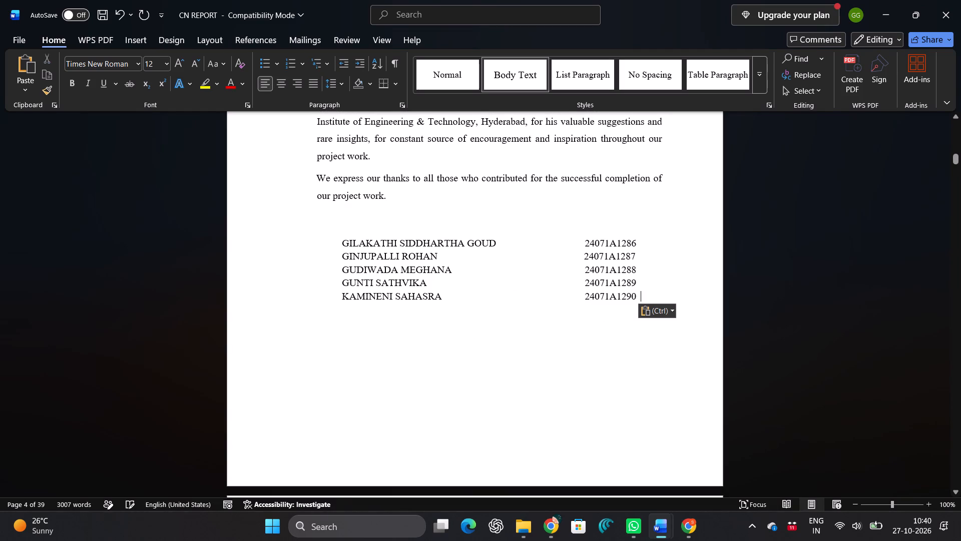
# Review the acknowledgement, declaration and certificate pages in reverse order, checking the wording, project title and student lists.
pyautogui.scroll(3, 360, 324)
pyautogui.scroll(-3, 360, 324)
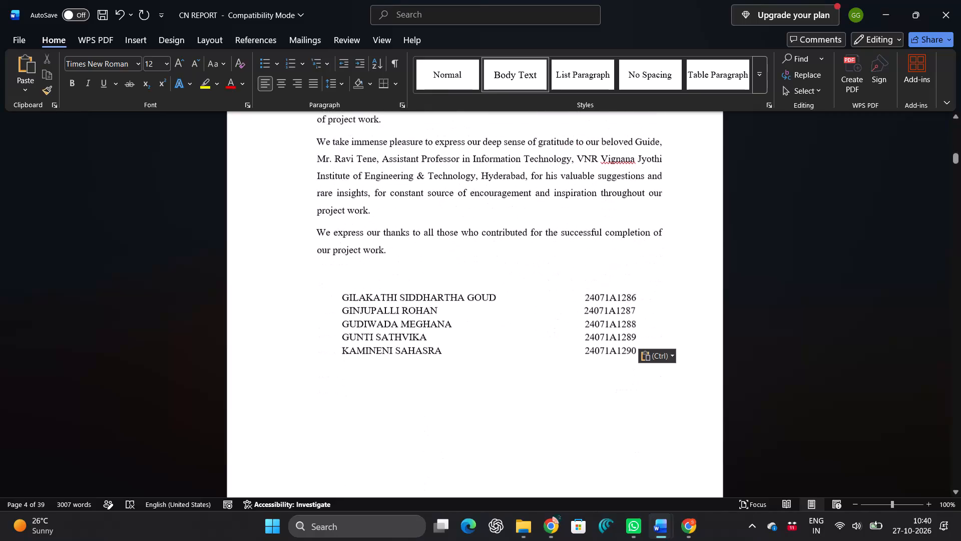
pyautogui.scroll(1, 360, 324)
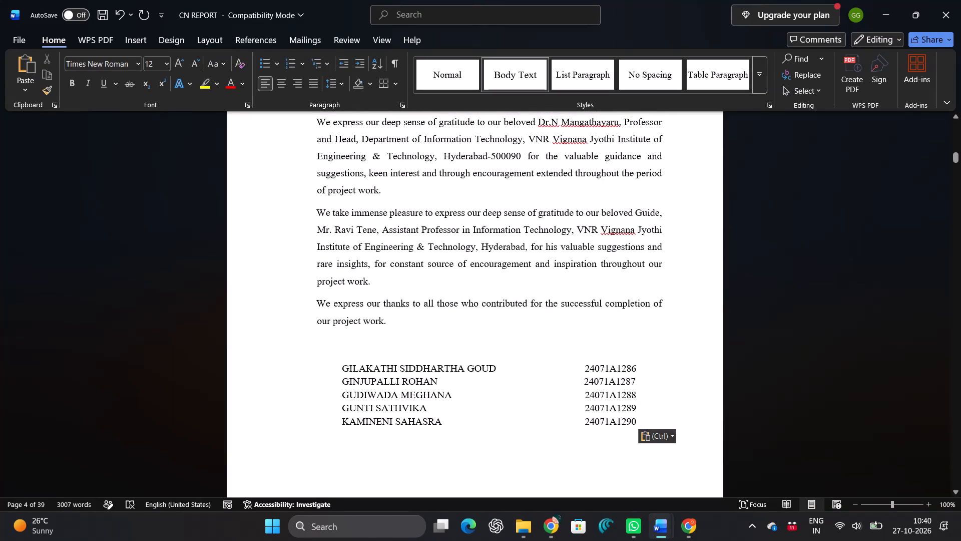
pyautogui.scroll(3, 360, 324)
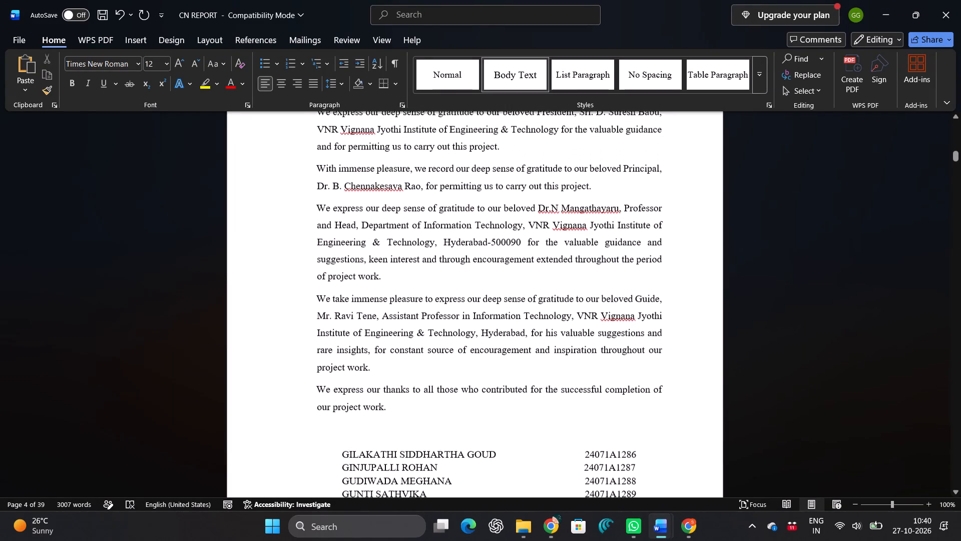
pyautogui.scroll(2, 360, 324)
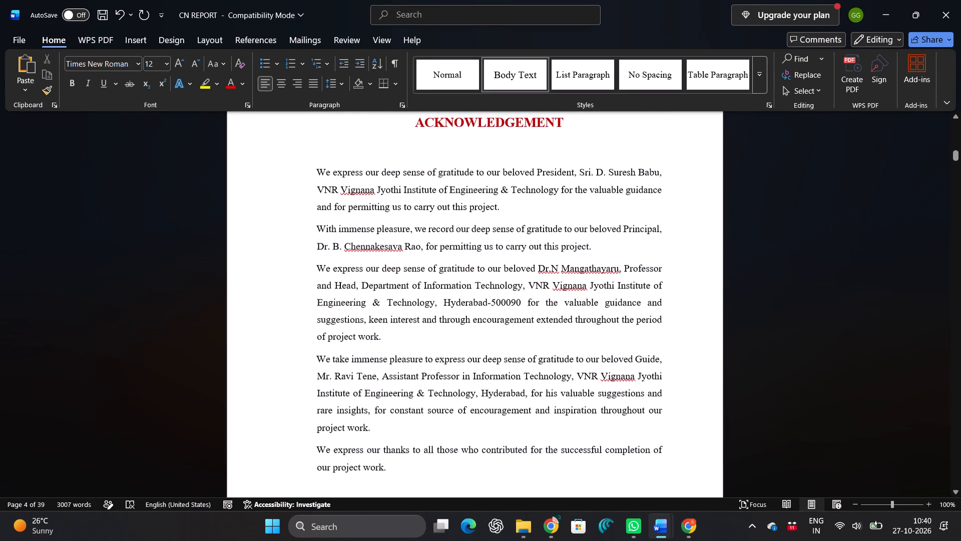
pyautogui.scroll(1, 360, 324)
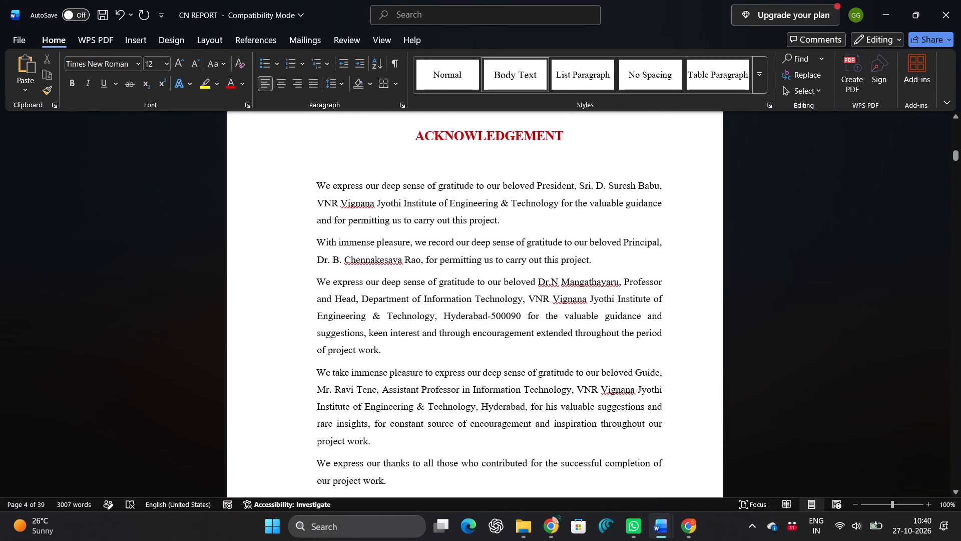
pyautogui.scroll(5, 360, 324)
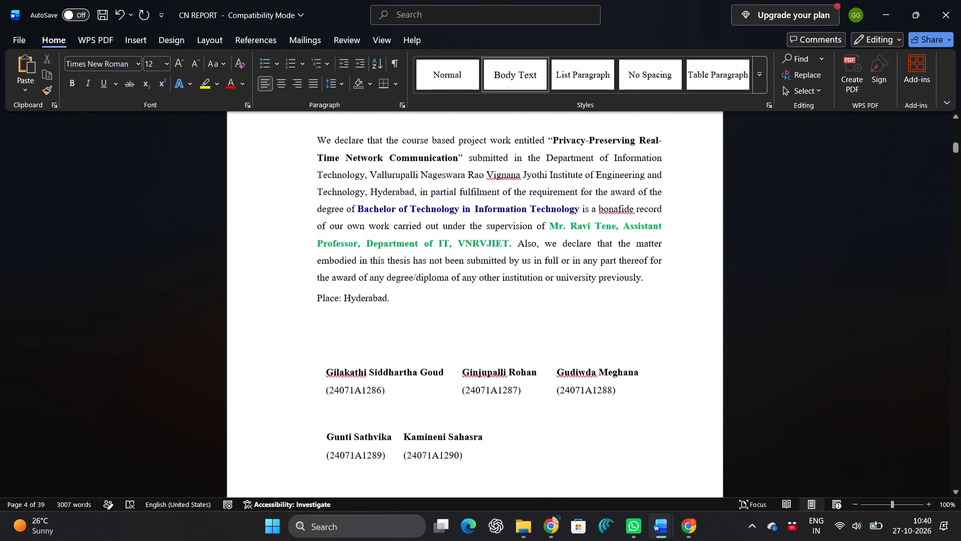
pyautogui.scroll(1, 360, 324)
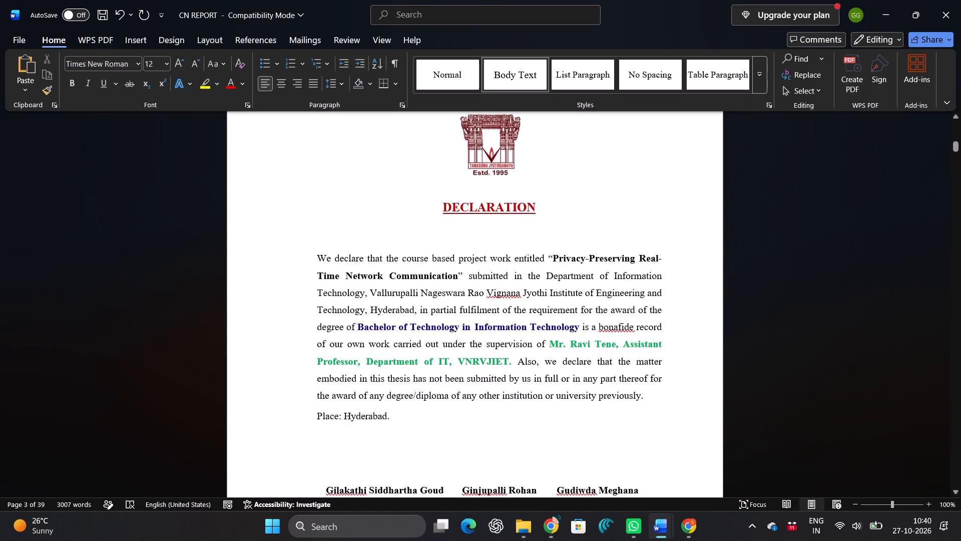
pyautogui.scroll(5, 360, 324)
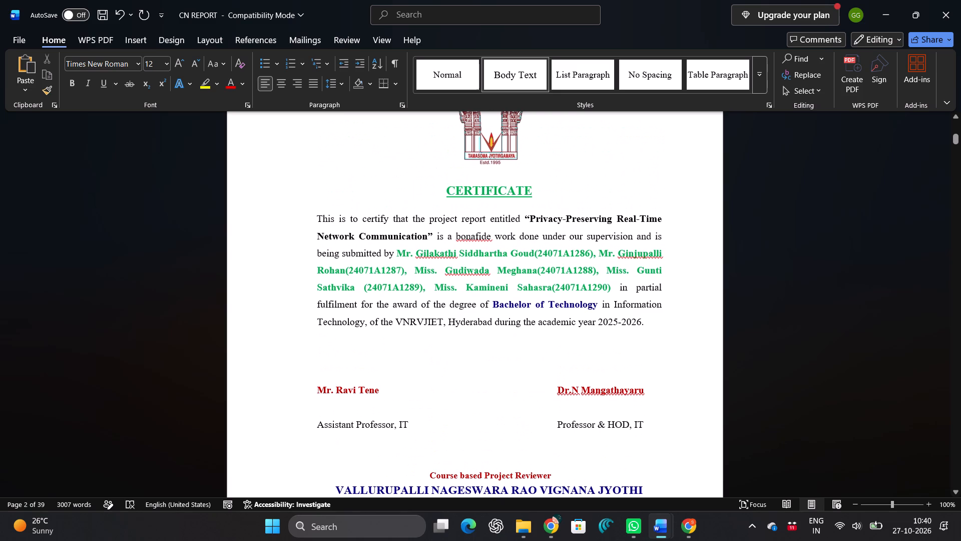
# Recheck the declaration page and the acknowledgement text down to its five-student list.
pyautogui.scroll(-7, 360, 324)
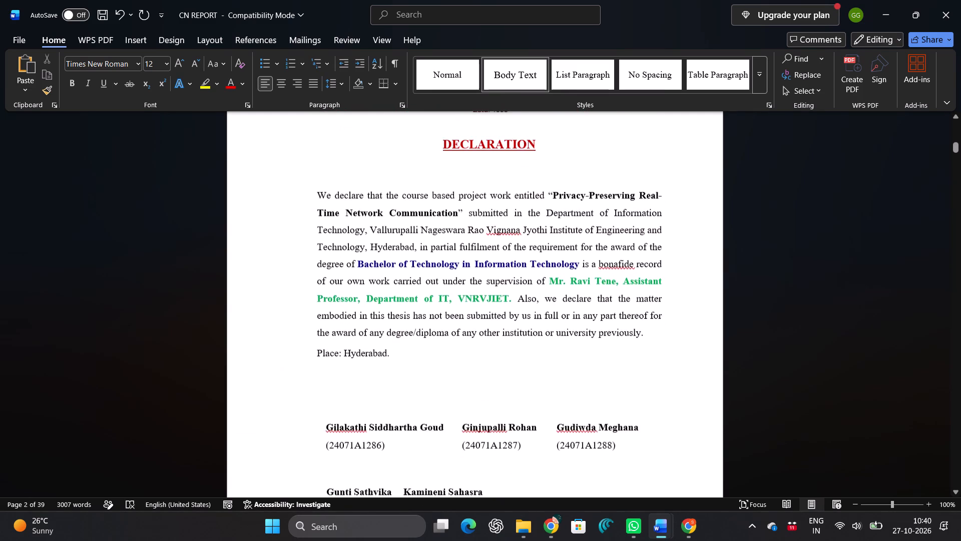
pyautogui.scroll(-3, 360, 324)
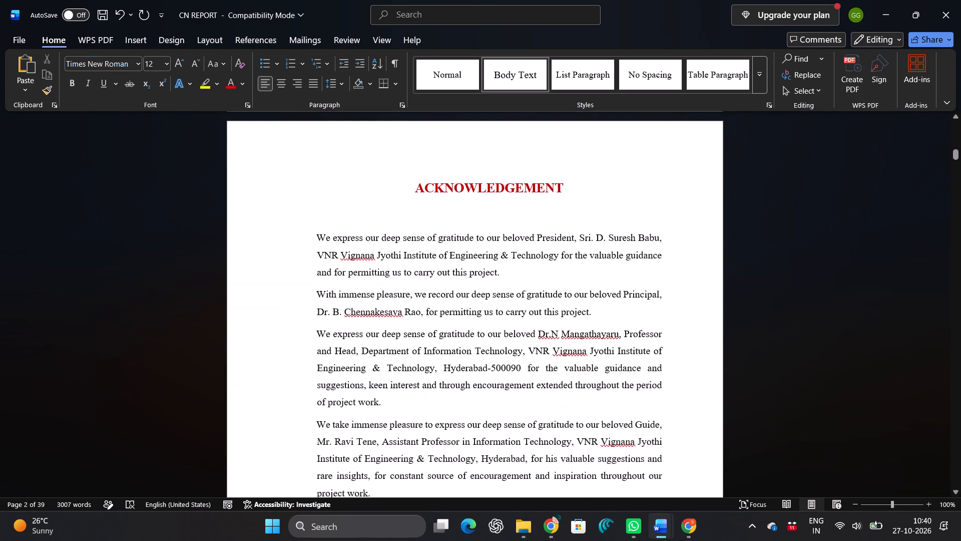
pyautogui.scroll(-3, 360, 324)
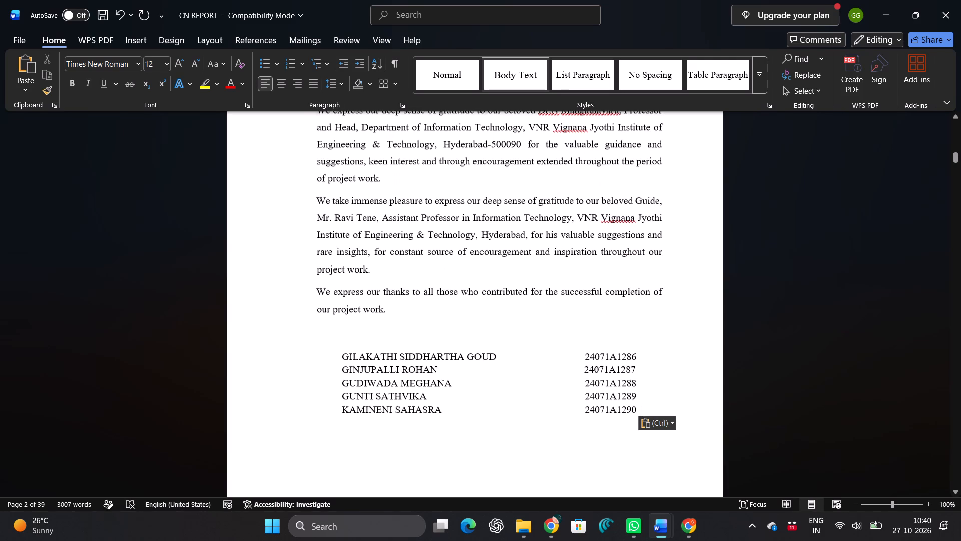
# Examine the abstract, the table of contents and the opening of the Chapter 1 introduction.
pyautogui.scroll(-5, 360, 324)
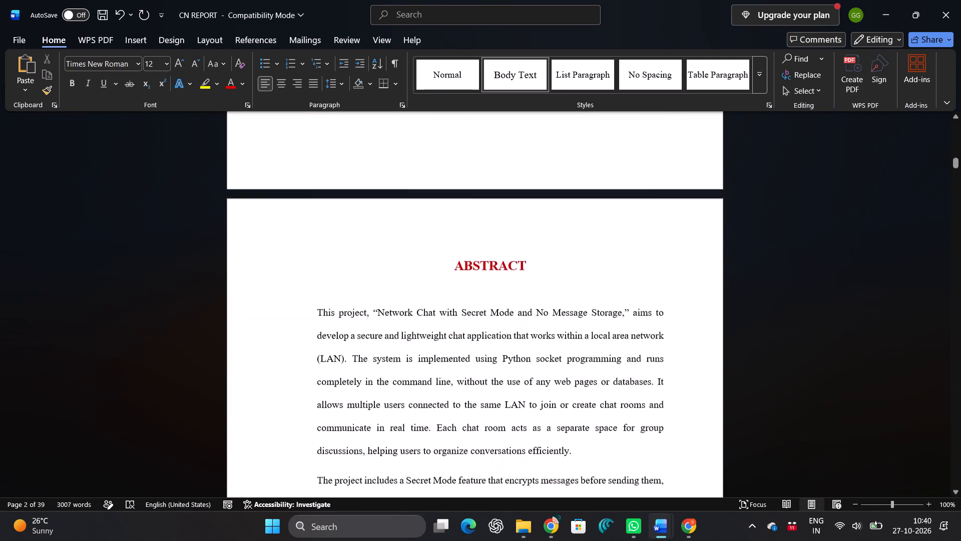
pyautogui.scroll(-1, 360, 324)
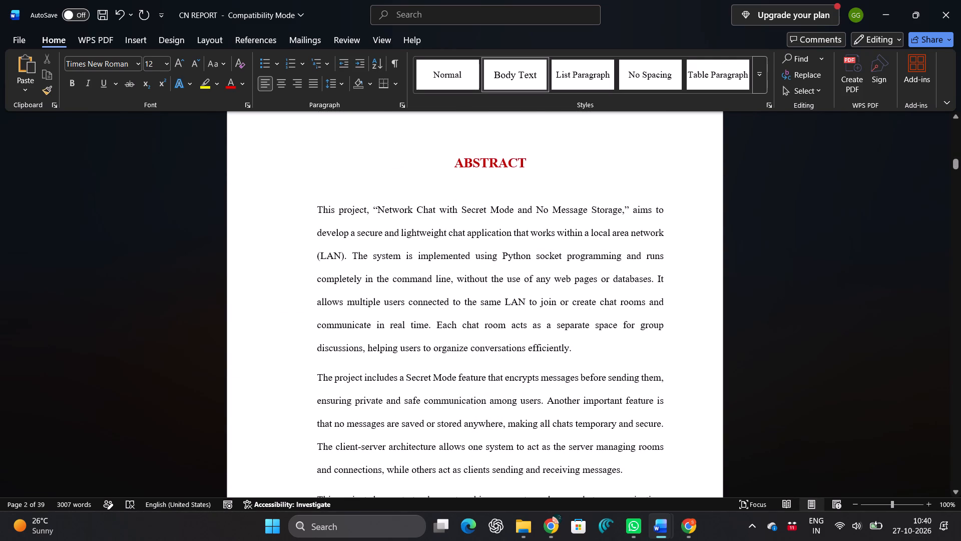
pyautogui.scroll(-5, 360, 324)
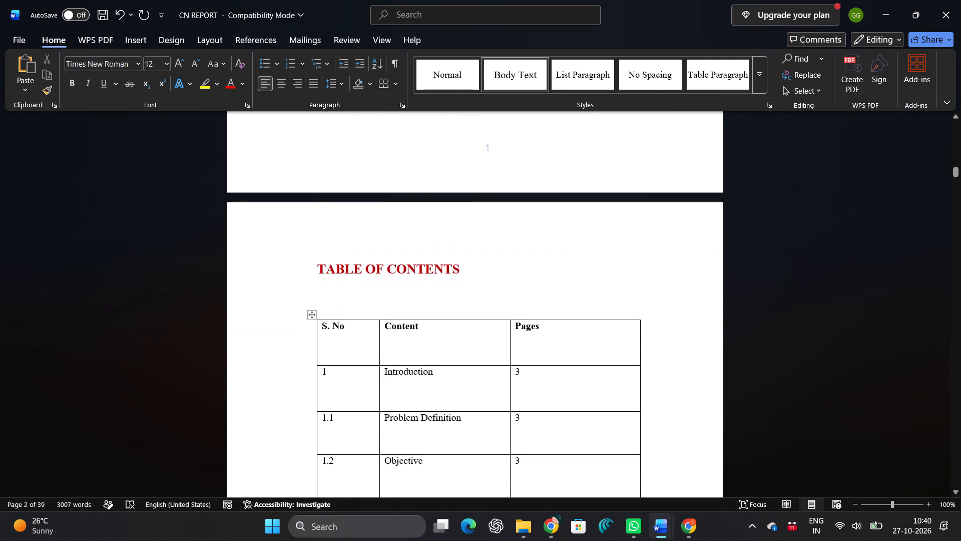
pyautogui.scroll(-6, 360, 324)
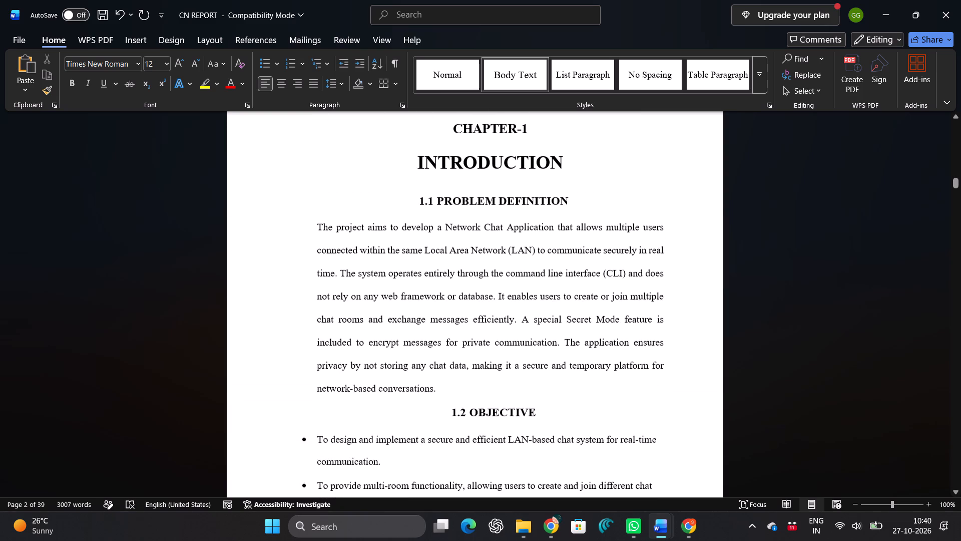
pyautogui.scroll(-1, 360, 324)
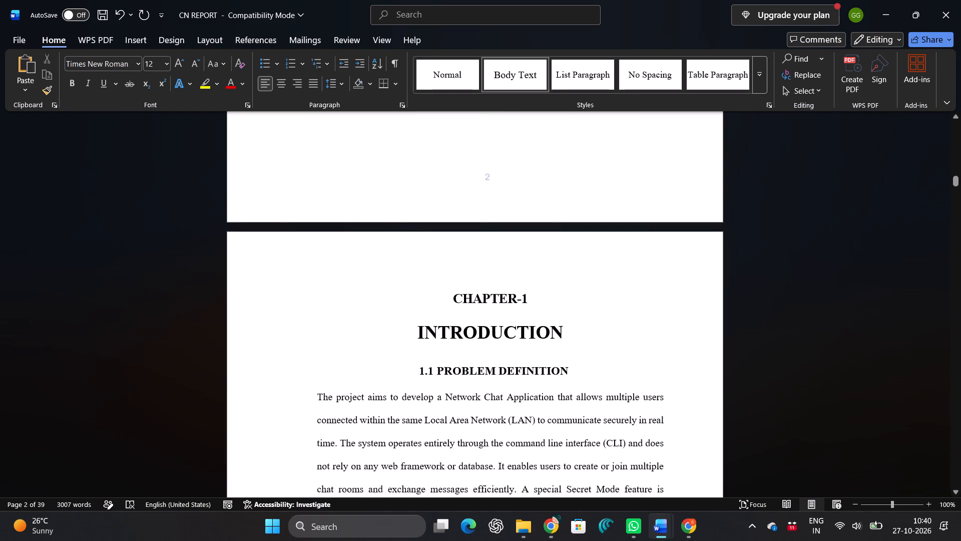
# Read through Chapter 1, from the problem definition and objectives to the overview's GUI Layout and Database Integration items.
pyautogui.scroll(-4, 360, 324)
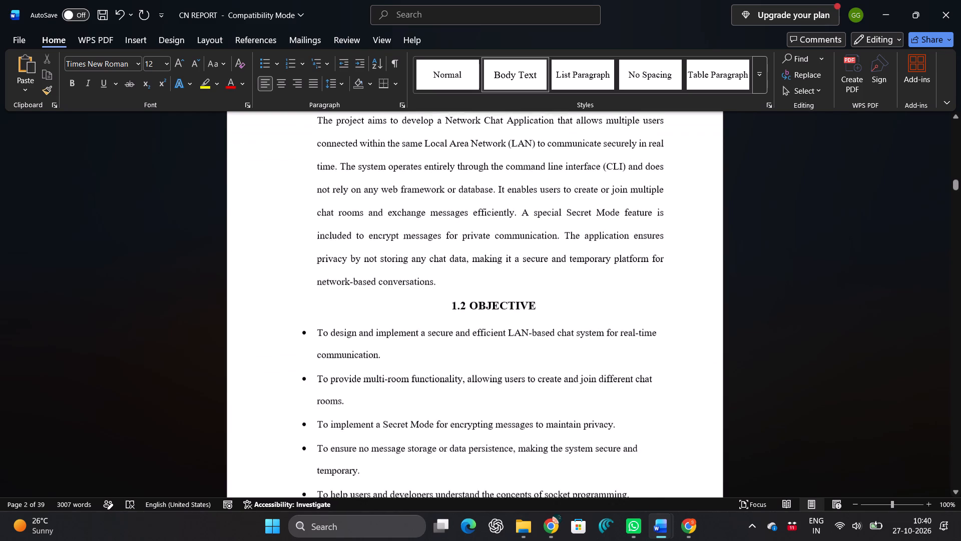
pyautogui.scroll(-6, 360, 324)
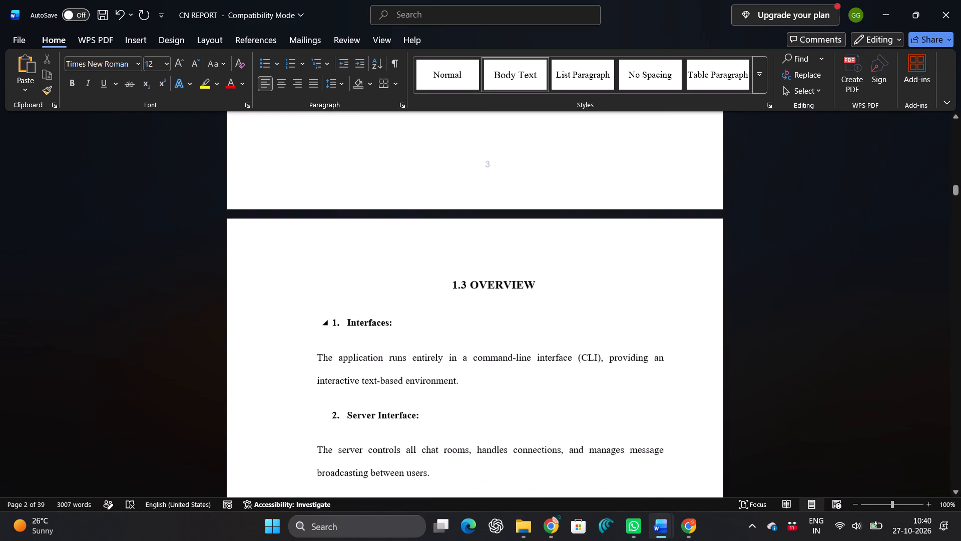
pyautogui.scroll(-5, 360, 324)
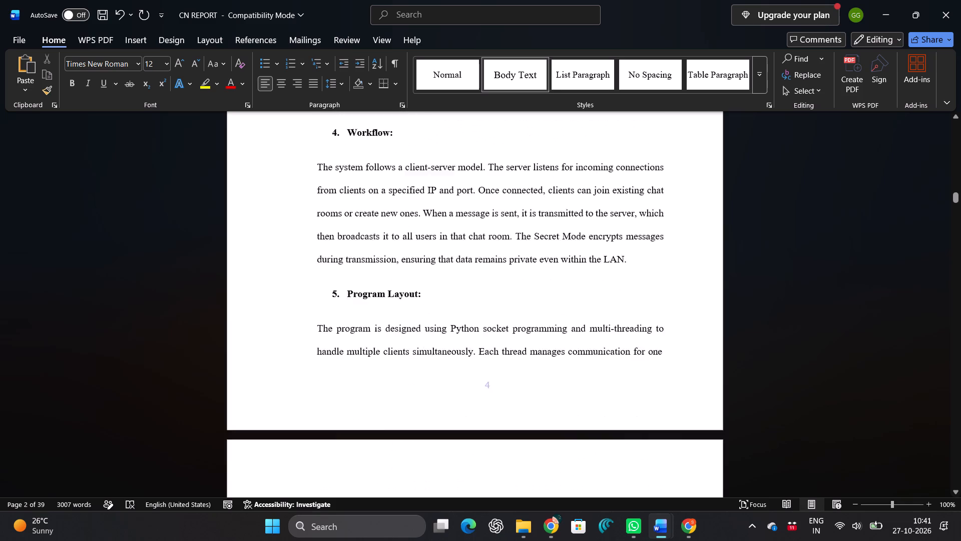
pyautogui.scroll(-6, 360, 324)
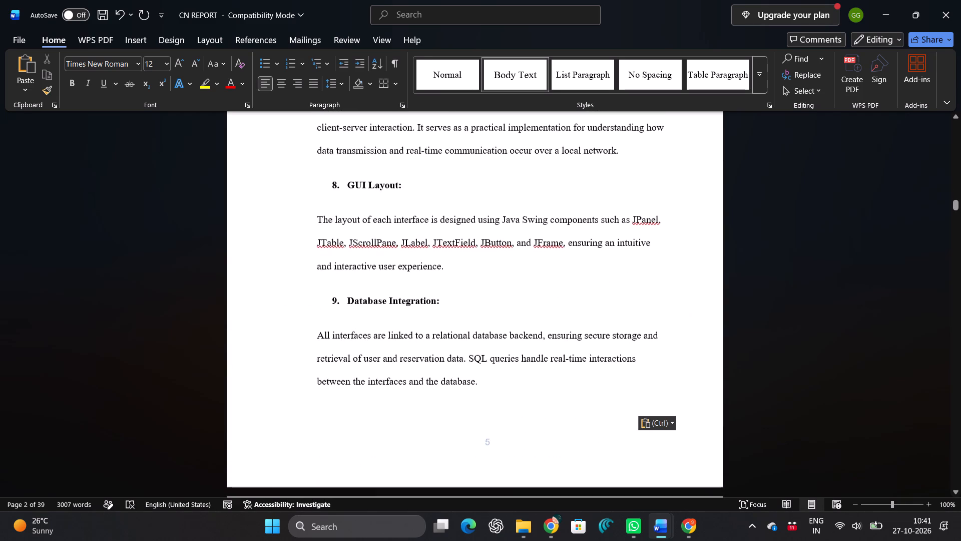
# Skim the report from the Chapter 2 source code to the last page.
pyautogui.scroll(-5, 360, 324)
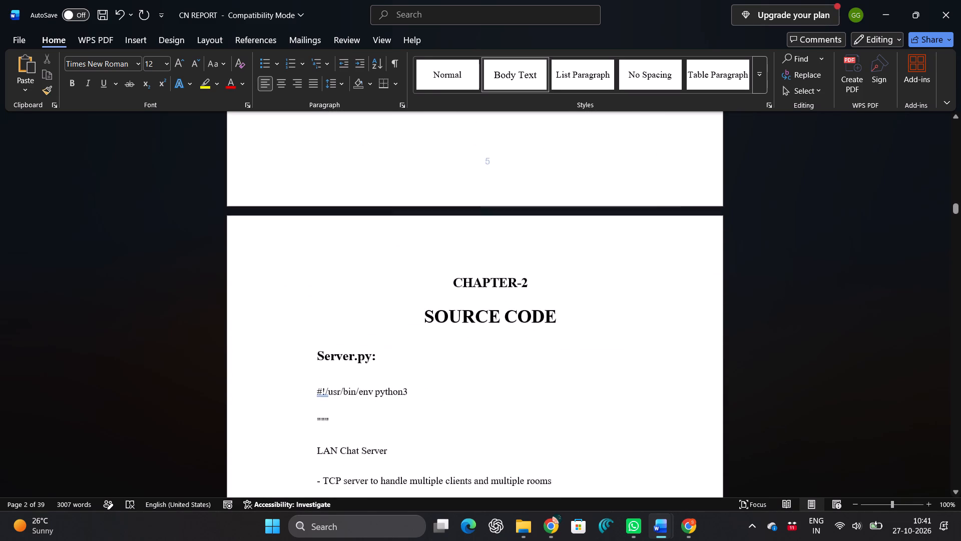
pyautogui.scroll(-10, 360, 324)
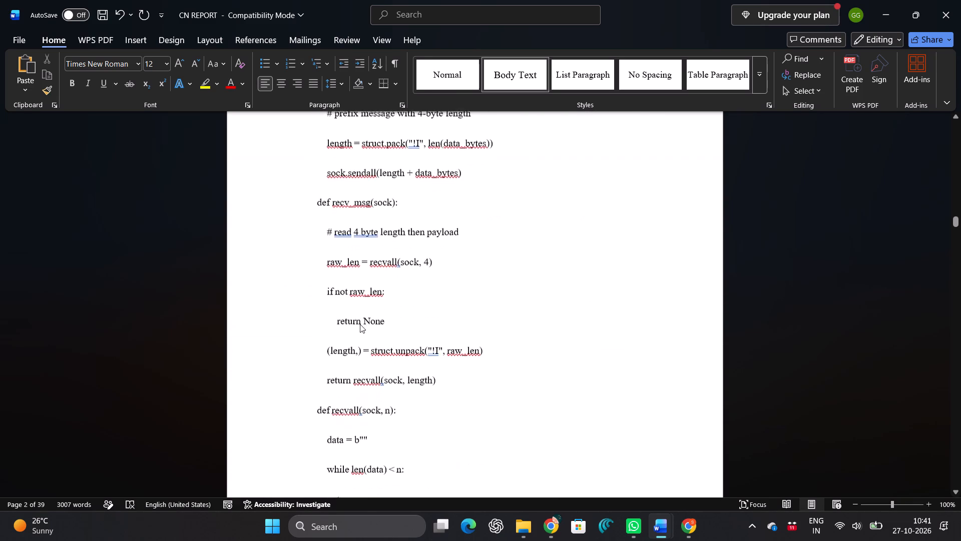
pyautogui.scroll(-14, 360, 324)
pyautogui.scroll(-16, 360, 324)
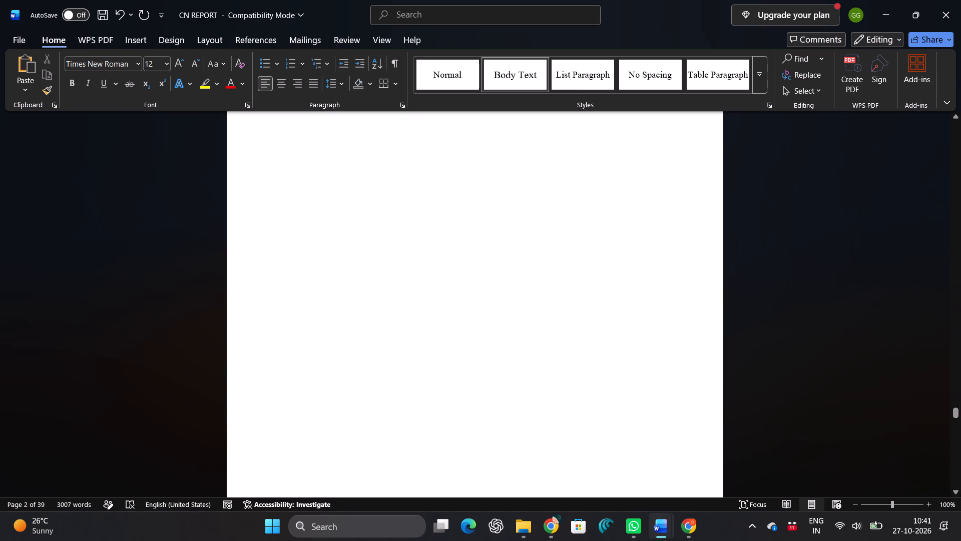
pyautogui.scroll(-19, 360, 324)
pyautogui.scroll(-6, 360, 324)
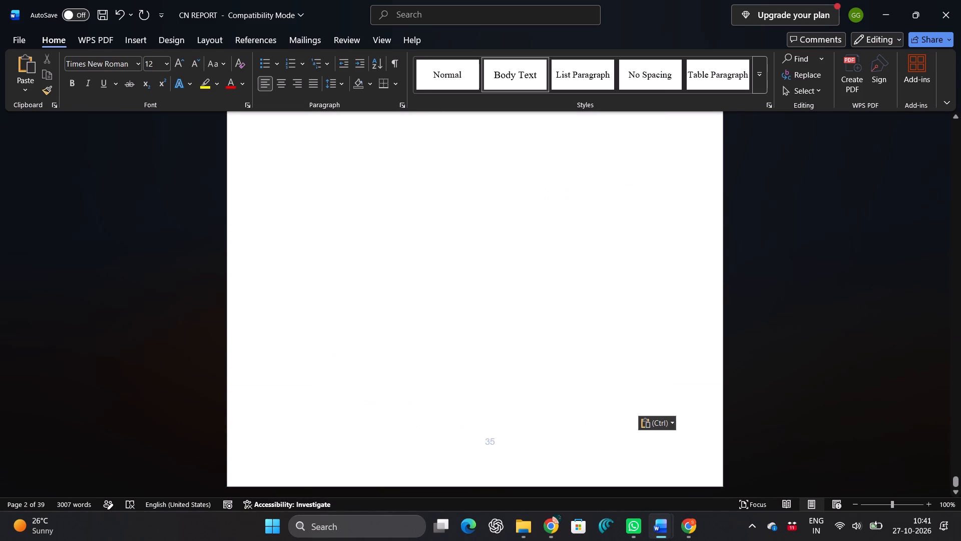
# Skim back through the report from the last page, past the references, output and source code, to the cover page.
pyautogui.scroll(4, 360, 324)
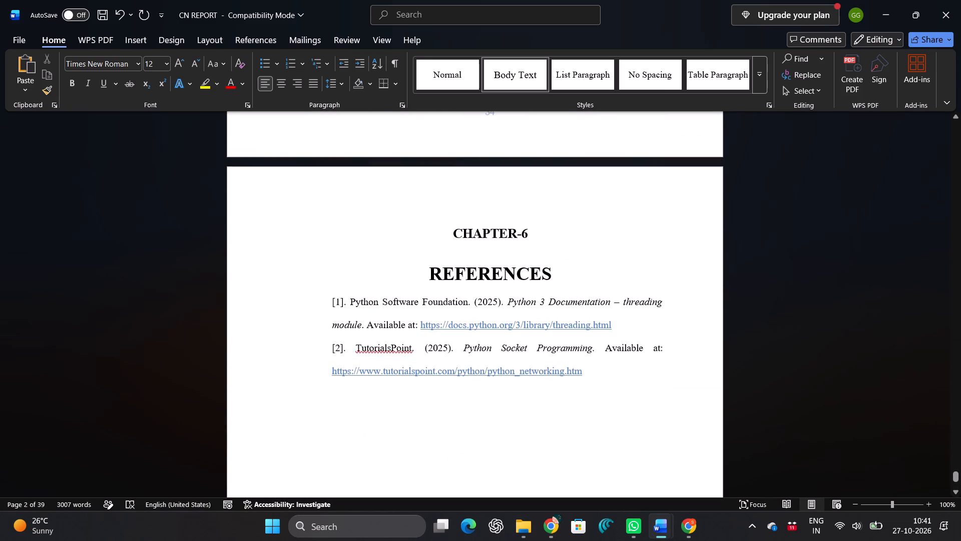
pyautogui.scroll(9, 360, 324)
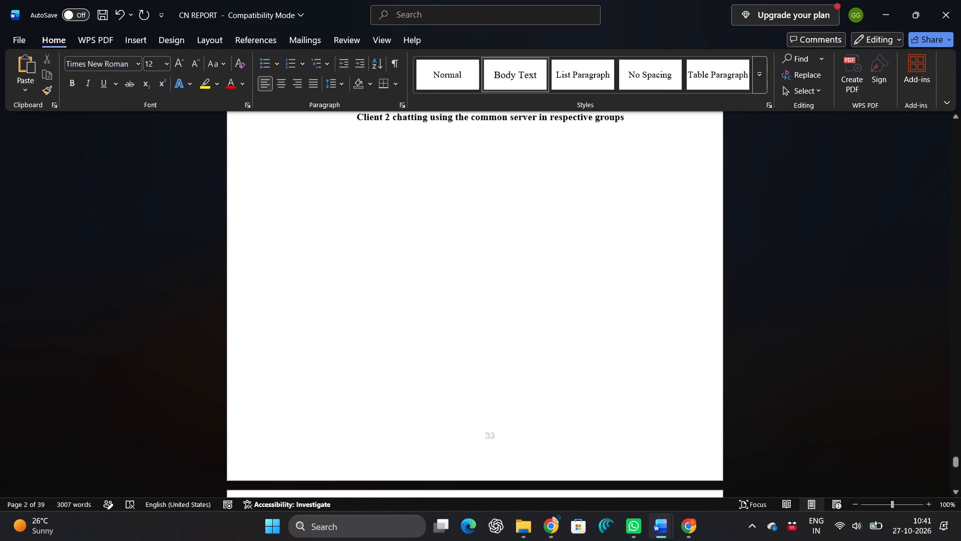
pyautogui.scroll(9, 360, 324)
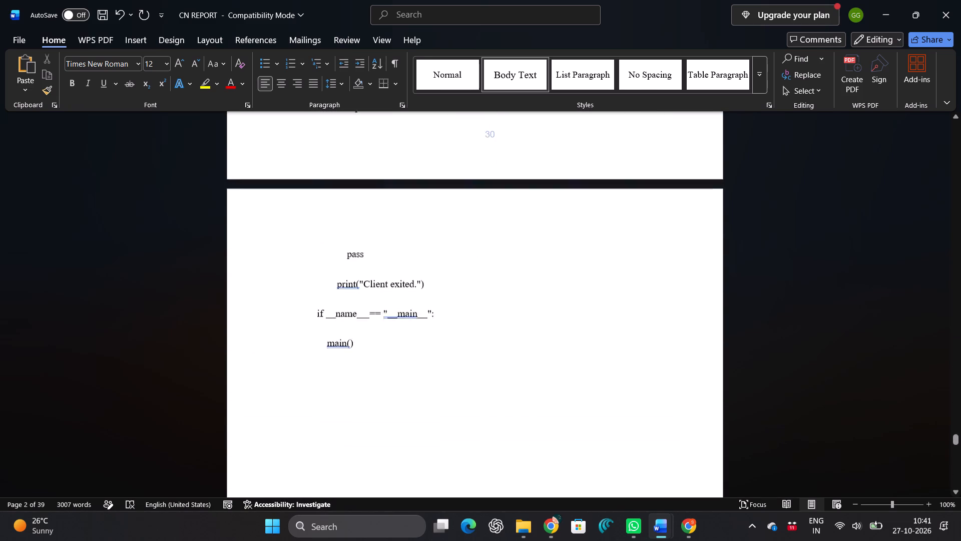
pyautogui.scroll(13, 360, 324)
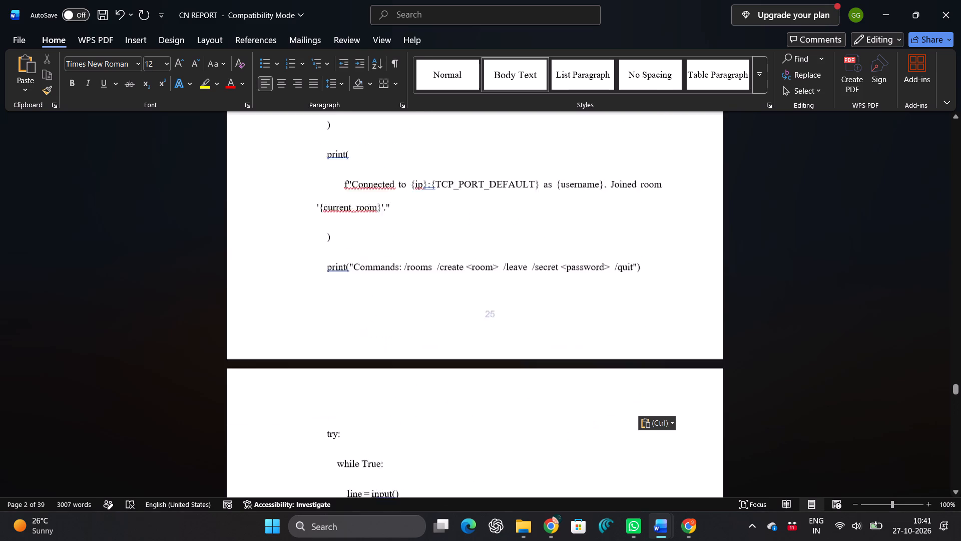
pyautogui.scroll(6, 360, 324)
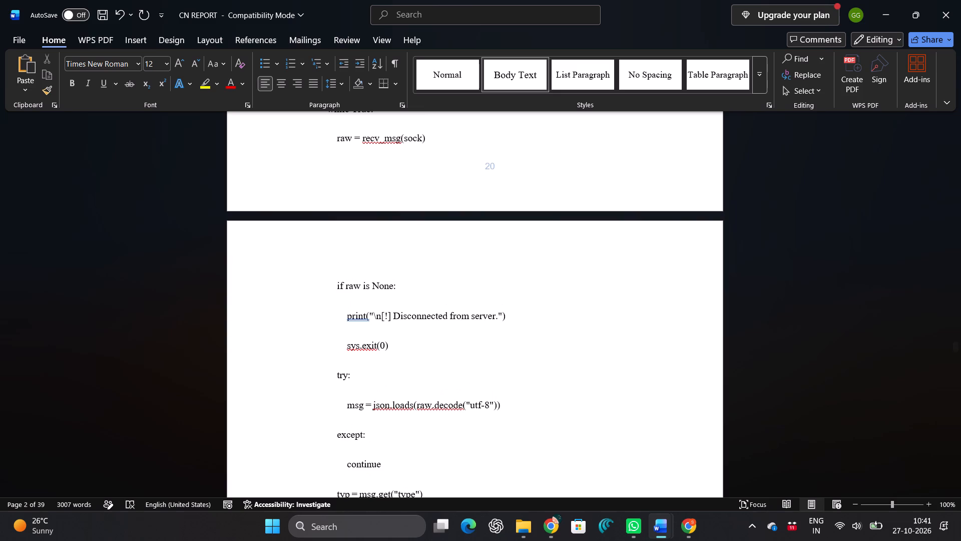
pyautogui.scroll(20, 360, 324)
pyautogui.scroll(12, 360, 324)
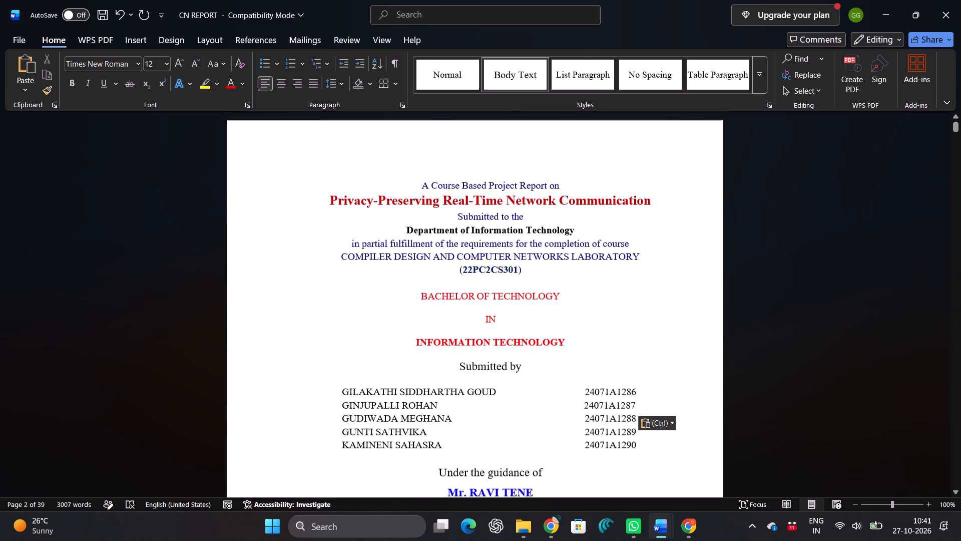
# Recheck the cover page, from the project title and student list down to the guide, institute details and date.
pyautogui.scroll(-2, 360, 324)
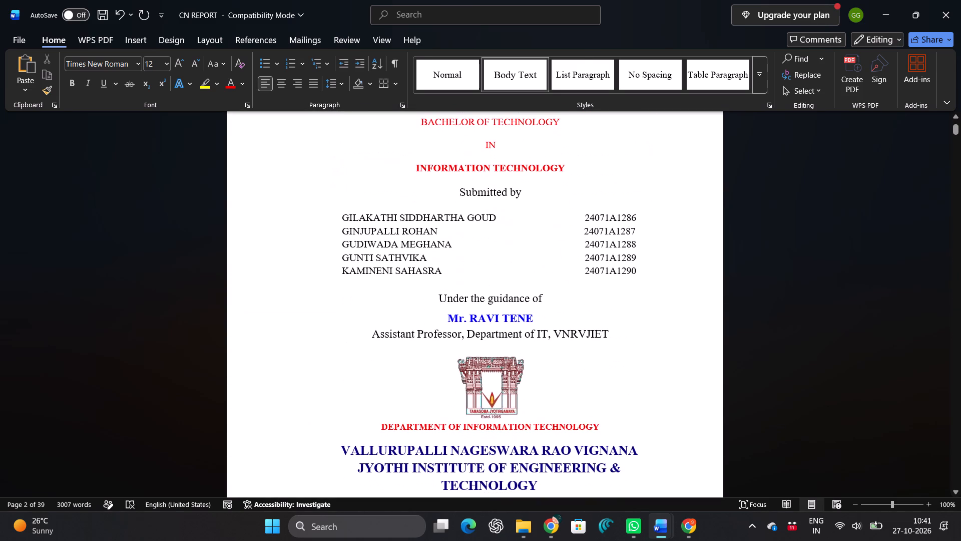
pyautogui.scroll(-3, 360, 324)
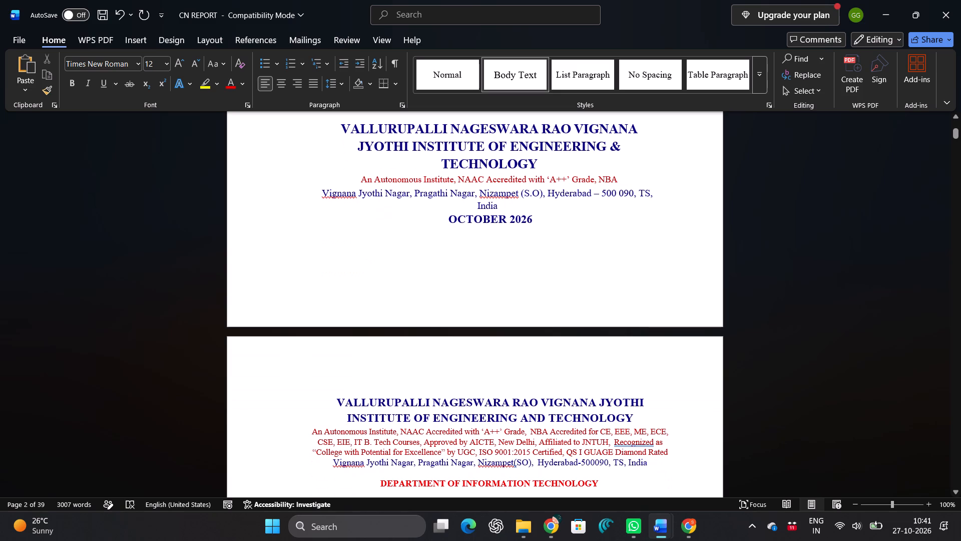
pyautogui.scroll(11, 360, 324)
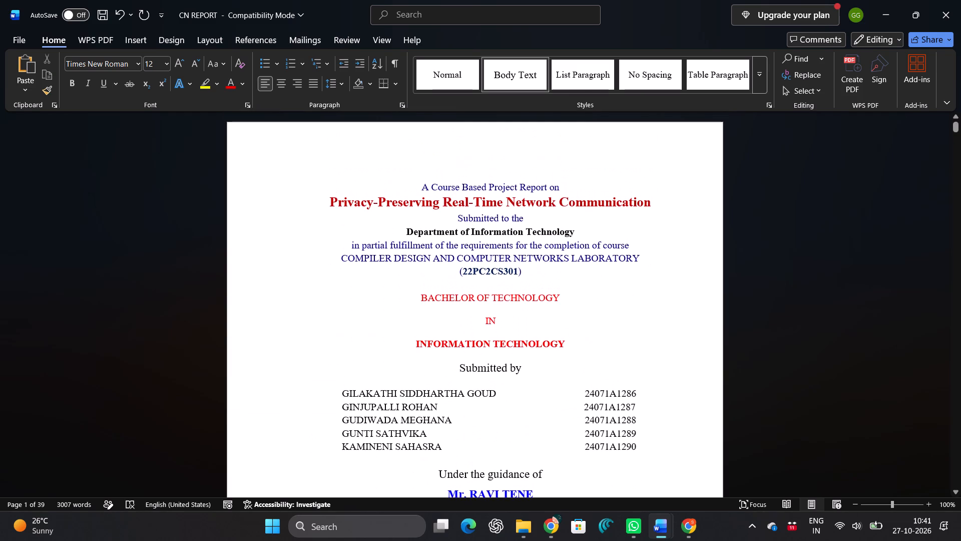
pyautogui.scroll(-1, 360, 324)
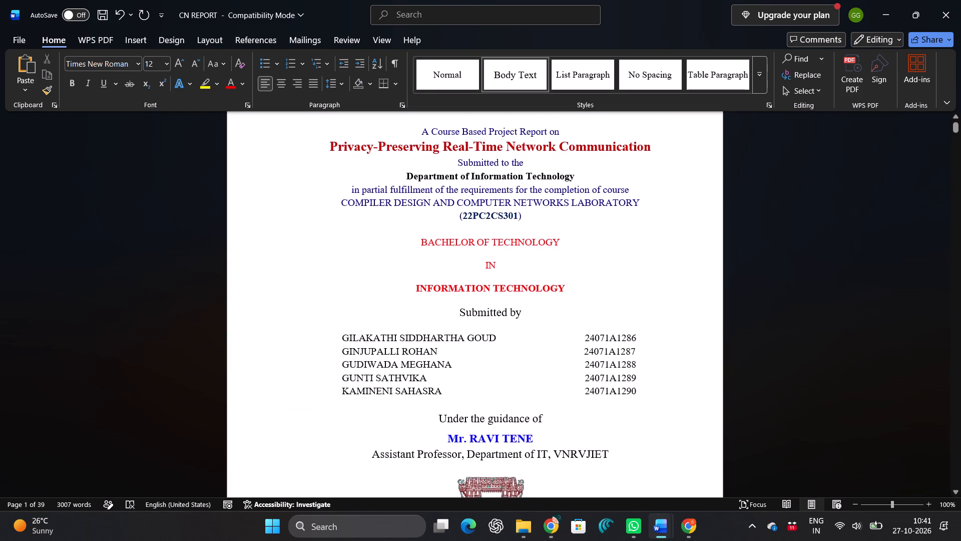
pyautogui.scroll(-2, 360, 324)
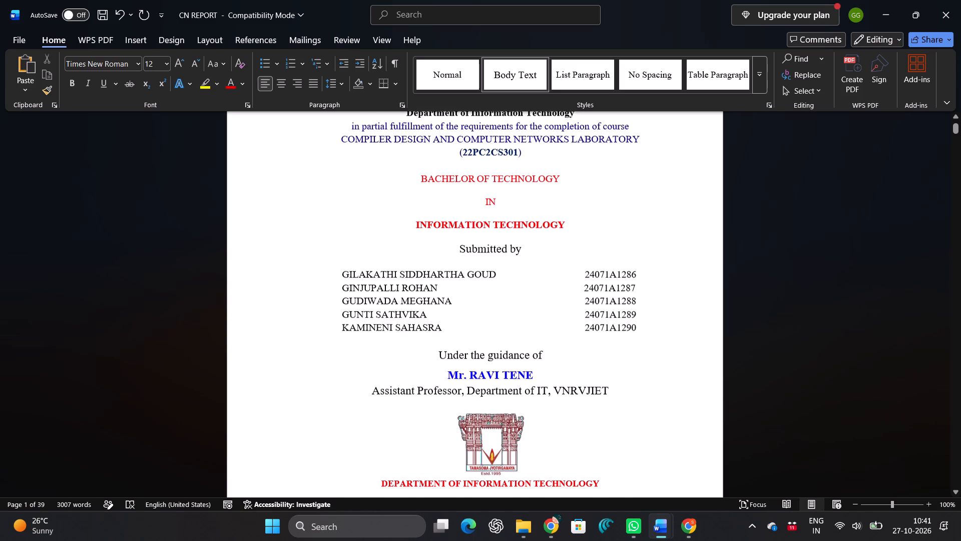
pyautogui.scroll(-1, 360, 324)
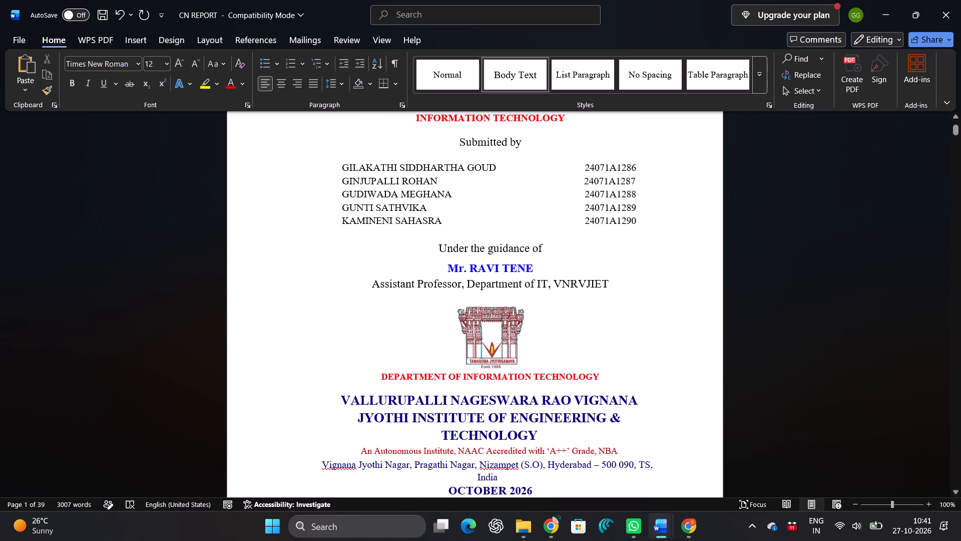
pyautogui.scroll(-1, 360, 324)
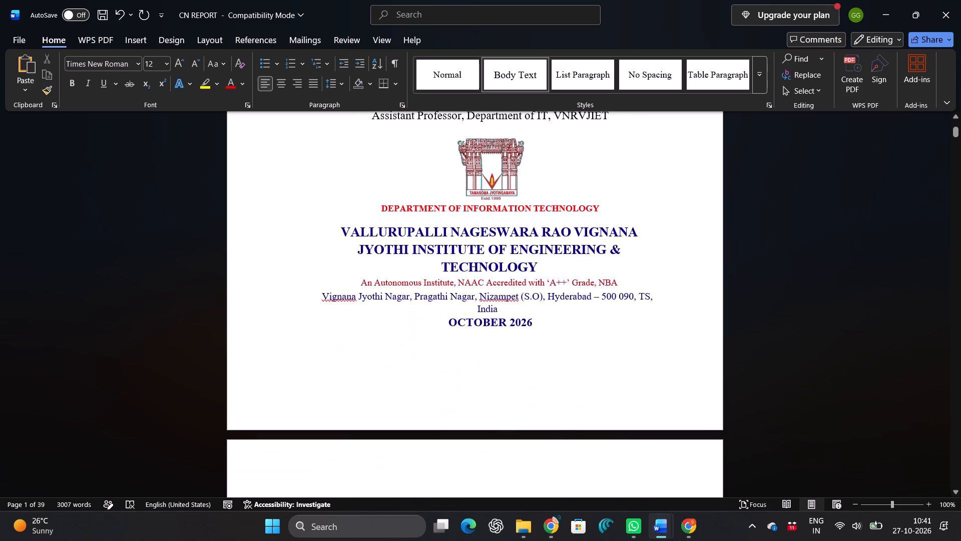
pyautogui.scroll(-1, 360, 324)
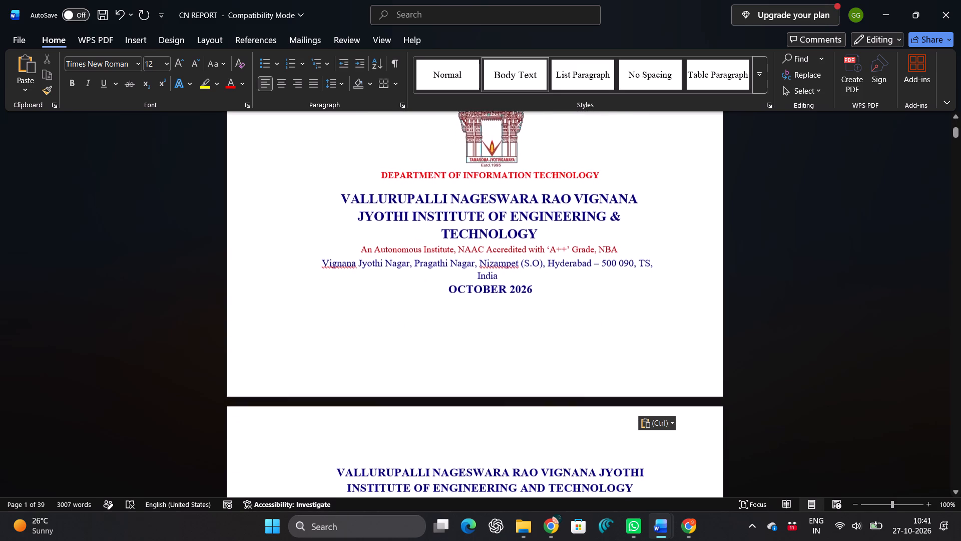
# Read through the certificate page, from the institute heading and certificate text to the signatories and the closing department lines.
pyautogui.scroll(-3, 360, 324)
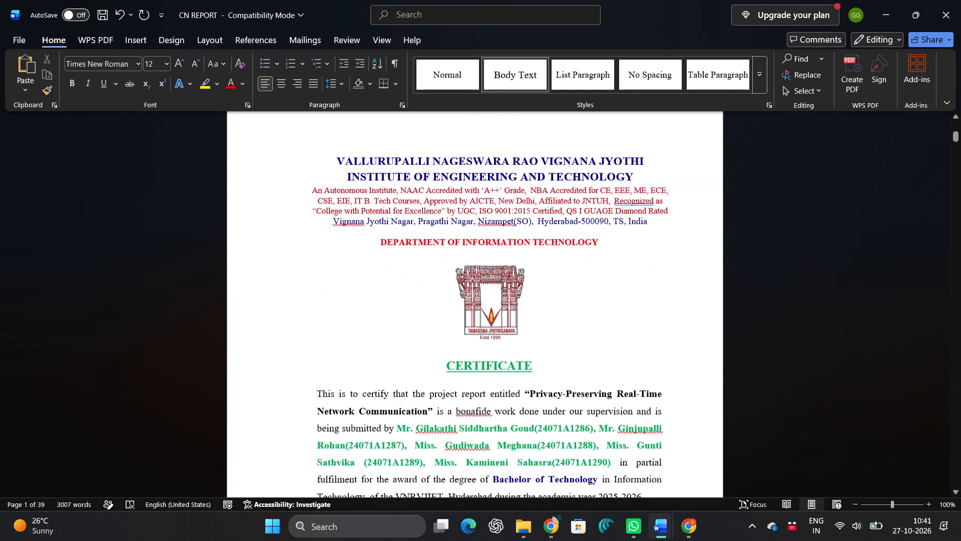
pyautogui.scroll(-2, 360, 324)
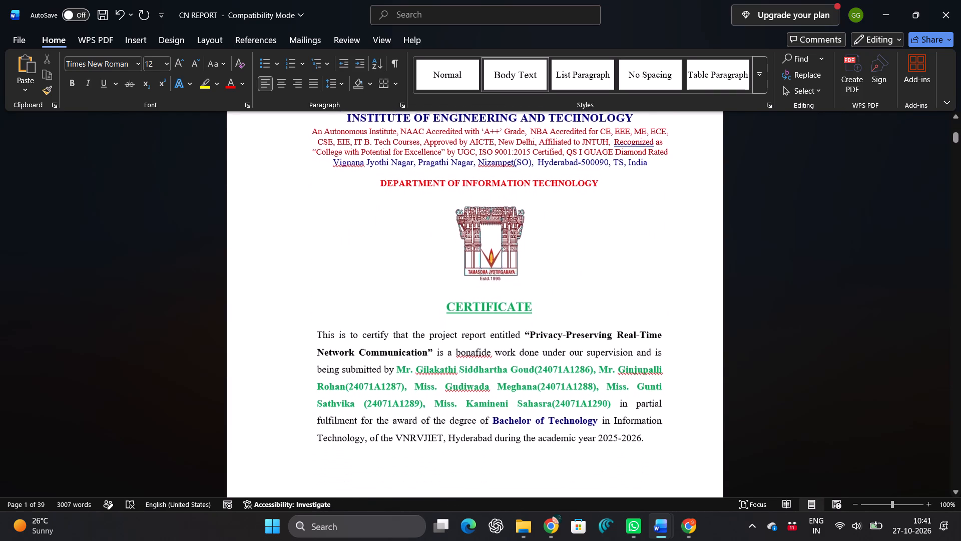
pyautogui.scroll(-2, 360, 324)
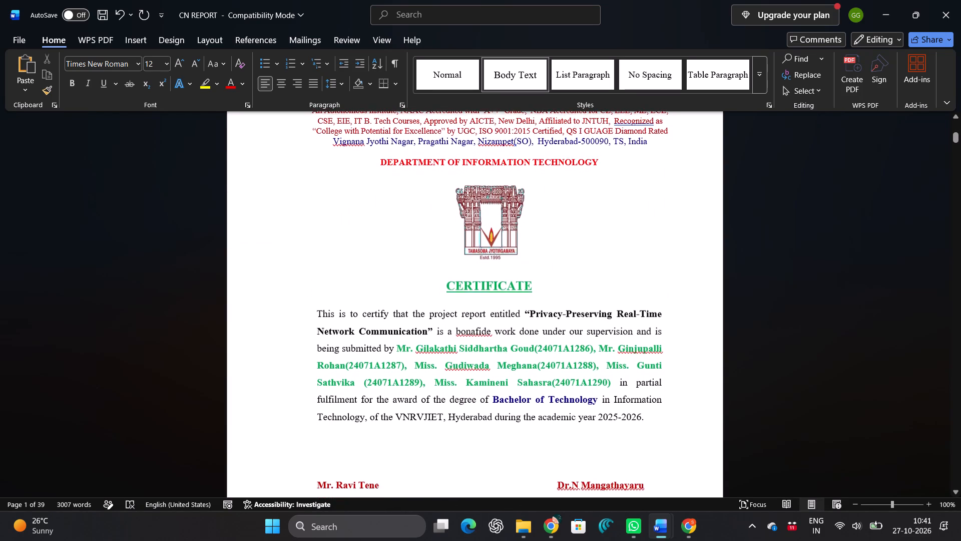
pyautogui.scroll(-2, 360, 324)
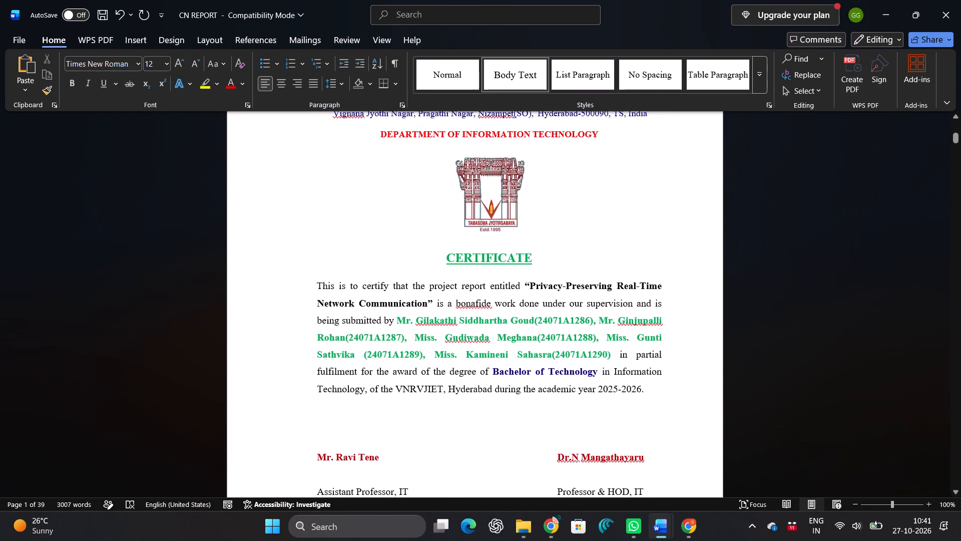
pyautogui.scroll(-1, 360, 324)
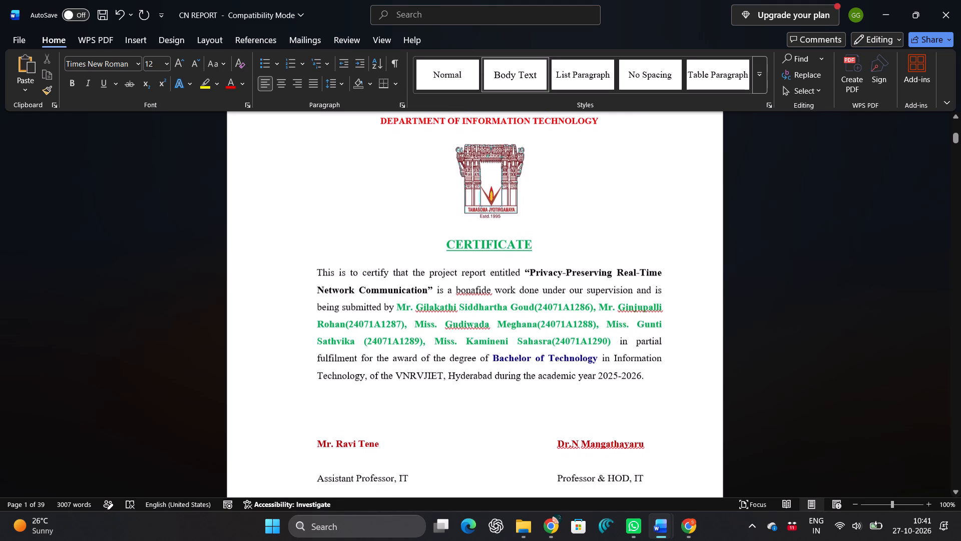
pyautogui.scroll(-2, 360, 324)
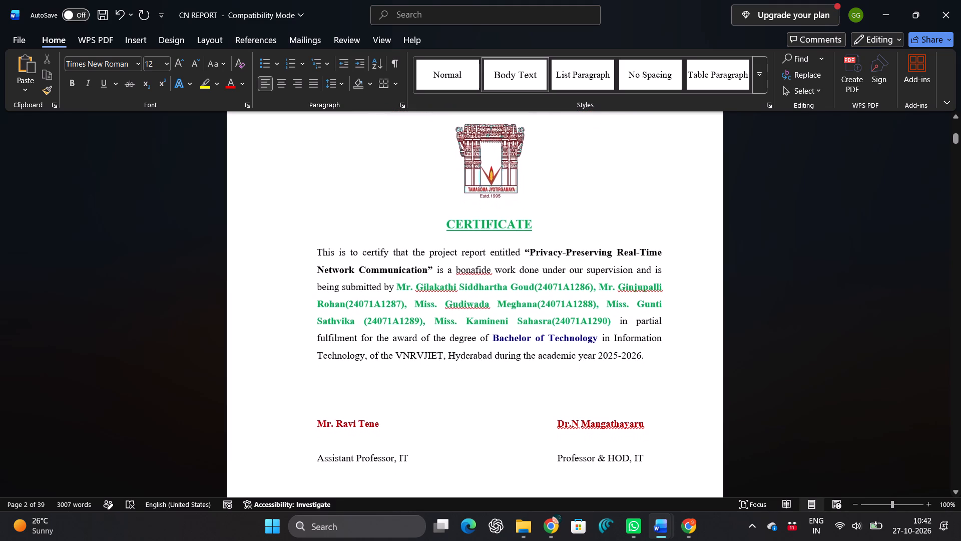
pyautogui.scroll(-2, 360, 324)
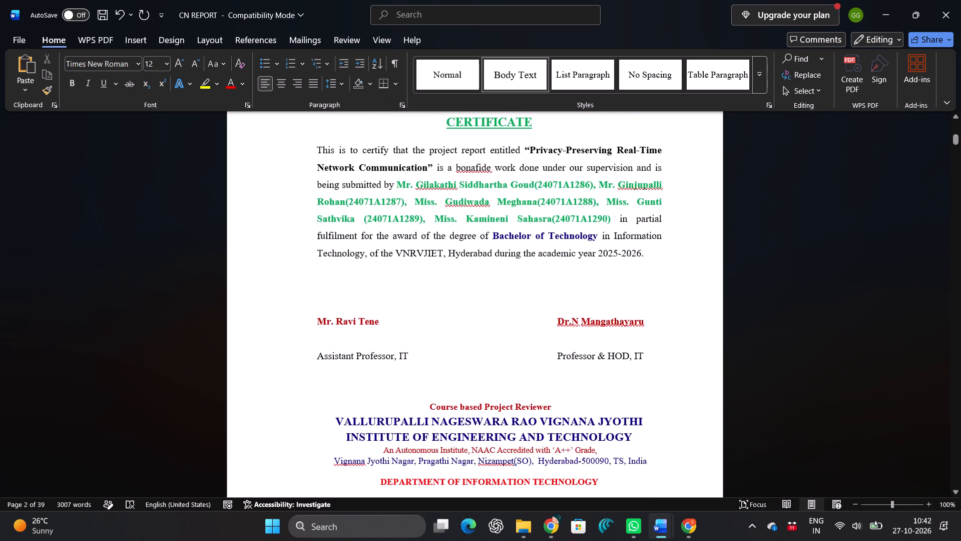
pyautogui.scroll(-1, 360, 324)
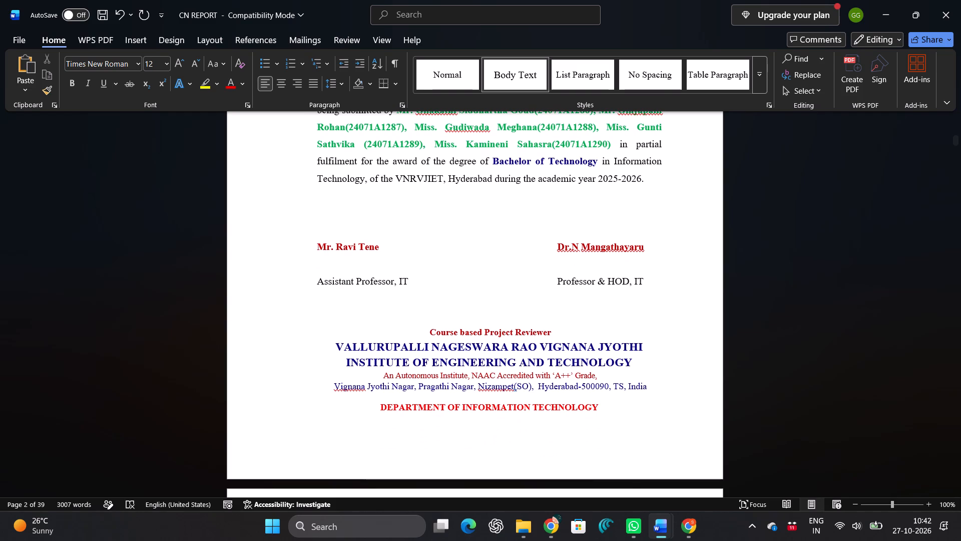
pyautogui.scroll(-2, 360, 324)
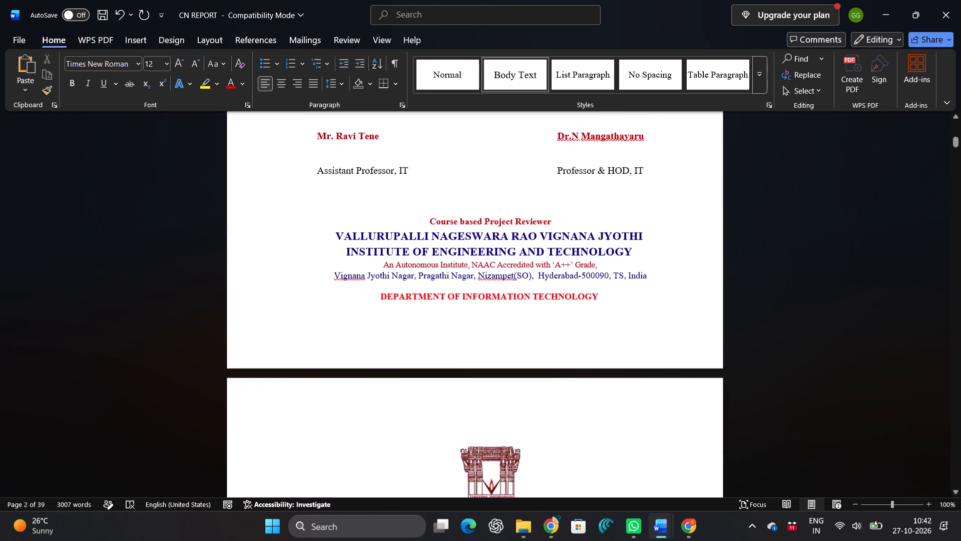
# Review the declaration page, including the project title, supervisor details and the five student names with roll numbers.
pyautogui.scroll(-3, 360, 324)
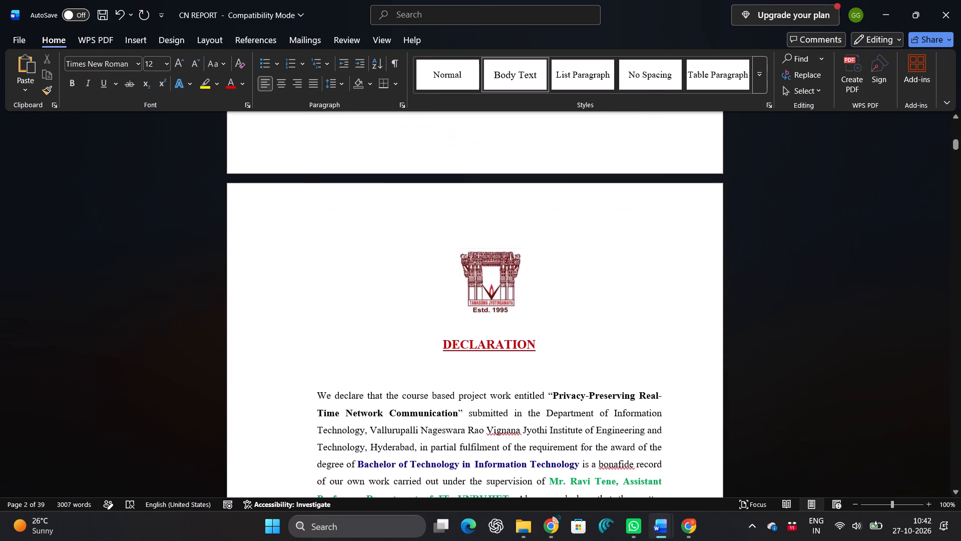
pyautogui.scroll(-3, 360, 324)
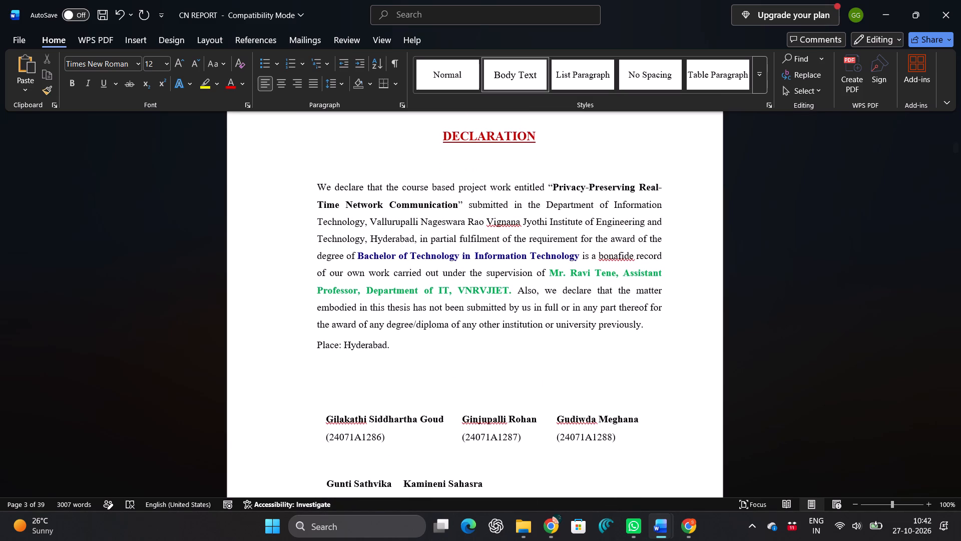
pyautogui.scroll(1, 360, 324)
pyautogui.scroll(-1, 360, 324)
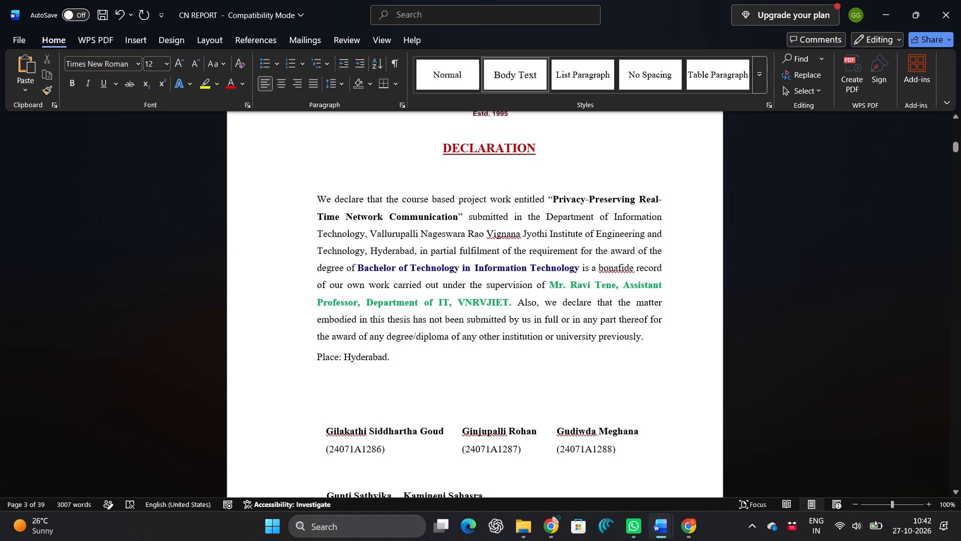
pyautogui.scroll(-4, 360, 324)
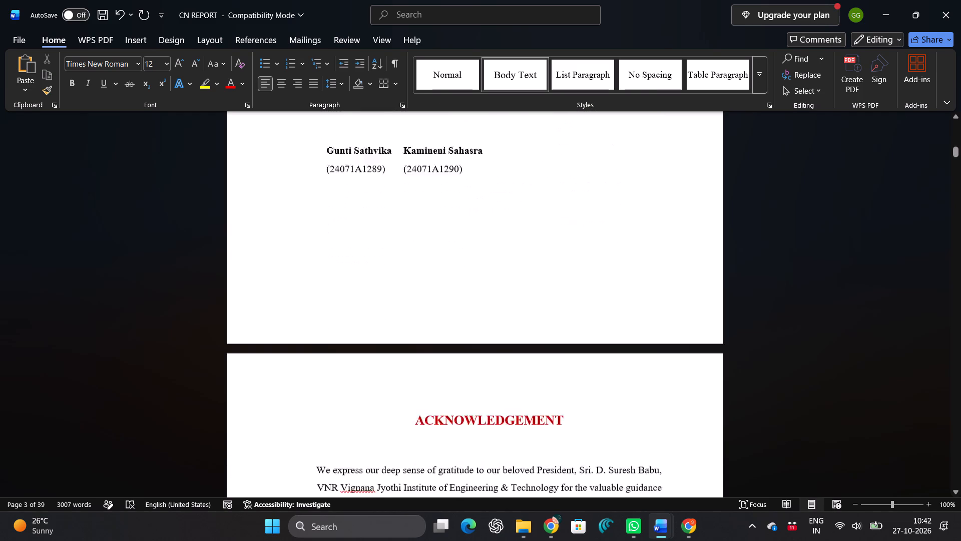
# Reread the acknowledgement with its student list, and examine the first two paragraphs of the abstract.
pyautogui.scroll(-2, 360, 324)
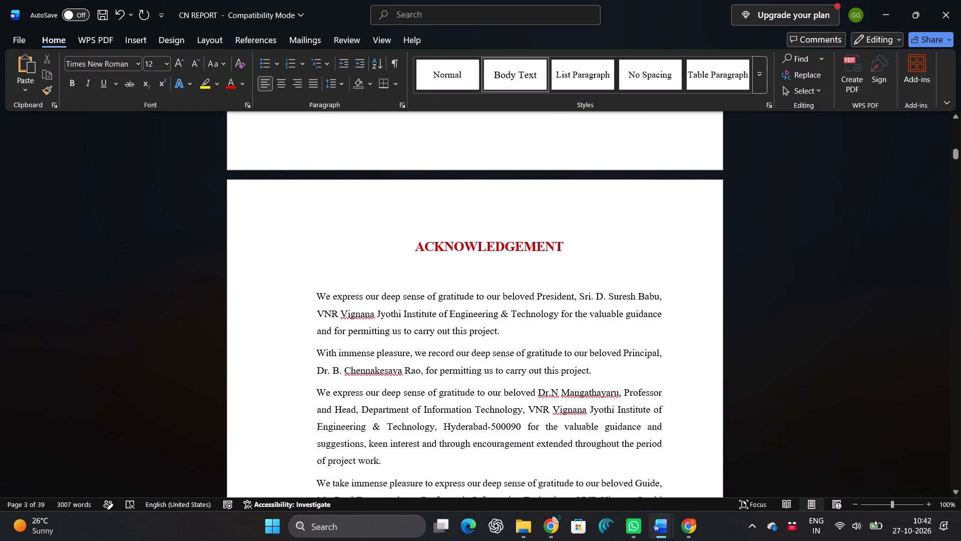
pyautogui.scroll(-2, 360, 324)
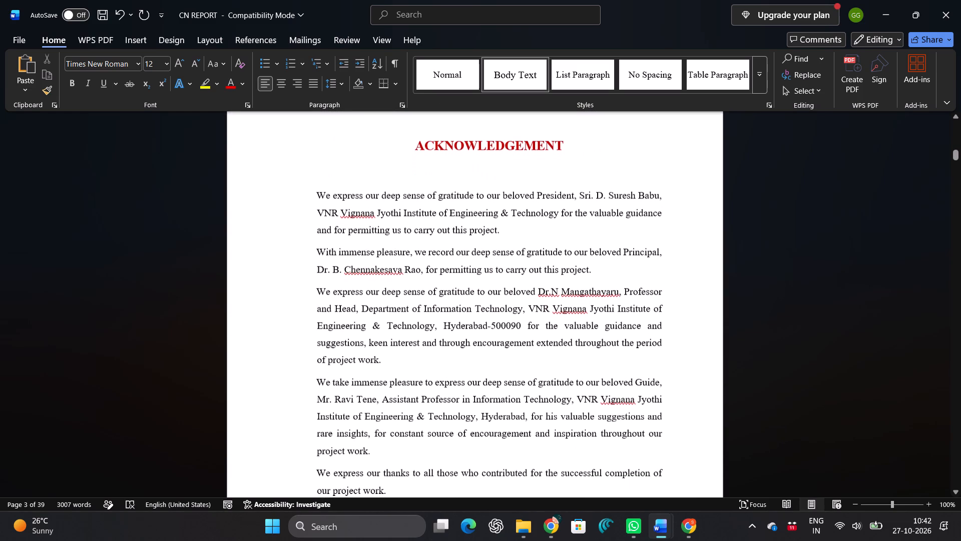
pyautogui.scroll(-1, 360, 324)
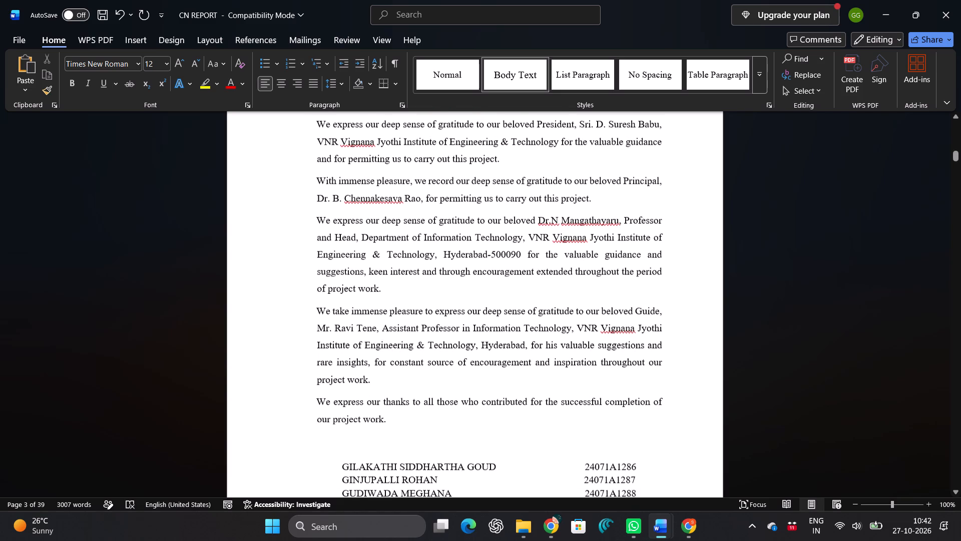
pyautogui.scroll(-1, 360, 324)
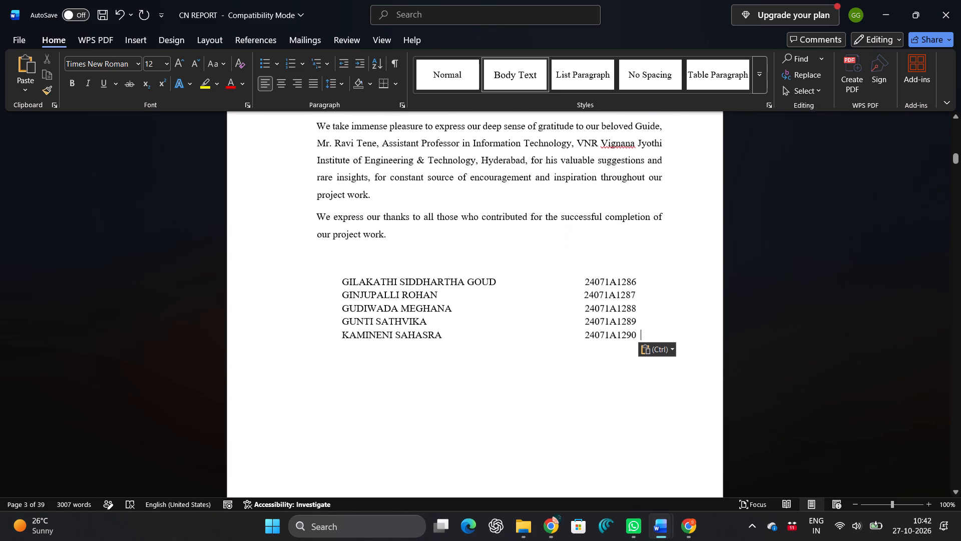
pyautogui.scroll(-3, 360, 324)
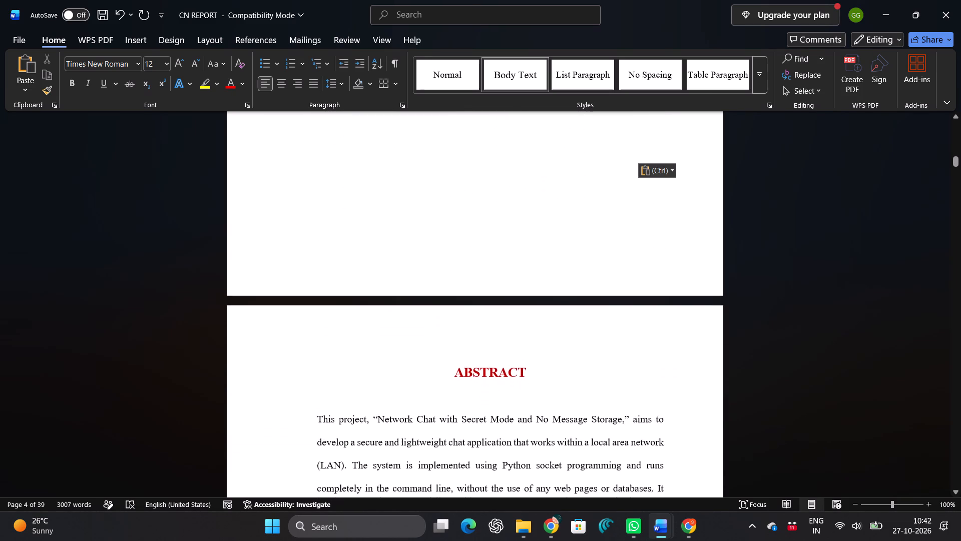
pyautogui.scroll(-2, 360, 324)
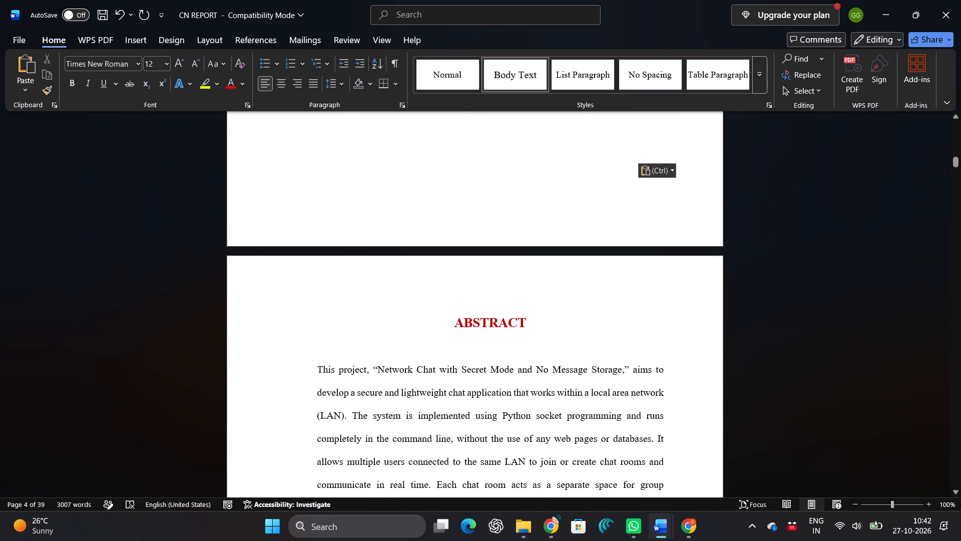
pyautogui.scroll(-2, 360, 324)
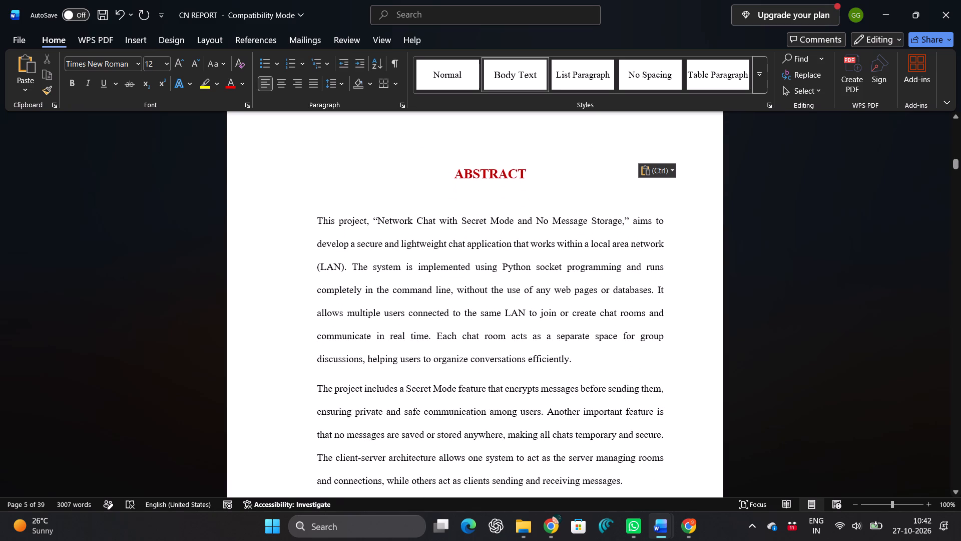
# Replace the project title quoted in the abstract's first sentence with "Privacy-Preserving Real-Time Network Communication", copied from the ChatGPT title suggestions.
pyautogui.hotkey('alt', 'Tab')
pyautogui.hotkey('alt', 'Tab')
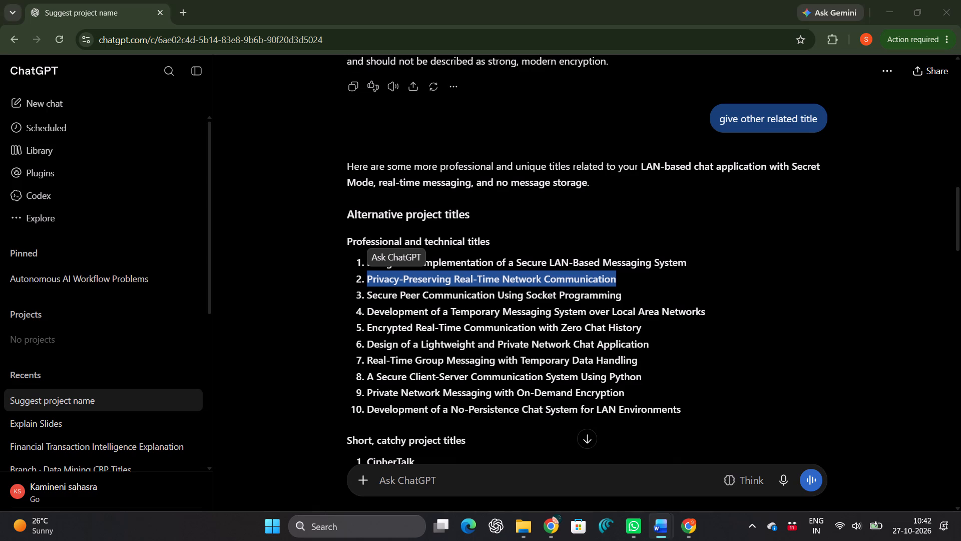
pyautogui.hotkey('ctrl', 'c')
pyautogui.hotkey('alt', 'Tab')
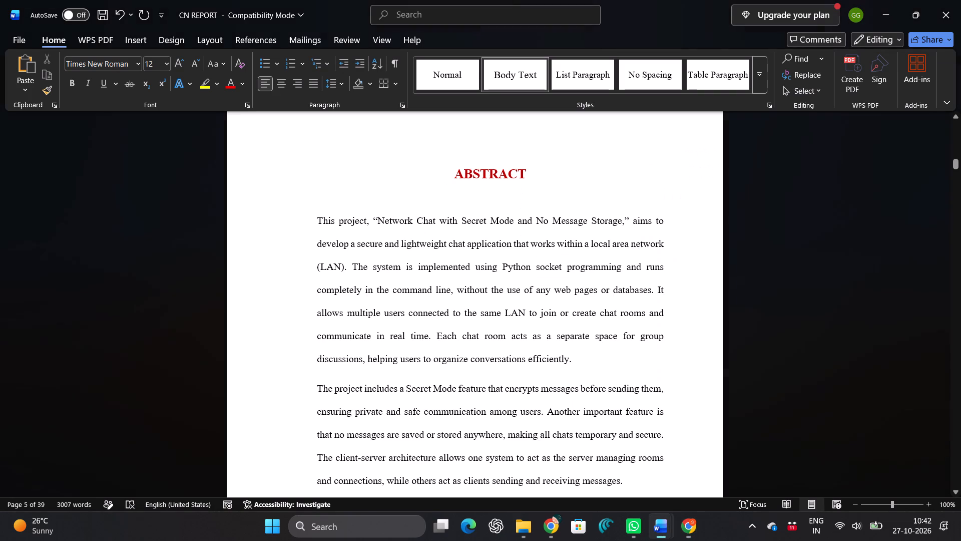
pyautogui.moveTo(378, 220); pyautogui.dragTo(379, 220)
pyautogui.moveTo(379, 220); pyautogui.dragTo(617, 221)
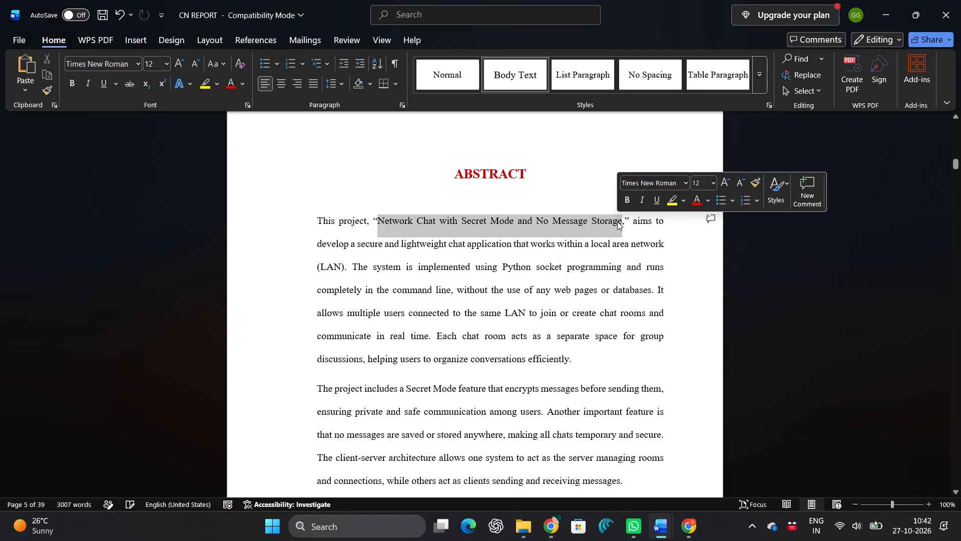
pyautogui.press('BackSpace')
pyautogui.hotkey('ctrl', 'v')
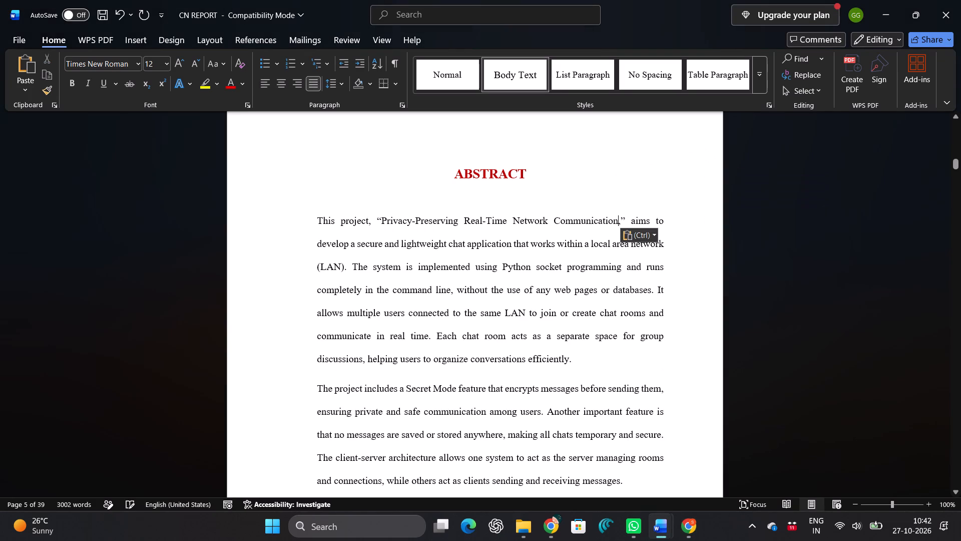
# Proofread the whole abstract, from the sentence quoting the project title to the closing paragraph on networking concepts.
pyautogui.scroll(-1, 512, 263)
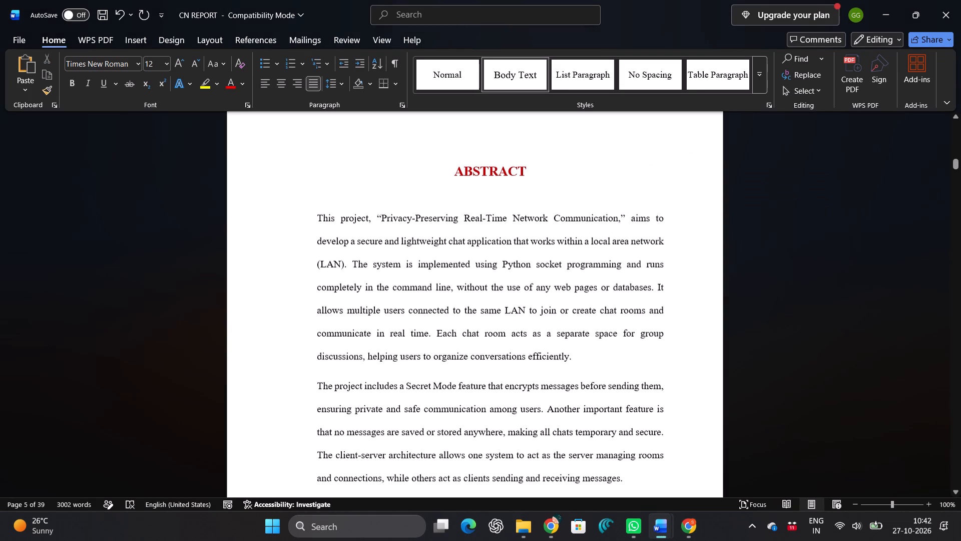
pyautogui.scroll(-2, 512, 263)
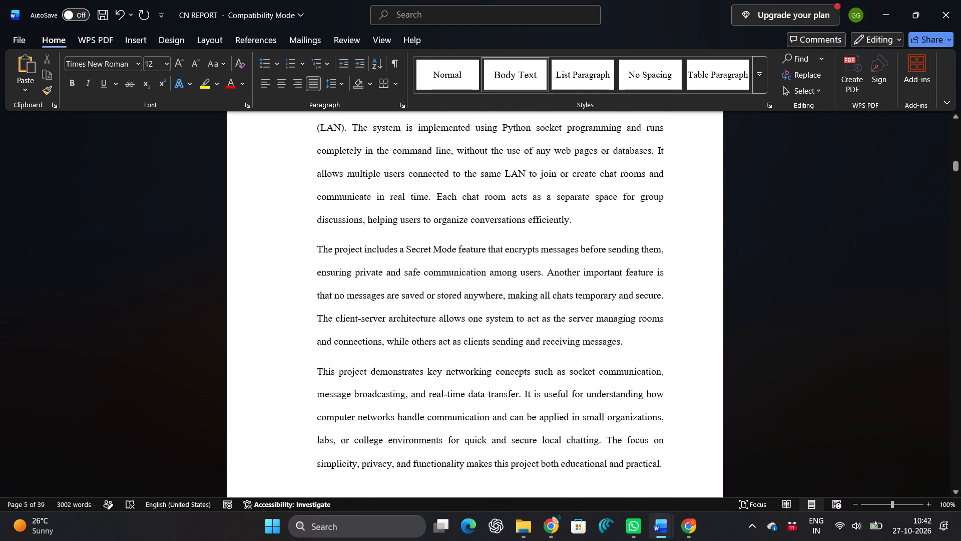
pyautogui.scroll(-1, 512, 263)
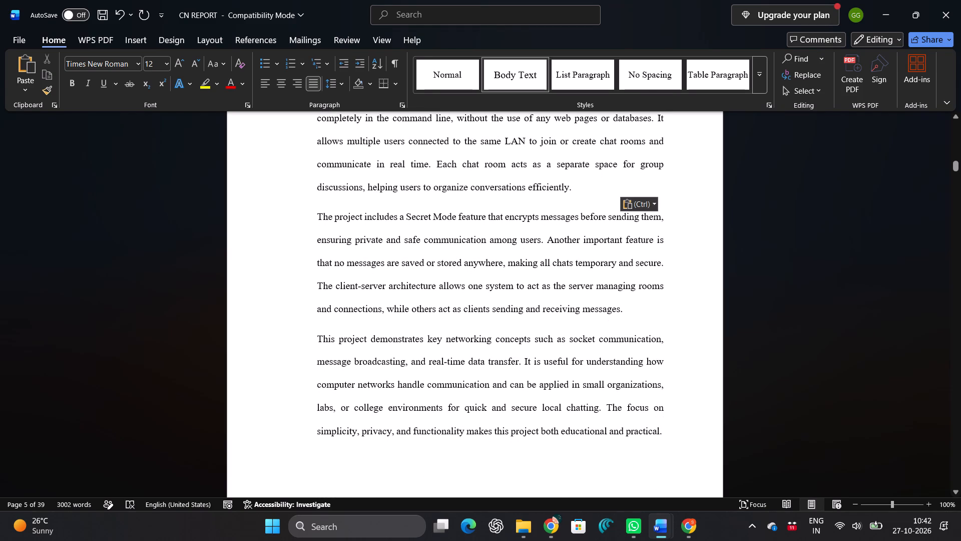
pyautogui.click(512, 263)
pyautogui.scroll(-1, 512, 263)
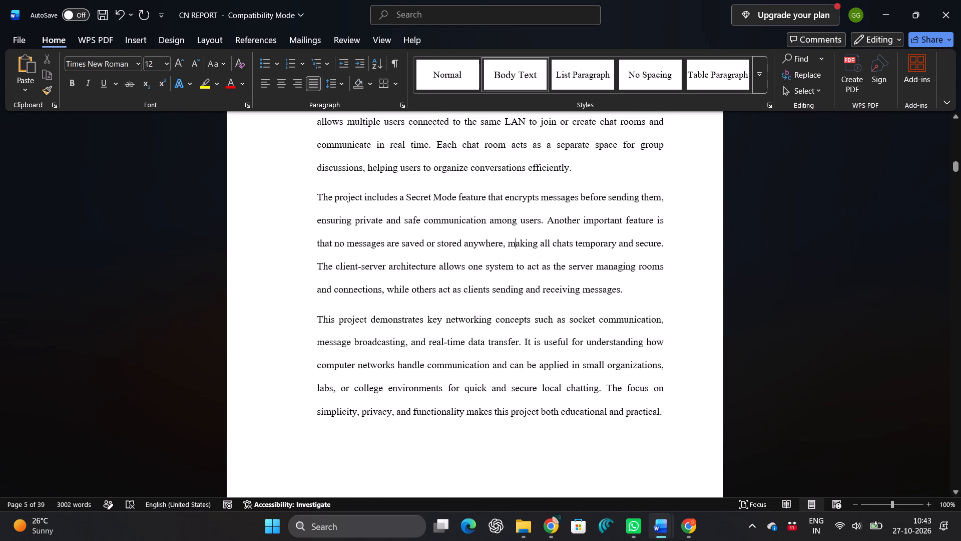
pyautogui.scroll(3, 512, 263)
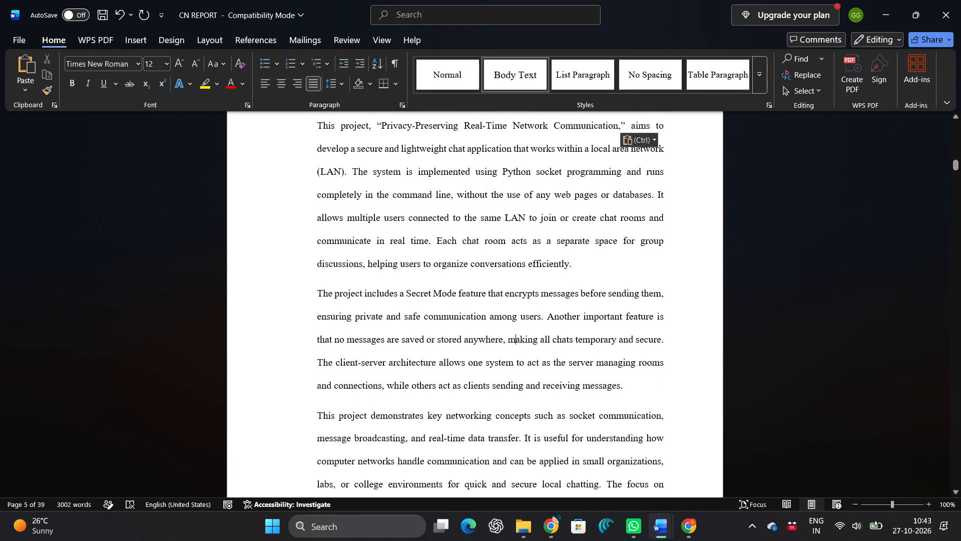
pyautogui.hscroll(1, 512, 263)
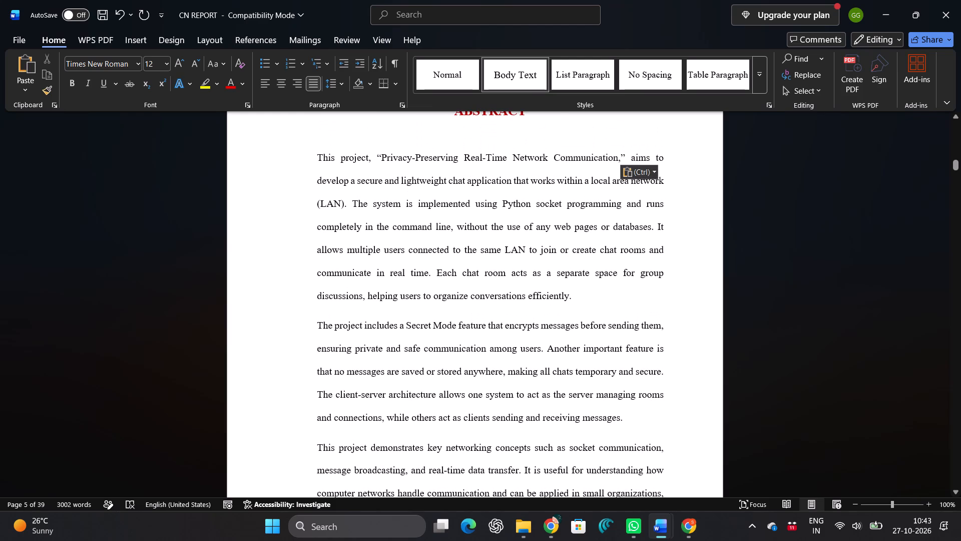
pyautogui.scroll(1, 490, 310)
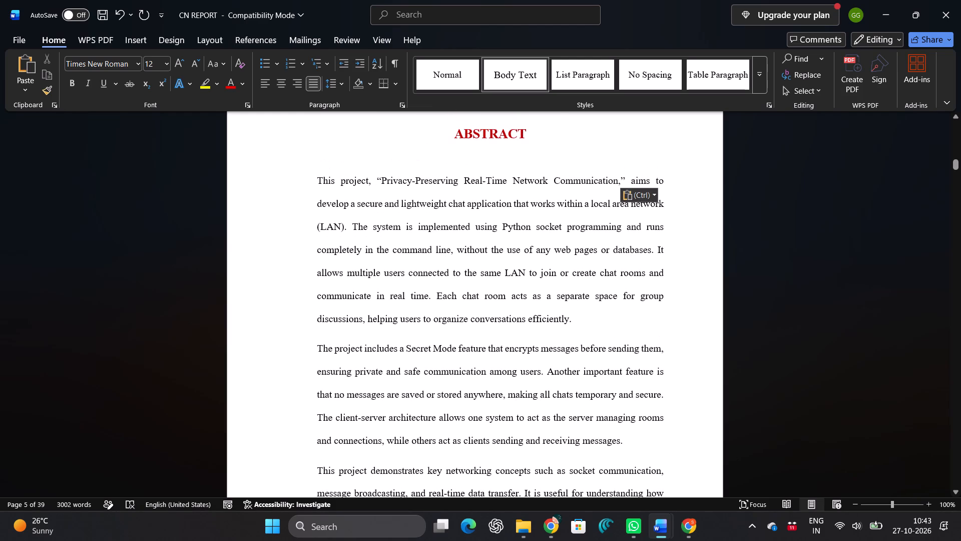
pyautogui.scroll(-1, 490, 310)
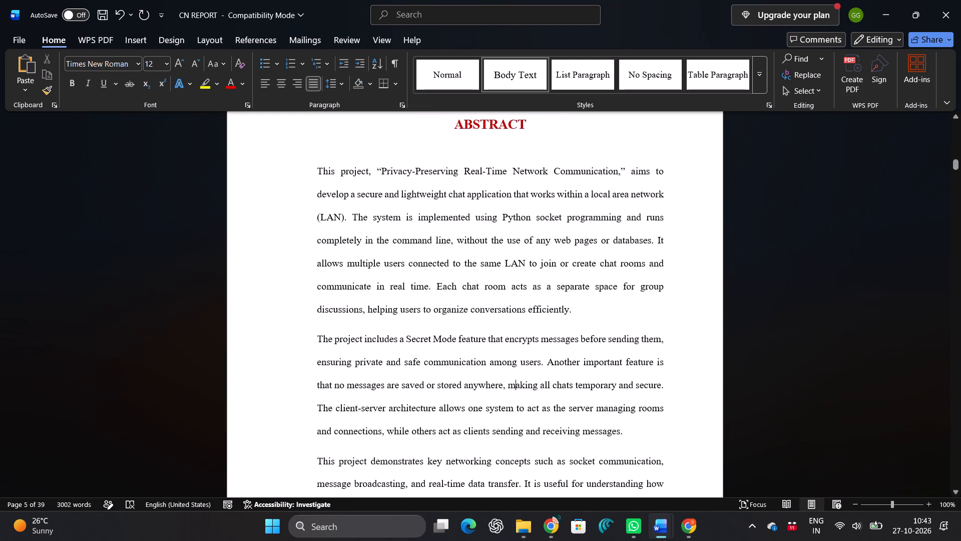
pyautogui.scroll(-3, 490, 310)
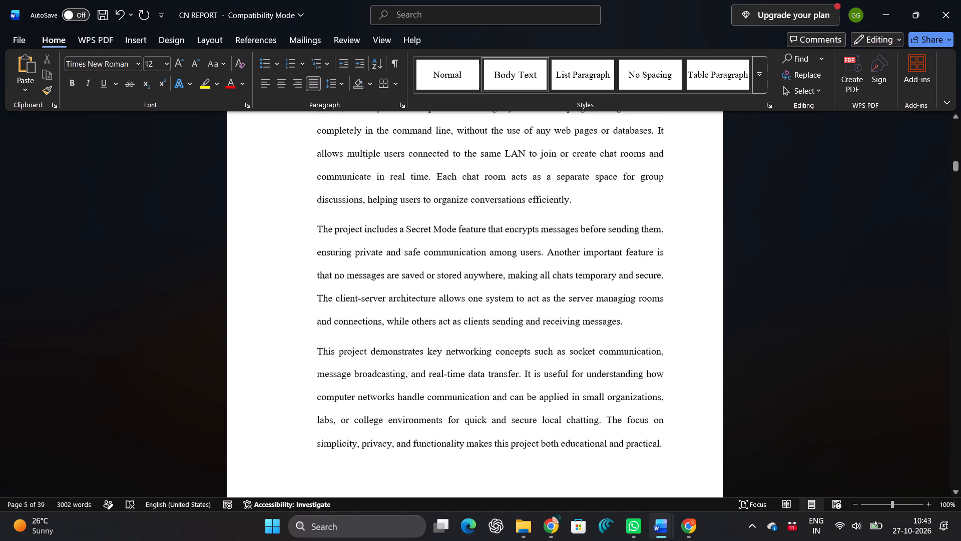
# Check the table of contents with its section entries and page numbers, and look back over the abstract.
pyautogui.scroll(-3, 490, 310)
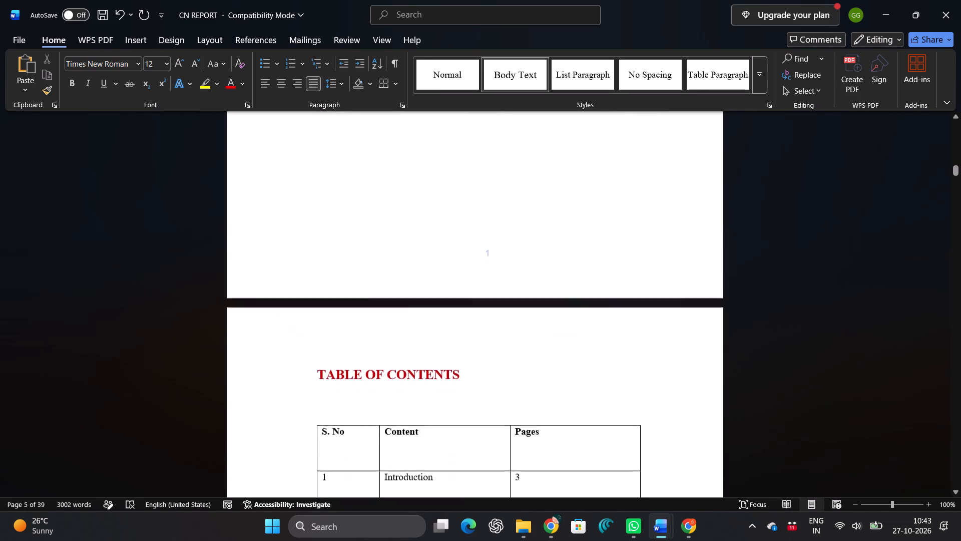
pyautogui.scroll(-2, 490, 310)
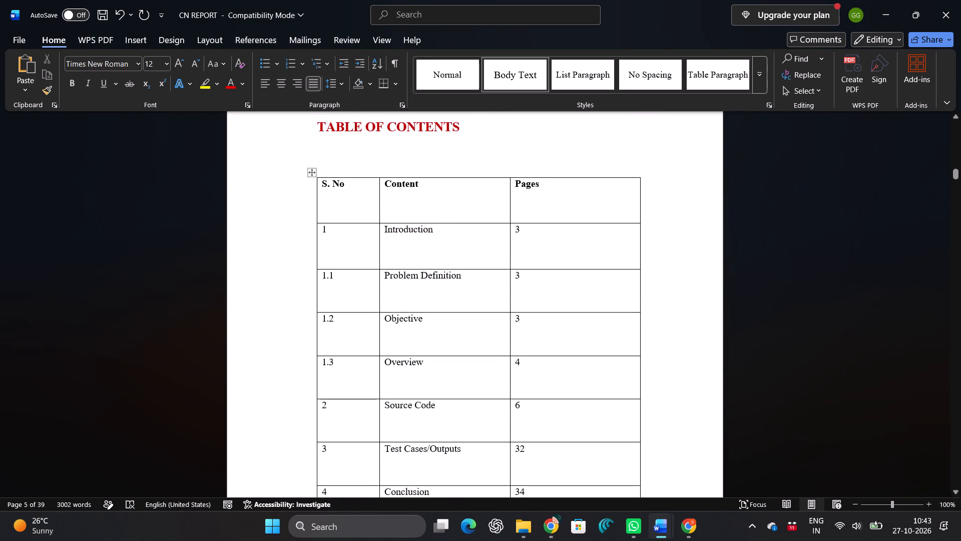
pyautogui.scroll(5, 490, 310)
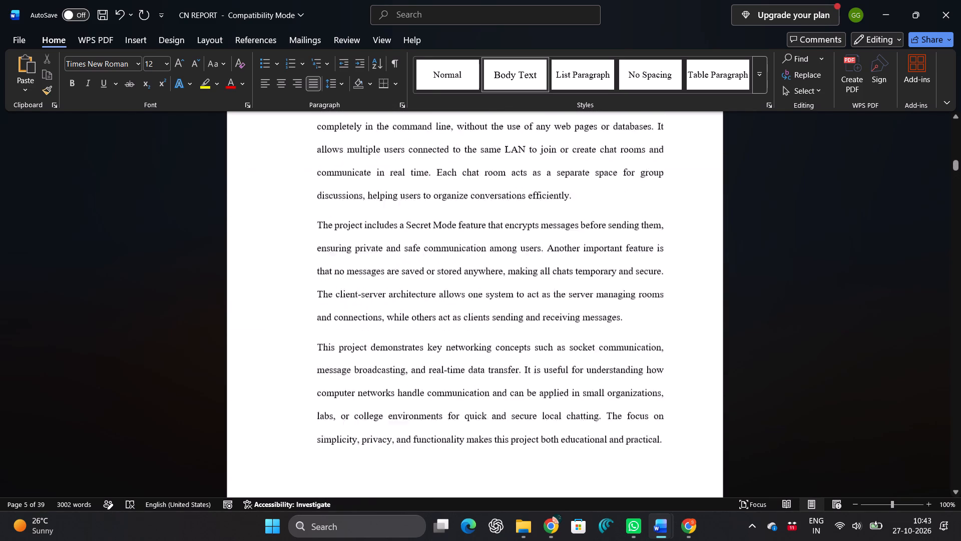
pyautogui.scroll(1, 490, 310)
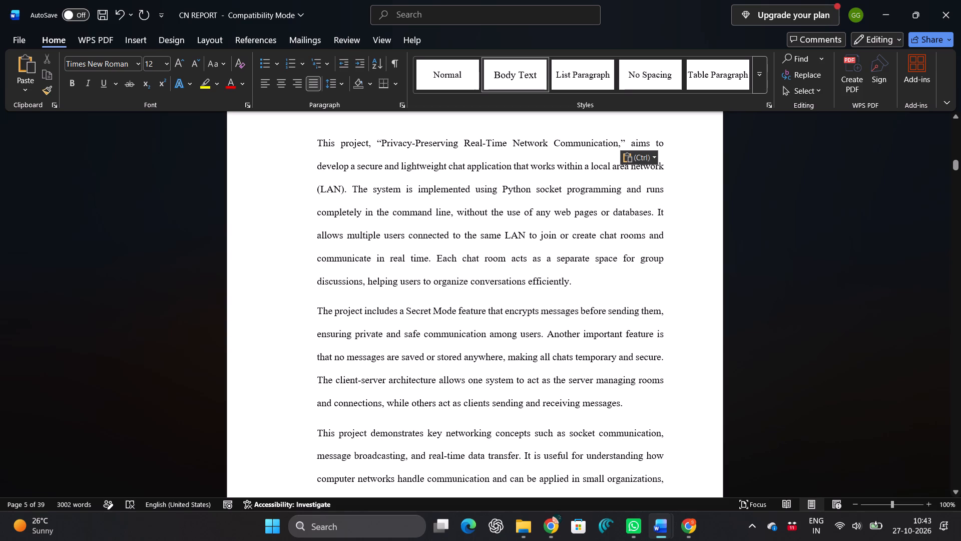
# Review Chapter 1 Introduction, covering the 1.1 Problem Definition paragraph and the 1.2 Objective bullet points.
pyautogui.scroll(-8, 490, 310)
pyautogui.scroll(2, 490, 310)
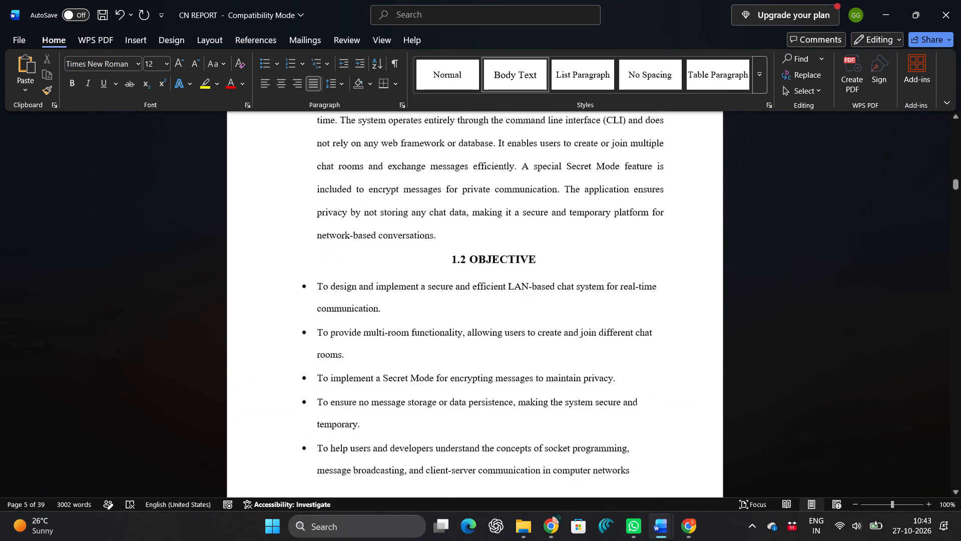
pyautogui.scroll(2, 490, 310)
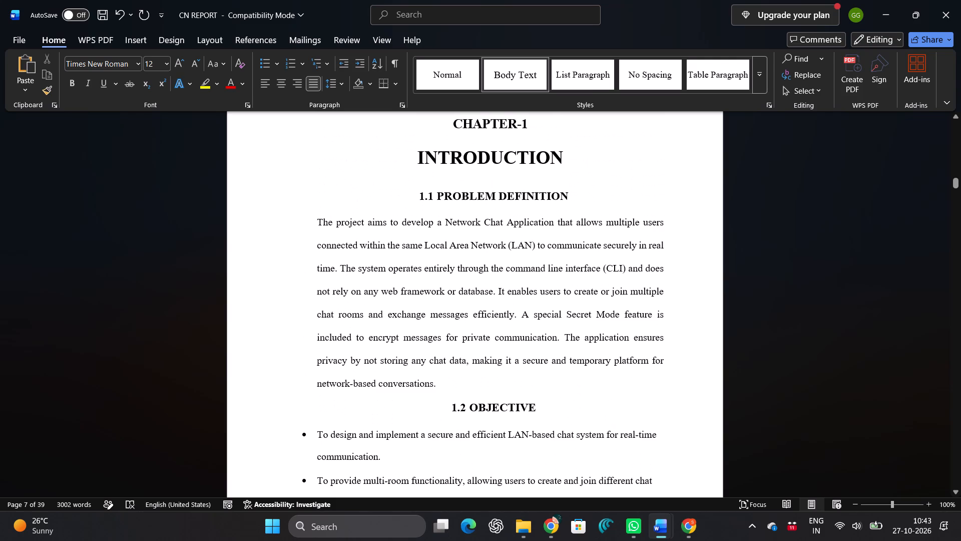
pyautogui.scroll(-3, 490, 310)
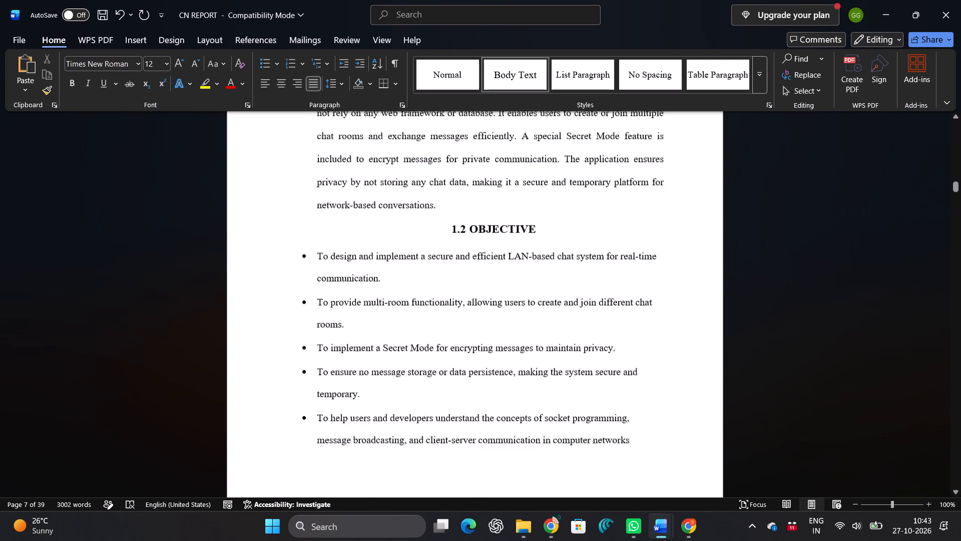
# Examine section 1.3 Overview, including Security and Storage, Networking Concepts, GUI Layout and Database Integration, up to the Chapter 2 heading.
pyautogui.scroll(-11, 490, 310)
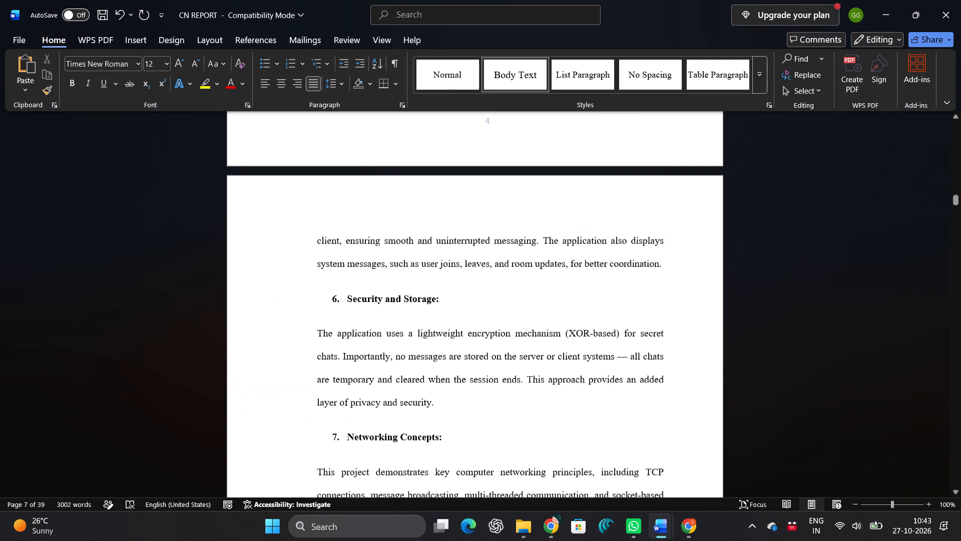
pyautogui.scroll(-3, 490, 310)
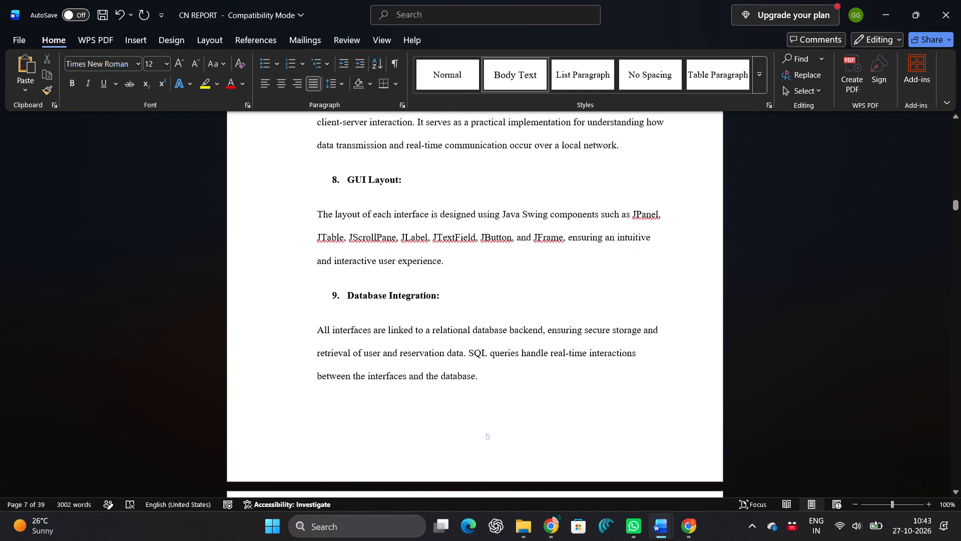
pyautogui.scroll(-3, 490, 310)
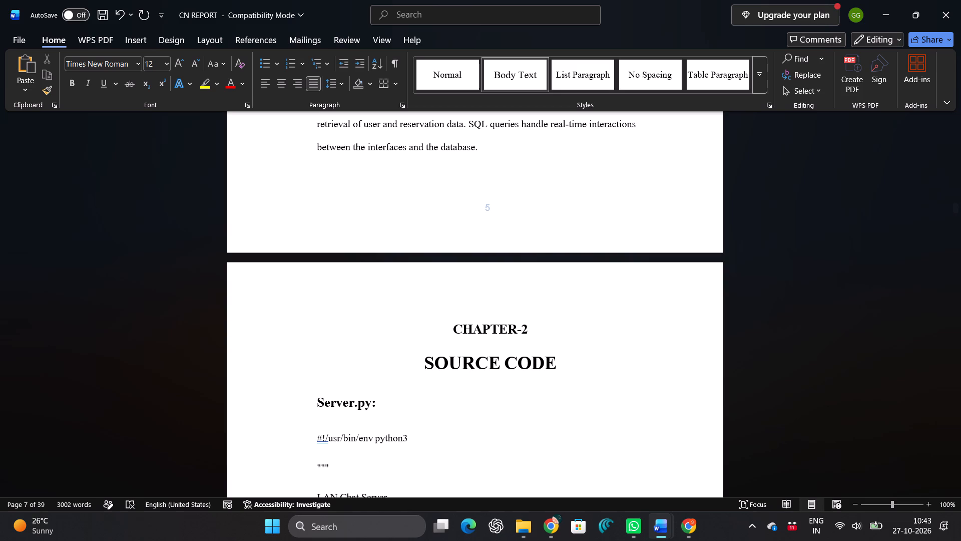
# Look over the start of the Server.py code, and go back through the overview items to the objectives.
pyautogui.scroll(-1, 490, 310)
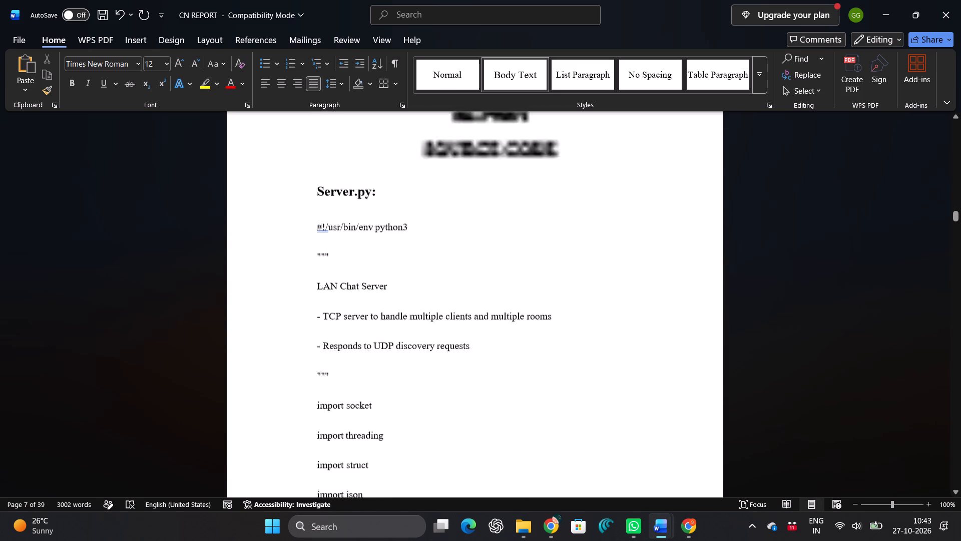
pyautogui.scroll(-1, 490, 310)
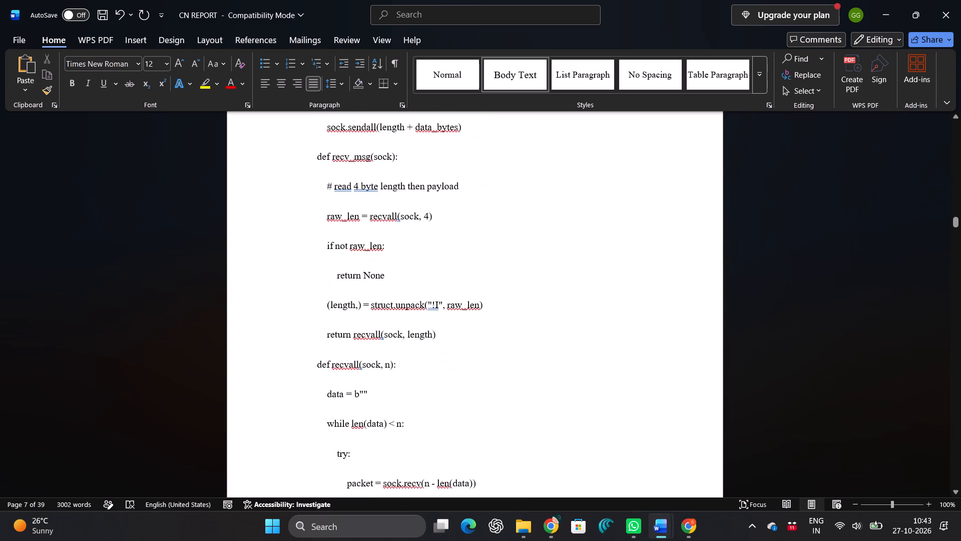
pyautogui.scroll(2, 490, 310)
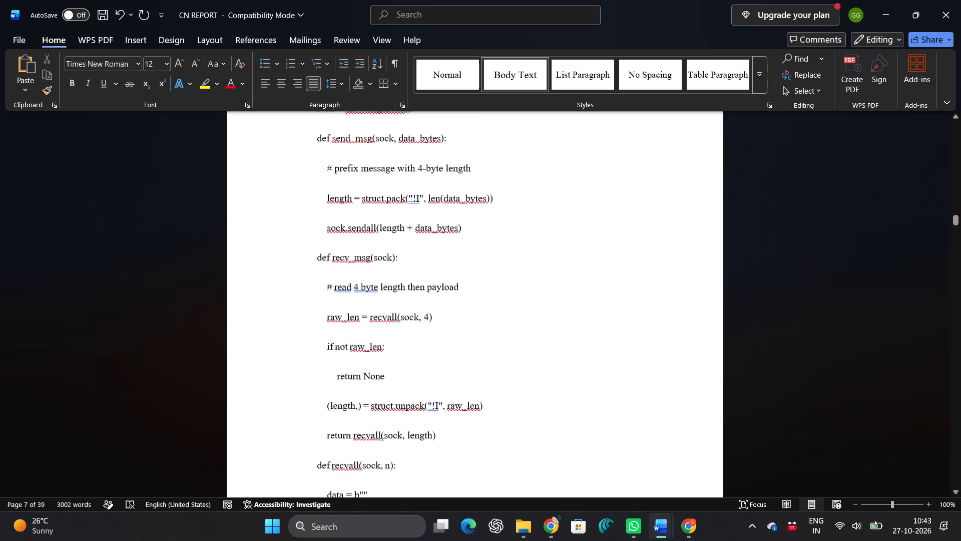
pyautogui.scroll(8, 490, 310)
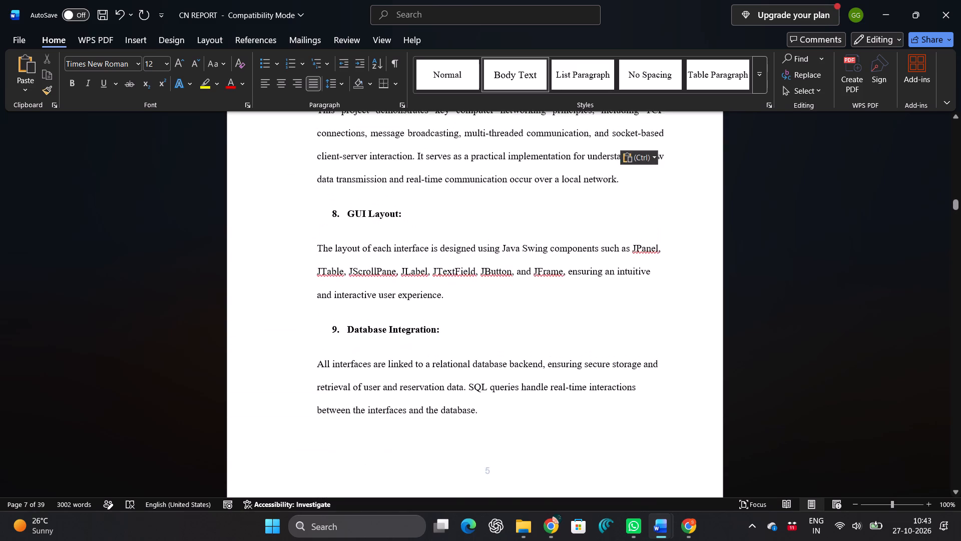
pyautogui.scroll(7, 490, 310)
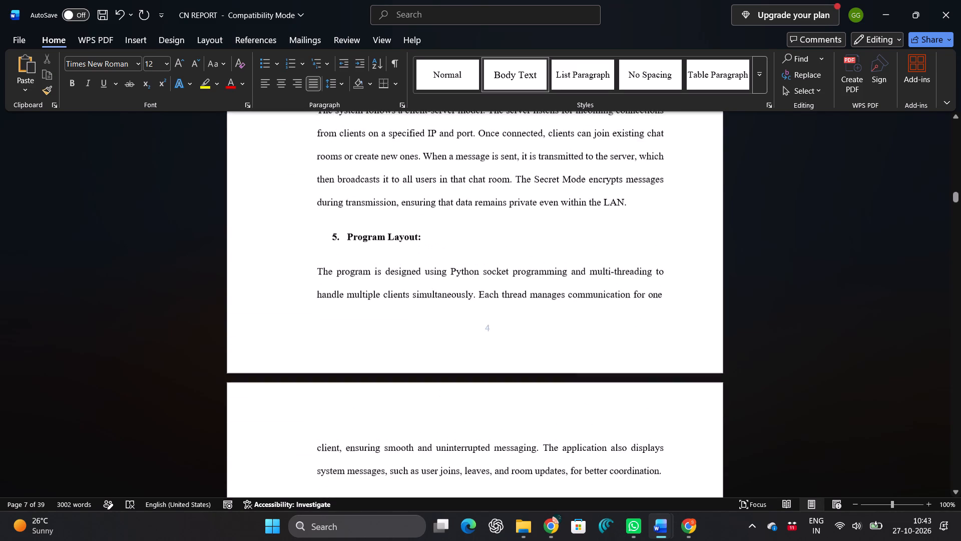
pyautogui.scroll(6, 490, 310)
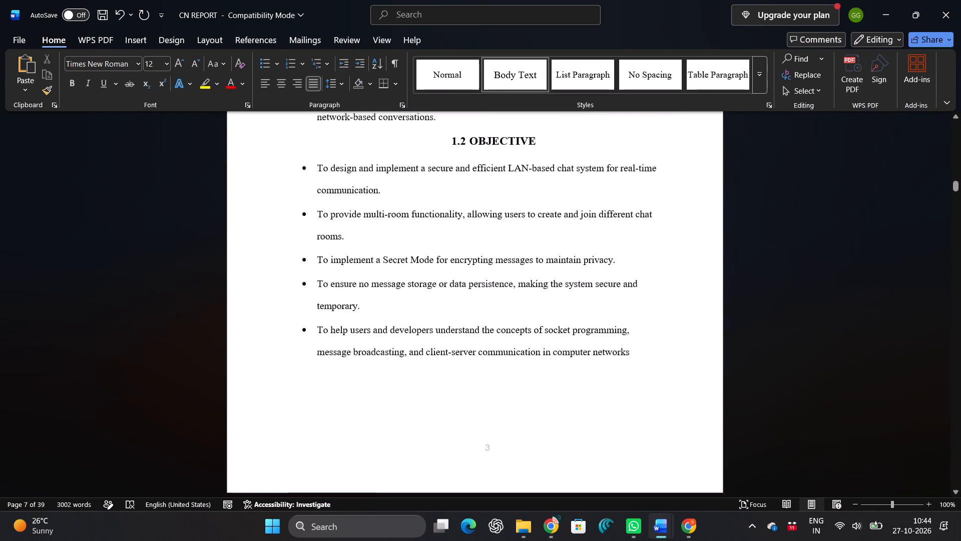
pyautogui.scroll(3, 490, 310)
# Recheck section 1.3 Overview from the Interfaces item through Networking Concepts to the start of Chapter 2 Source Code.
pyautogui.scroll(-4, 490, 310)
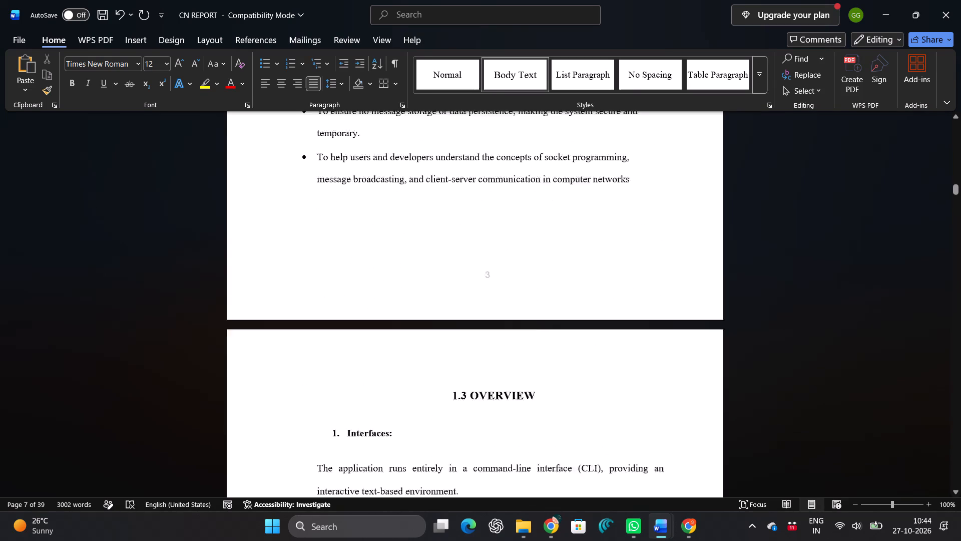
pyautogui.scroll(-6, 490, 310)
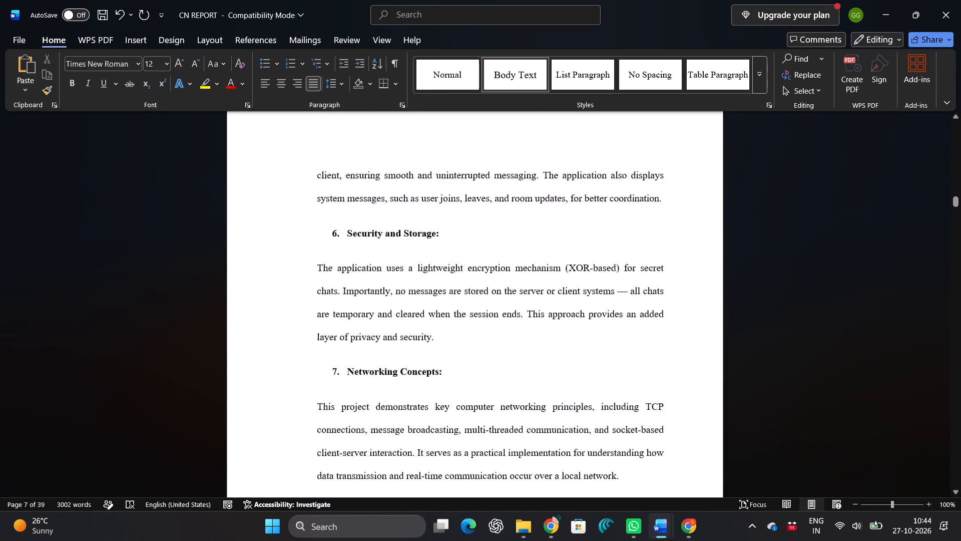
pyautogui.scroll(-5, 490, 310)
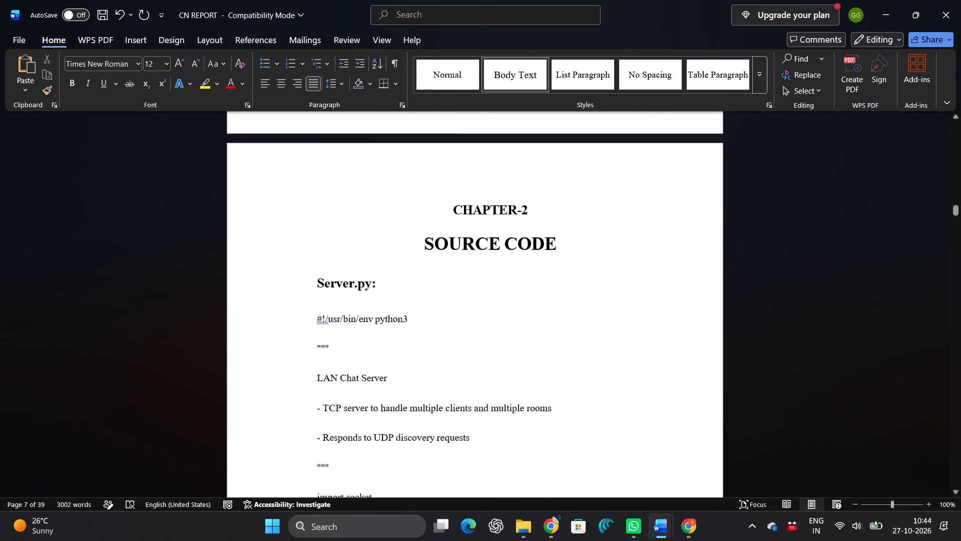
# Look through the Server.py code in Chapter 2 Source Code, from its opening comments to the main block.
pyautogui.scroll(-6, 490, 310)
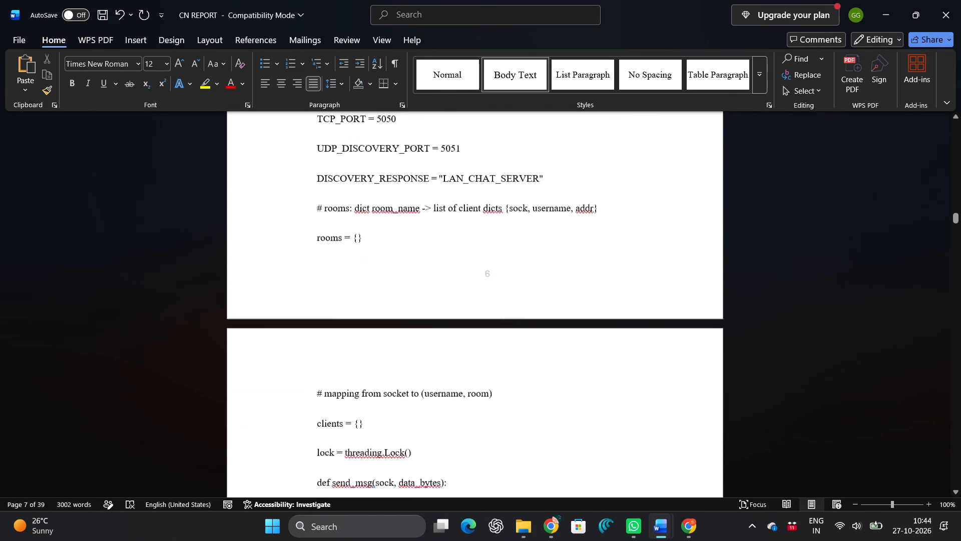
pyautogui.scroll(-8, 490, 310)
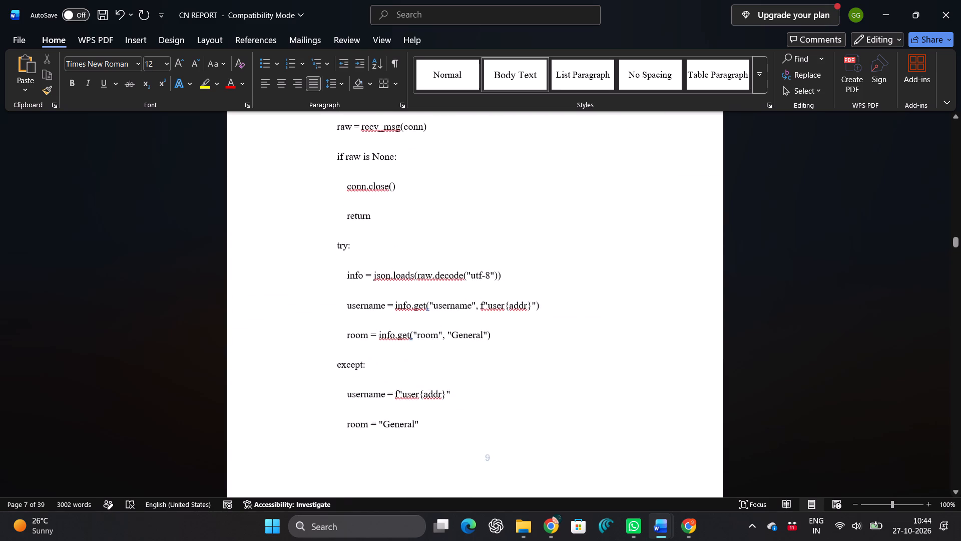
pyautogui.scroll(-15, 490, 310)
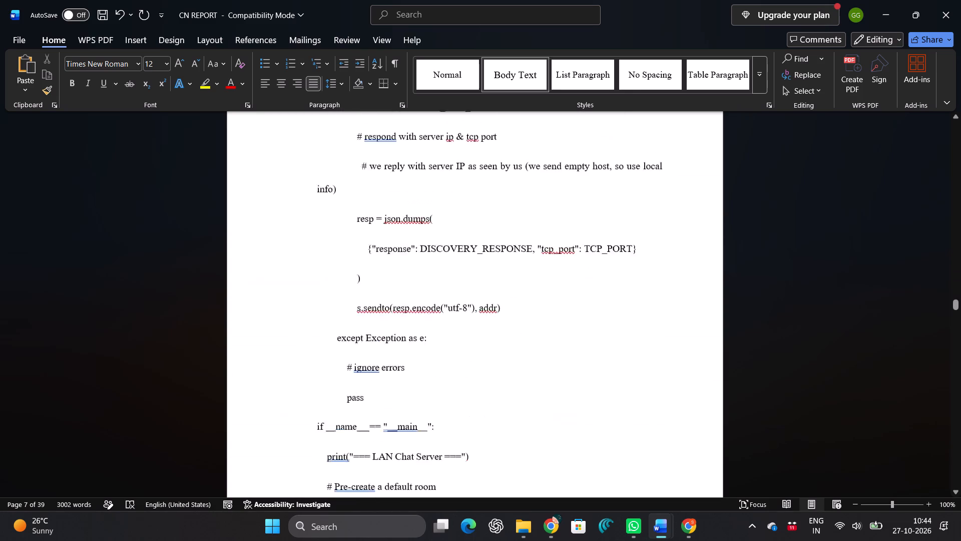
# Look through the client code in Chapter 2, from message receiving to the handling of chat commands.
pyautogui.scroll(-10, 490, 310)
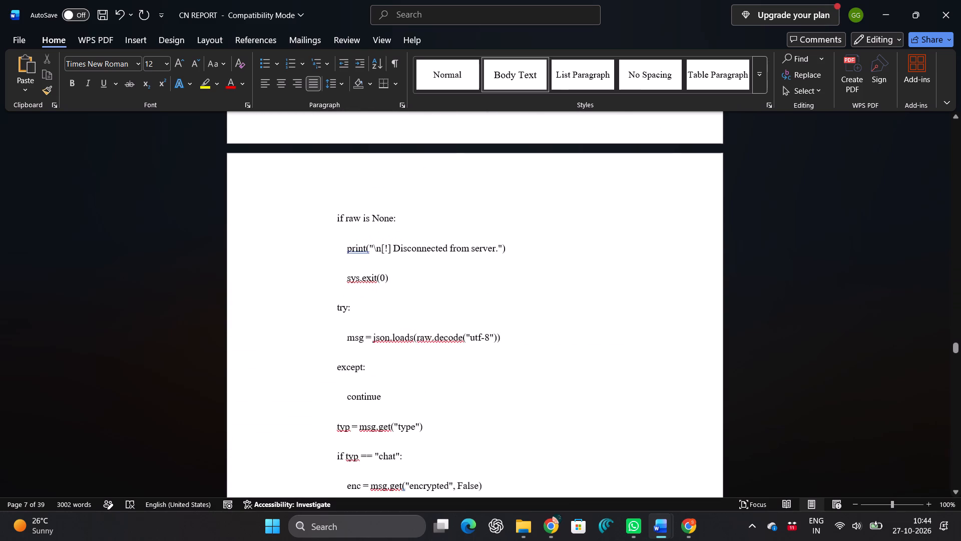
pyautogui.scroll(-8, 490, 310)
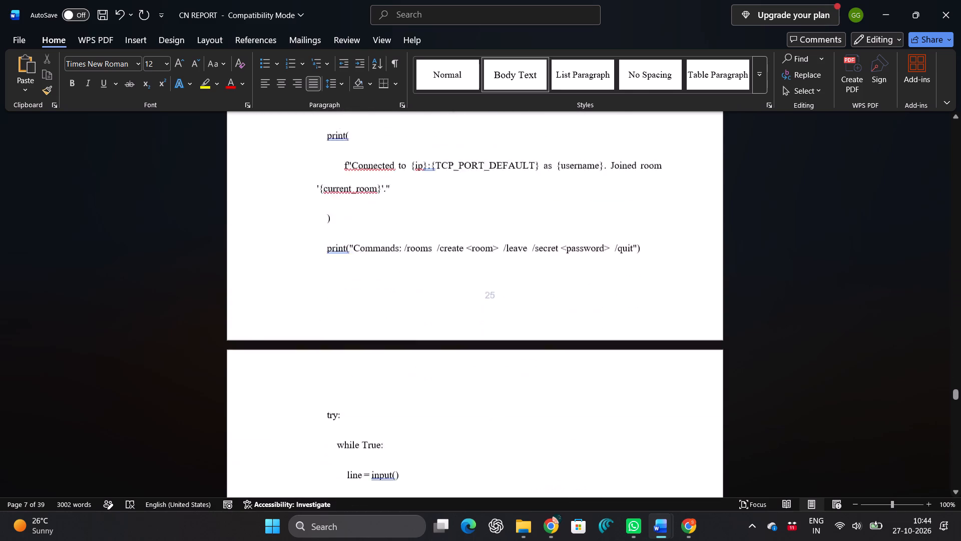
pyautogui.scroll(-5, 490, 310)
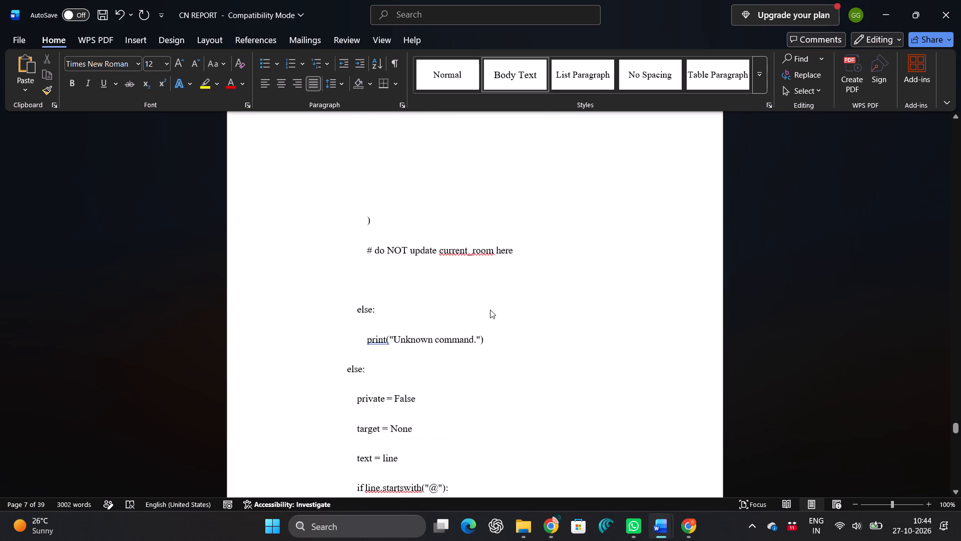
# Examine Chapter 3 Output, with its Server.py and Client.py captures, and the Chapter 5 Conclusion text.
pyautogui.scroll(-2, 490, 310)
pyautogui.scroll(5, 490, 310)
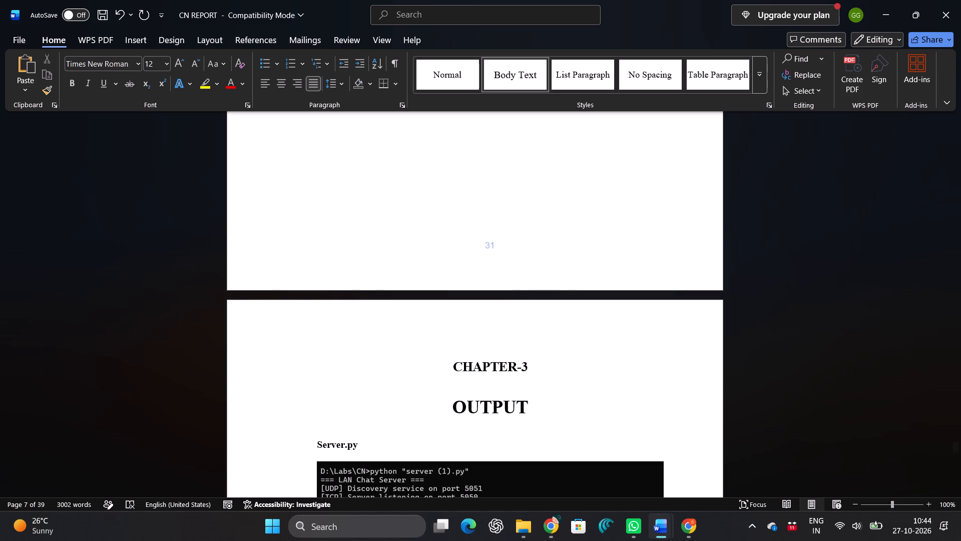
pyautogui.scroll(-10, 490, 310)
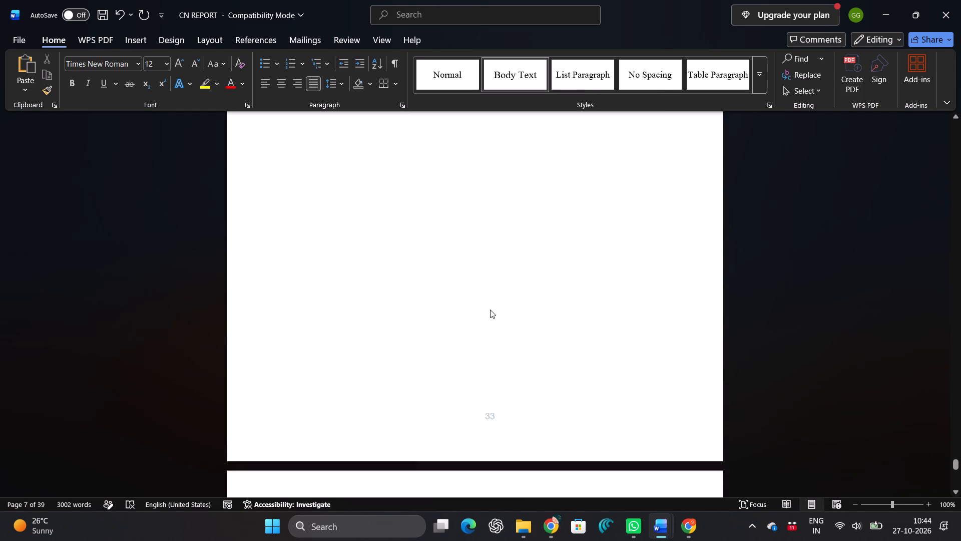
pyautogui.scroll(-1, 490, 310)
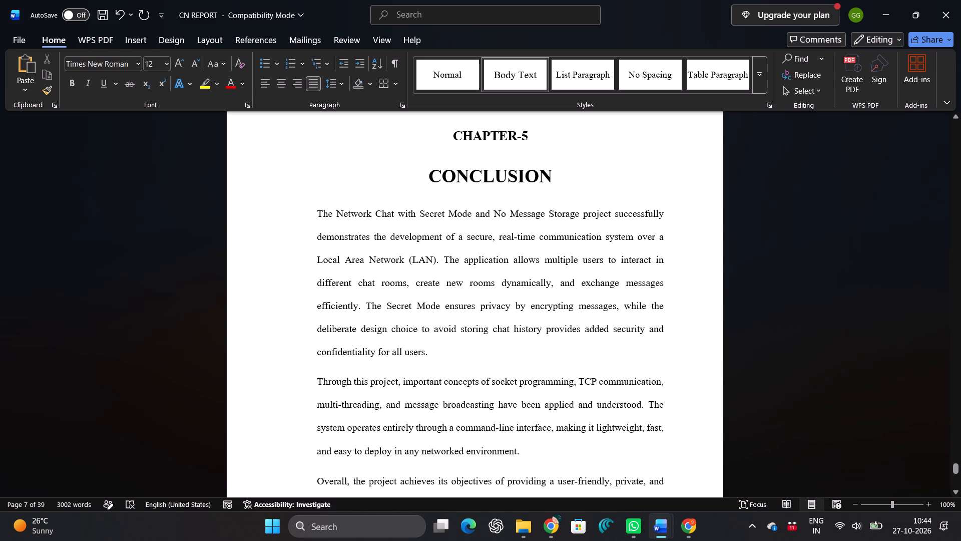
pyautogui.scroll(10, 340, 217)
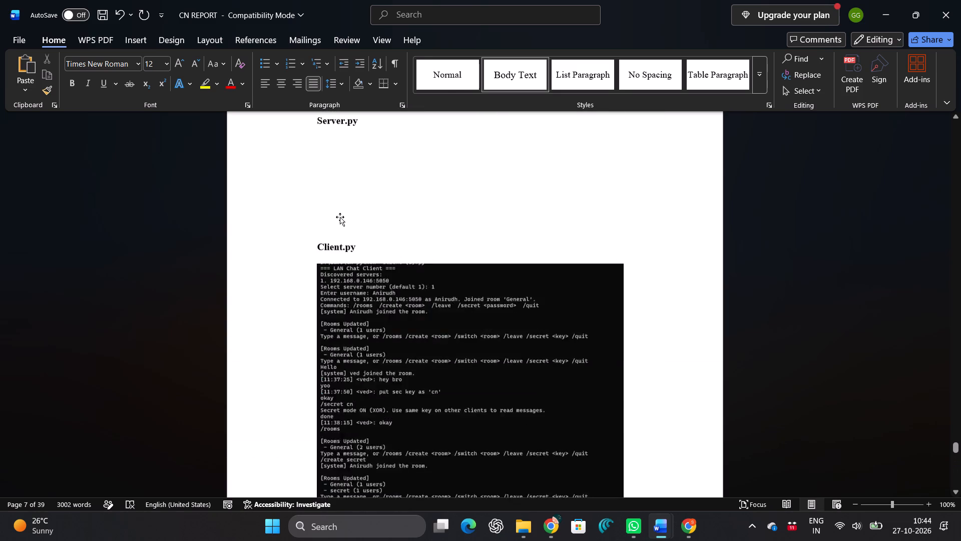
# Undo the last replacement of the project title in the first sentence of the Abstract.
pyautogui.scroll(9, 340, 217)
pyautogui.hotkey('ctrl', 'z')
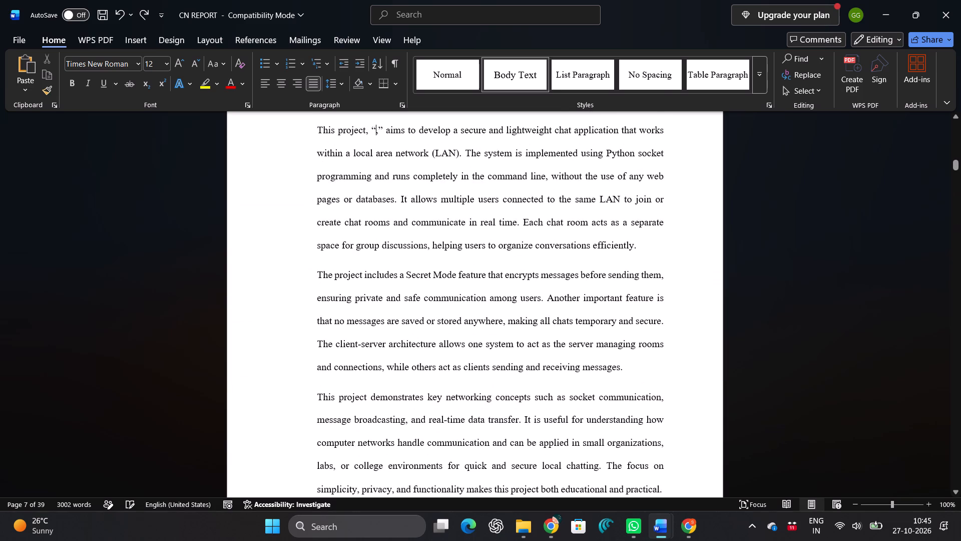
pyautogui.scroll(1, 340, 217)
pyautogui.hotkey('ctrl', 'z')
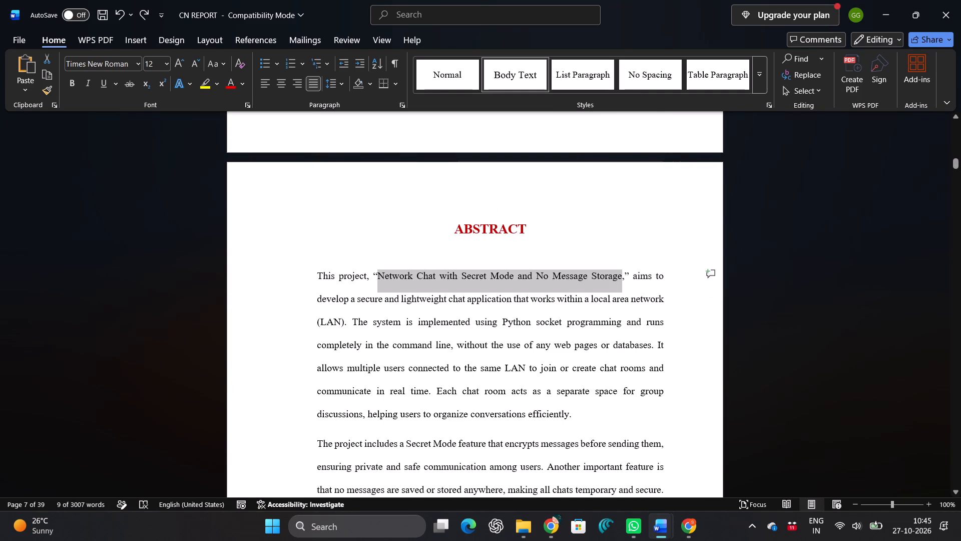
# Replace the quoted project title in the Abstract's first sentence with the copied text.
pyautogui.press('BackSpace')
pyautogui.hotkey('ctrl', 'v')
# Recheck Chapter 1 Introduction from 1.1 Problem Definition to the start of section 1.3 Overview.
pyautogui.scroll(-13, 340, 217)
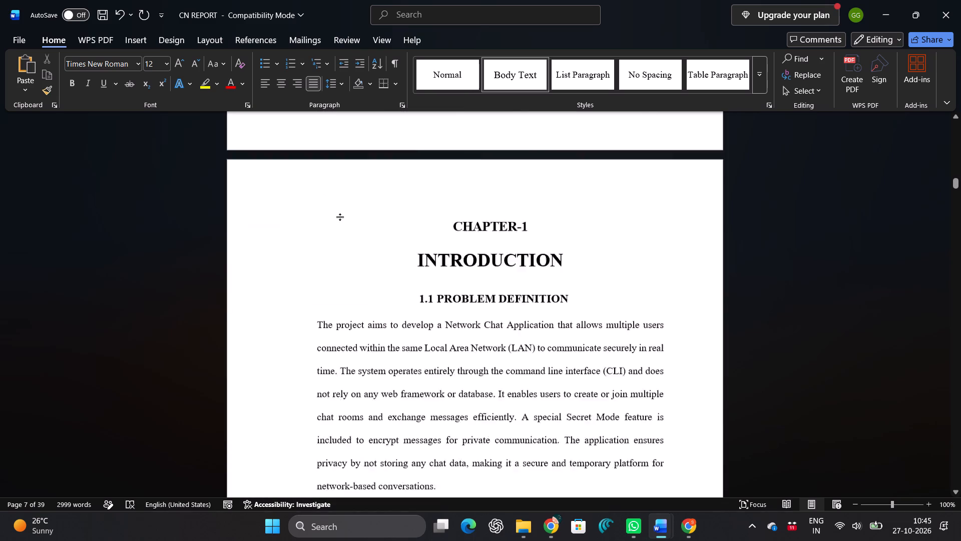
pyautogui.scroll(-6, 340, 217)
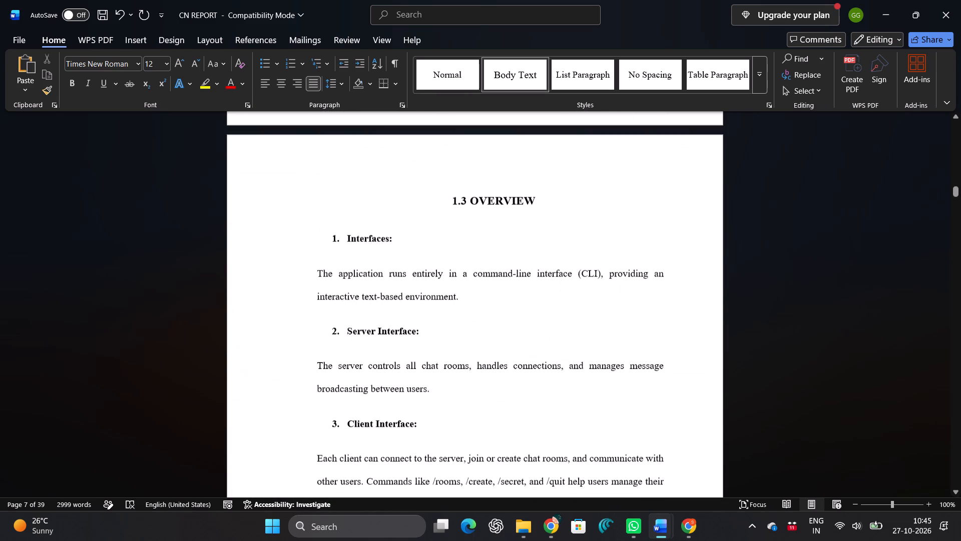
# Skim the rest of the overview and the Chapter 2 source code down to the client's message handling.
pyautogui.scroll(-9, 340, 217)
pyautogui.scroll(-20, 340, 217)
pyautogui.scroll(-1, 340, 217)
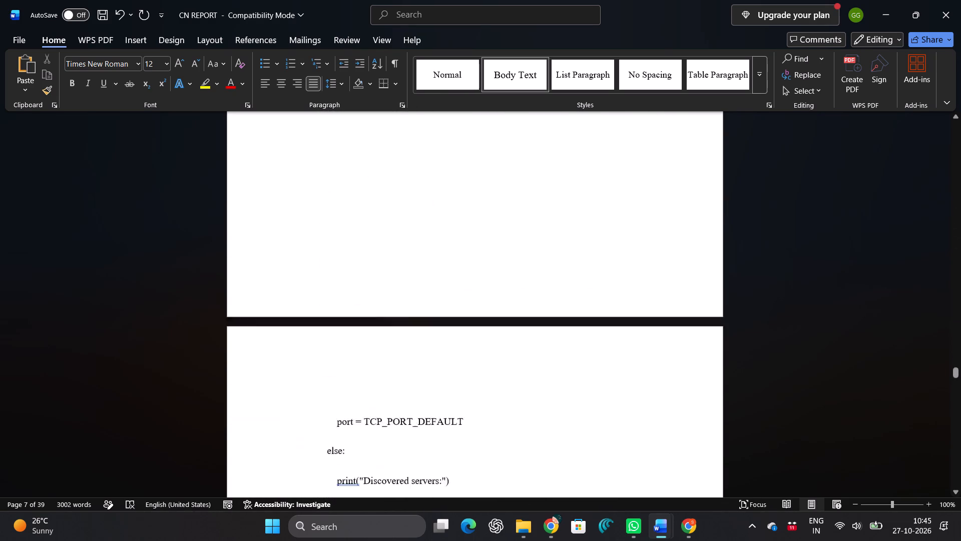
pyautogui.scroll(-15, 340, 217)
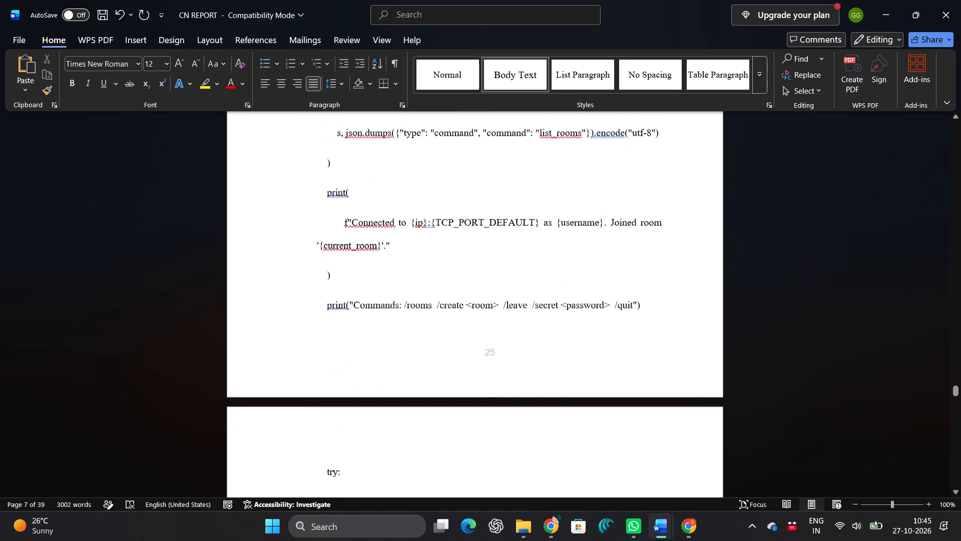
pyautogui.scroll(-10, 340, 217)
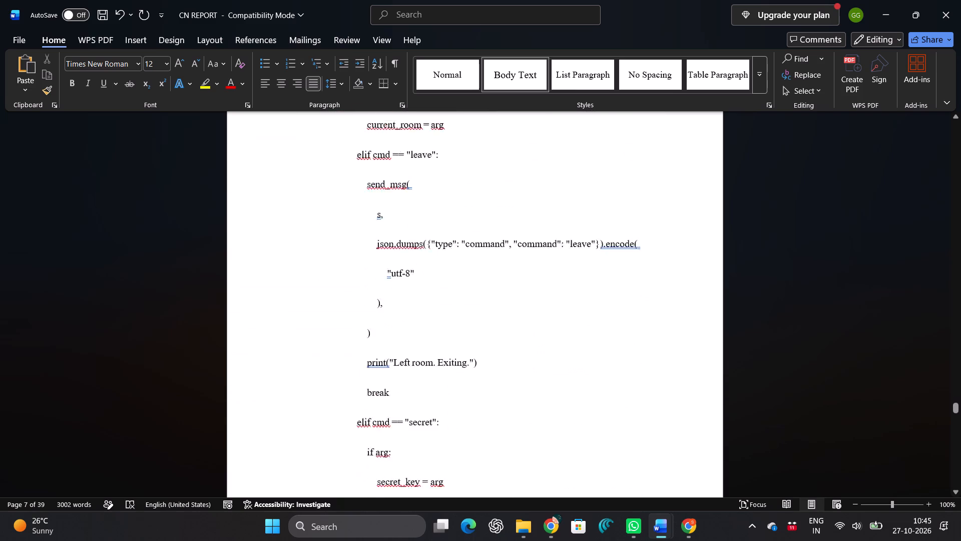
pyautogui.scroll(-10, 340, 217)
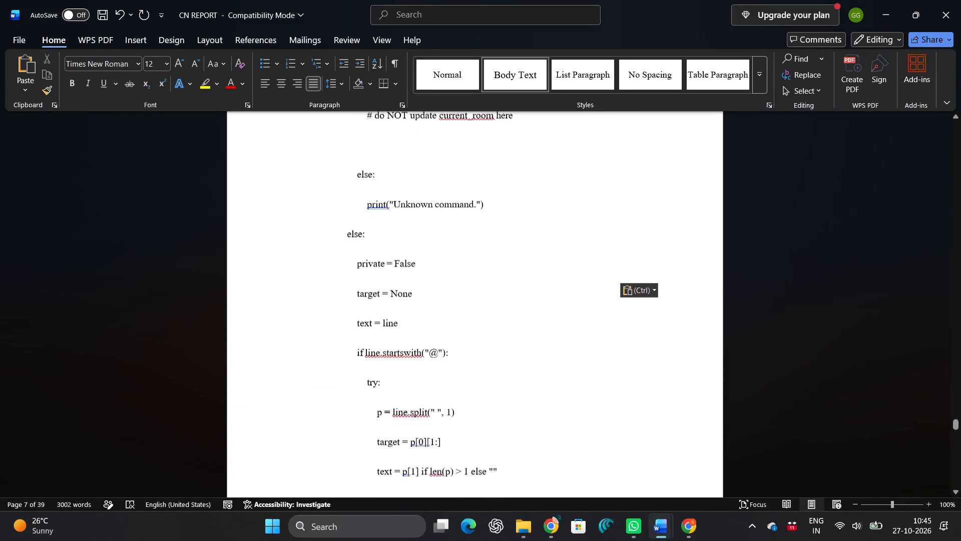
pyautogui.scroll(-6, 340, 217)
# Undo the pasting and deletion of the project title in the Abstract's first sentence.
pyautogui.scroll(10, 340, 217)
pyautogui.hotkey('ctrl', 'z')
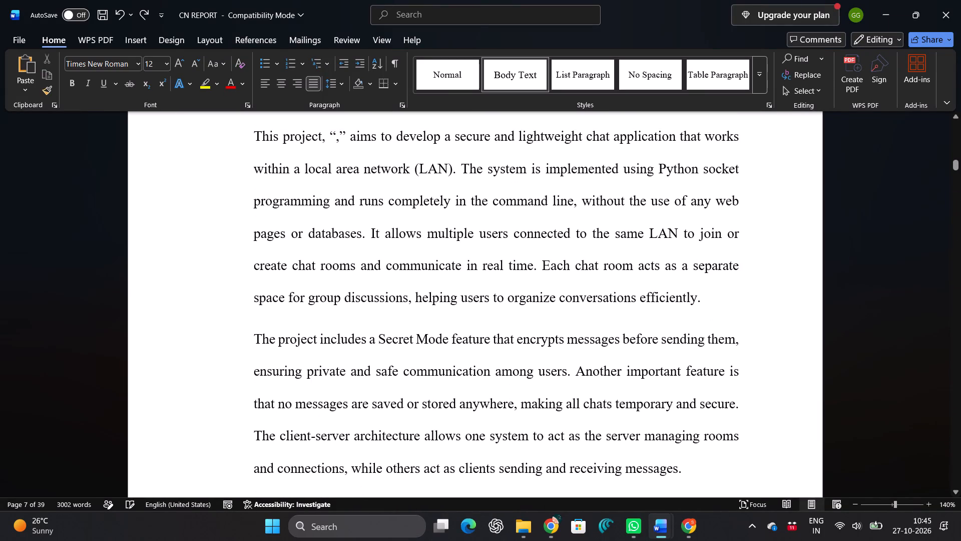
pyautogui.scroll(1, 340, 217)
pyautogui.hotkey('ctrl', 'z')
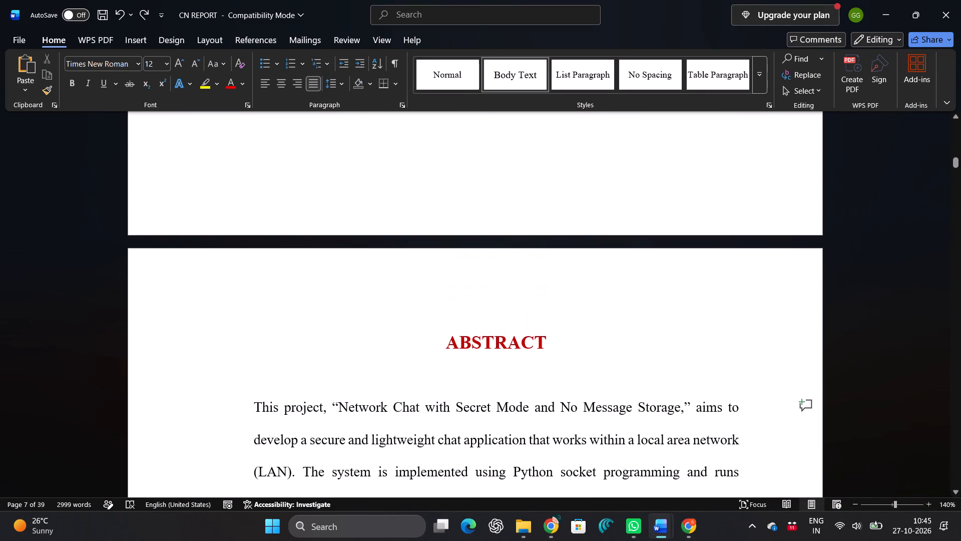
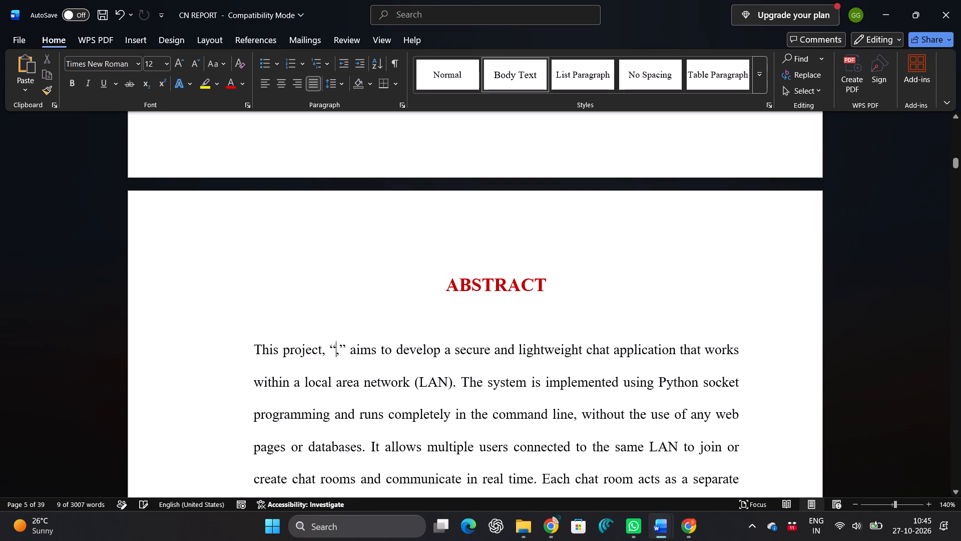
pyautogui.hotkey('ctrl', 'v')
# Replace the old project title in the first sentence of the Chapter 5 Conclusion with "Privacy-Preserving Real-Time Network Communication".
pyautogui.scroll(-7, 344, 495)
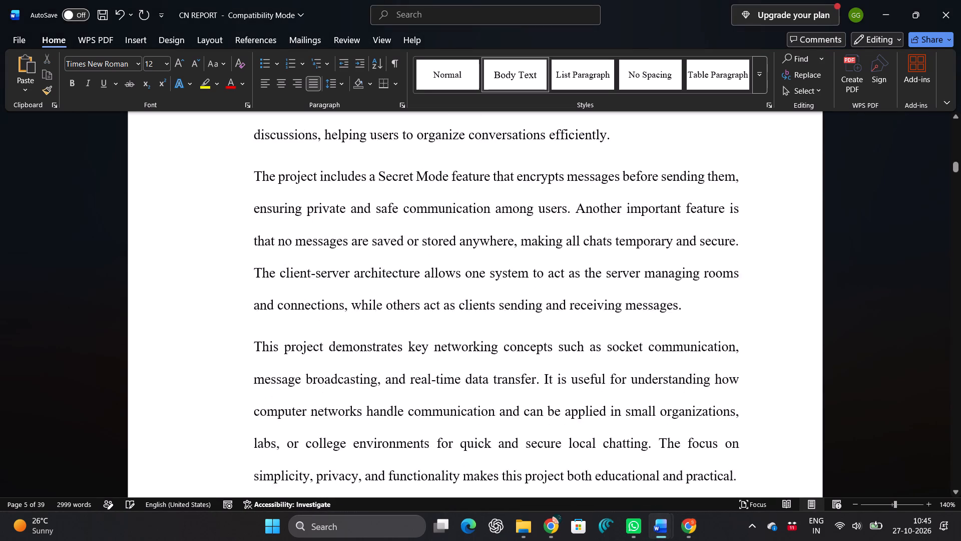
pyautogui.scroll(-4, 344, 495)
pyautogui.scroll(-20, 344, 495)
pyautogui.scroll(-6, 344, 495)
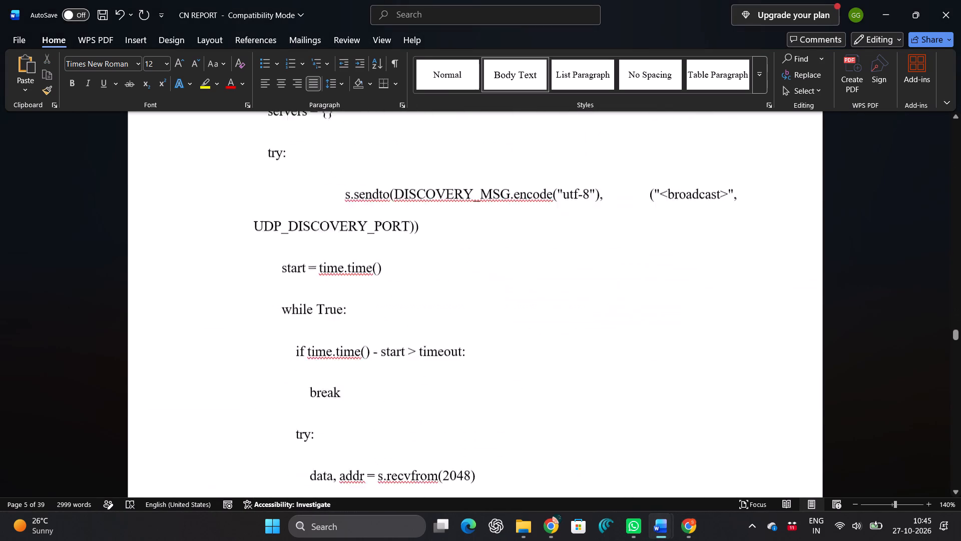
pyautogui.scroll(-15, 344, 495)
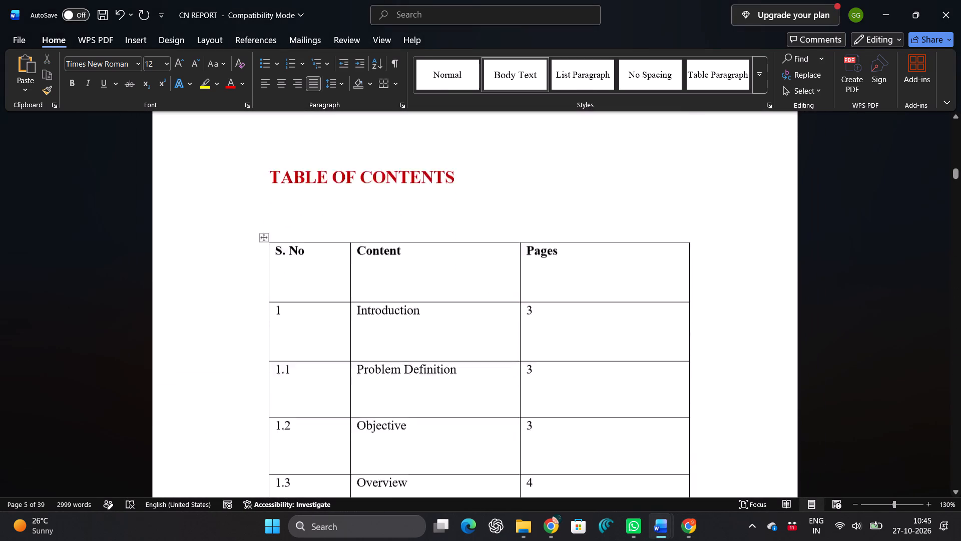
pyautogui.scroll(-15, 344, 495)
pyautogui.scroll(1, 344, 495)
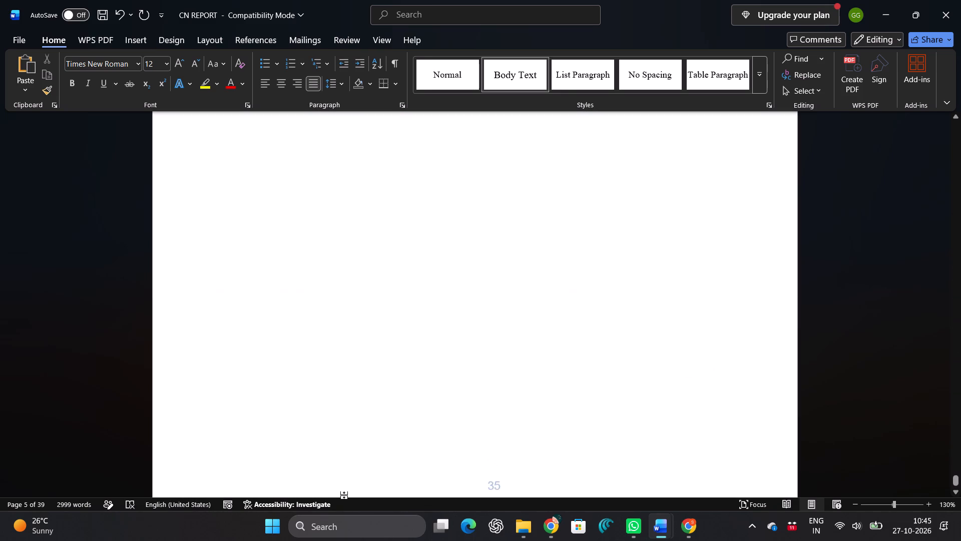
pyautogui.scroll(8, 344, 495)
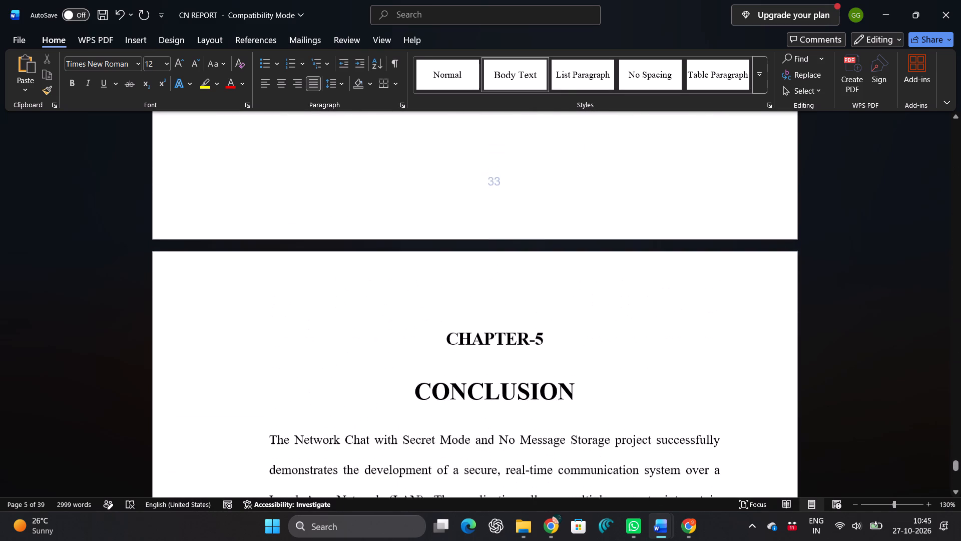
pyautogui.scroll(-1, 344, 495)
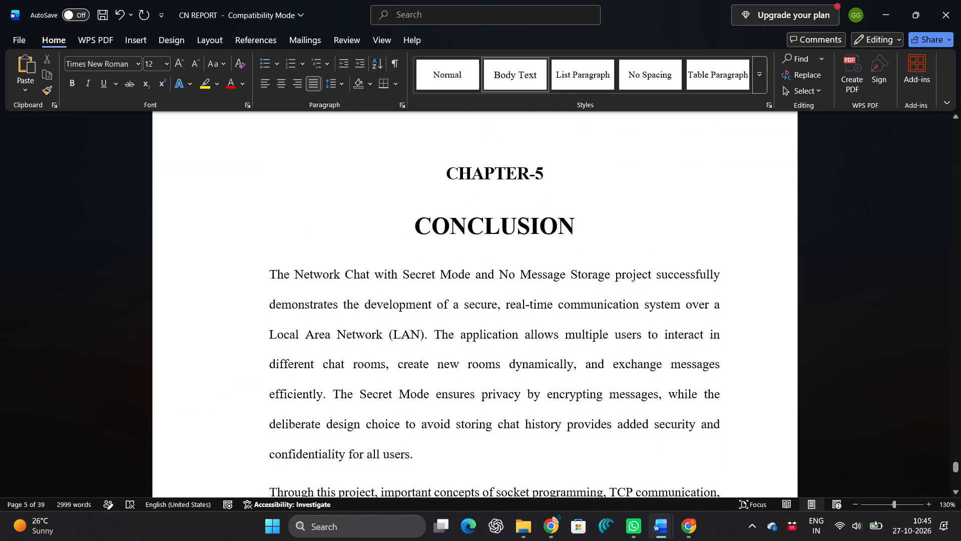
pyautogui.moveTo(298, 274); pyautogui.dragTo(599, 272)
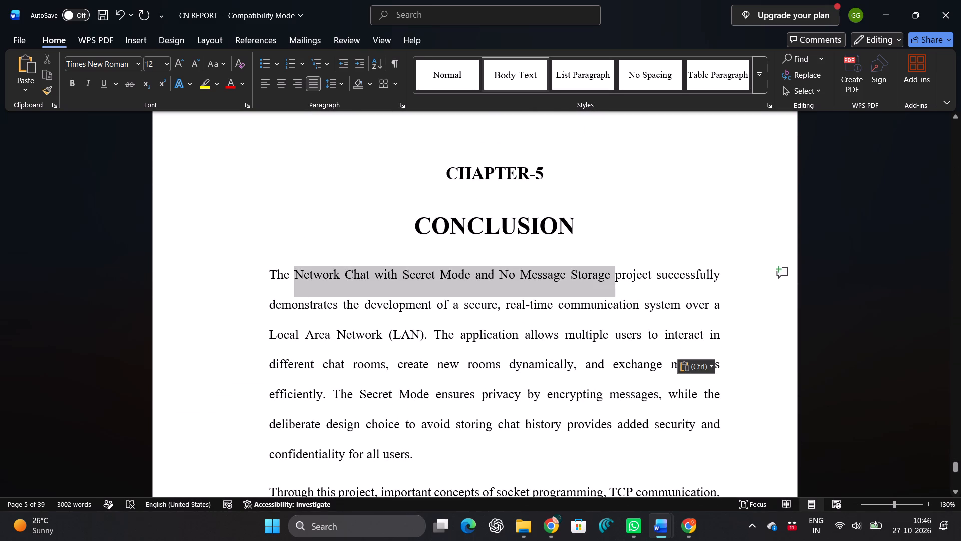
pyautogui.moveTo(599, 272); pyautogui.dragTo(607, 275)
pyautogui.moveTo(607, 275); pyautogui.dragTo(608, 274)
pyautogui.moveTo(608, 274); pyautogui.dragTo(607, 274)
pyautogui.press('BackSpace')
pyautogui.hotkey('ctrl', 'v')
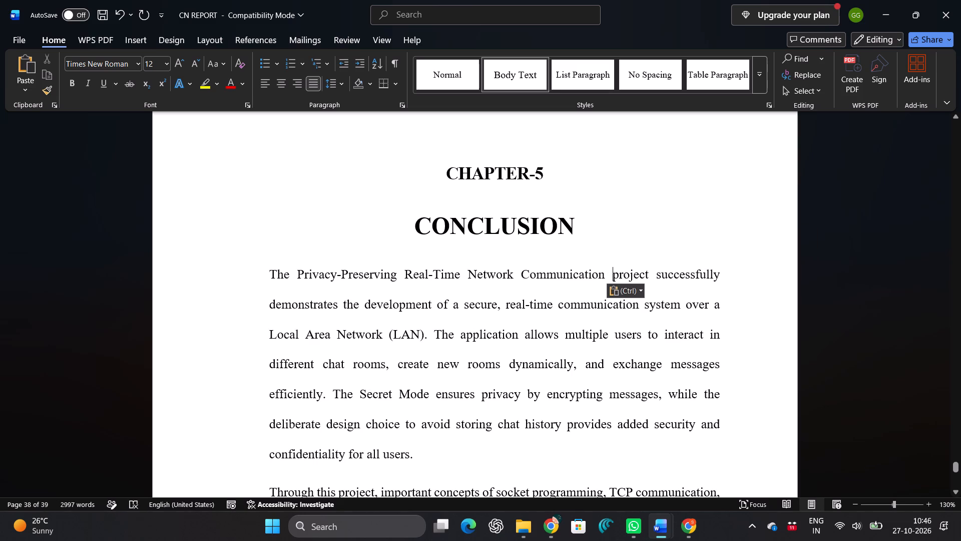
# Open the text search for the report.
pyautogui.scroll(-1, 607, 274)
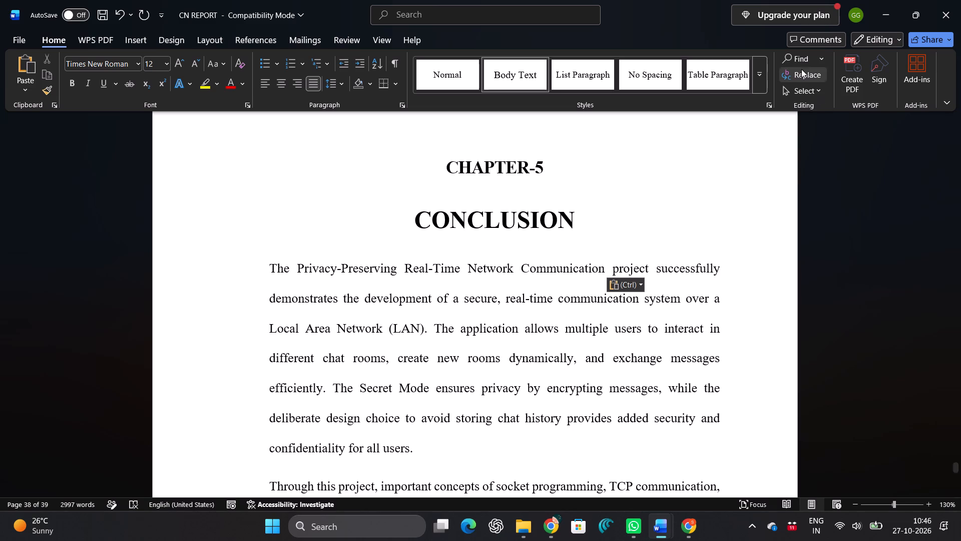
pyautogui.click(796, 63)
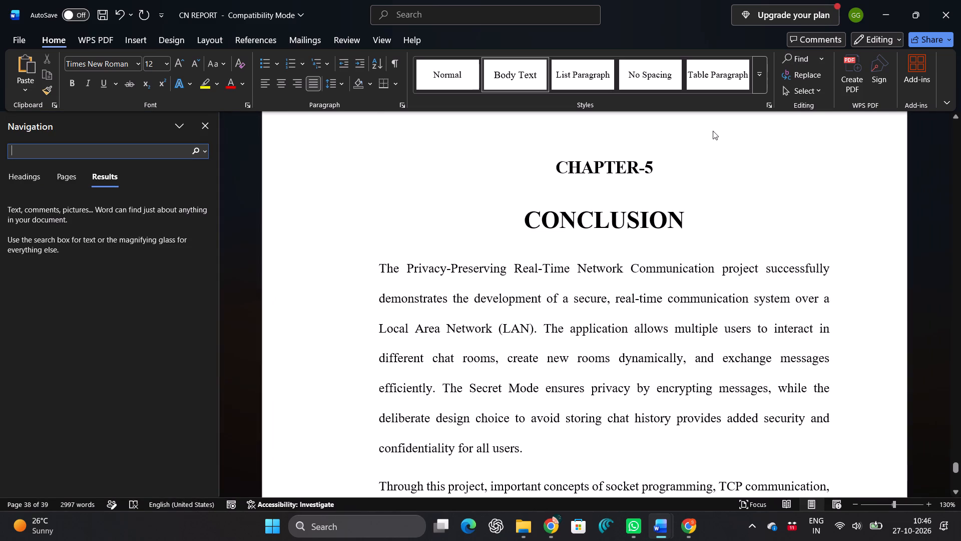
pyautogui.hotkey('alt', 'Tab')
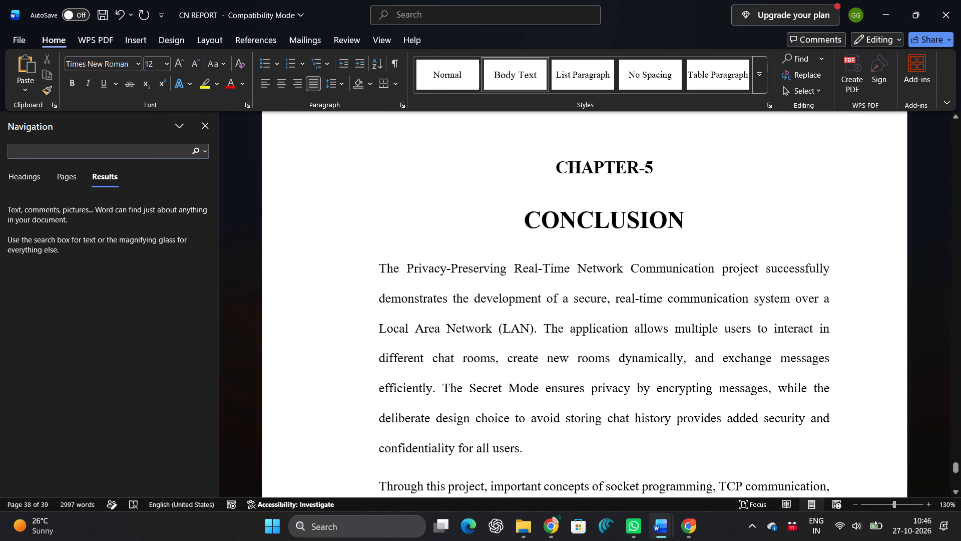
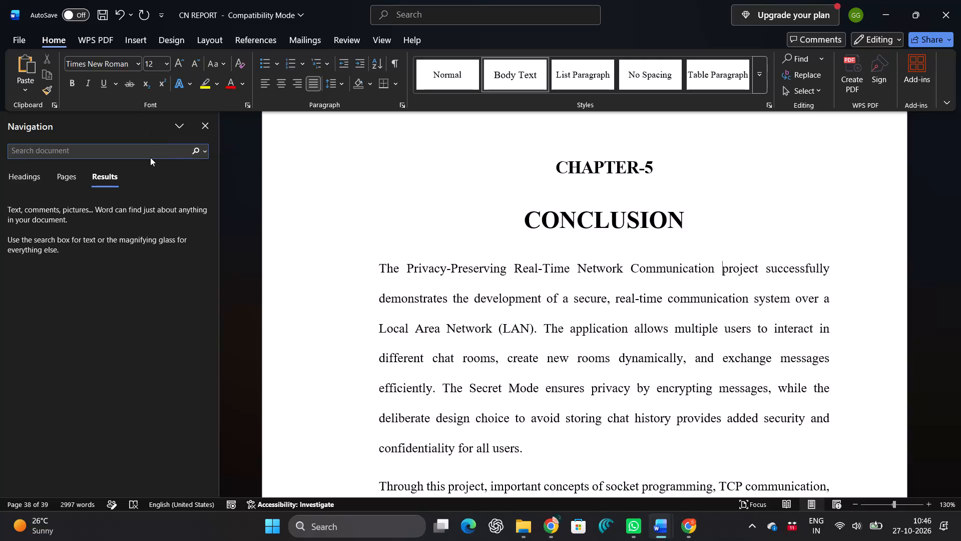
# Search the report for remaining uses of the old project title beginning "Network Chat with Secret Mode and No Message".
pyautogui.click(137, 153)
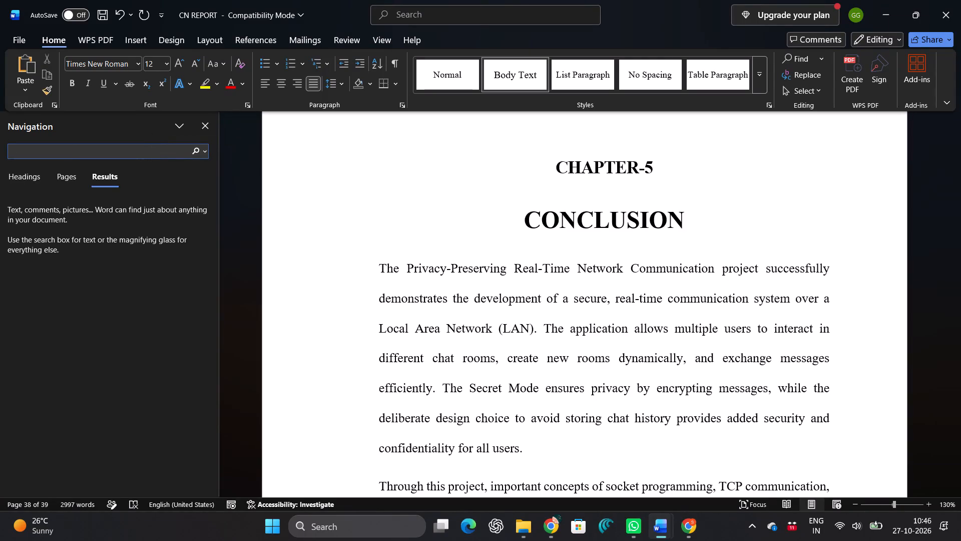
pyautogui.hotkey('ctrl', 'v')
pyautogui.press('Return')
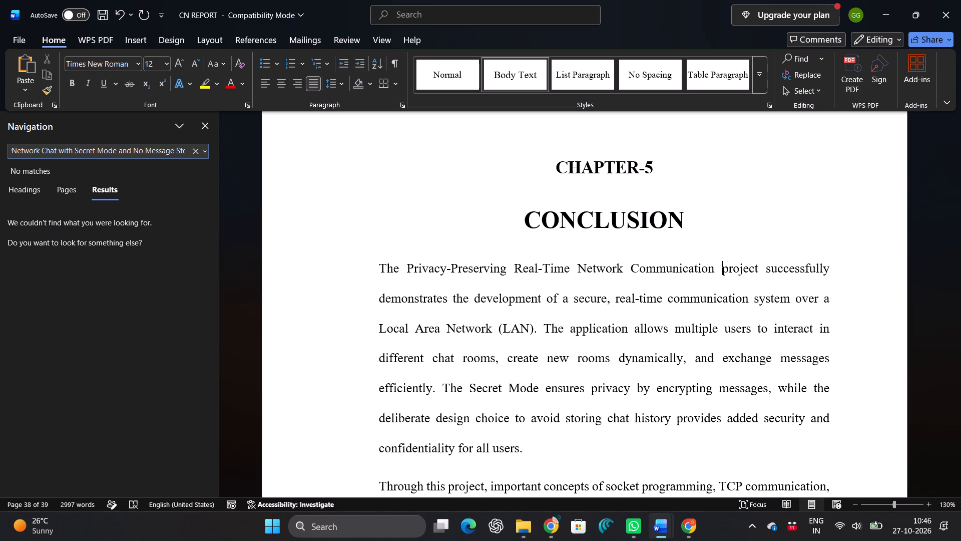
# Search the report for the word "network" in place of the full old title, and clear the search.
pyautogui.click(193, 151)
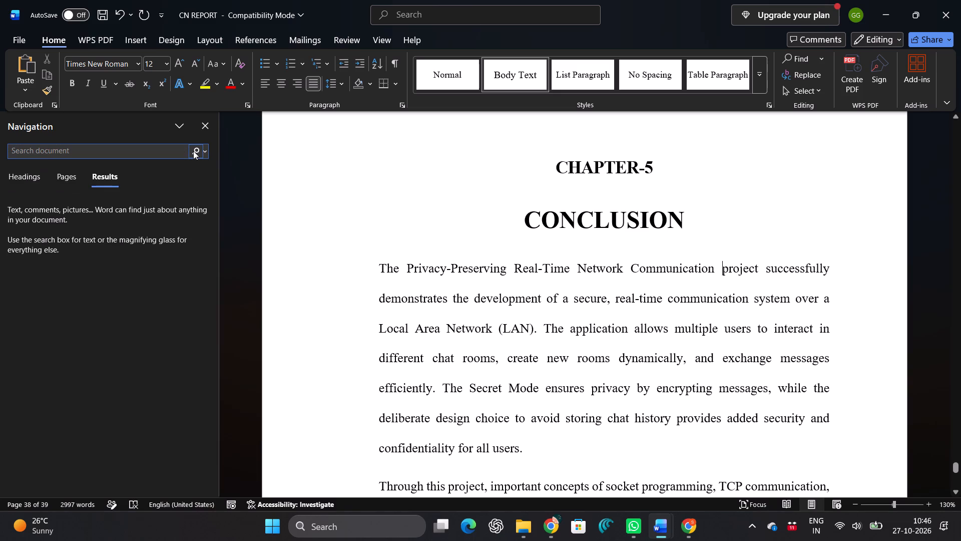
pyautogui.click(162, 155)
pyautogui.write('net')
pyautogui.write('work')
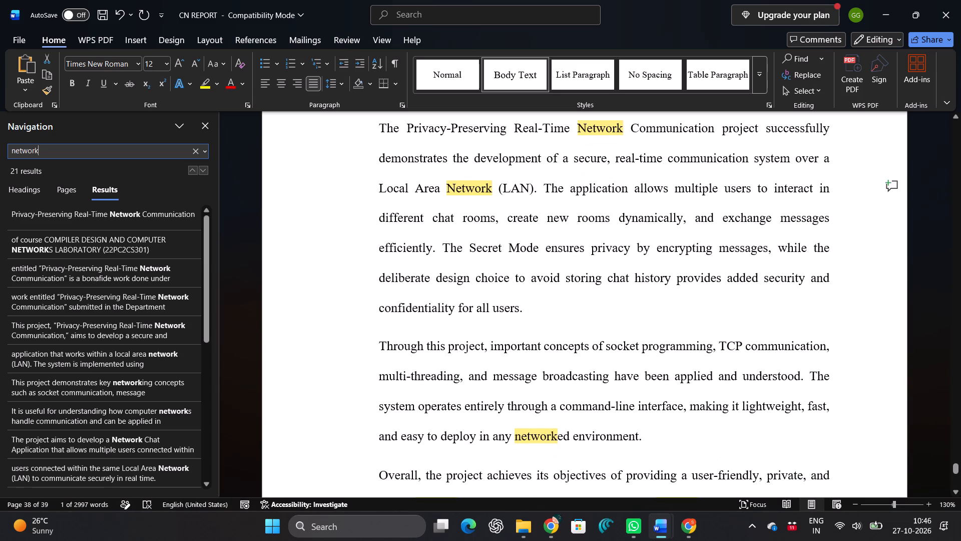
pyautogui.click(192, 155)
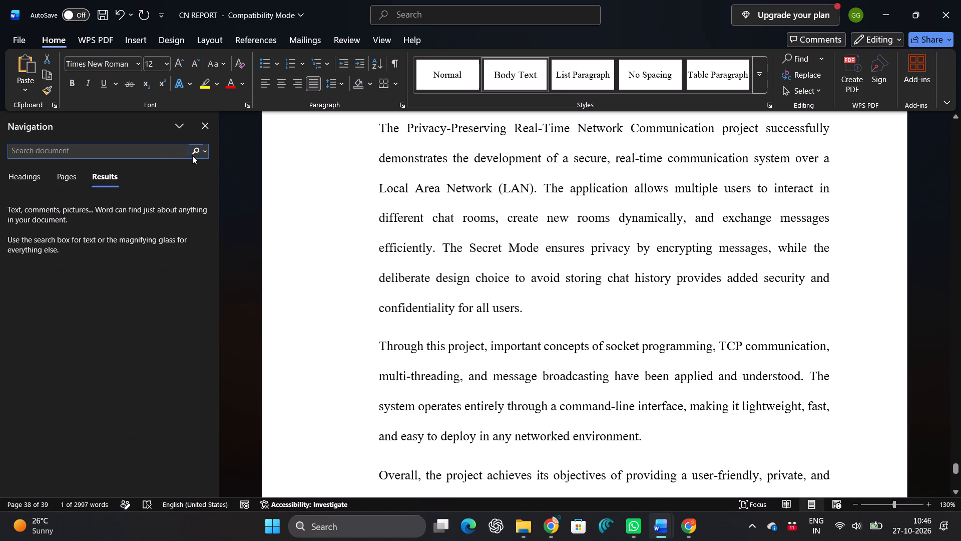
# Look back through the report from the Conclusion past the output screenshots and code to the title page, closing the text search.
pyautogui.scroll(-20, 484, 272)
pyautogui.scroll(-6, 484, 272)
pyautogui.scroll(2, 484, 272)
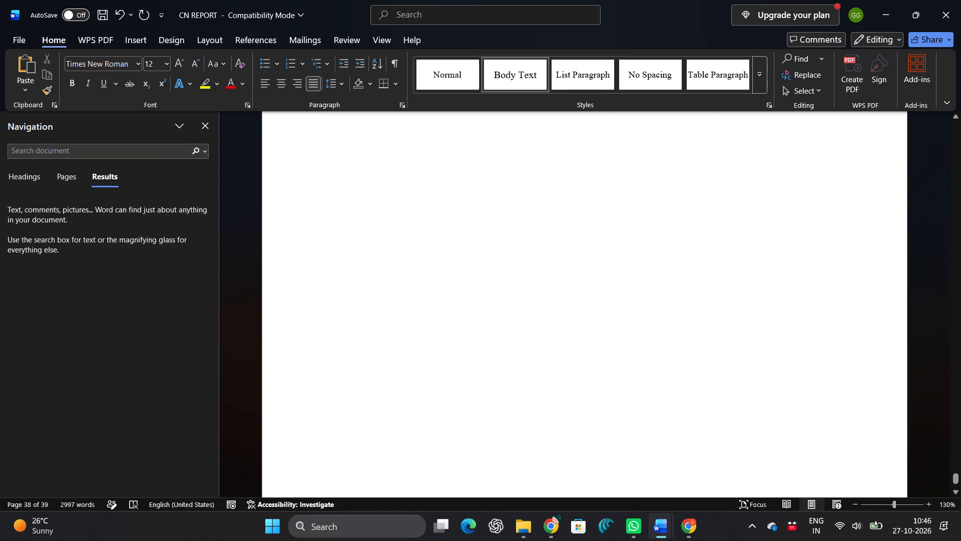
pyautogui.scroll(6, 484, 272)
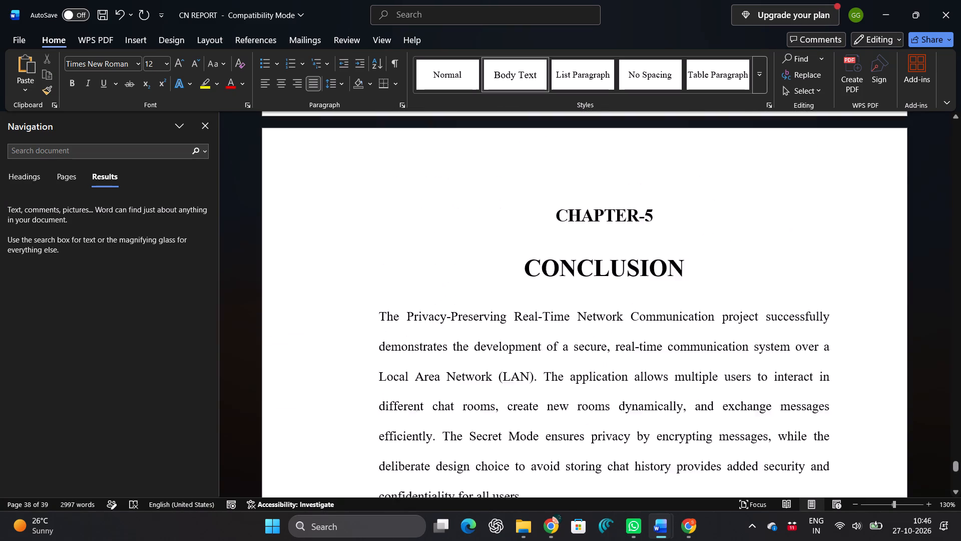
pyautogui.scroll(6, 484, 272)
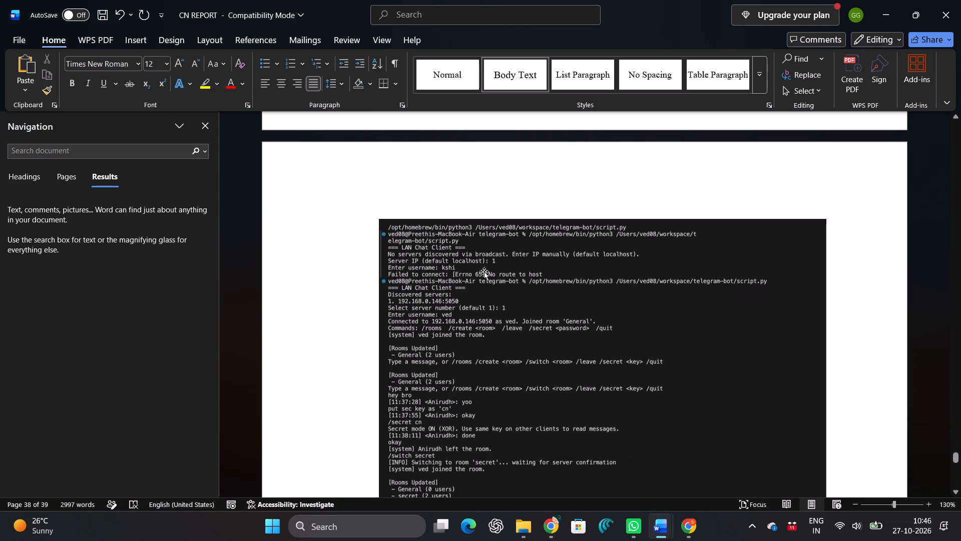
pyautogui.keyDown('ctrl'); pyautogui.scroll(-1, 484, 272); pyautogui.keyUp('ctrl')
pyautogui.scroll(11, 484, 272)
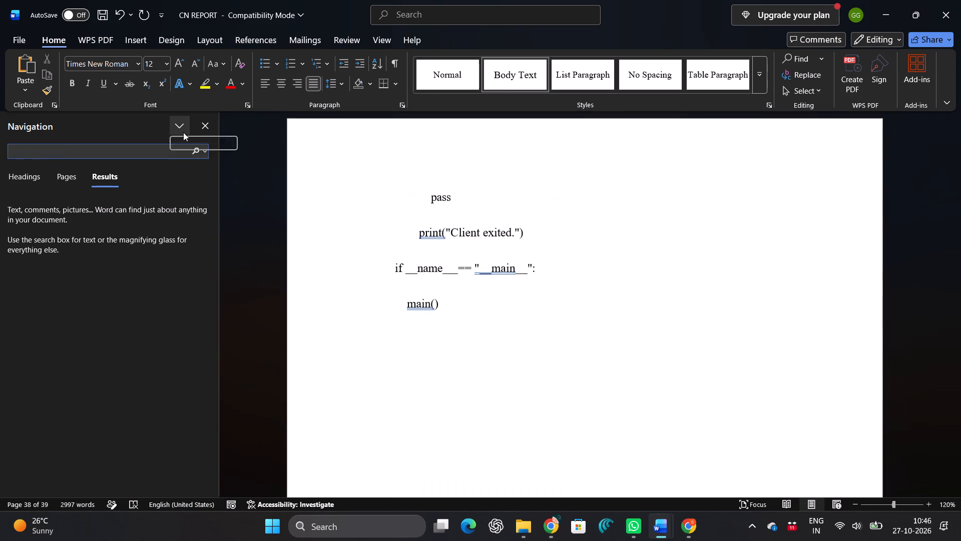
pyautogui.click(202, 128)
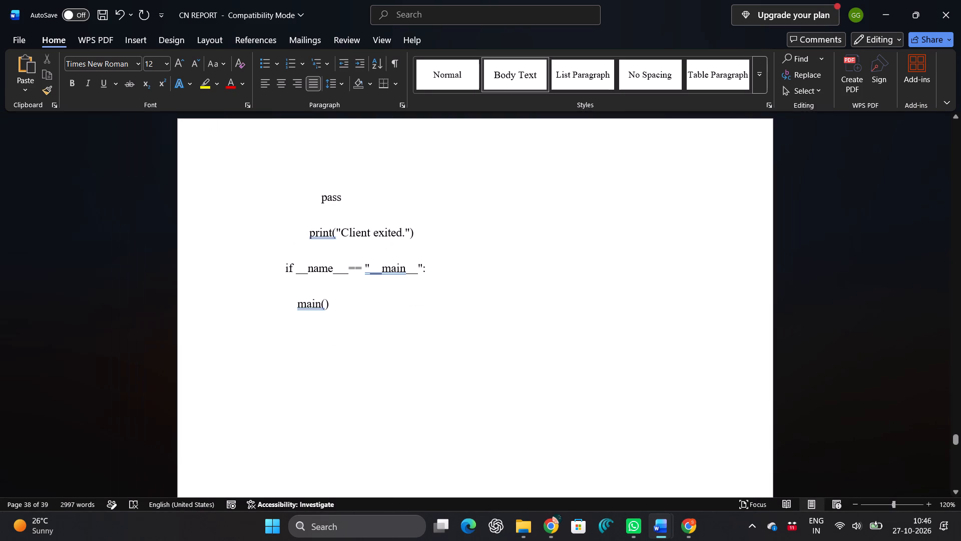
pyautogui.scroll(9, 457, 274)
pyautogui.keyDown('ctrl'); pyautogui.scroll(-4, 457, 274); pyautogui.keyUp('ctrl')
pyautogui.scroll(4, 457, 274)
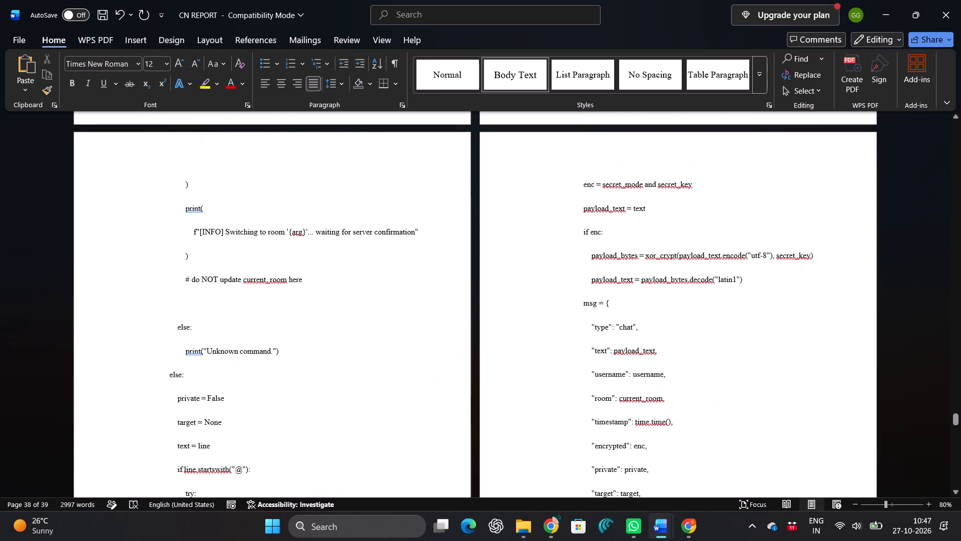
pyautogui.scroll(3, 457, 274)
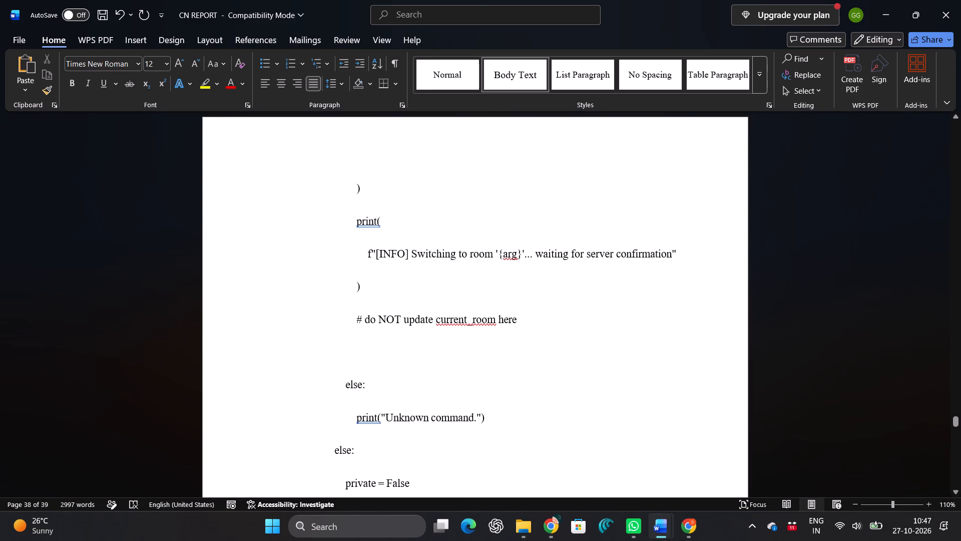
pyautogui.keyDown('ctrl'); pyautogui.scroll(-2, 457, 274); pyautogui.keyUp('ctrl')
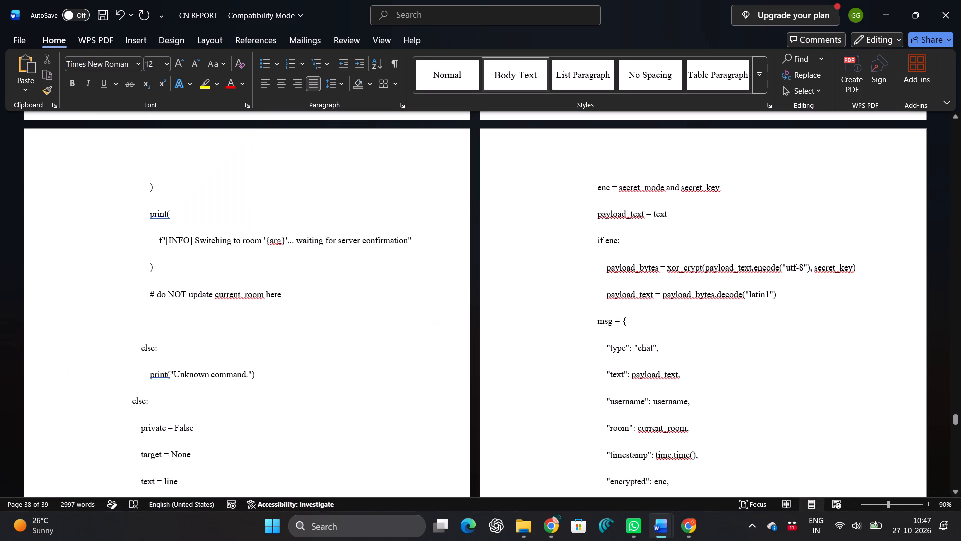
pyautogui.keyDown('ctrl'); pyautogui.scroll(1, 457, 274); pyautogui.keyUp('ctrl')
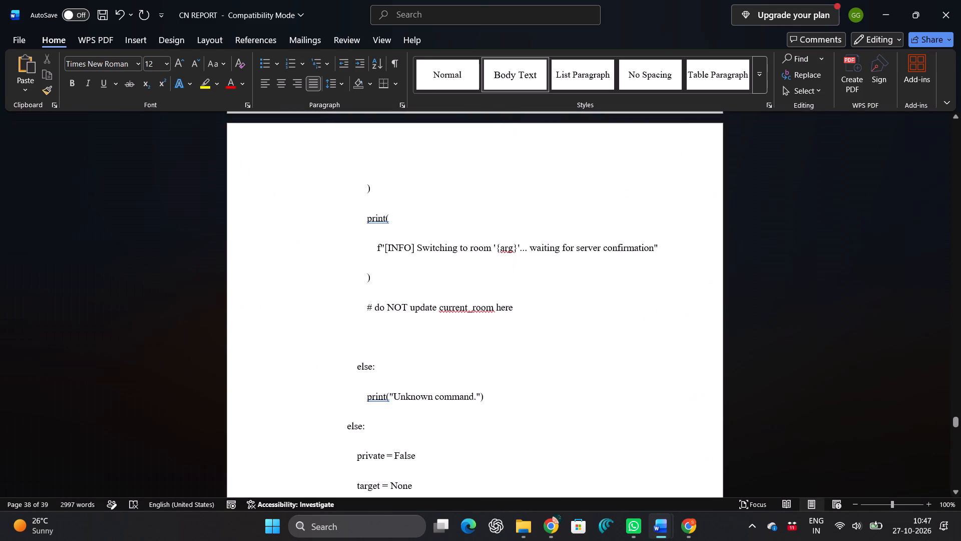
pyautogui.scroll(20, 457, 274)
pyautogui.scroll(15, 457, 274)
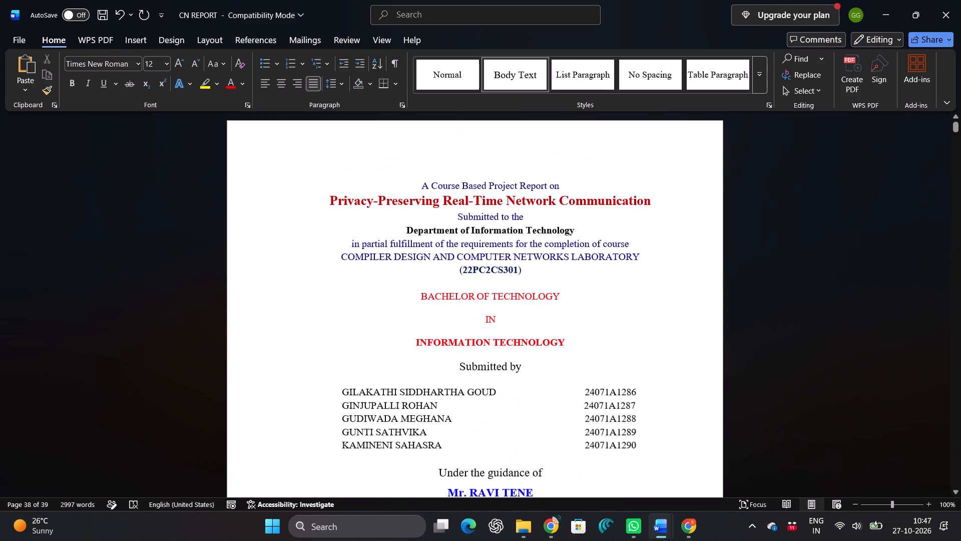
# Examine the title page's project title, course details, student list and guide details.
pyautogui.scroll(-2, 457, 274)
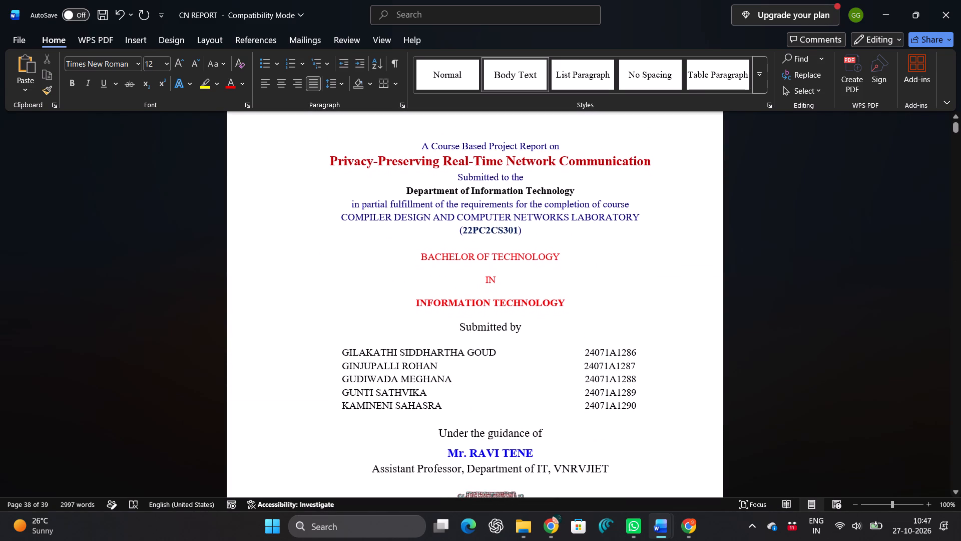
pyautogui.scroll(-1, 458, 261)
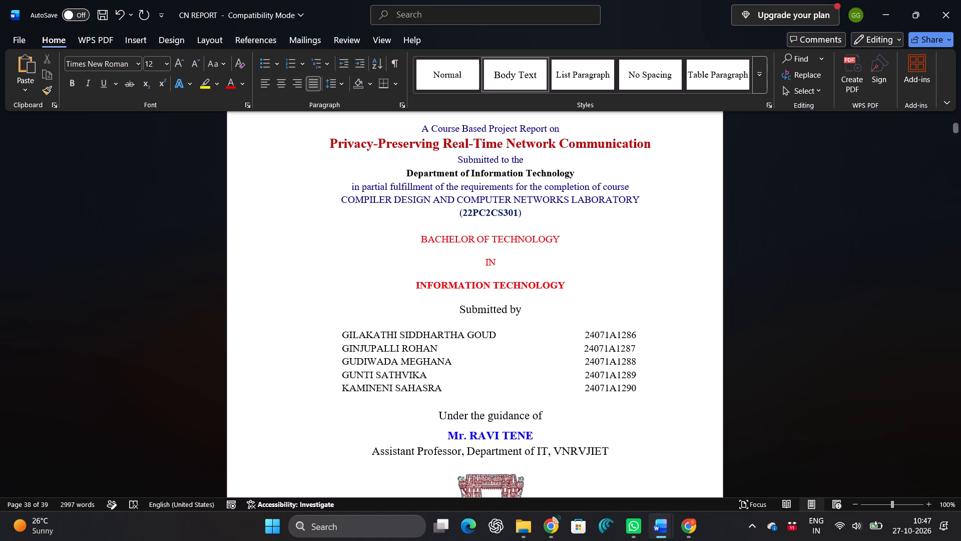
pyautogui.scroll(1, 458, 261)
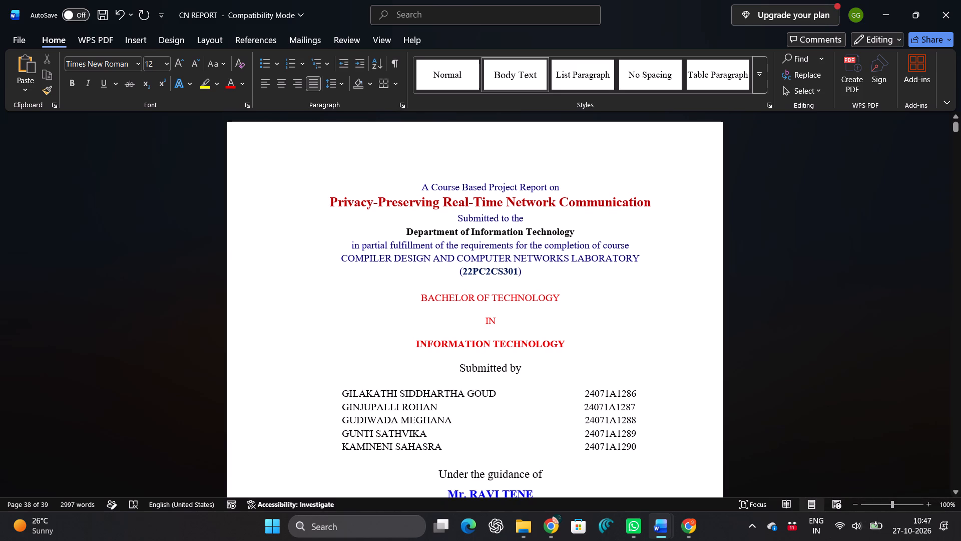
pyautogui.scroll(-2, 639, 385)
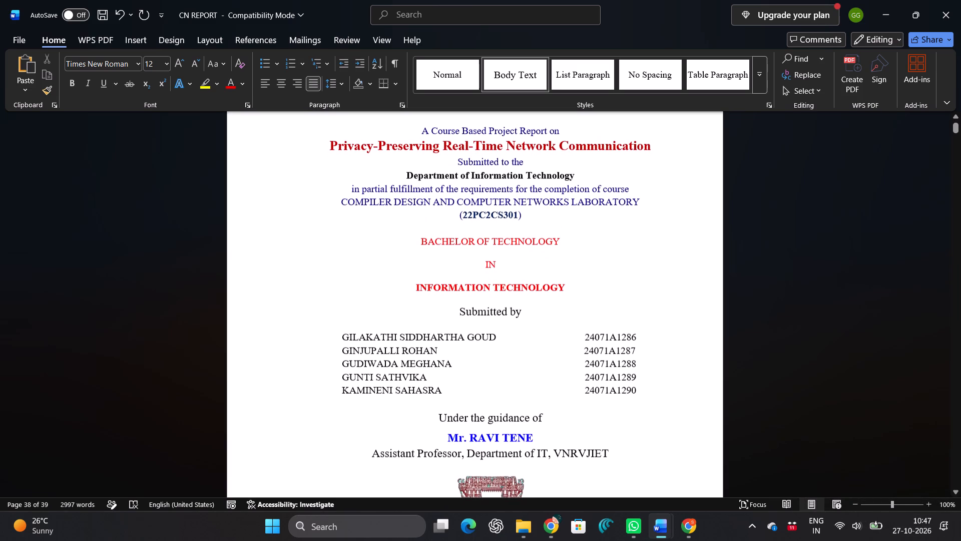
pyautogui.scroll(-2, 638, 363)
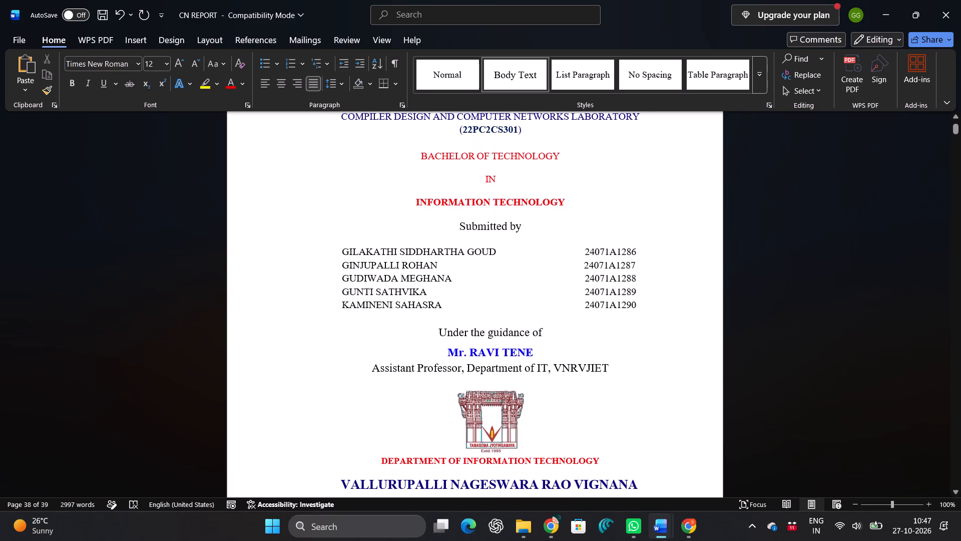
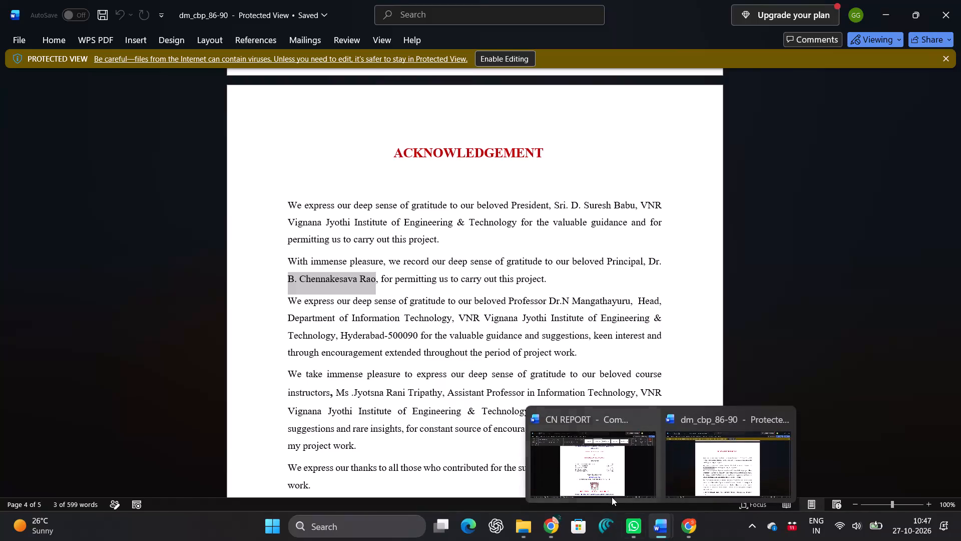
# Return to the CN REPORT and review its title page from the project title down to the institute name and date.
pyautogui.click(610, 496)
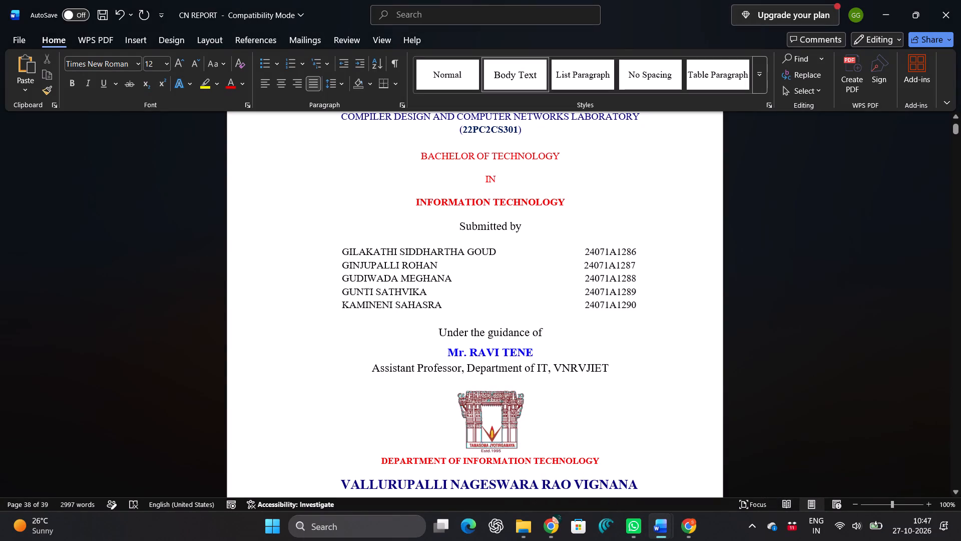
pyautogui.scroll(7, 560, 408)
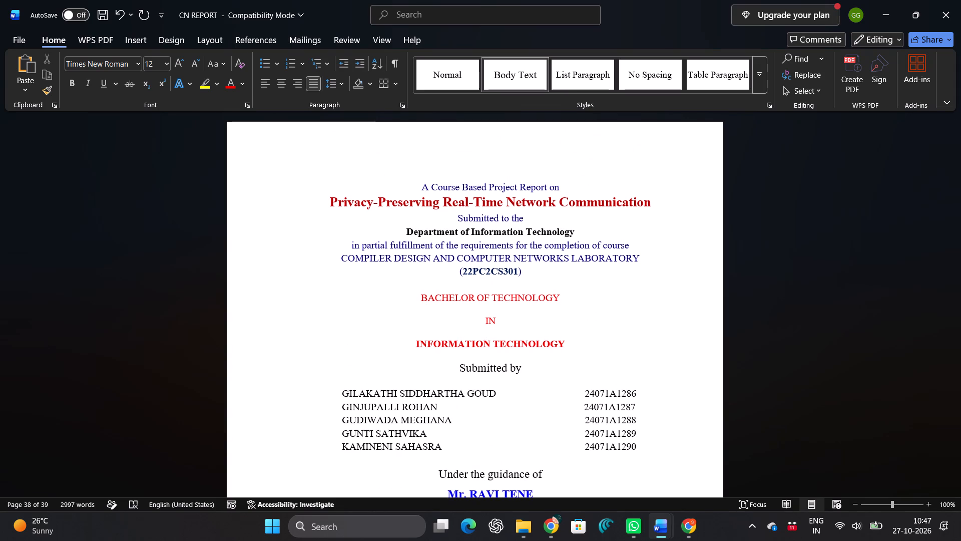
pyautogui.scroll(-1, 560, 408)
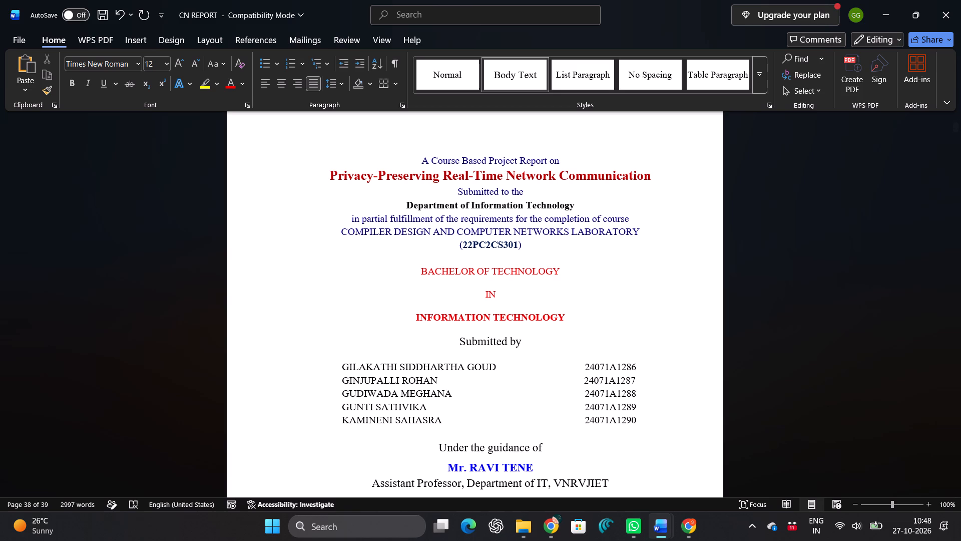
pyautogui.scroll(-2, 560, 408)
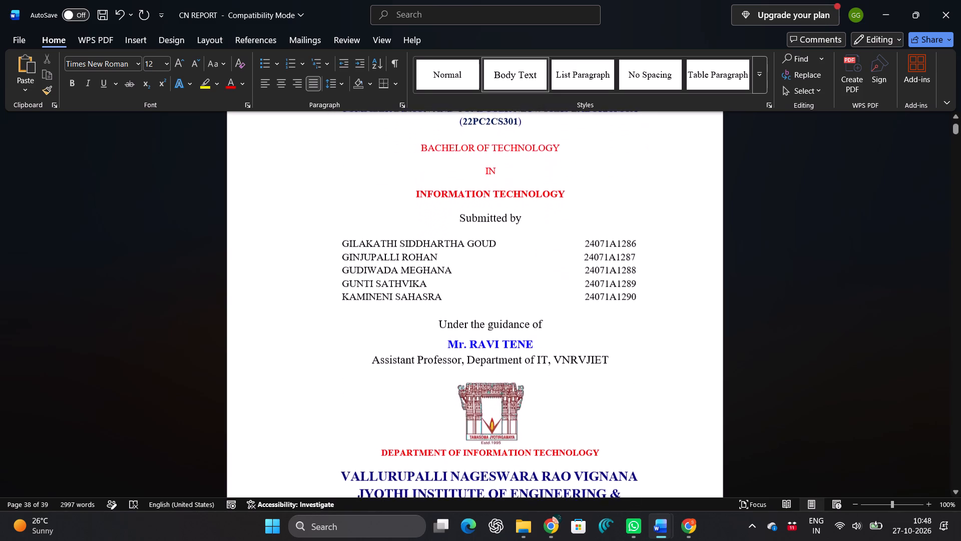
pyautogui.scroll(-3, 560, 408)
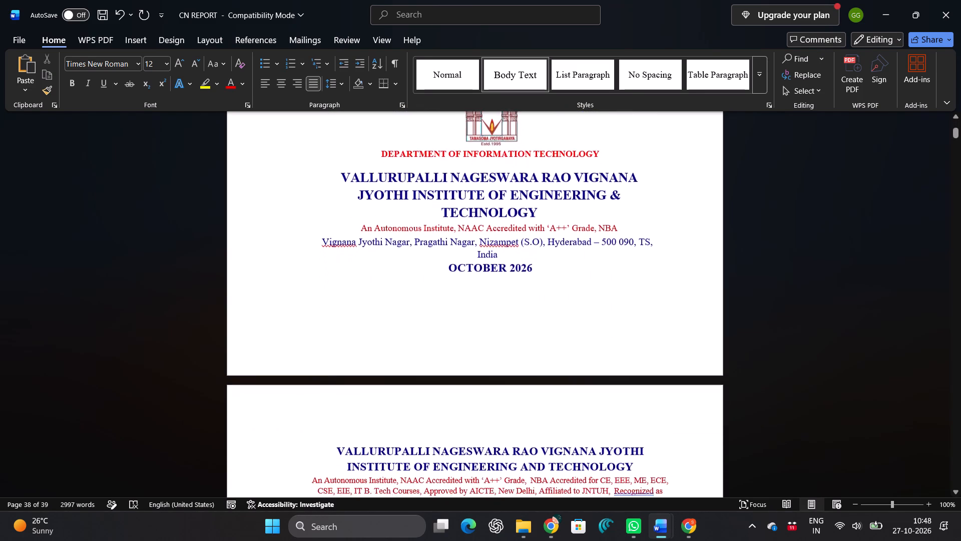
pyautogui.scroll(-2, 560, 408)
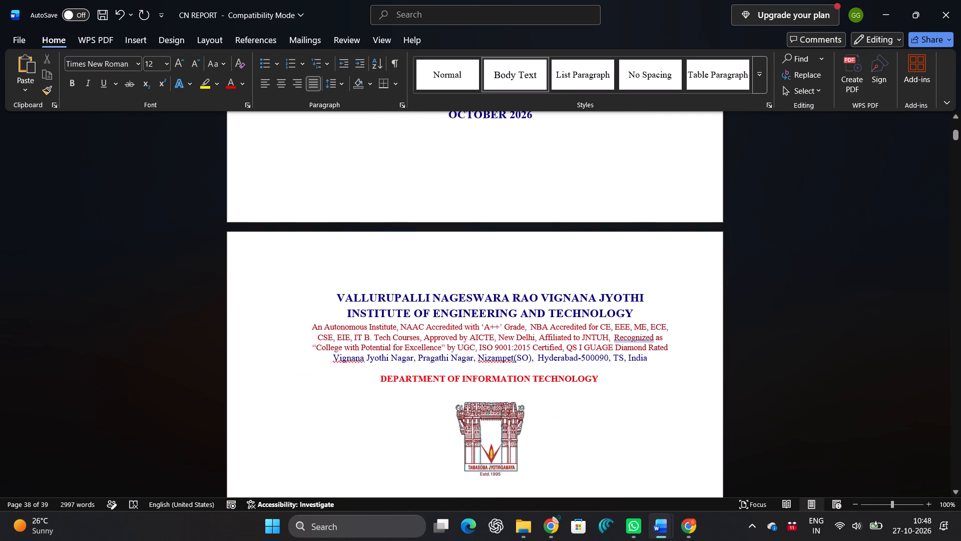
# Examine the Certificate page's title, student names, academic year and signatories, and the opening of the Declaration page.
pyautogui.scroll(-1, 560, 408)
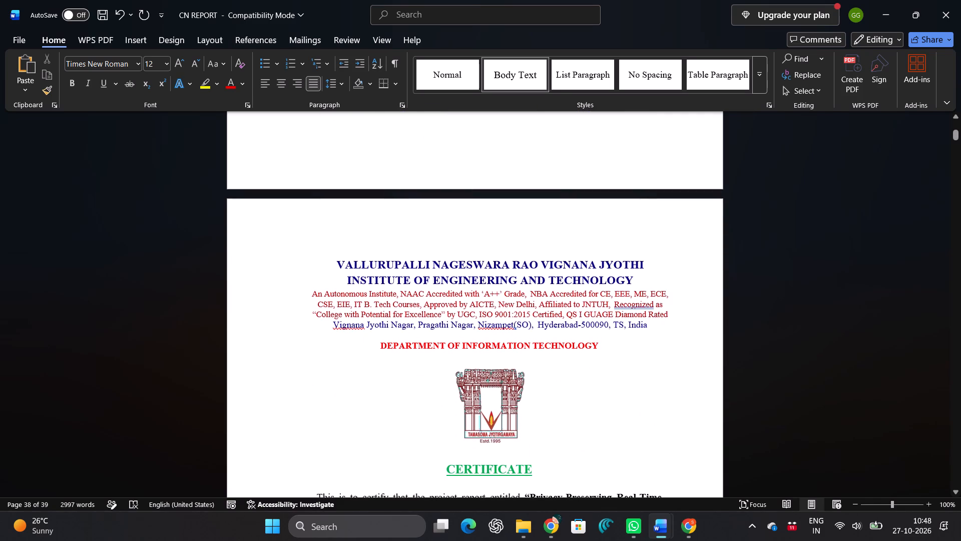
pyautogui.scroll(-3, 560, 398)
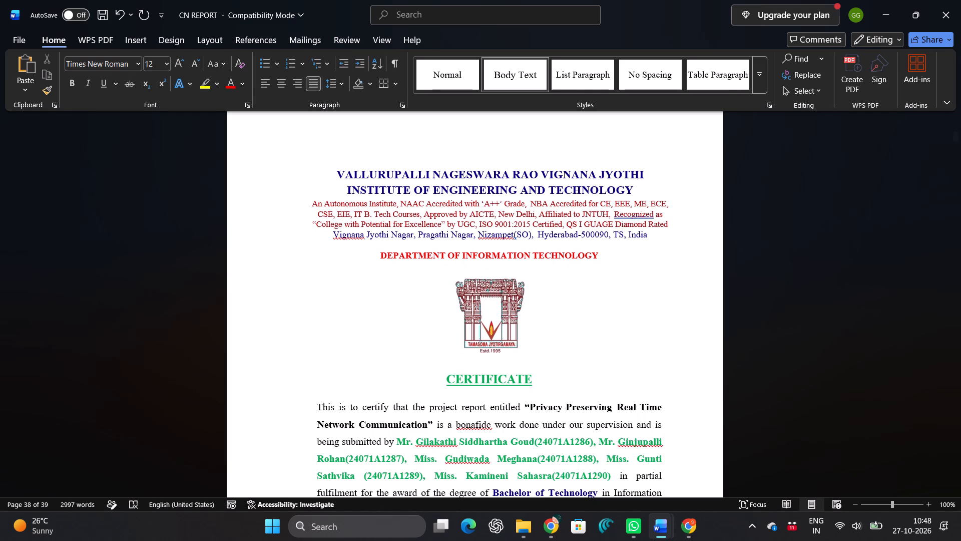
pyautogui.scroll(-1, 560, 398)
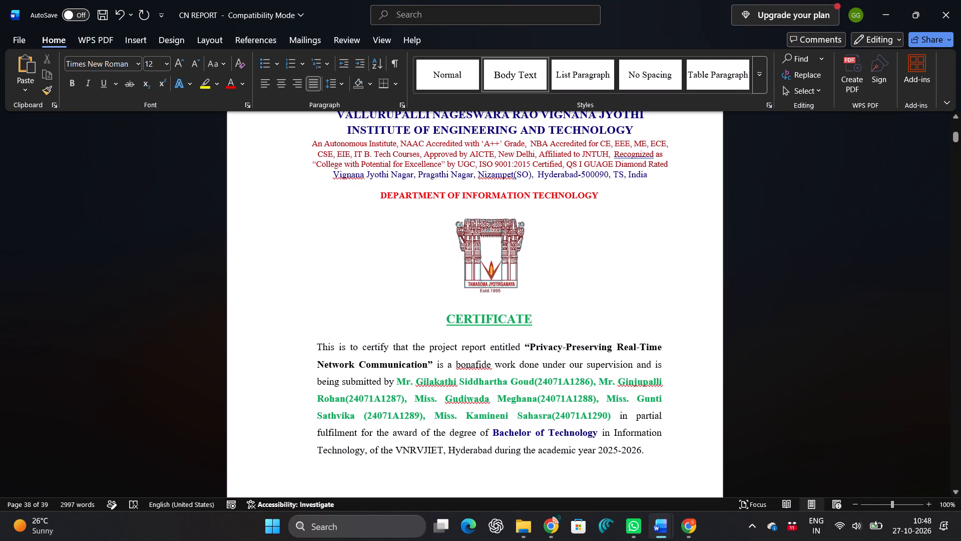
pyautogui.scroll(1, 560, 398)
pyautogui.scroll(-1, 560, 398)
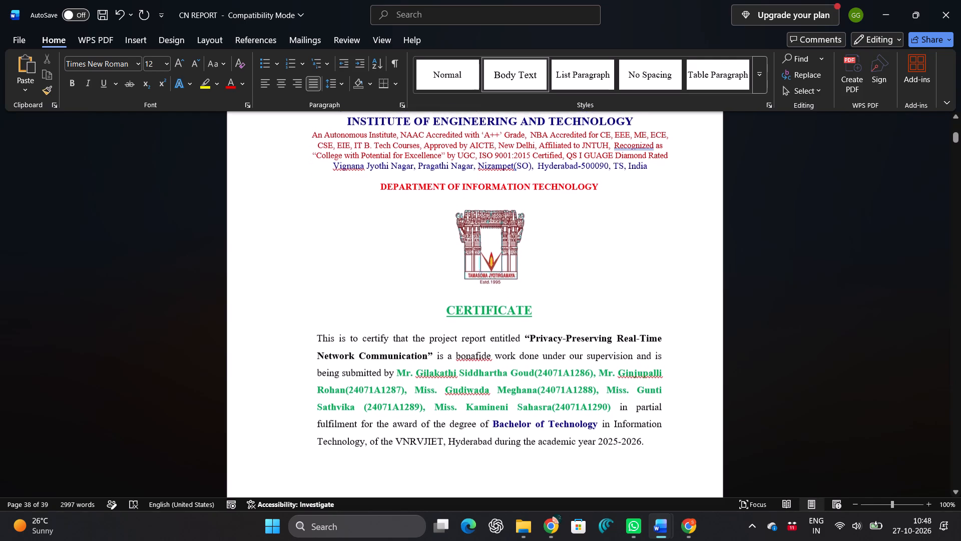
pyautogui.scroll(-3, 560, 396)
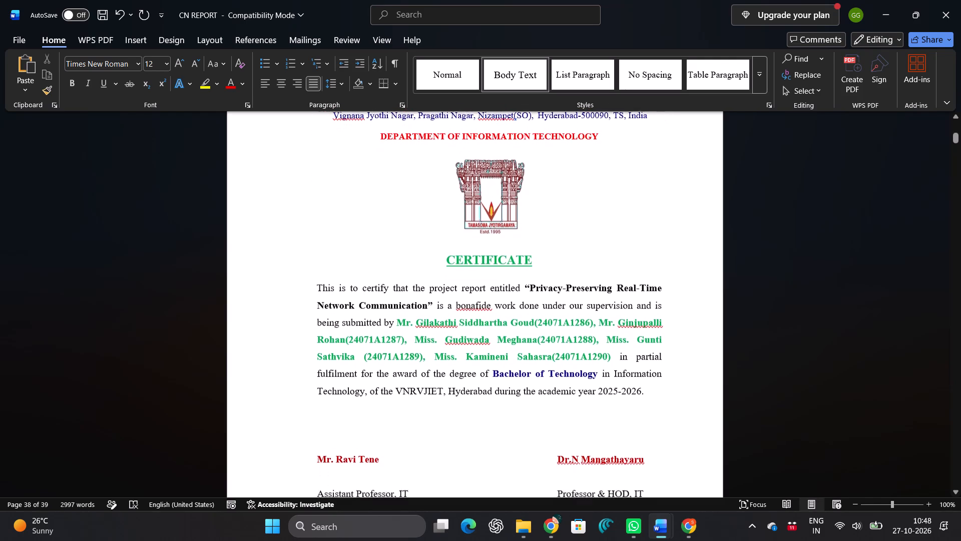
pyautogui.scroll(-3, 560, 396)
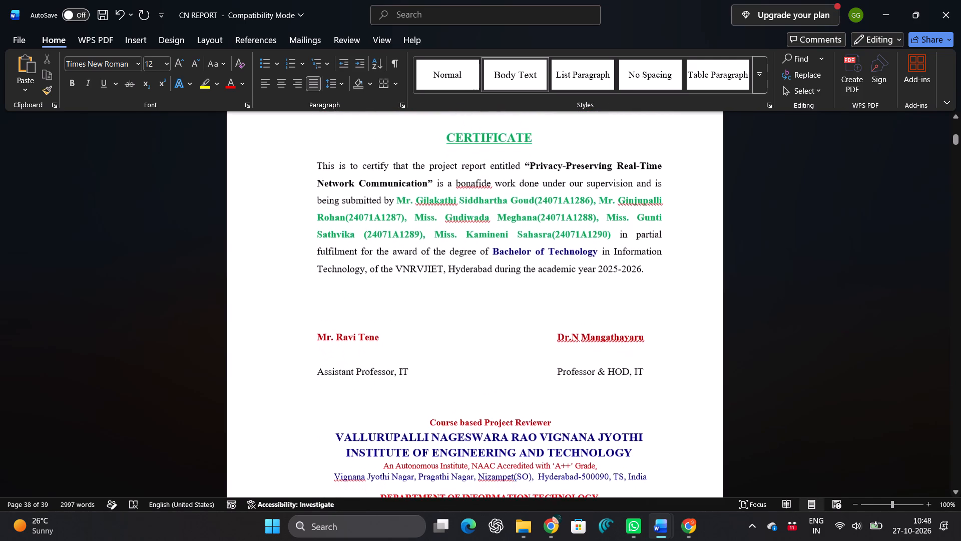
pyautogui.scroll(-1, 560, 396)
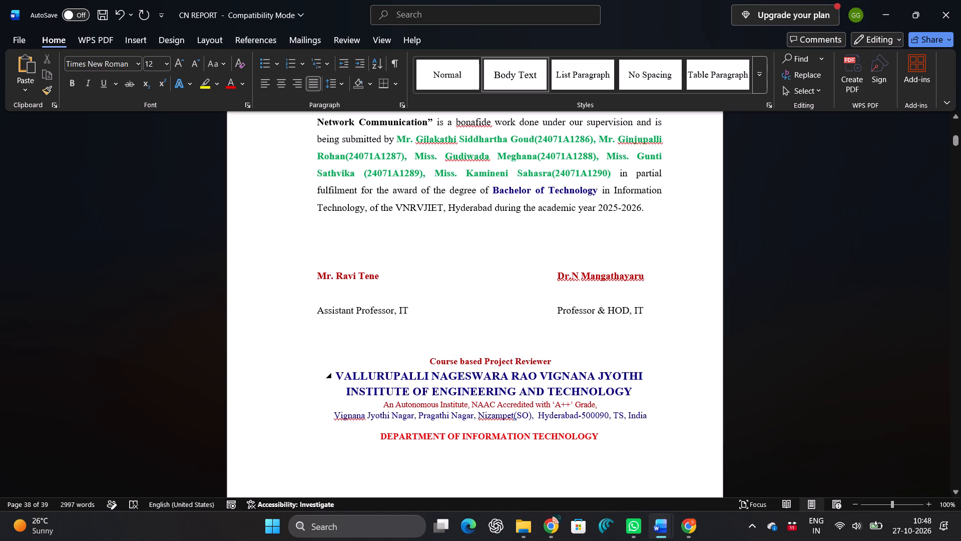
pyautogui.scroll(-4, 560, 396)
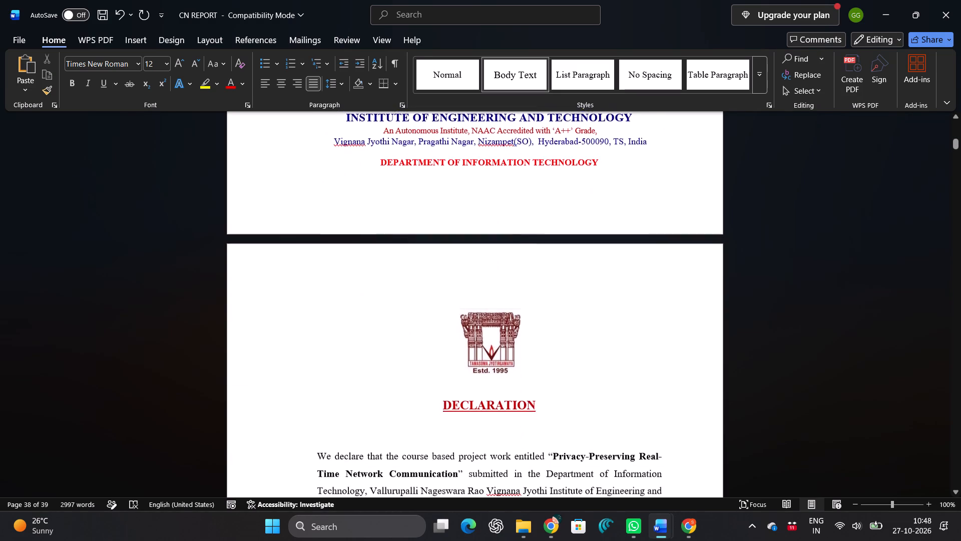
pyautogui.scroll(2, 560, 396)
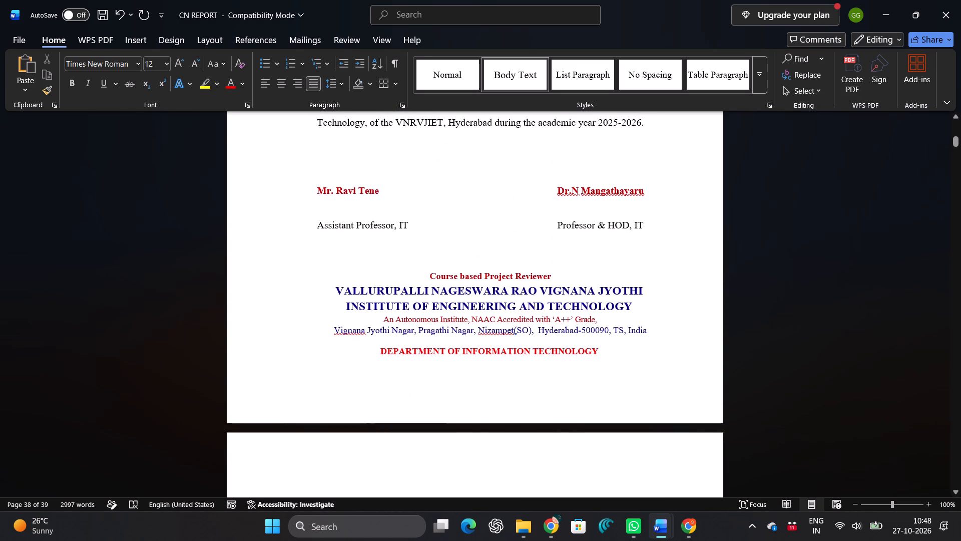
pyautogui.scroll(-2, 560, 396)
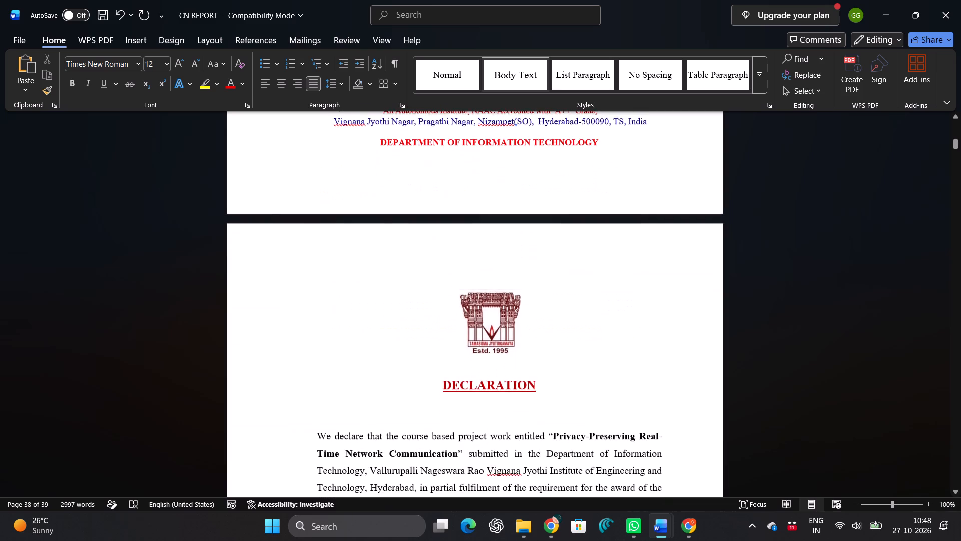
pyautogui.scroll(-1, 560, 396)
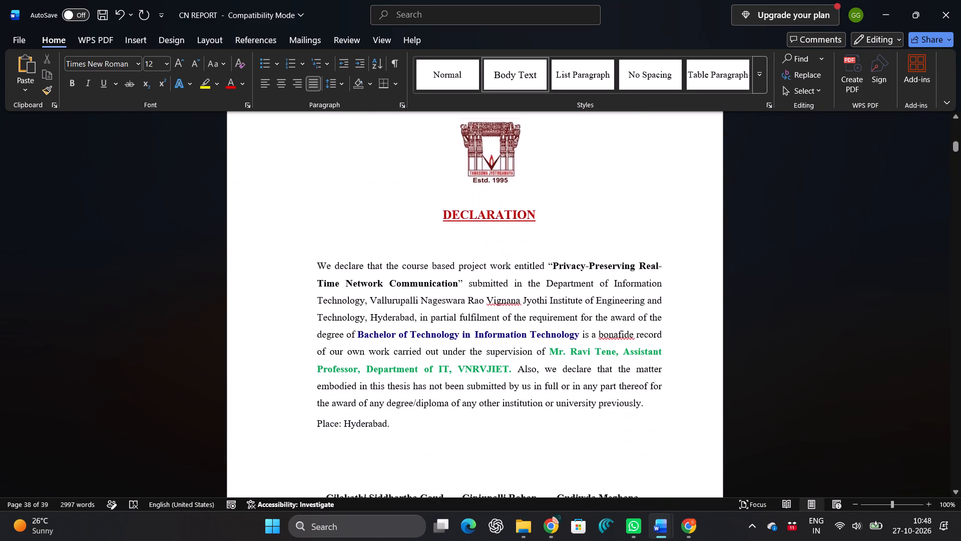
# Switch to the dm_cbp_86-90 document and examine the layout of its Certificate and Declaration pages for comparison.
pyautogui.hotkey('alt', 'Tab')
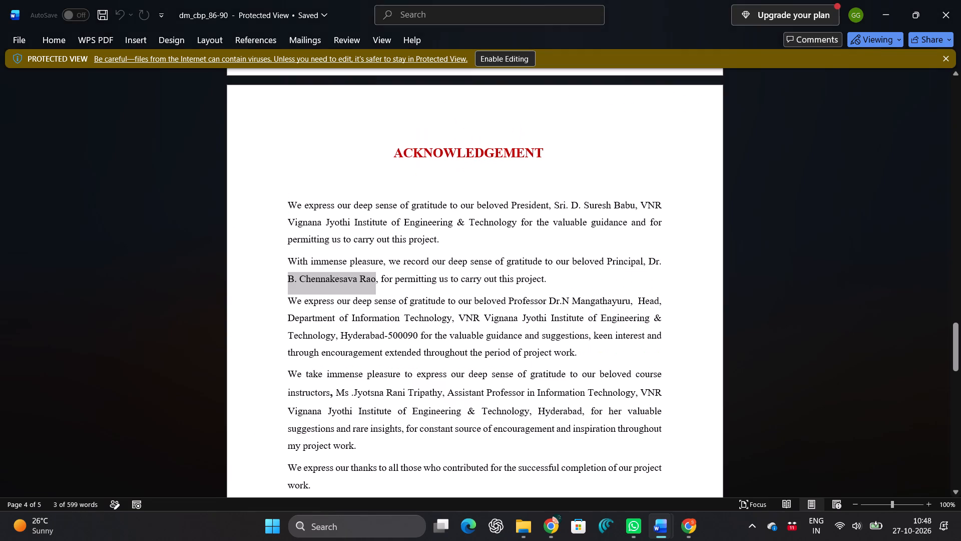
pyautogui.scroll(8, 560, 396)
pyautogui.scroll(-1, 560, 396)
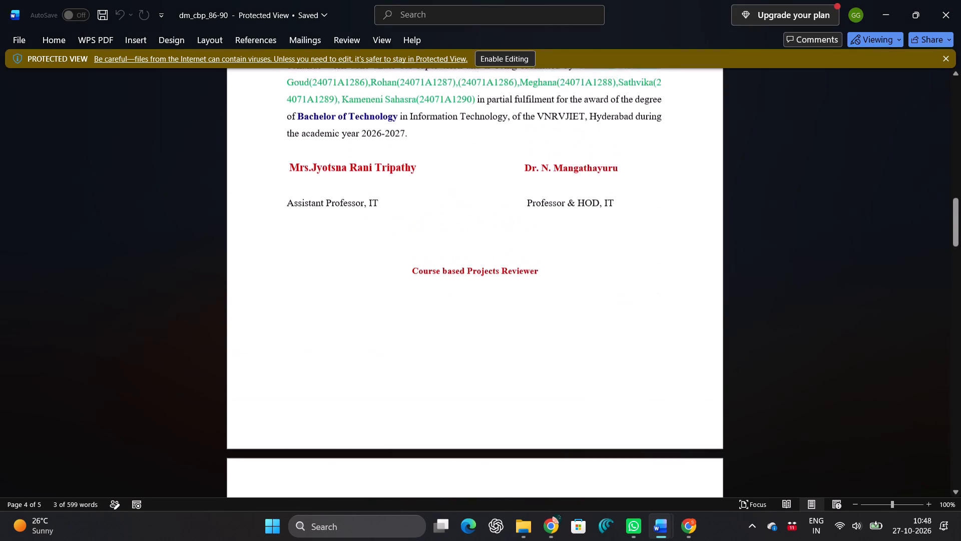
pyautogui.scroll(-2, 560, 396)
pyautogui.scroll(1, 560, 396)
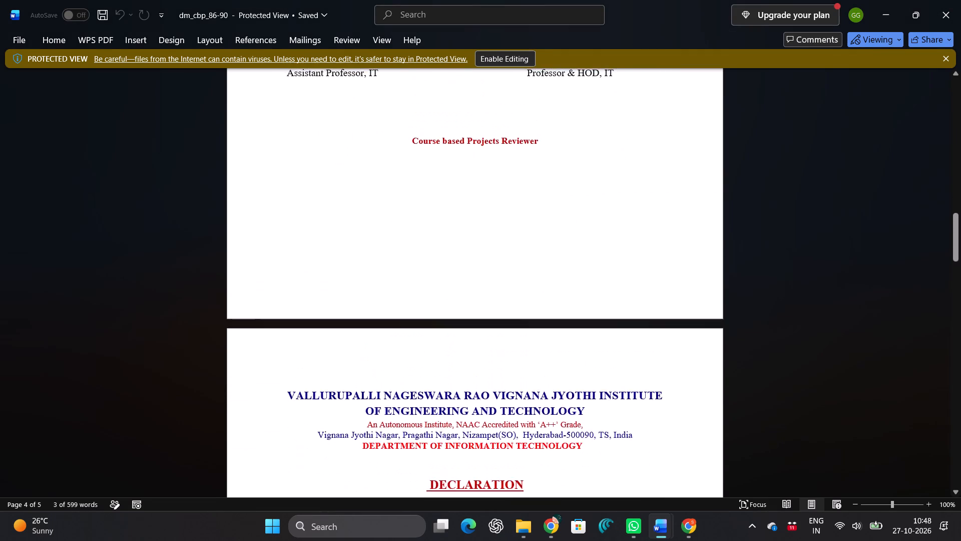
pyautogui.scroll(1, 560, 396)
pyautogui.scroll(-4, 560, 396)
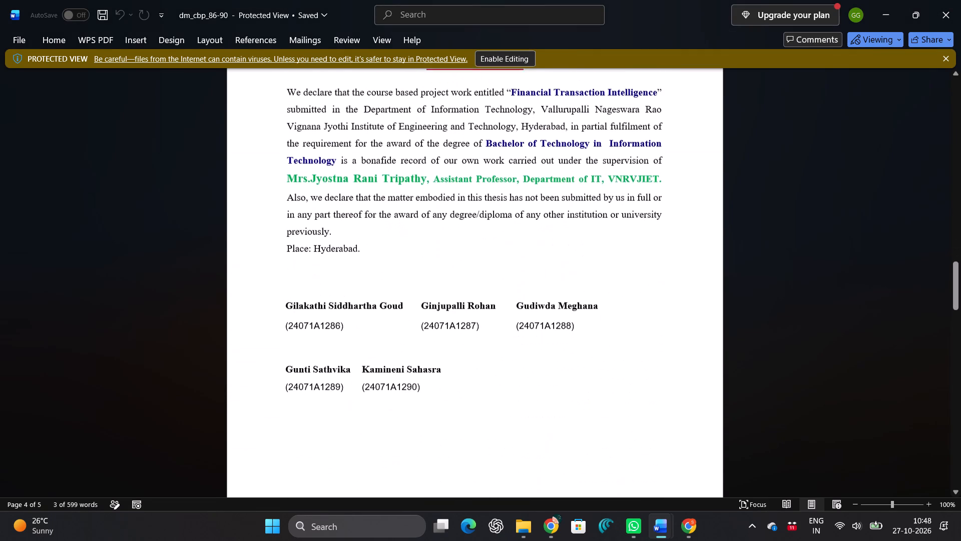
# In the CN REPORT, insert seven blank lines before the institute heading below "Course based Project Reviewer" to move it onto the Declaration page.
pyautogui.hotkey('alt', 'Tab')
pyautogui.scroll(2, 501, 289)
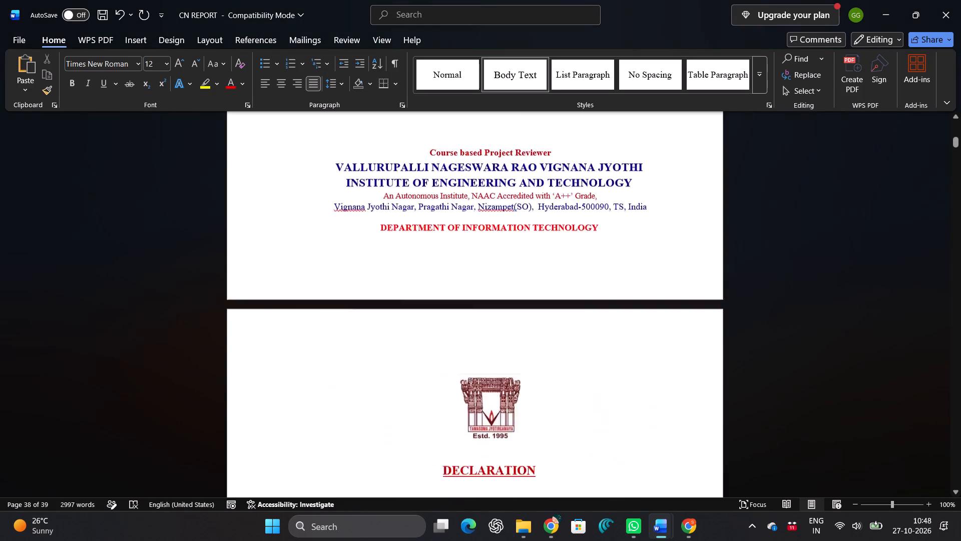
pyautogui.scroll(2, 501, 289)
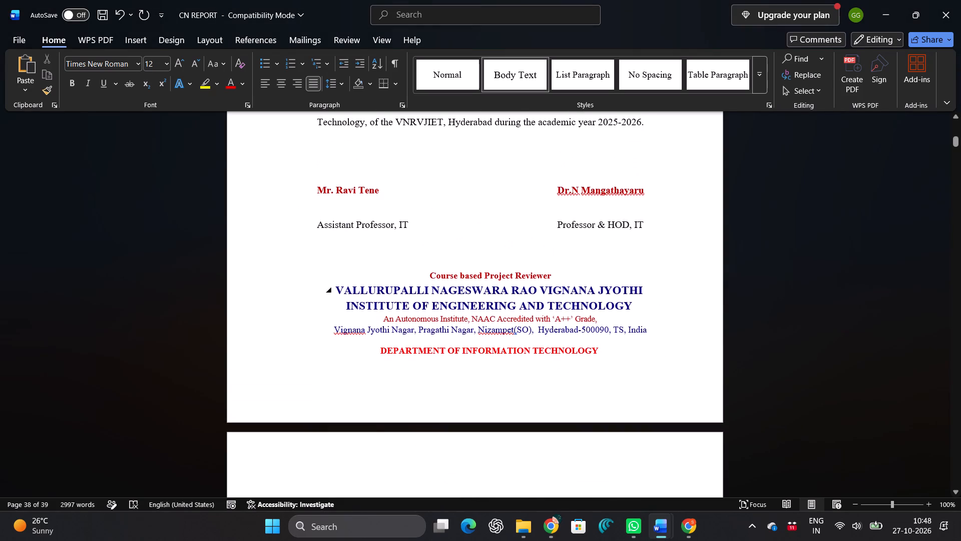
pyautogui.click(336, 290)
pyautogui.press('Return')
pyautogui.press('Return')
pyautogui.press('Return')
pyautogui.press('Return')
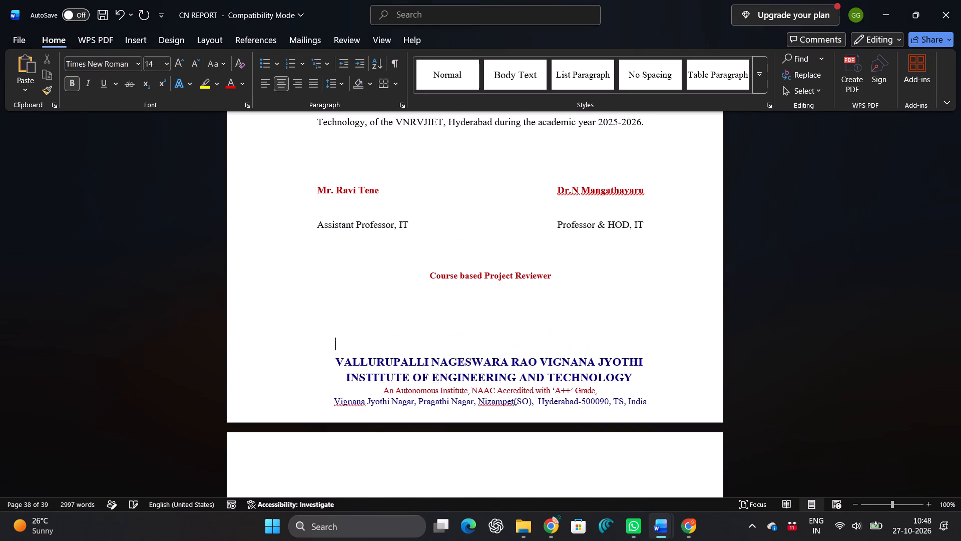
pyautogui.press('Return')
pyautogui.press('Return')
pyautogui.press('Return')
# Check the layout of the Certificate and Declaration pages, including the institute heading, logo, declaration text and student names.
pyautogui.scroll(-2, 336, 290)
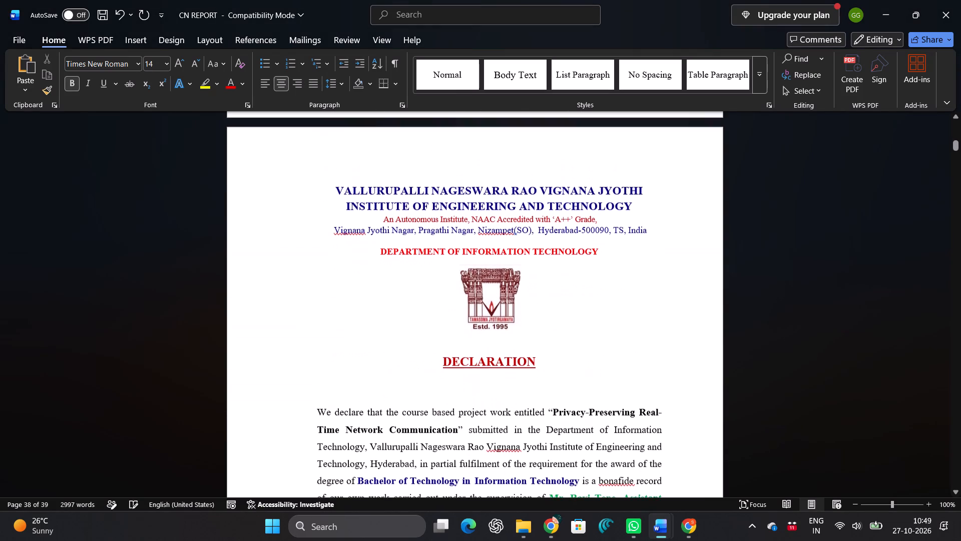
pyautogui.scroll(-3, 336, 290)
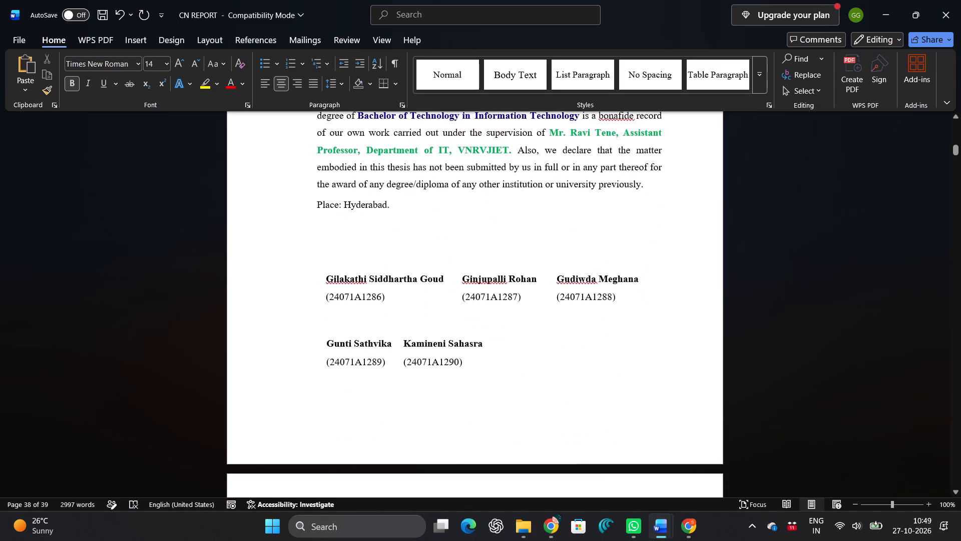
pyautogui.scroll(-1, 336, 290)
pyautogui.scroll(5, 336, 290)
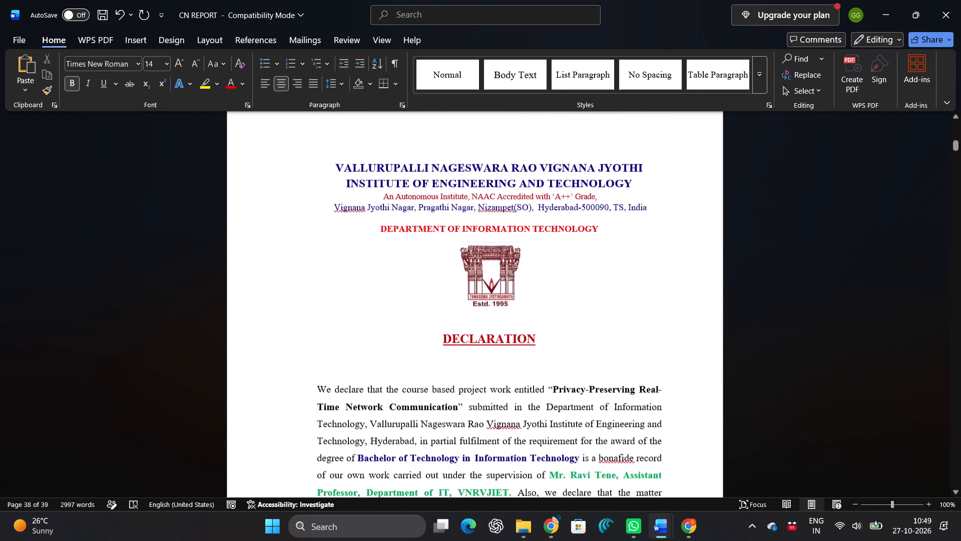
pyautogui.scroll(4, 336, 290)
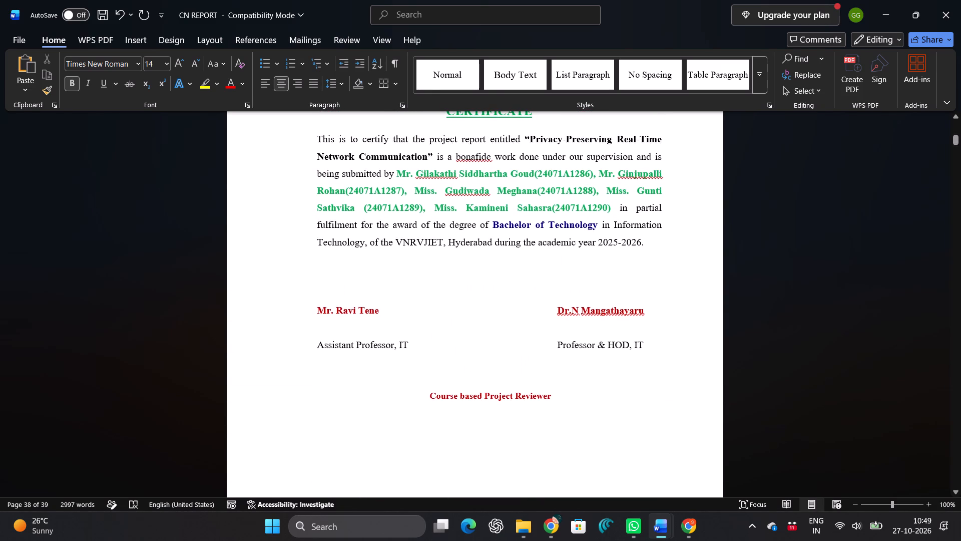
pyautogui.scroll(-4, 336, 290)
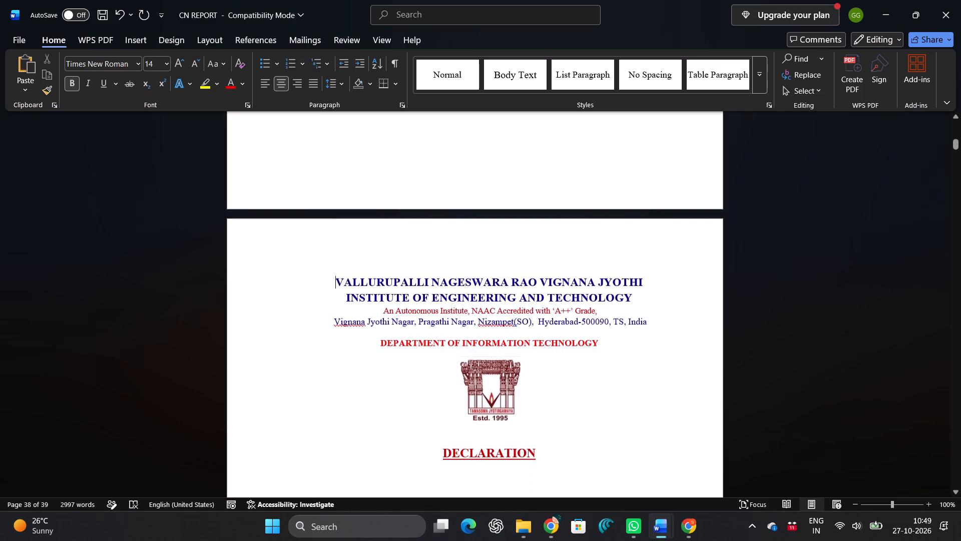
pyautogui.scroll(-7, 336, 290)
pyautogui.scroll(1, 336, 290)
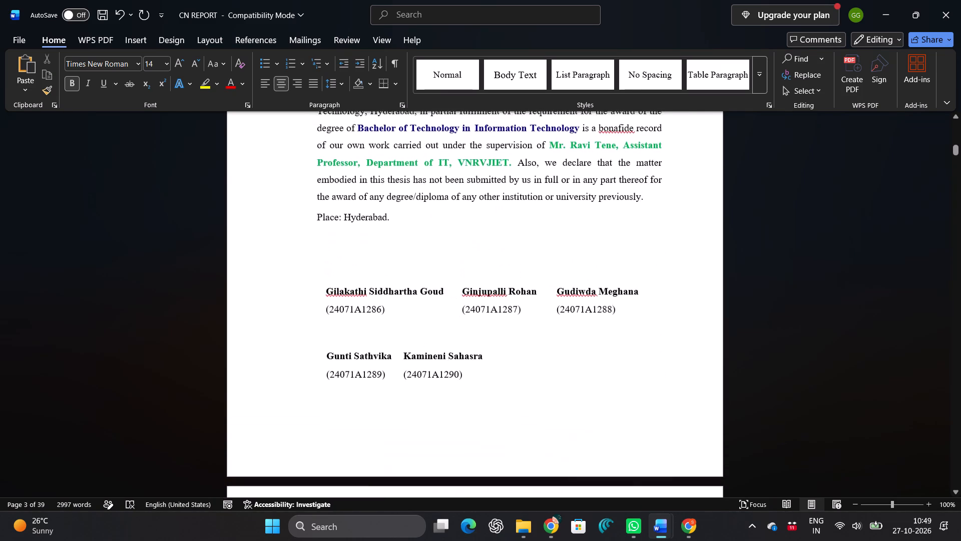
# Examine the Acknowledgement page with its student list and the Abstract page that follows.
pyautogui.scroll(-4, 336, 290)
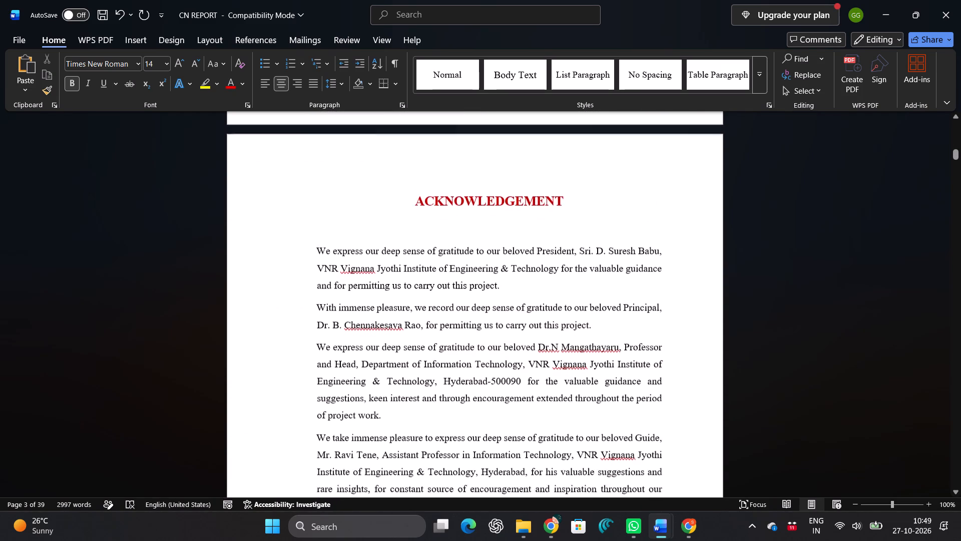
pyautogui.scroll(-5, 336, 290)
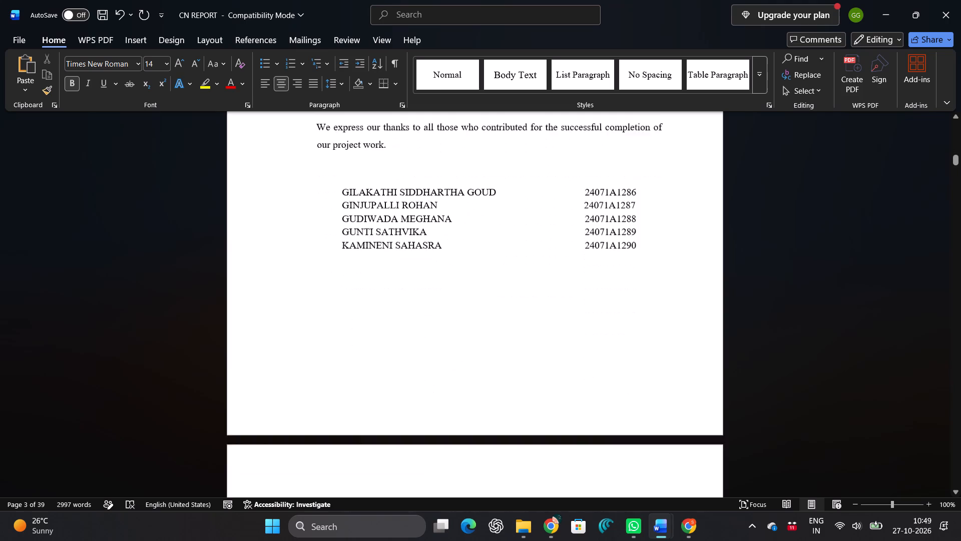
pyautogui.scroll(-4, 336, 290)
# Switch to the dm_cbp_86-90 document and look back from its Declaration page to its title page for comparison.
pyautogui.hotkey('alt', 'Tab')
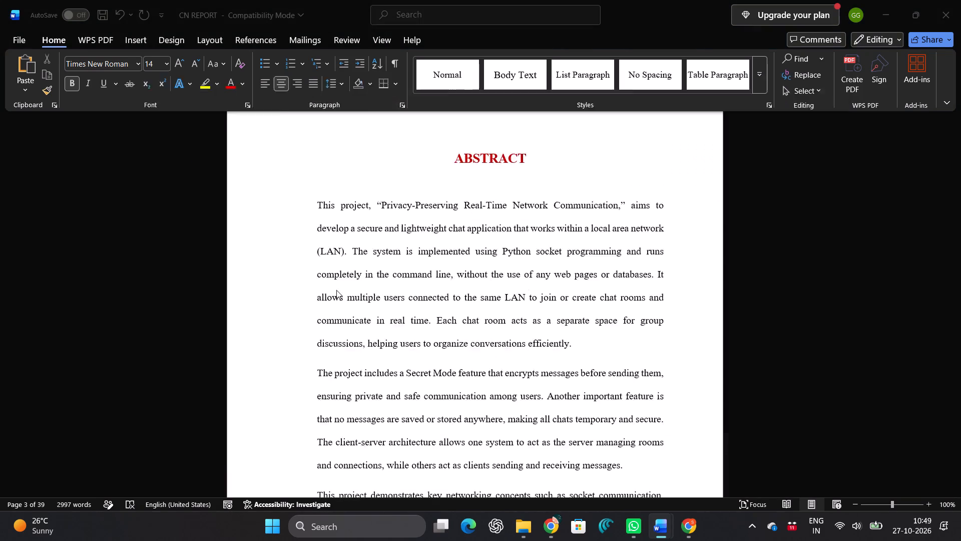
pyautogui.scroll(4, 336, 290)
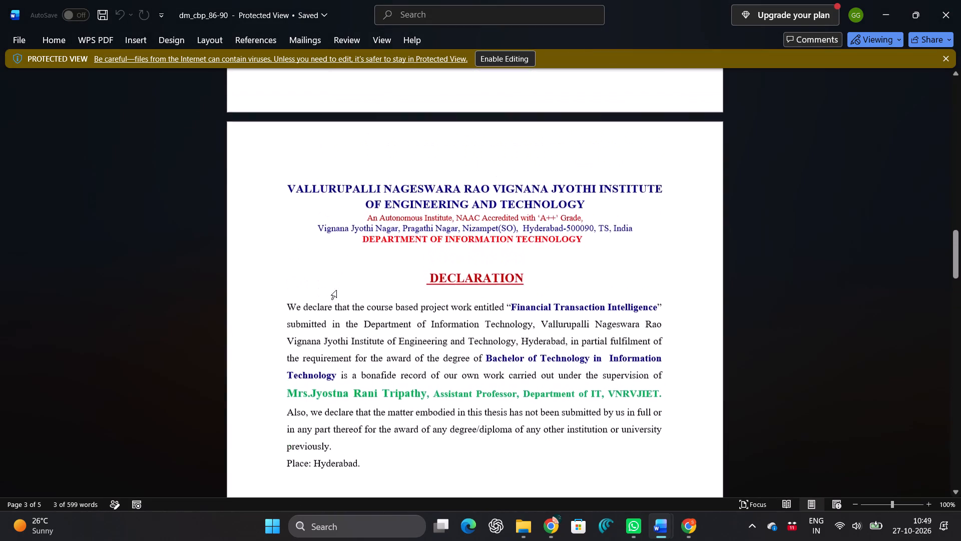
pyautogui.scroll(12, 336, 290)
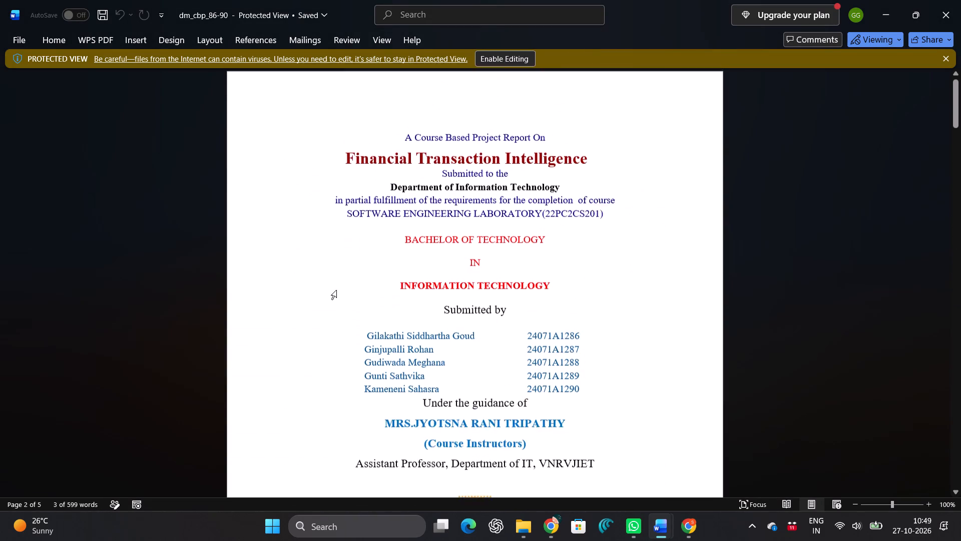
# Copy the VNRVJIET logo from the dm_cbp_86-90 title page and replace the old emblem on the CN REPORT title page with it.
pyautogui.scroll(-2, 336, 290)
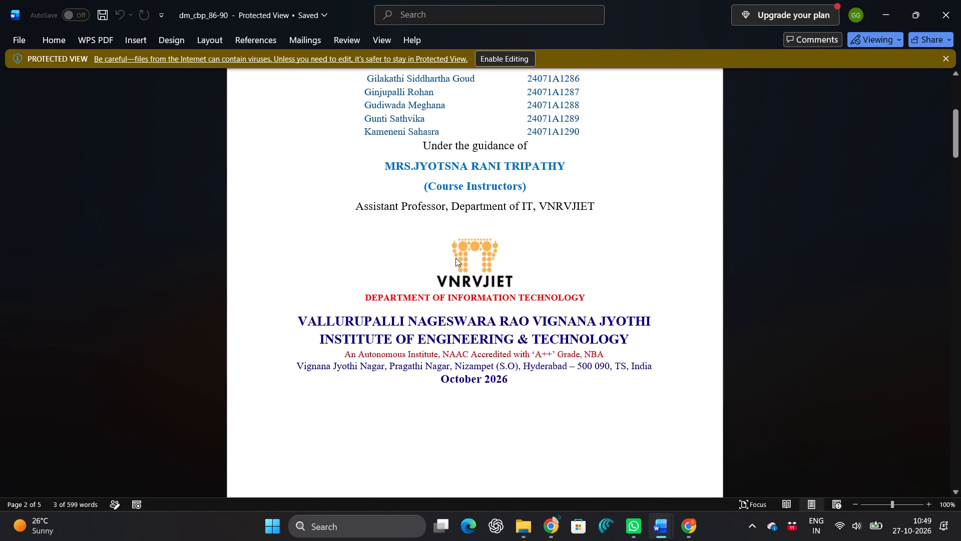
pyautogui.click(466, 258)
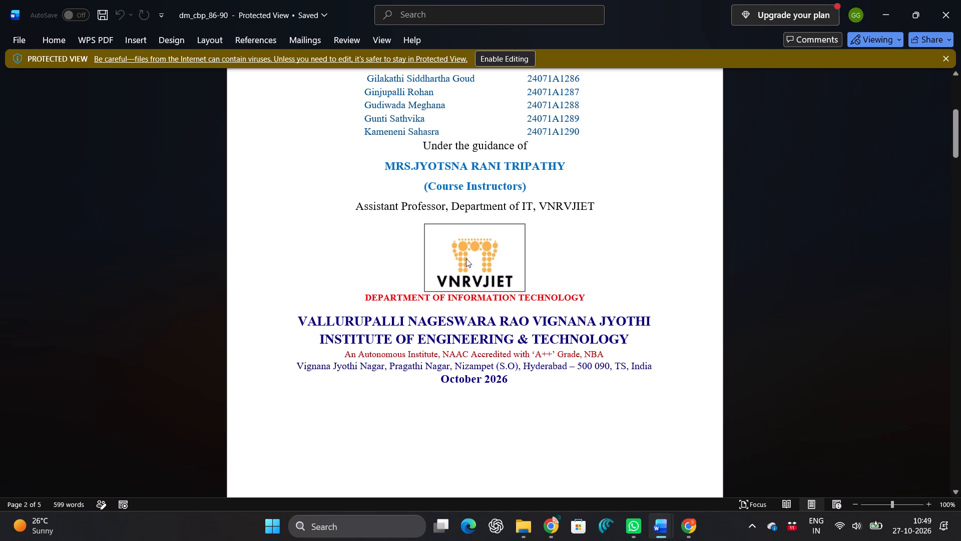
pyautogui.hotkey('ctrl', 'c')
pyautogui.hotkey('alt', 'Tab')
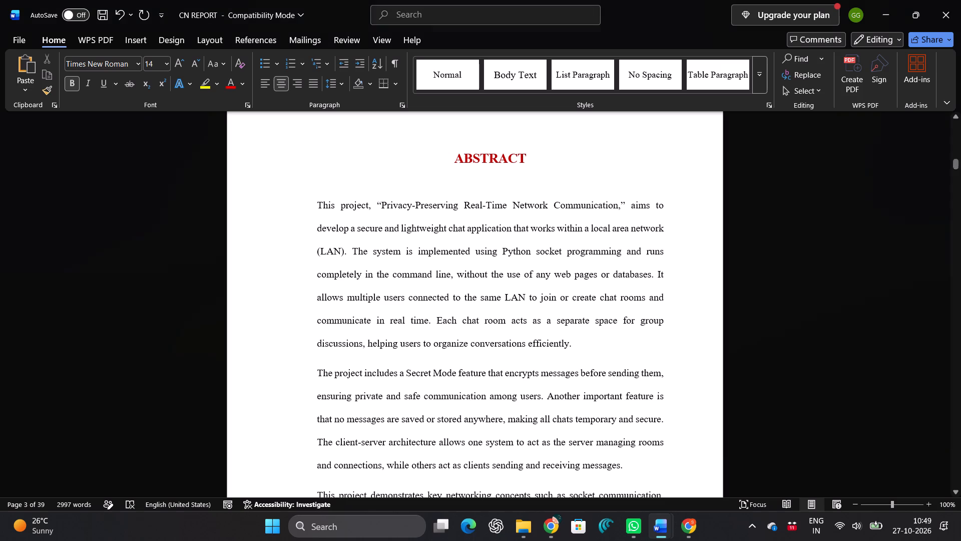
pyautogui.scroll(16, 466, 258)
pyautogui.scroll(-1, 466, 258)
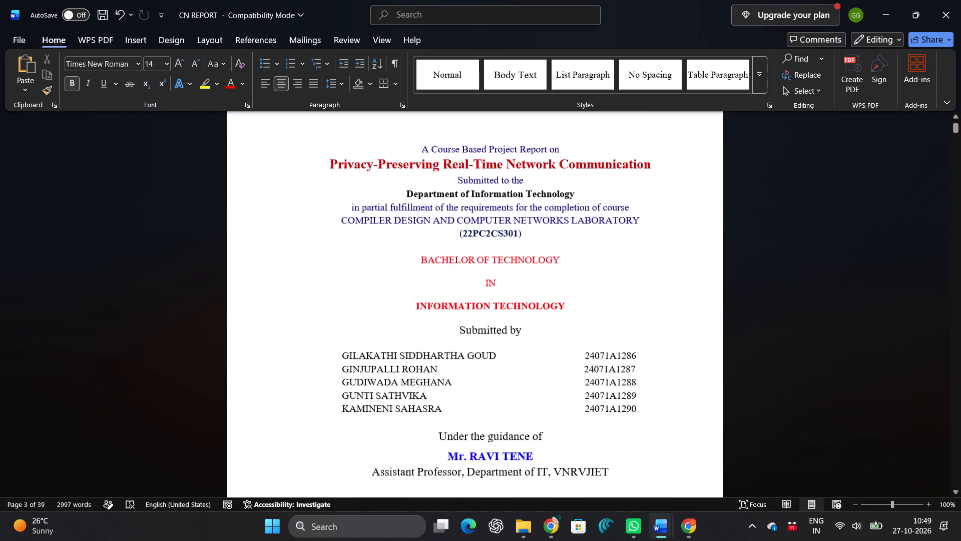
pyautogui.scroll(-1, 466, 258)
pyautogui.click(488, 237)
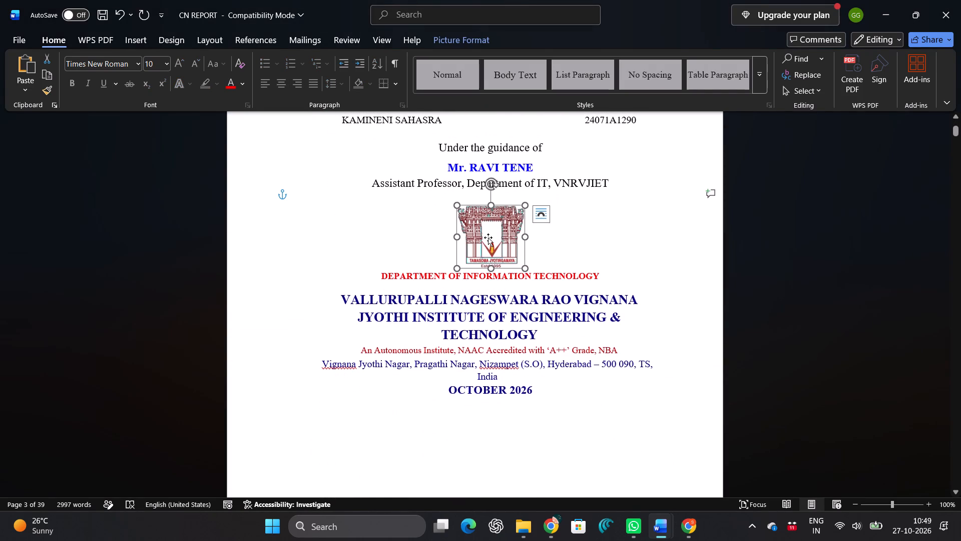
pyautogui.press('BackSpace')
pyautogui.hotkey('ctrl', 'v')
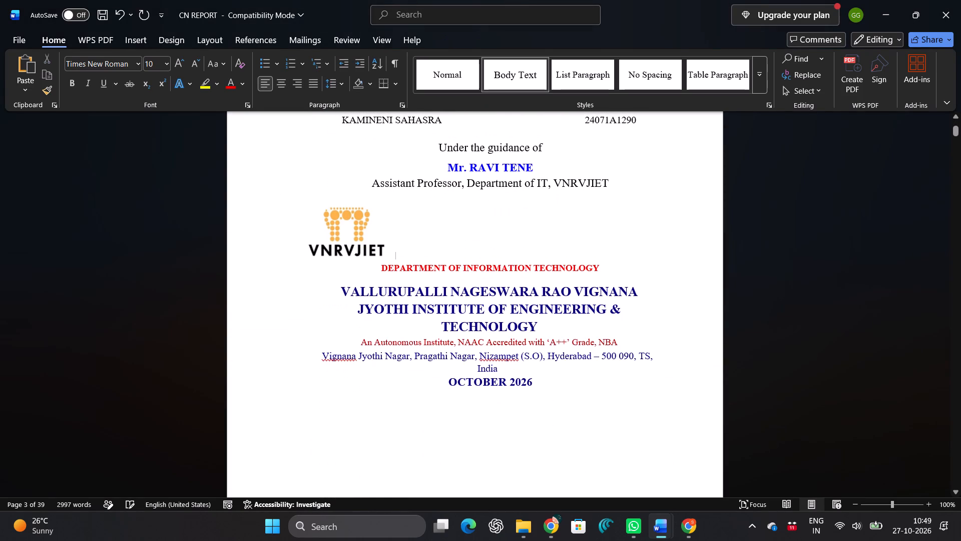
# Centre the VNRVJIET logo on the title page above the Department of Information Technology line.
pyautogui.press('Tab')
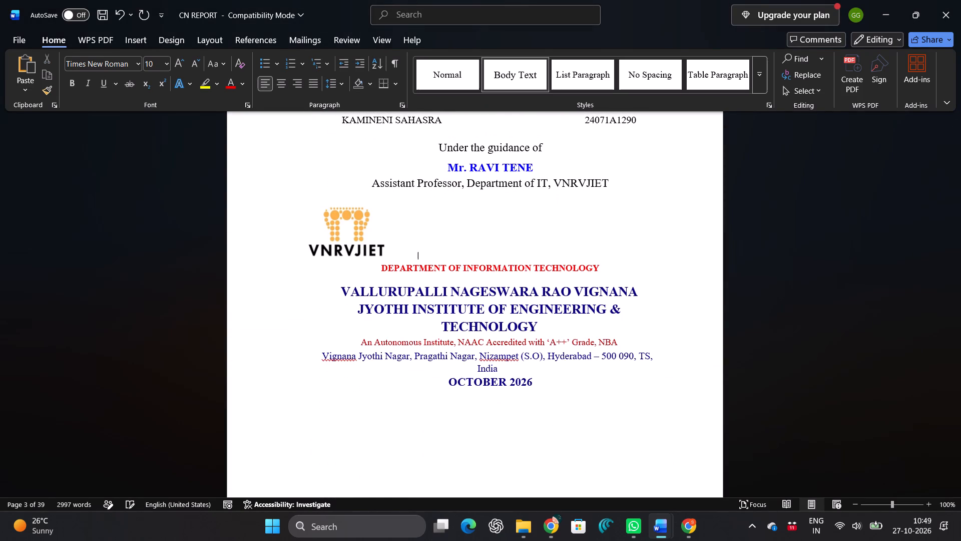
pyautogui.click(323, 215)
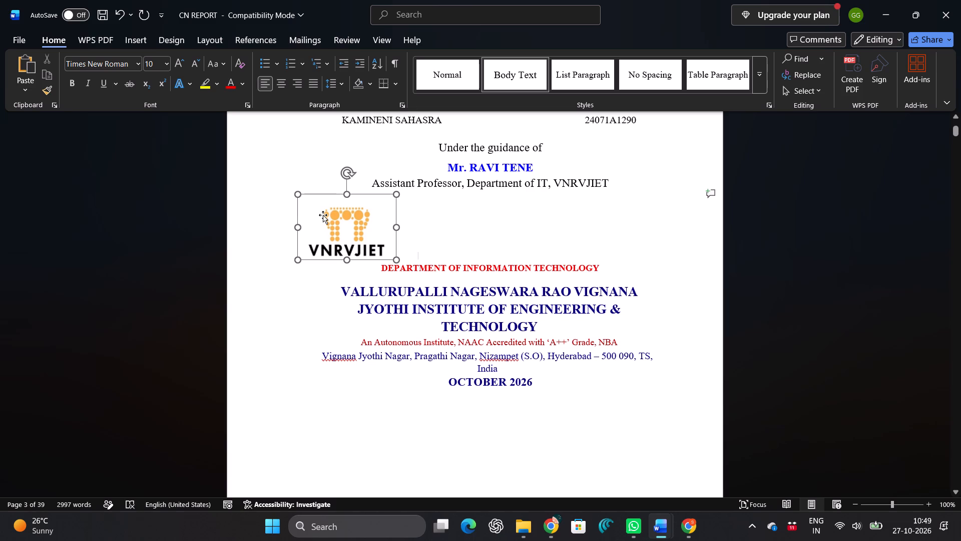
pyautogui.moveTo(323, 215); pyautogui.dragTo(448, 220)
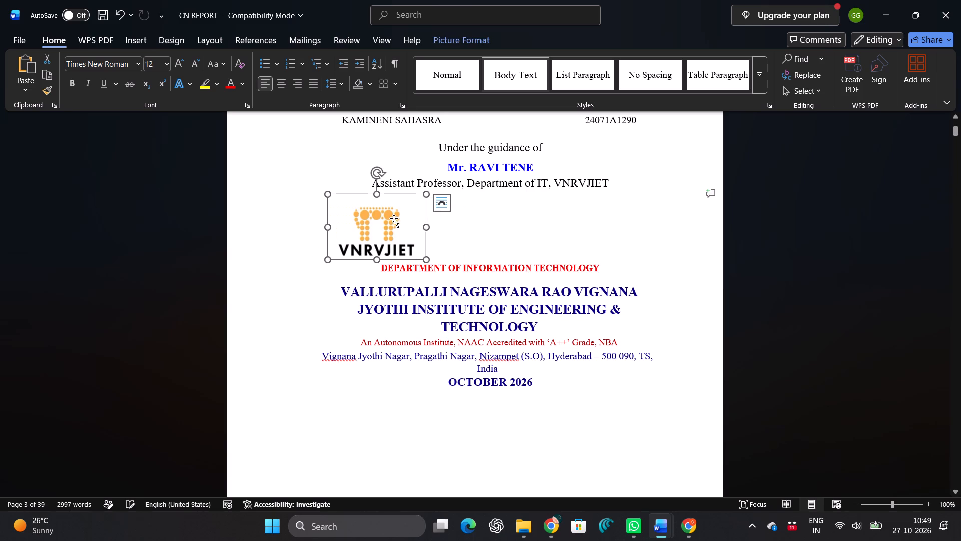
pyautogui.moveTo(388, 218); pyautogui.dragTo(476, 221)
pyautogui.click(318, 200)
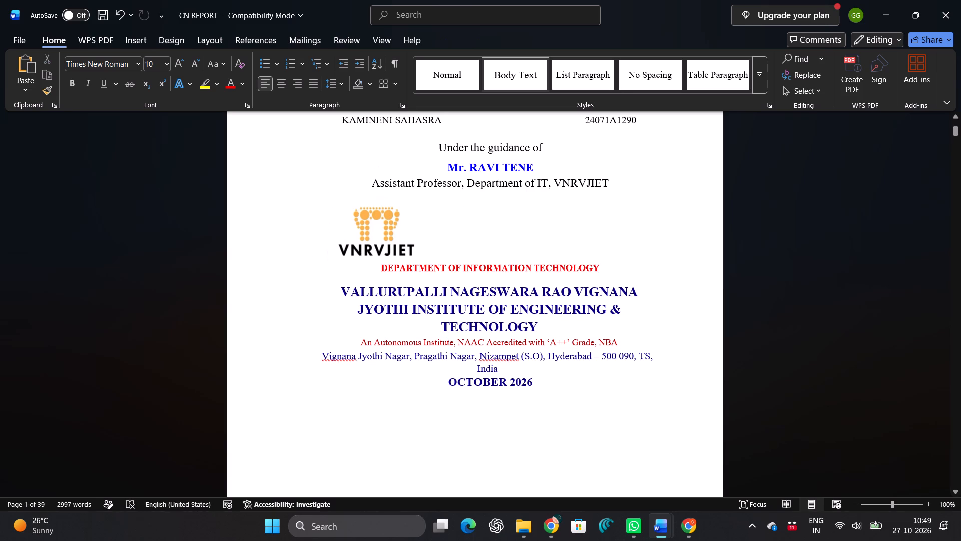
pyautogui.click(364, 225)
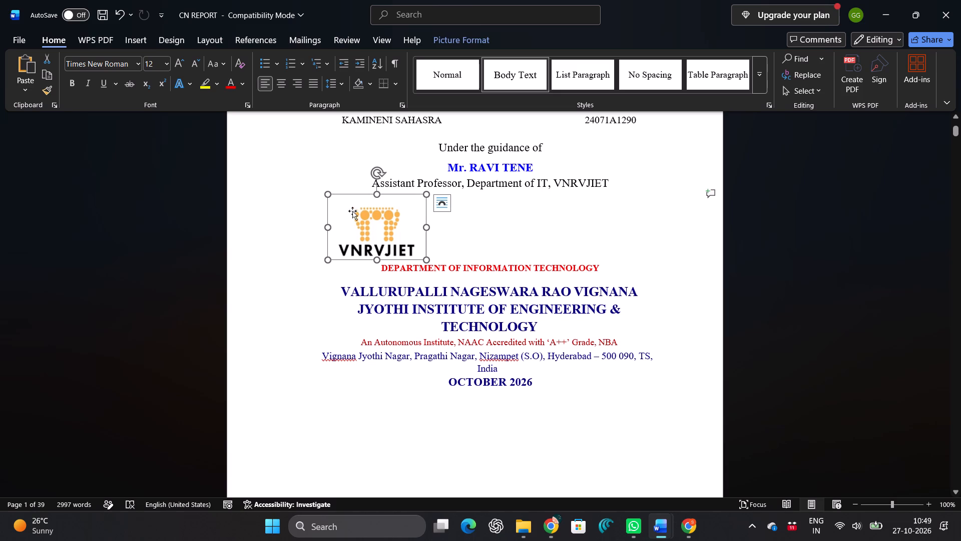
pyautogui.click(282, 86)
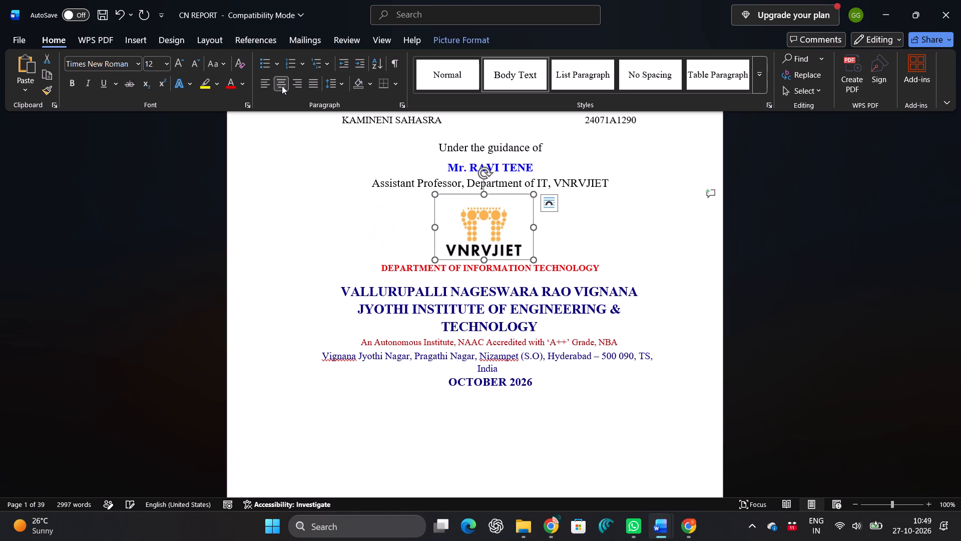
pyautogui.click(267, 249)
# Replace the old emblem above the CERTIFICATE heading with the VNRVJIET logo and centre it.
pyautogui.scroll(2, 267, 249)
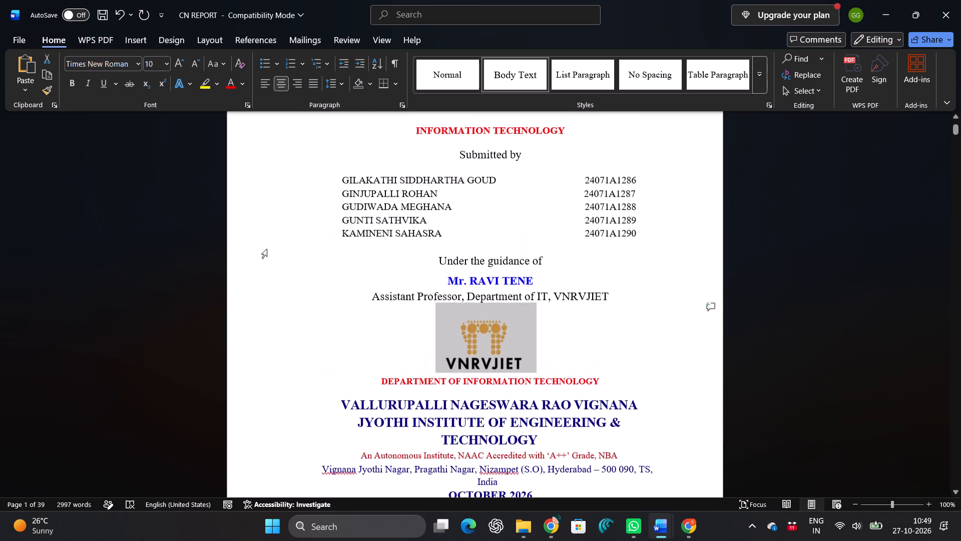
pyautogui.scroll(1, 267, 249)
pyautogui.scroll(-6, 267, 249)
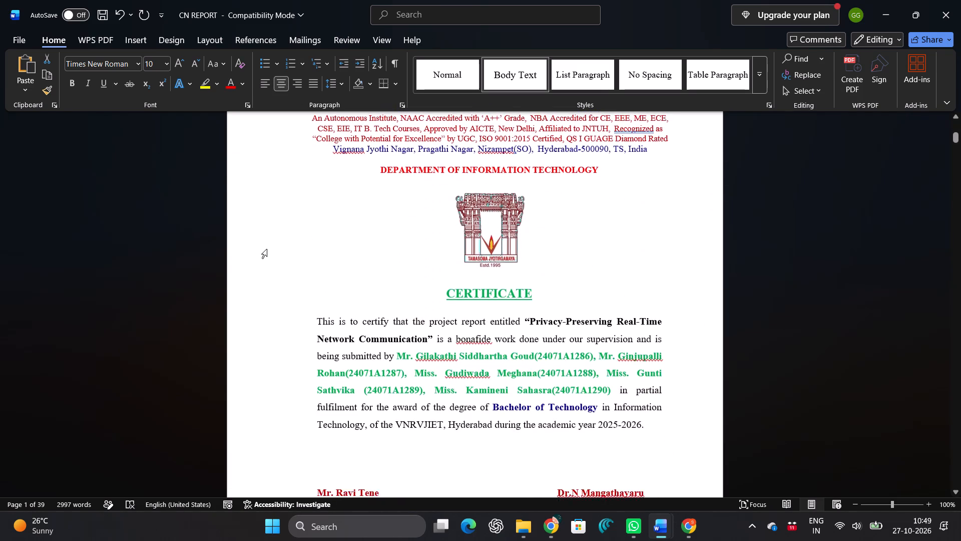
pyautogui.click(495, 225)
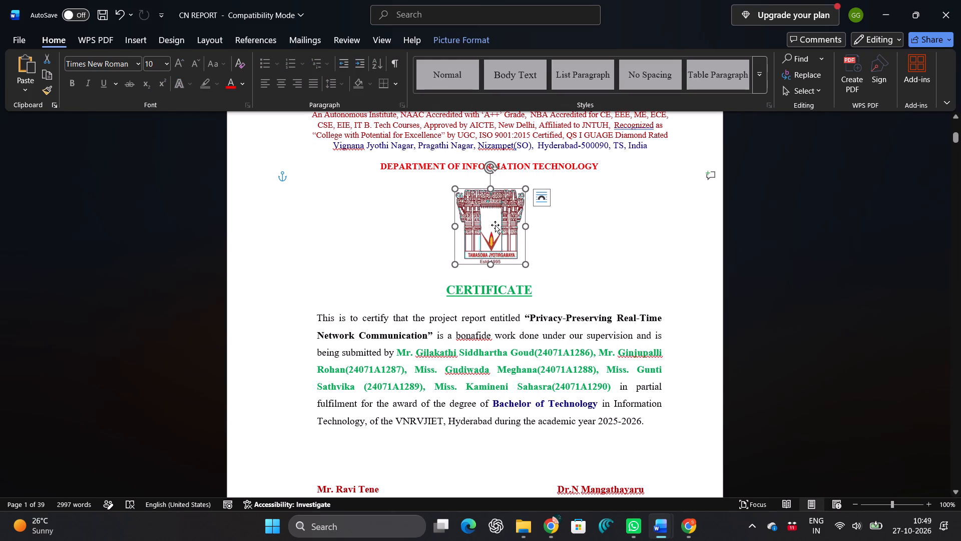
pyautogui.press('BackSpace')
pyautogui.hotkey('ctrl', 'v')
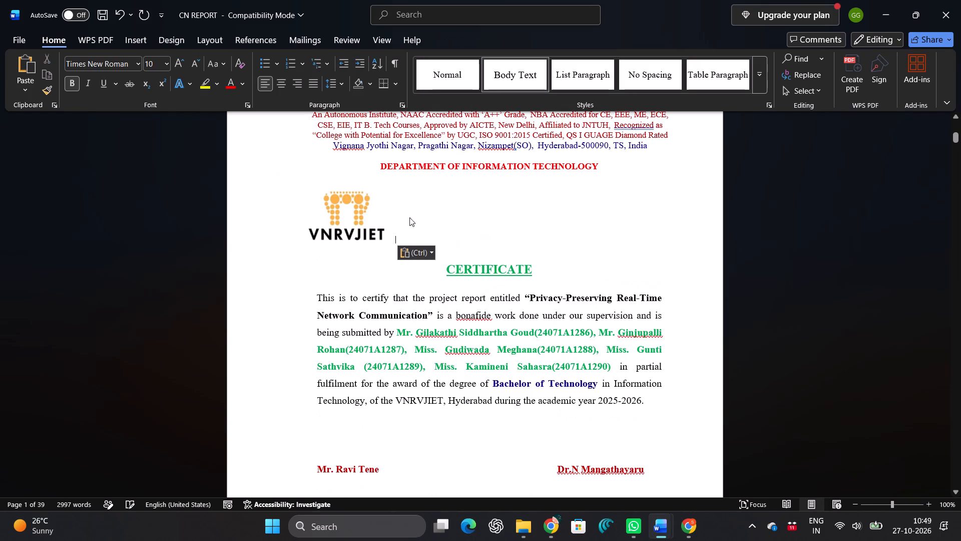
pyautogui.click(369, 221)
pyautogui.click(281, 82)
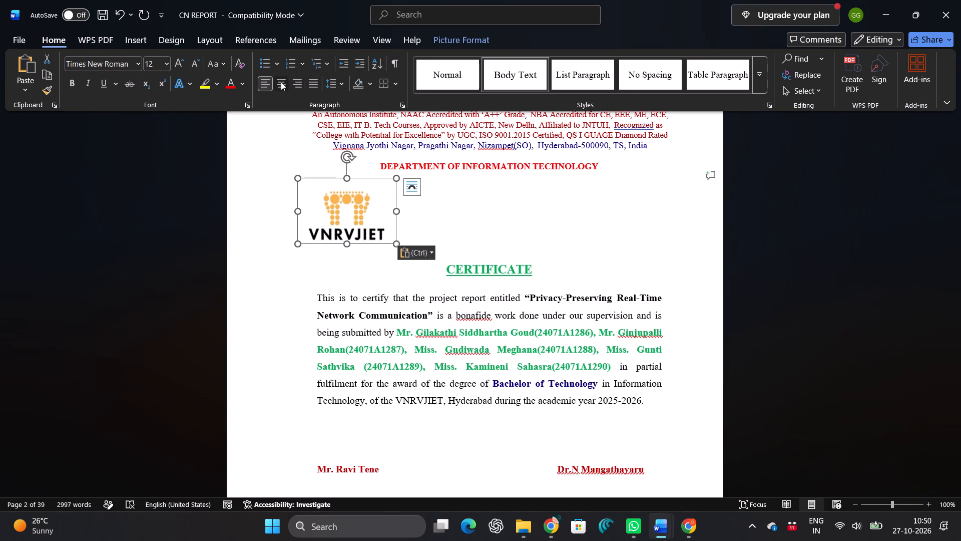
# Replace the old emblem above the DECLARATION heading with the VNRVJIET logo and centre it.
pyautogui.scroll(14, 312, 234)
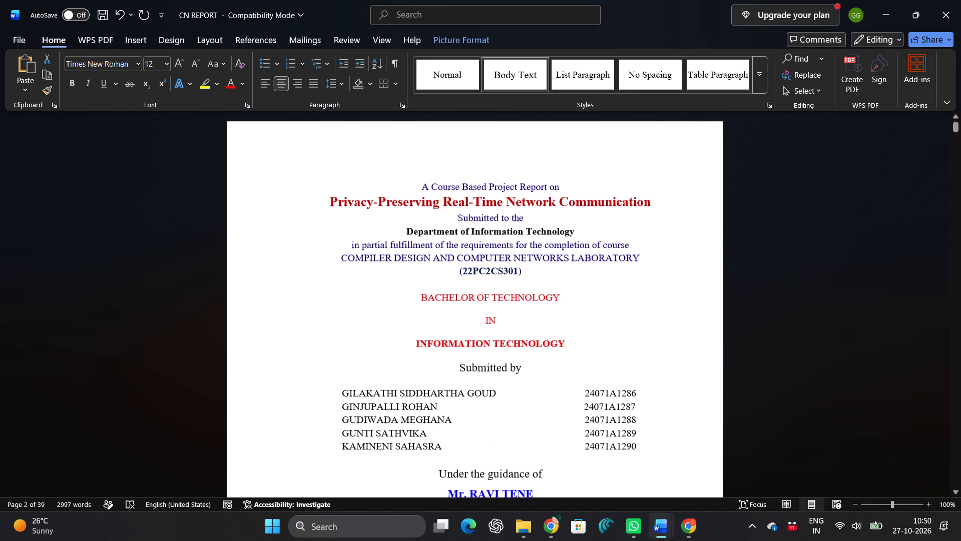
pyautogui.scroll(-3, 312, 234)
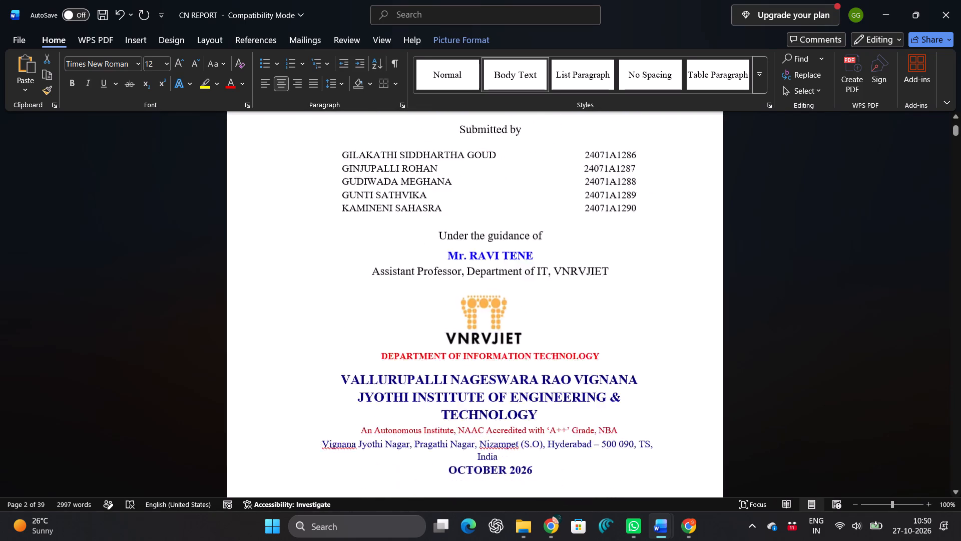
pyautogui.scroll(-6, 312, 234)
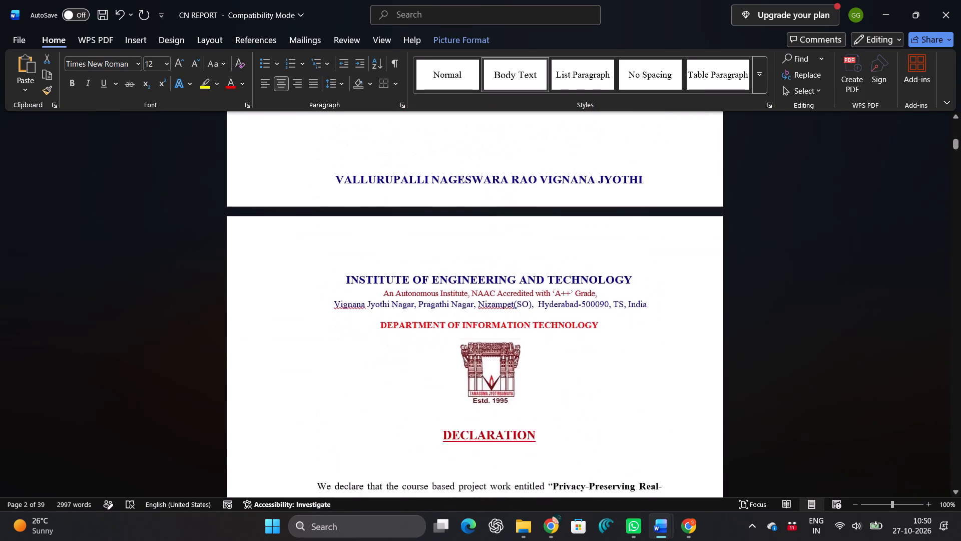
pyautogui.scroll(-2, 312, 234)
pyautogui.click(476, 277)
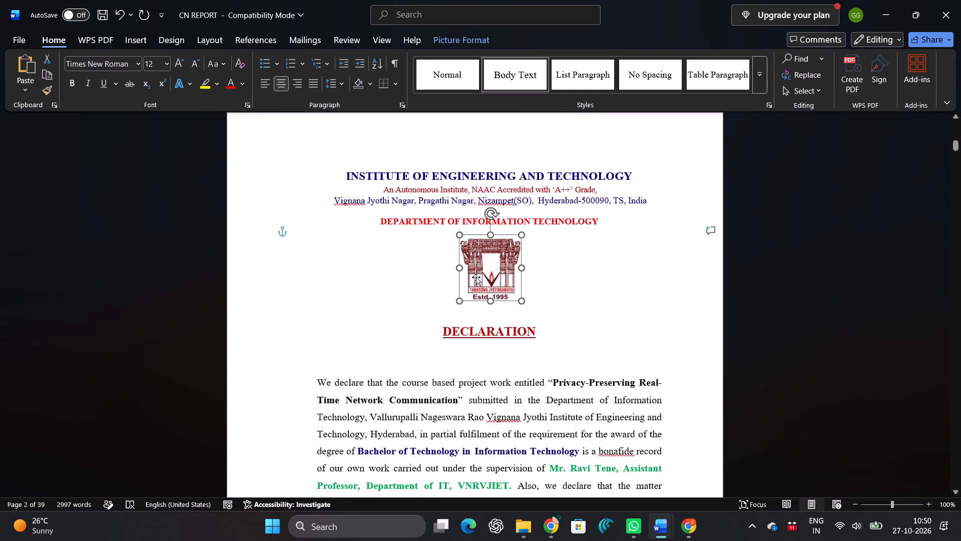
pyautogui.press('BackSpace')
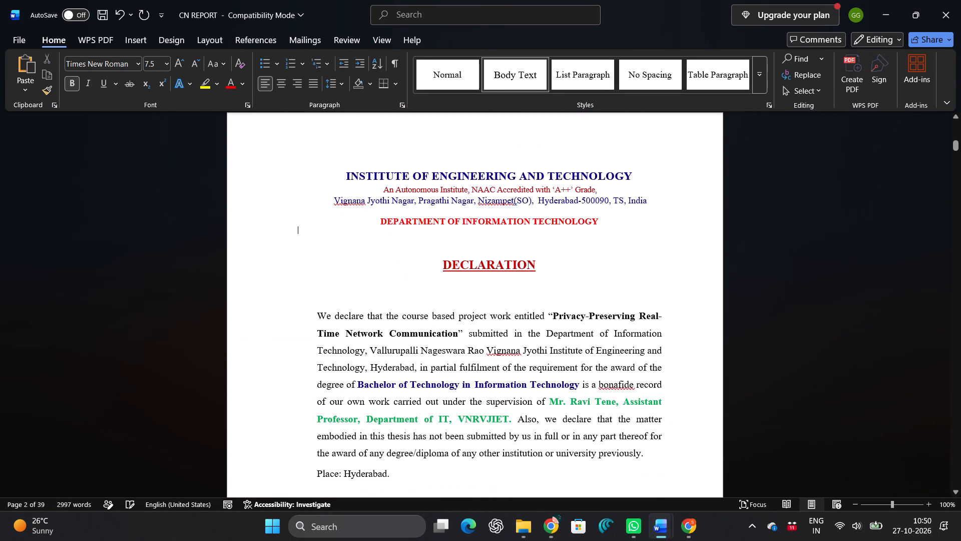
pyautogui.hotkey('ctrl', 'c')
pyautogui.hotkey('ctrl', 'v')
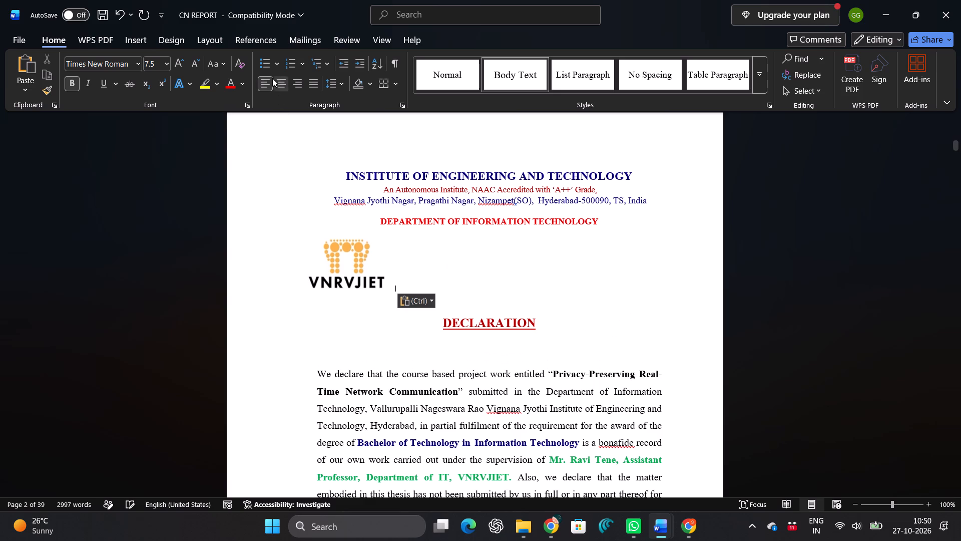
pyautogui.click(284, 84)
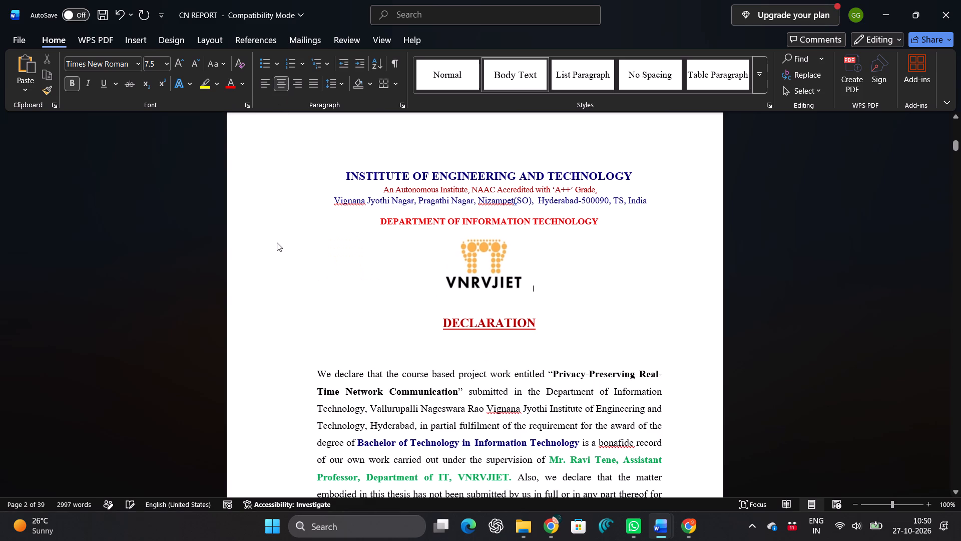
# Look through the rest of the report, from the Acknowledgement, Table of Contents and Chapter 1 to the last page.
pyautogui.scroll(-6, 277, 242)
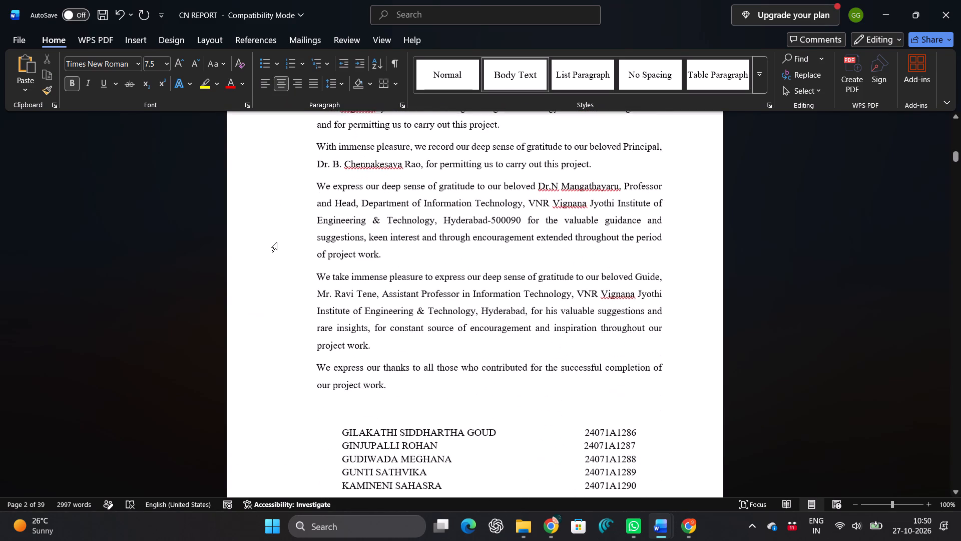
pyautogui.scroll(-8, 277, 242)
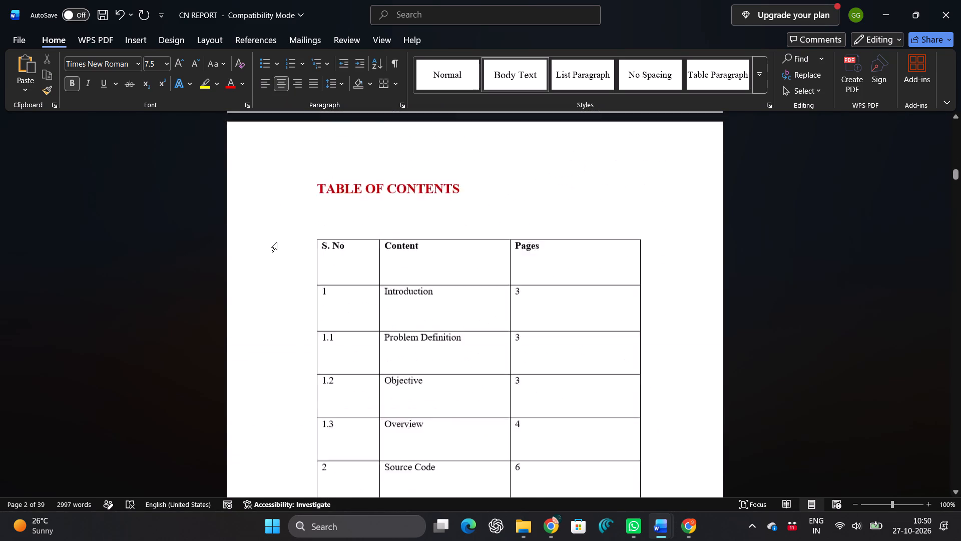
pyautogui.scroll(-3, 277, 242)
pyautogui.scroll(4, 277, 242)
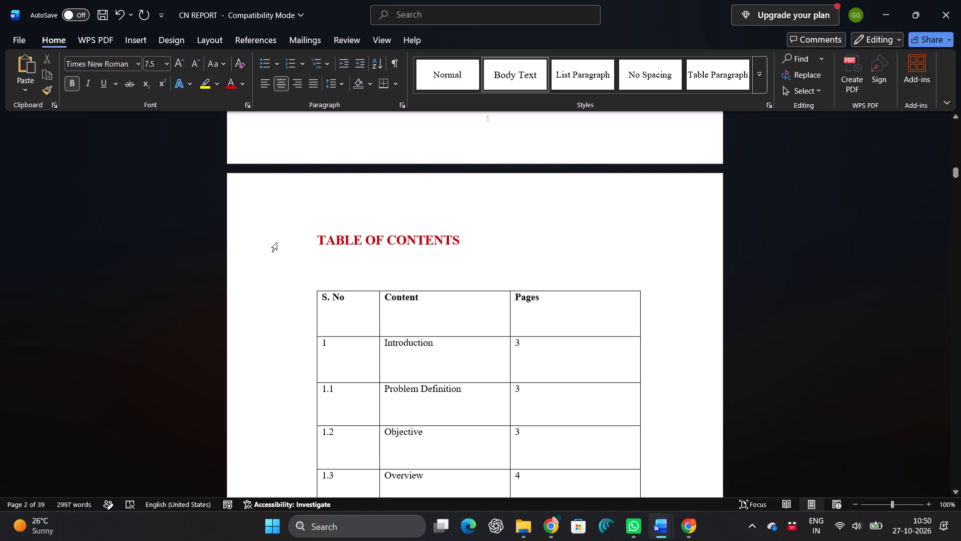
pyautogui.scroll(-5, 277, 242)
pyautogui.scroll(1, 277, 242)
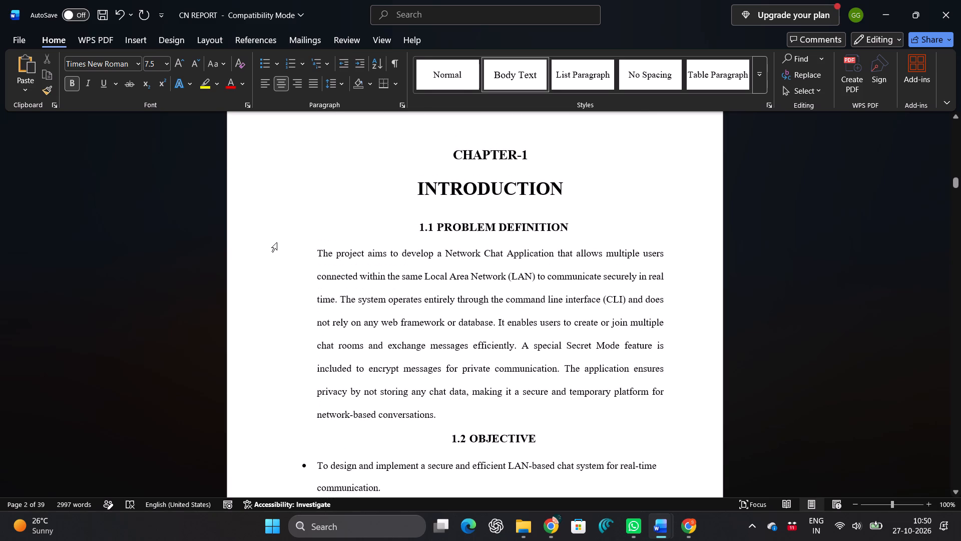
pyautogui.scroll(1, 277, 242)
pyautogui.scroll(-5, 277, 242)
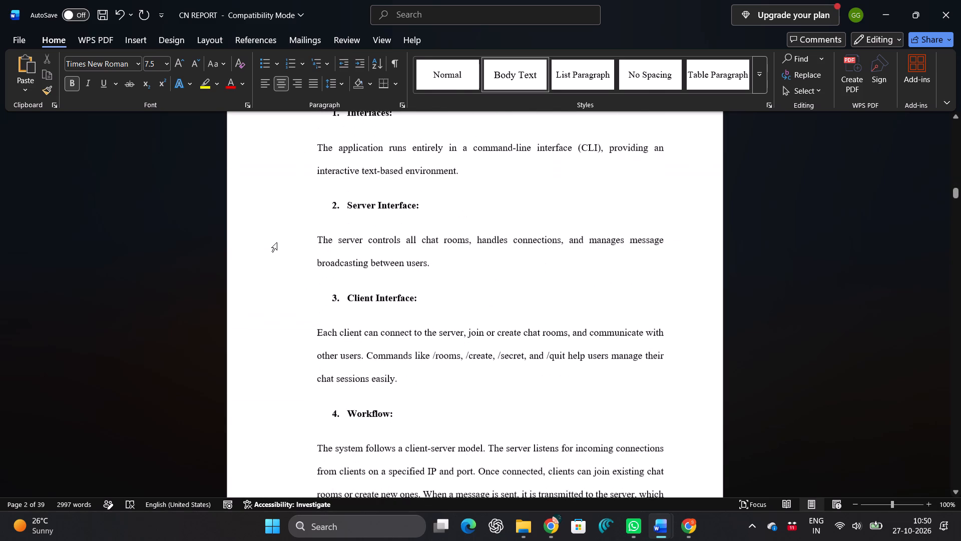
pyautogui.scroll(-12, 277, 242)
pyautogui.scroll(-11, 277, 242)
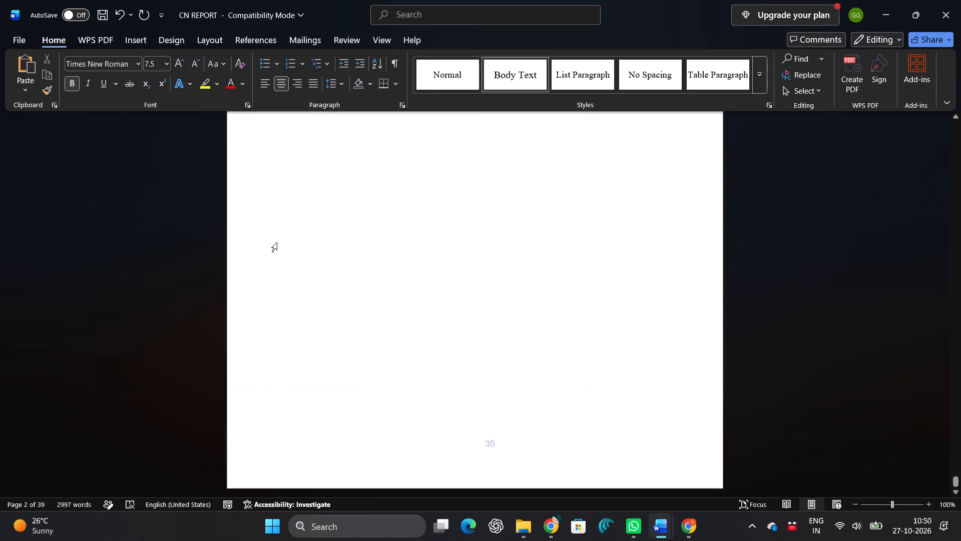
# Look back from the end of the report to the title page and review its details and logo.
pyautogui.scroll(4, 277, 242)
pyautogui.scroll(20, 277, 242)
pyautogui.scroll(4, 277, 242)
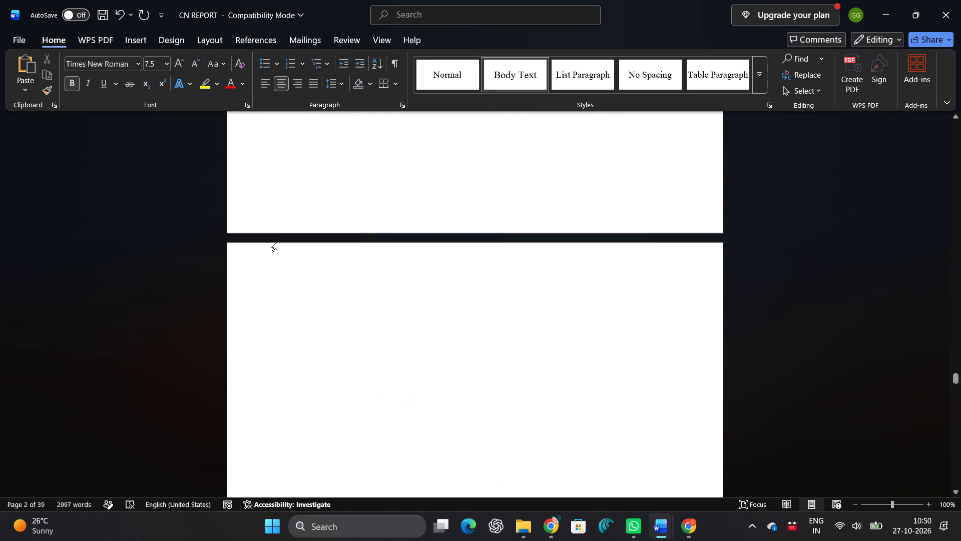
pyautogui.scroll(12, 277, 242)
pyautogui.scroll(9, 277, 242)
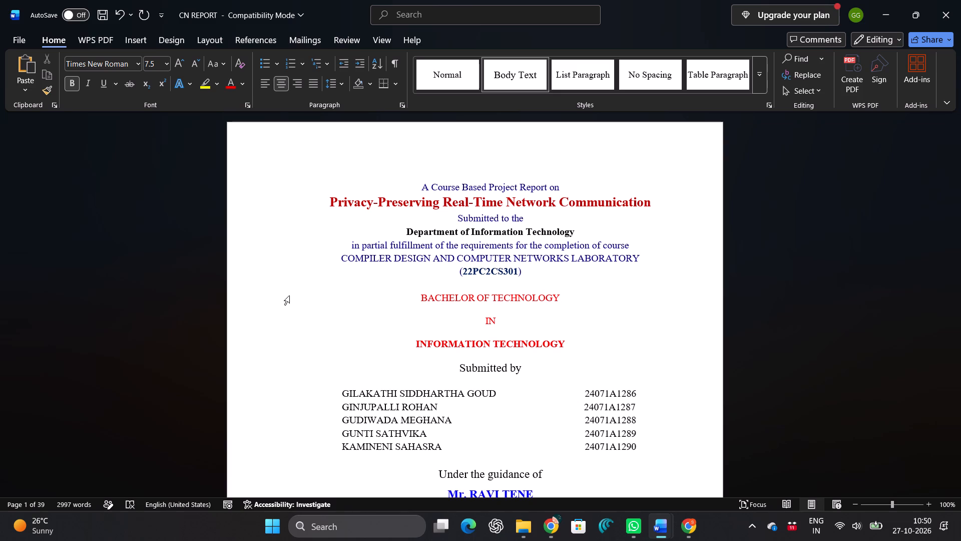
pyautogui.scroll(-2, 289, 296)
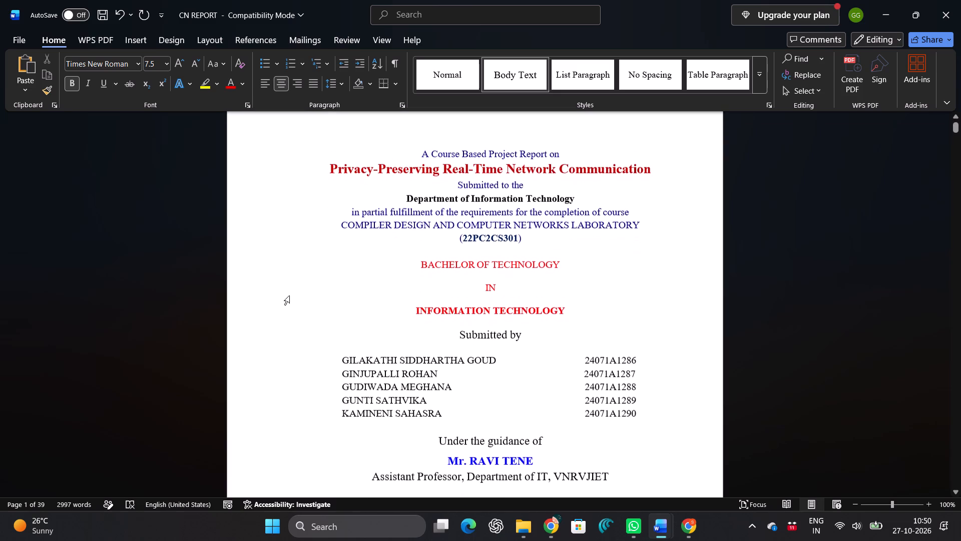
pyautogui.scroll(-1, 289, 296)
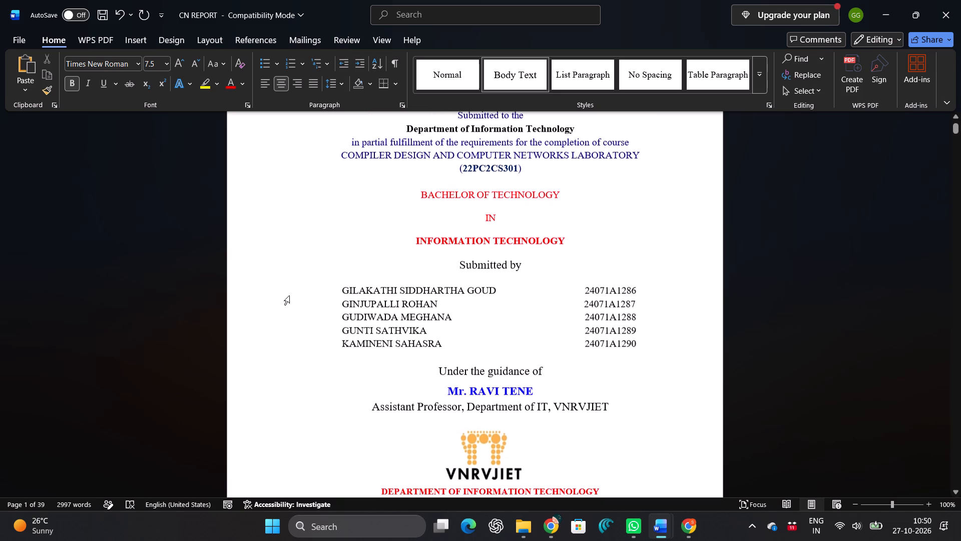
# Review the title page from the course details and student list down to the logo, institute address and date.
pyautogui.scroll(1, 289, 296)
pyautogui.scroll(-1, 289, 296)
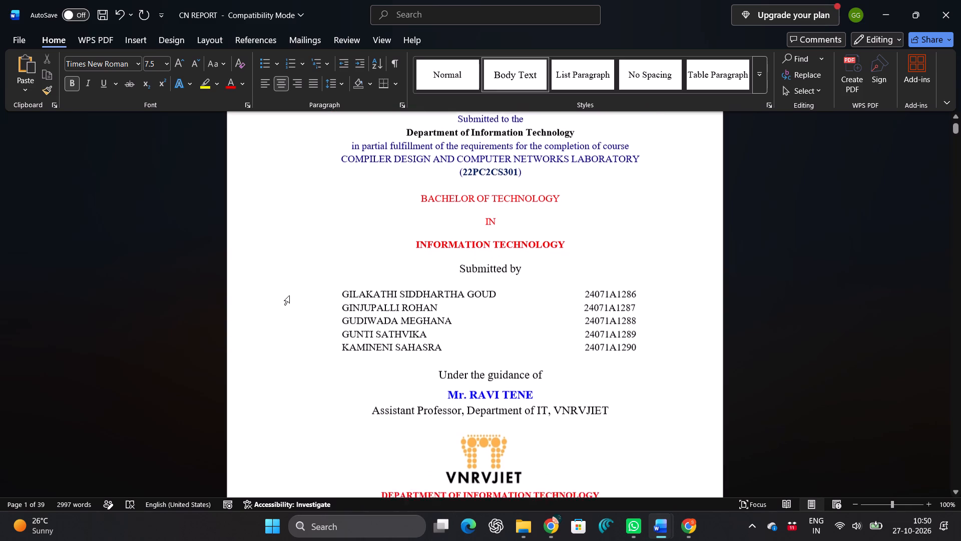
pyautogui.scroll(-1, 289, 296)
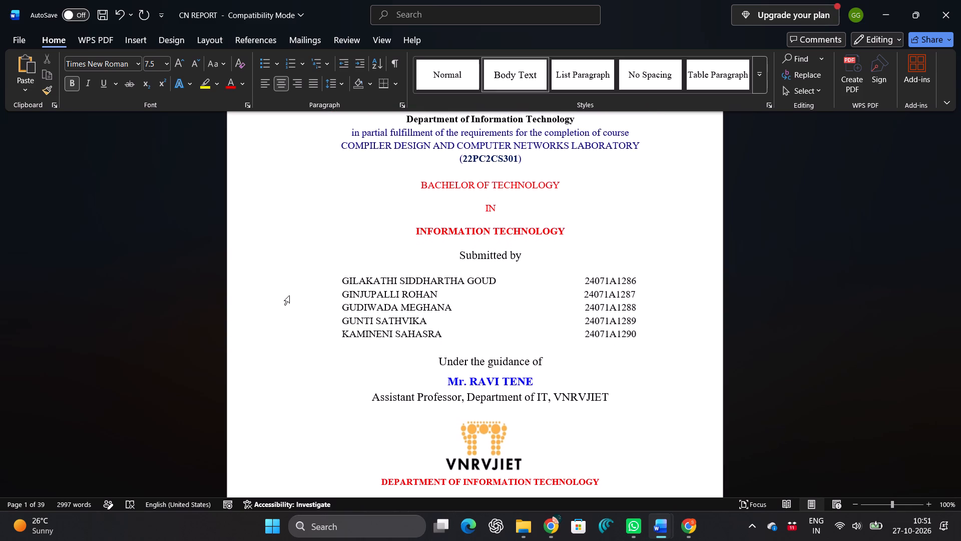
pyautogui.scroll(-1, 289, 296)
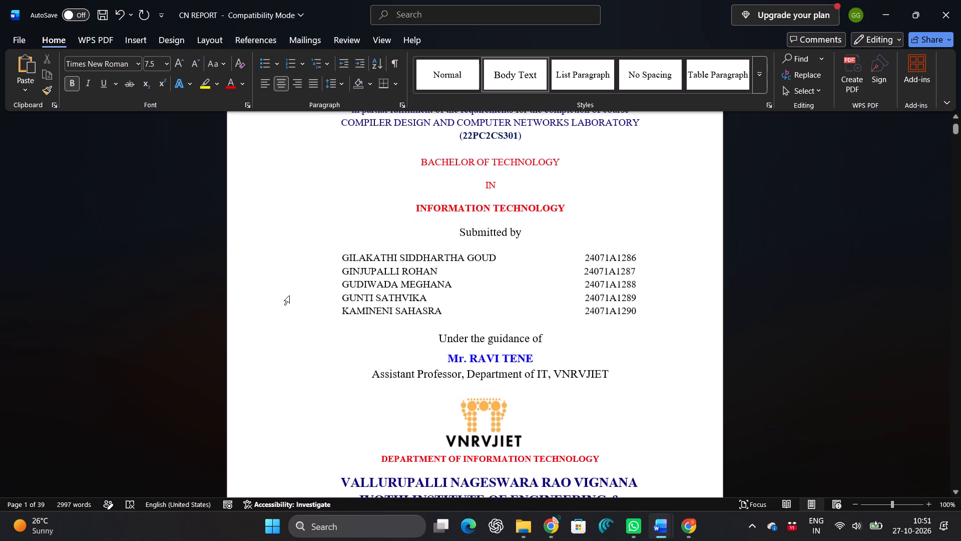
pyautogui.scroll(-1, 289, 296)
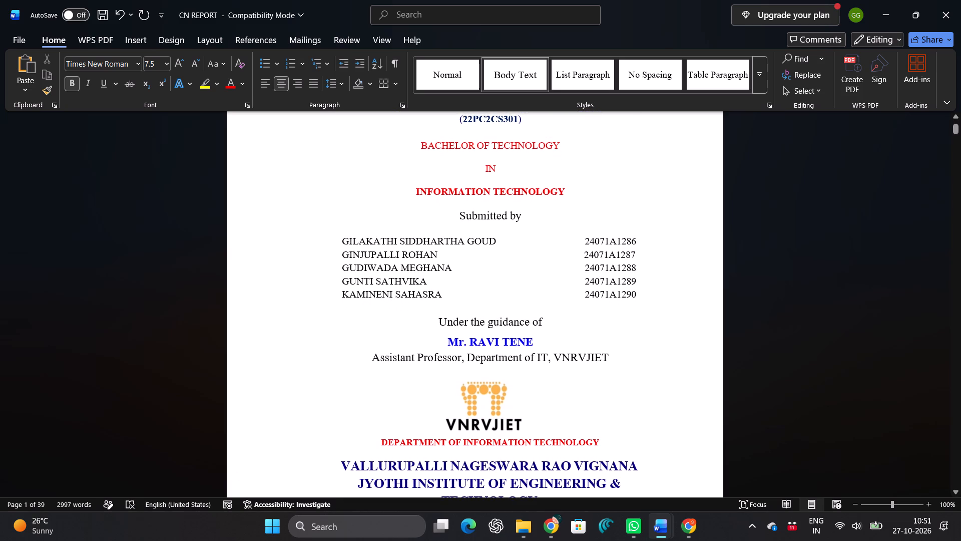
pyautogui.scroll(-1, 360, 365)
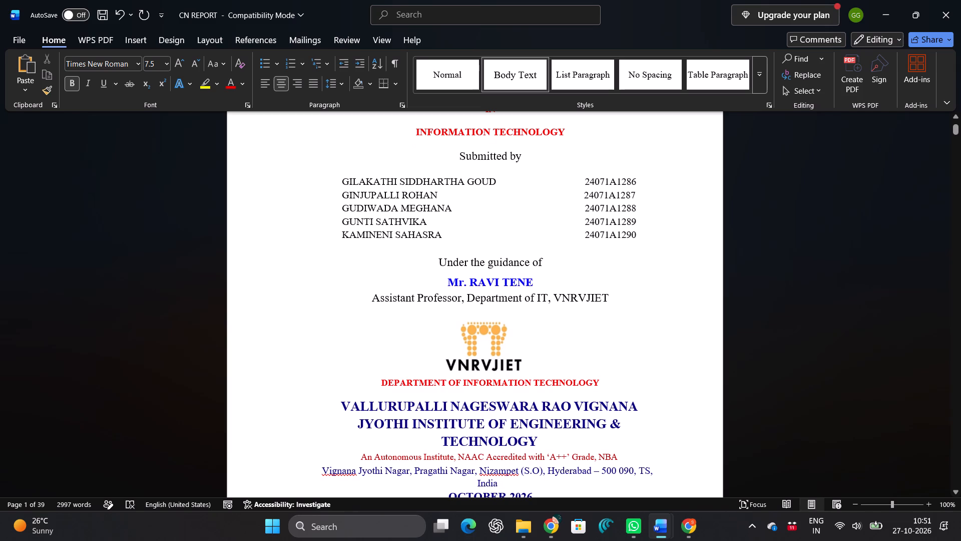
pyautogui.scroll(-1, 407, 486)
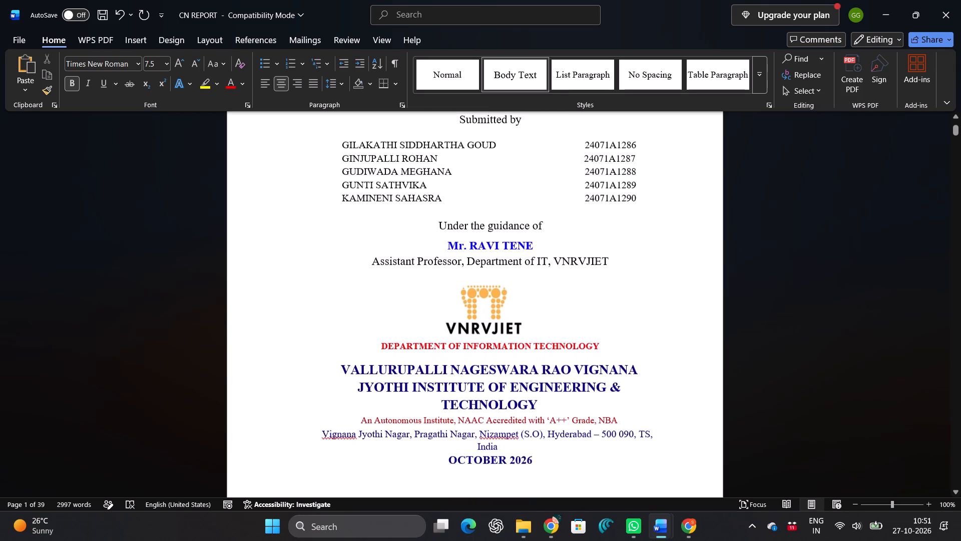
pyautogui.scroll(-3, 407, 486)
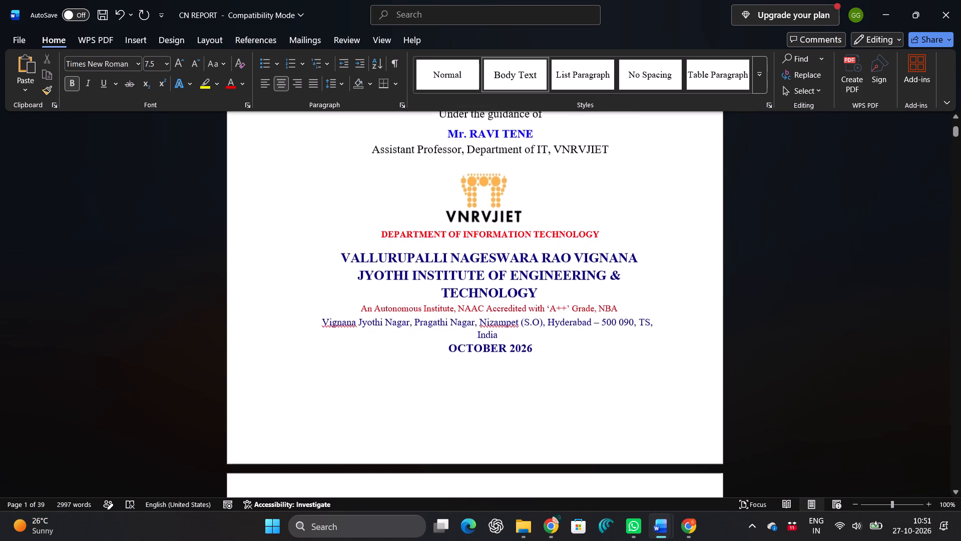
pyautogui.scroll(-2, 407, 486)
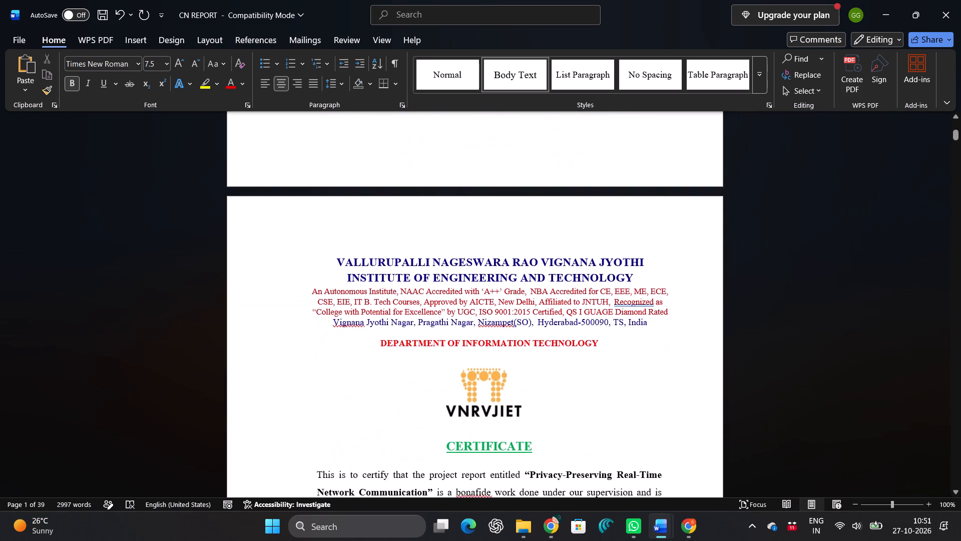
pyautogui.scroll(3, 407, 486)
pyautogui.scroll(-2, 407, 486)
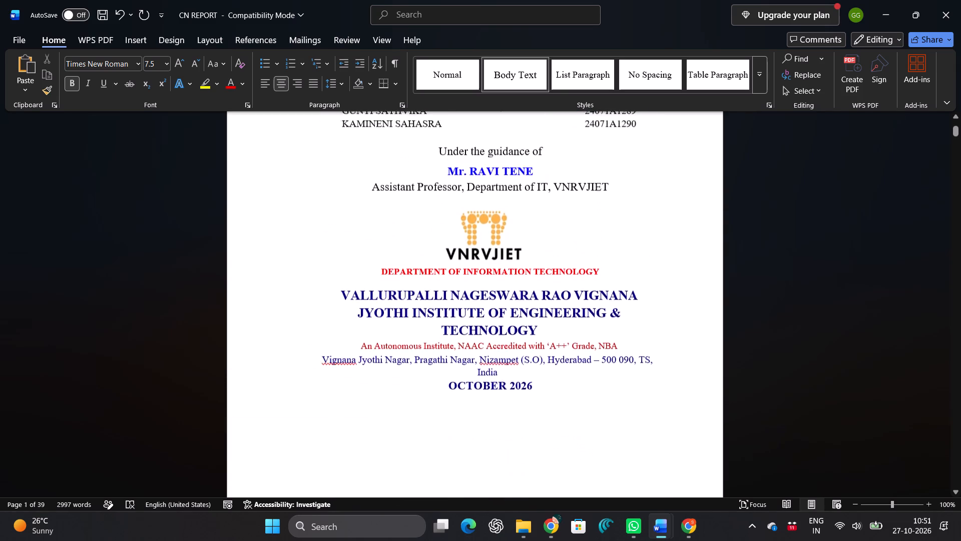
# Set the academic year in the CERTIFICATE paragraph to 2026-2027.
pyautogui.scroll(-3, 407, 486)
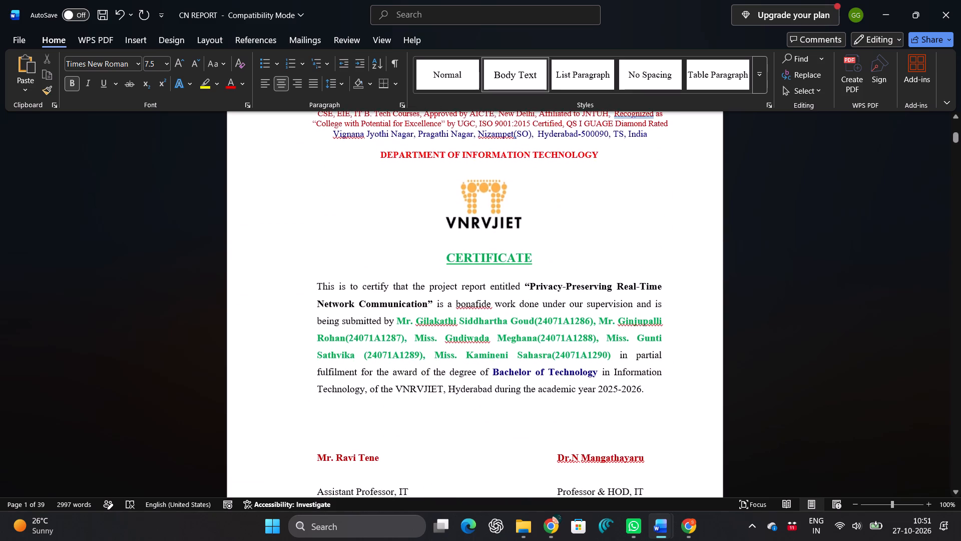
pyautogui.scroll(-1, 407, 486)
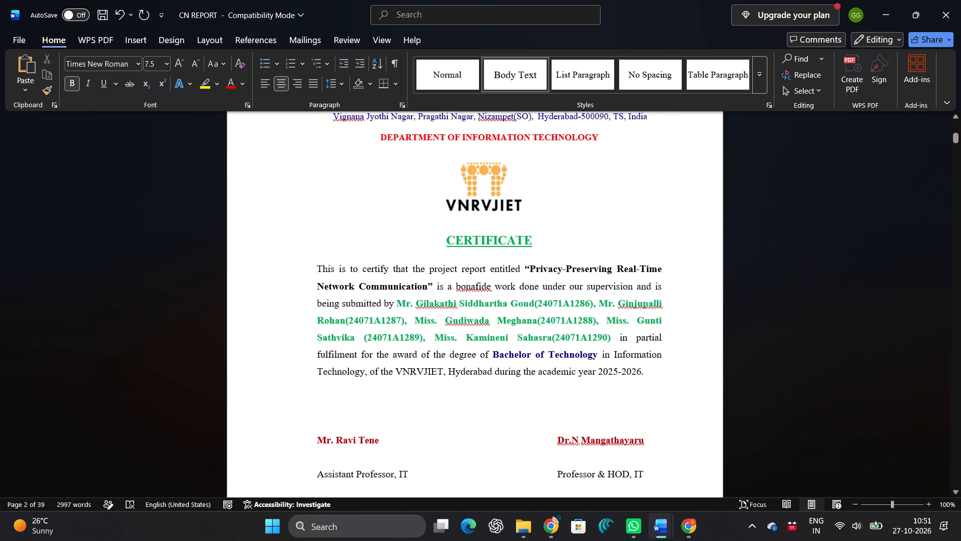
pyautogui.click(616, 371)
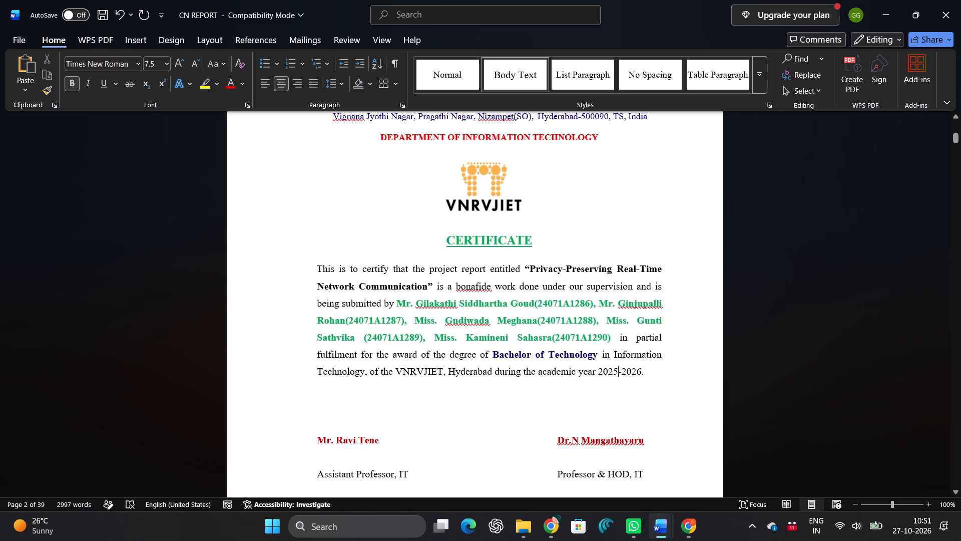
pyautogui.press('BackSpace')
pyautogui.press('6')
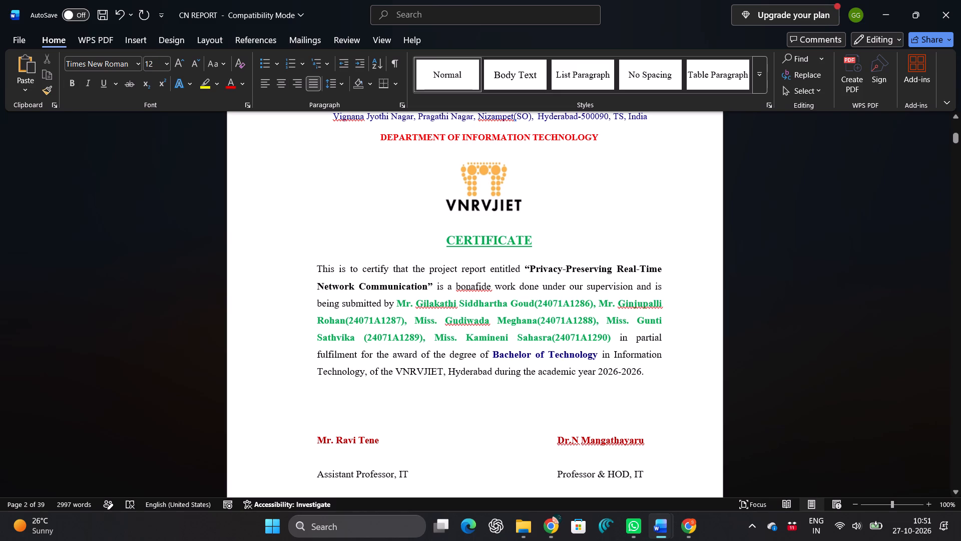
pyautogui.click(641, 371)
pyautogui.press('BackSpace')
pyautogui.press('7')
# Check the certificate page and title page again, comparing the dates, names, logos and signature block.
pyautogui.scroll(-1, 641, 371)
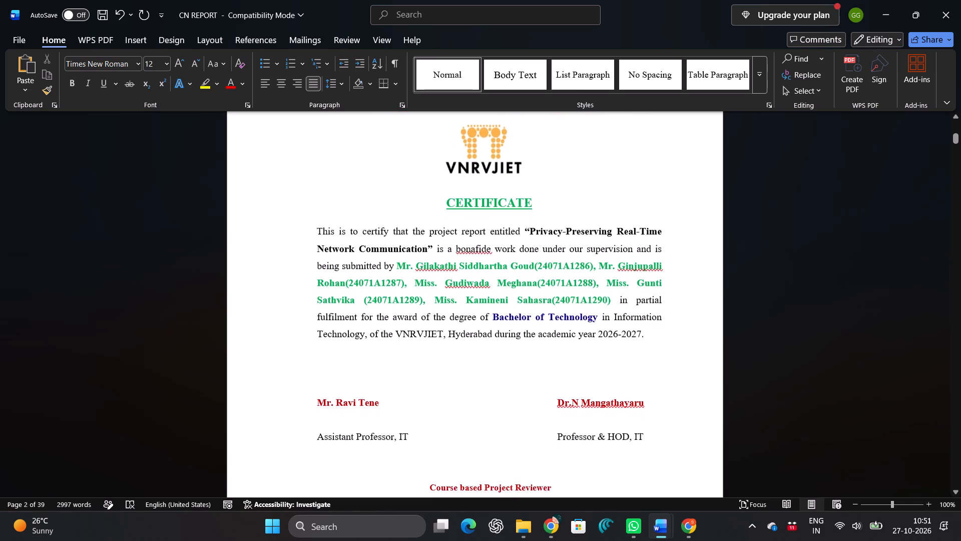
pyautogui.scroll(-2, 641, 371)
pyautogui.scroll(2, 641, 371)
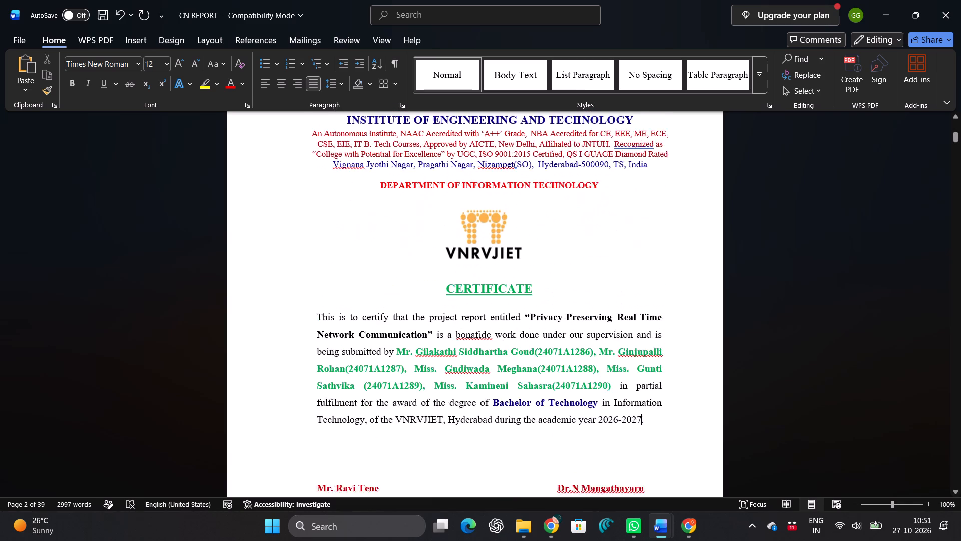
pyautogui.scroll(2, 641, 371)
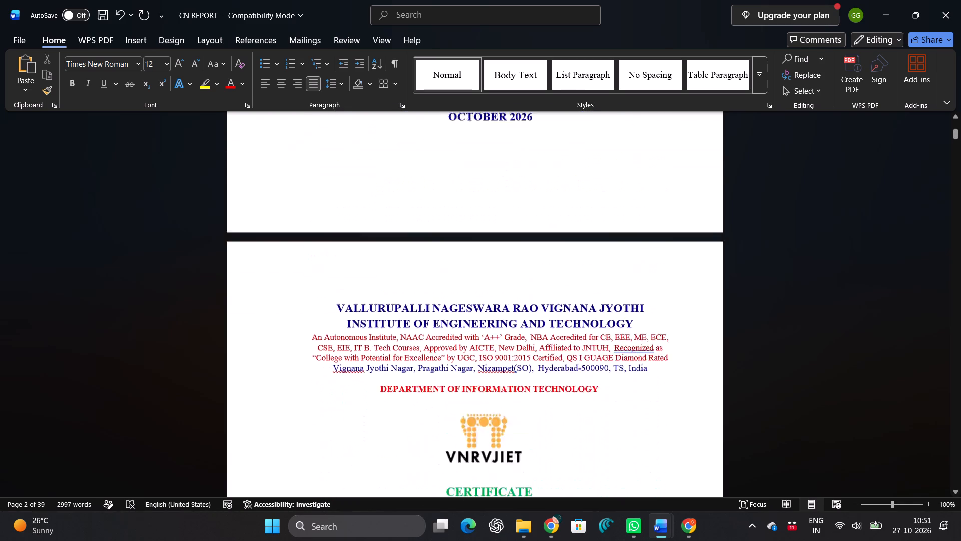
pyautogui.scroll(3, 641, 371)
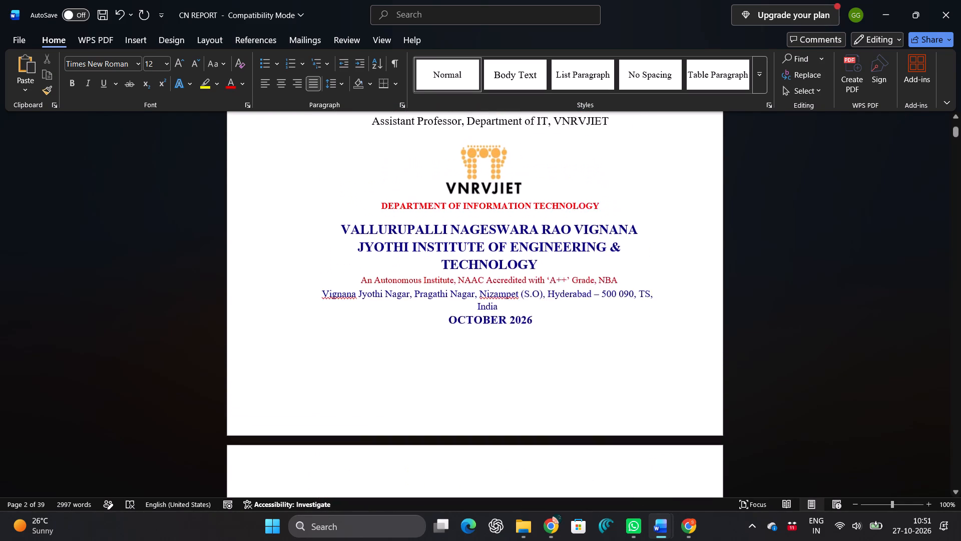
pyautogui.scroll(4, 641, 371)
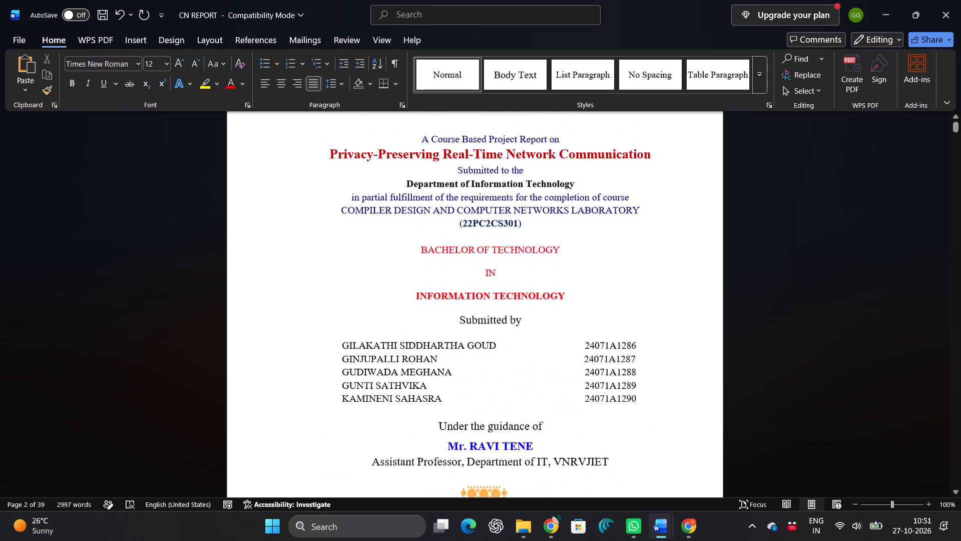
pyautogui.scroll(1, 641, 371)
pyautogui.scroll(-1, 641, 371)
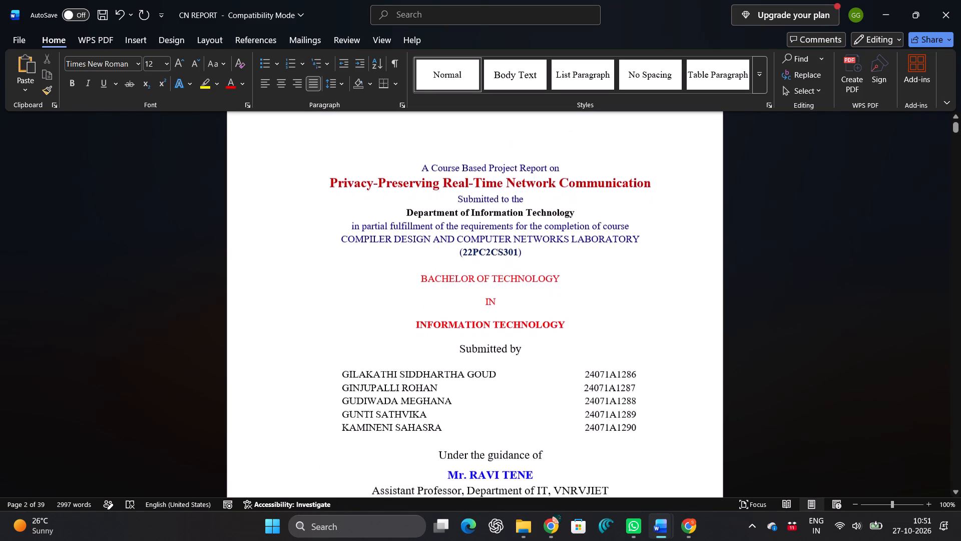
pyautogui.scroll(-5, 641, 371)
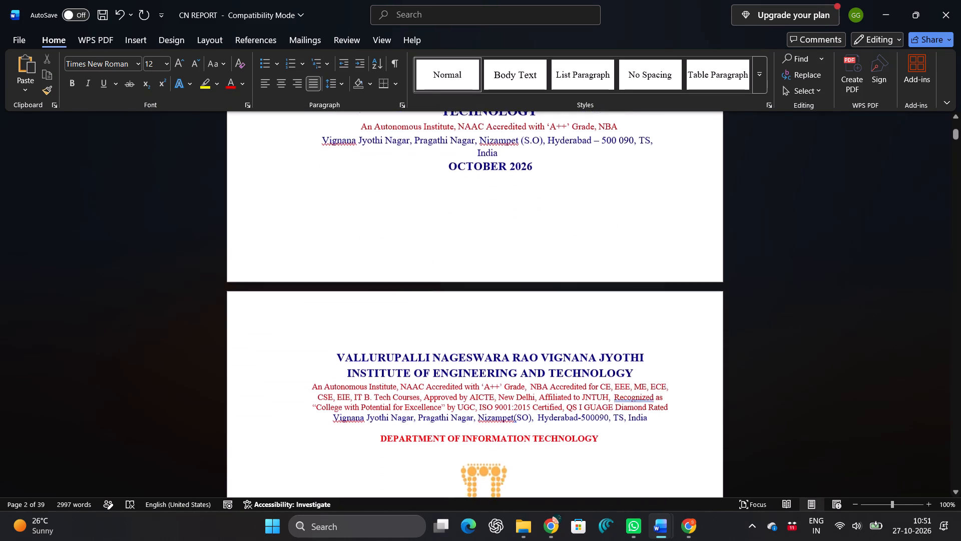
pyautogui.scroll(-3, 641, 371)
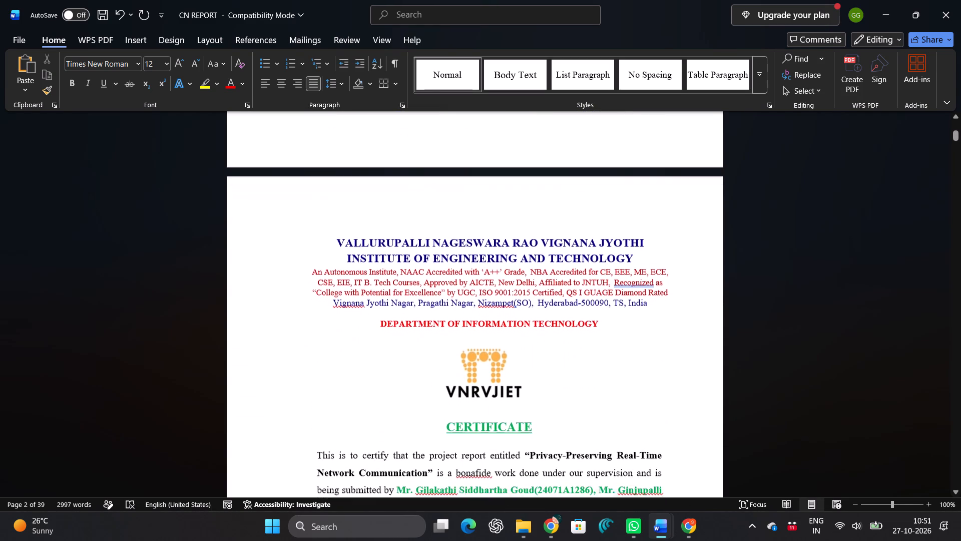
pyautogui.scroll(-3, 641, 371)
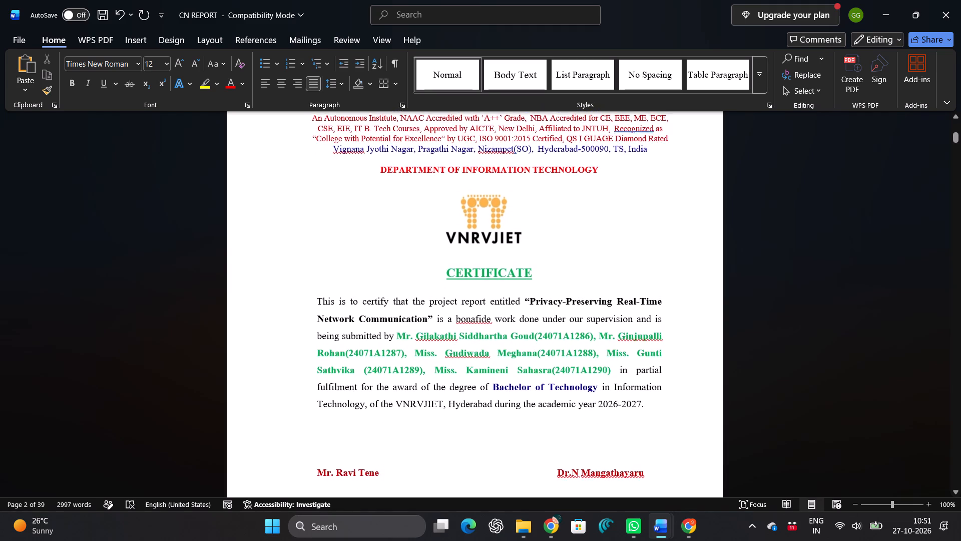
pyautogui.scroll(-2, 641, 371)
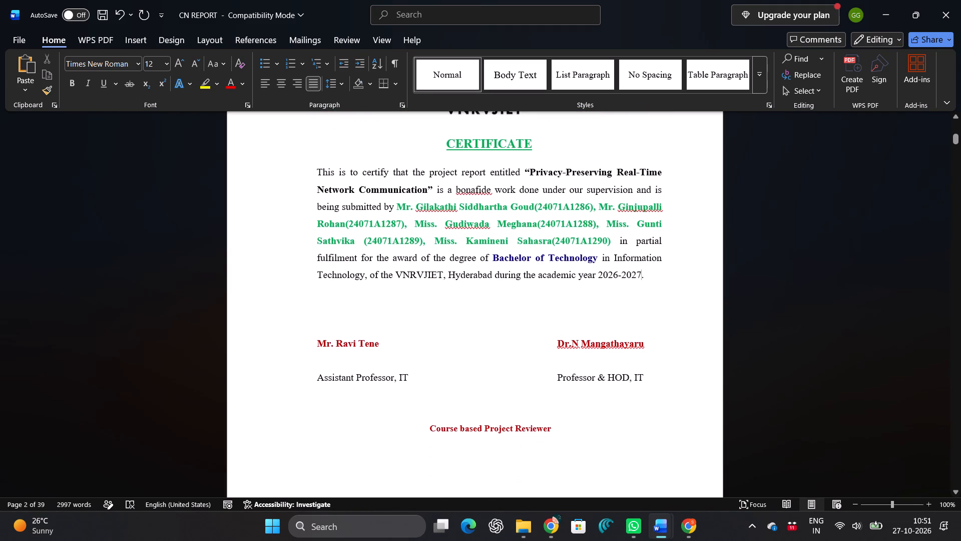
# Insert a blank line before the "VALLURUPALLI NAGESWARA RAO VIGNANA JYOTHI" line below the certificate to move it onto the Declaration page.
pyautogui.scroll(-4, 641, 371)
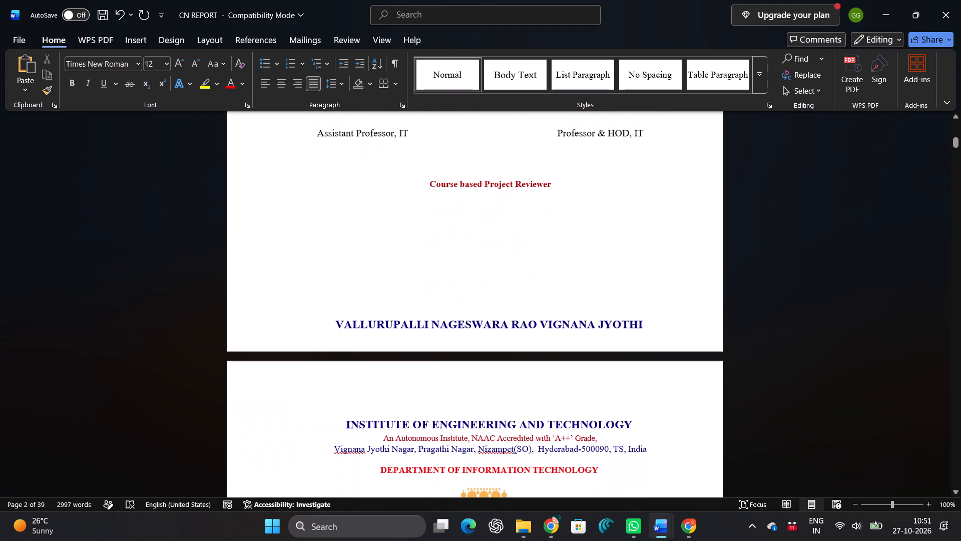
pyautogui.click(340, 322)
pyautogui.press('Left')
pyautogui.press('Return')
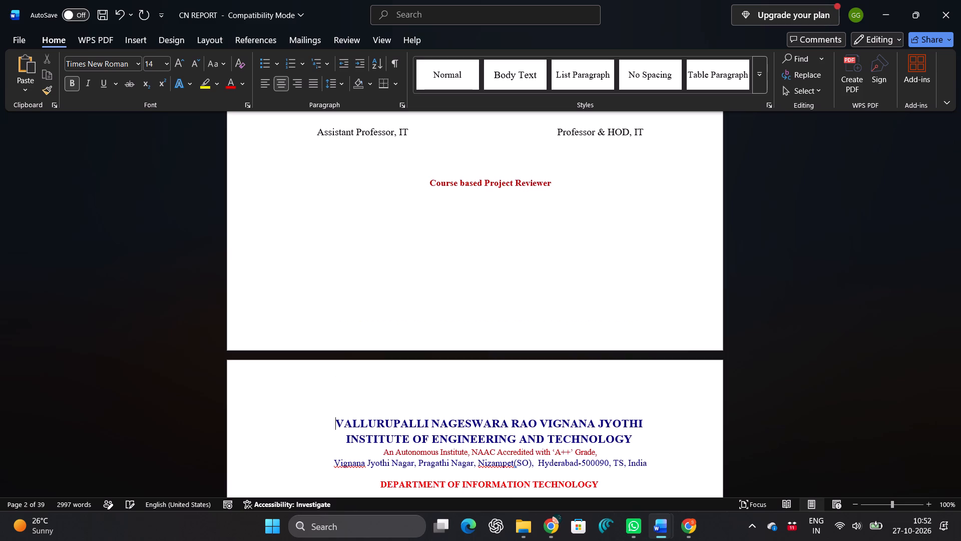
# Review the Declaration, Acknowledgement and project summary pages, and return to the title page.
pyautogui.scroll(-2, 340, 322)
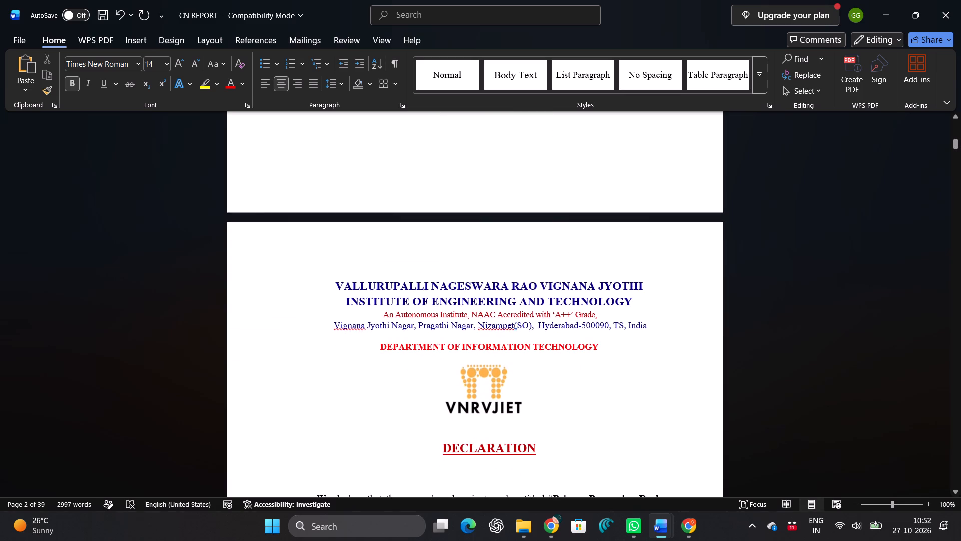
pyautogui.scroll(-1, 340, 322)
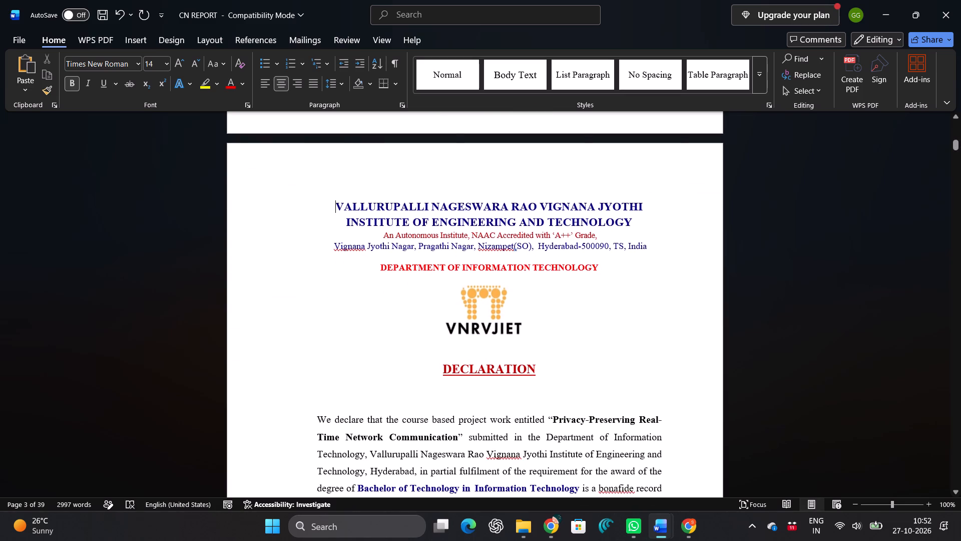
pyautogui.scroll(-3, 340, 322)
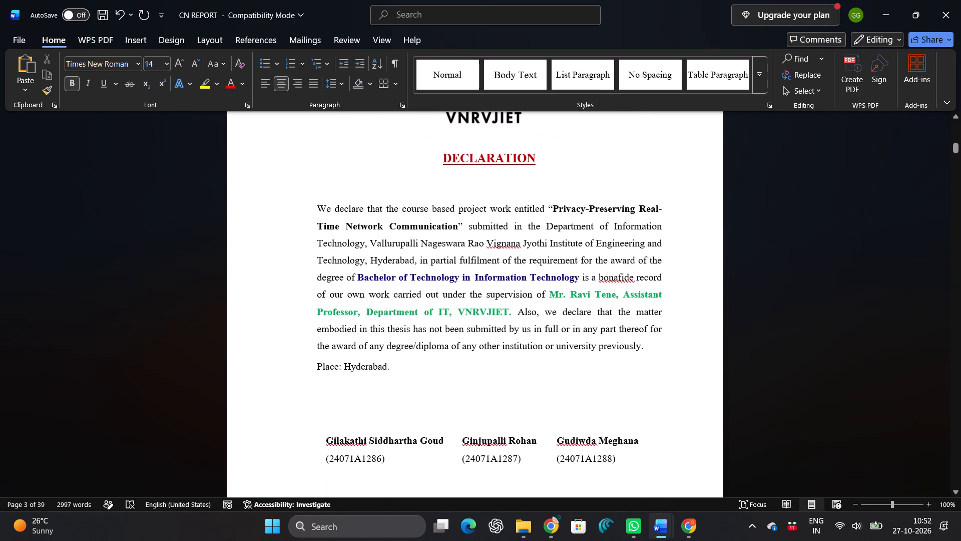
pyautogui.scroll(-1, 340, 322)
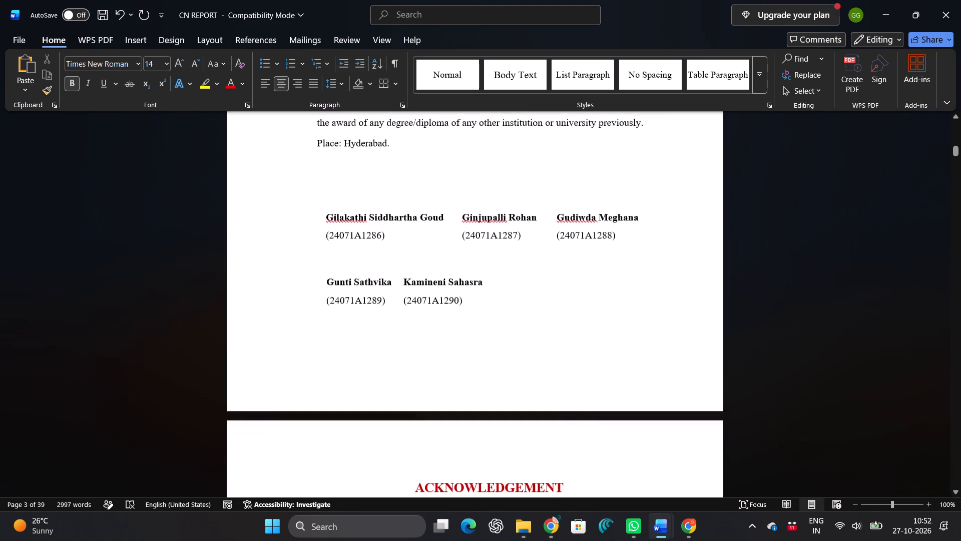
pyautogui.scroll(-2, 340, 322)
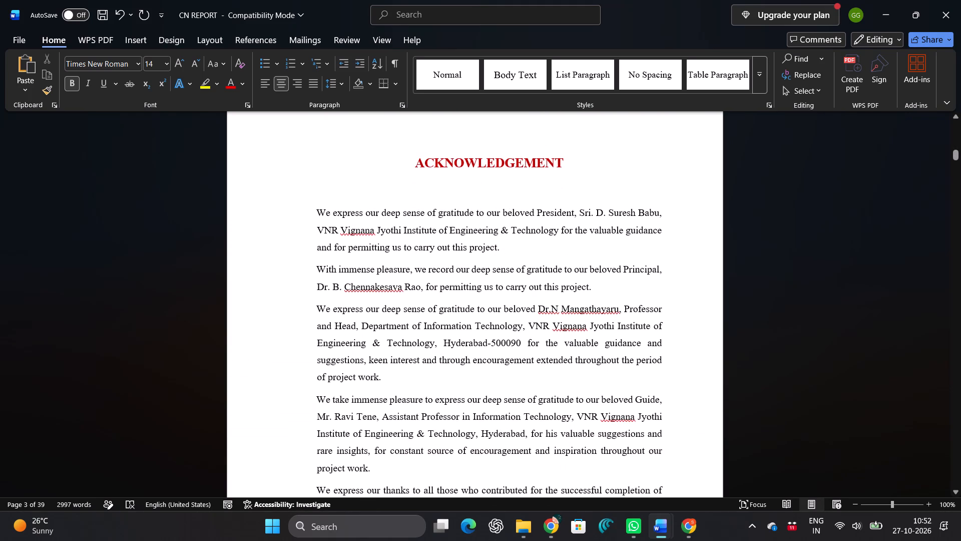
pyautogui.scroll(-1, 340, 322)
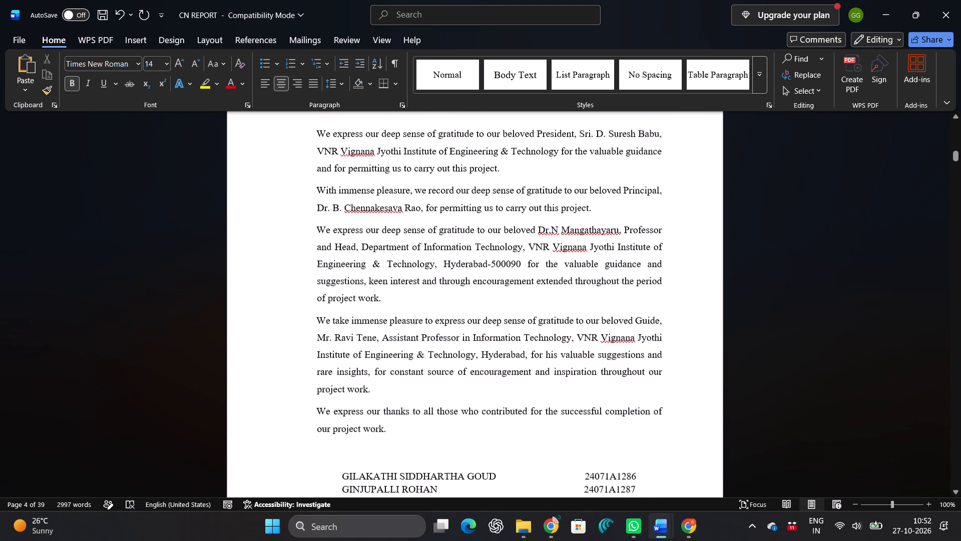
pyautogui.scroll(-3, 340, 322)
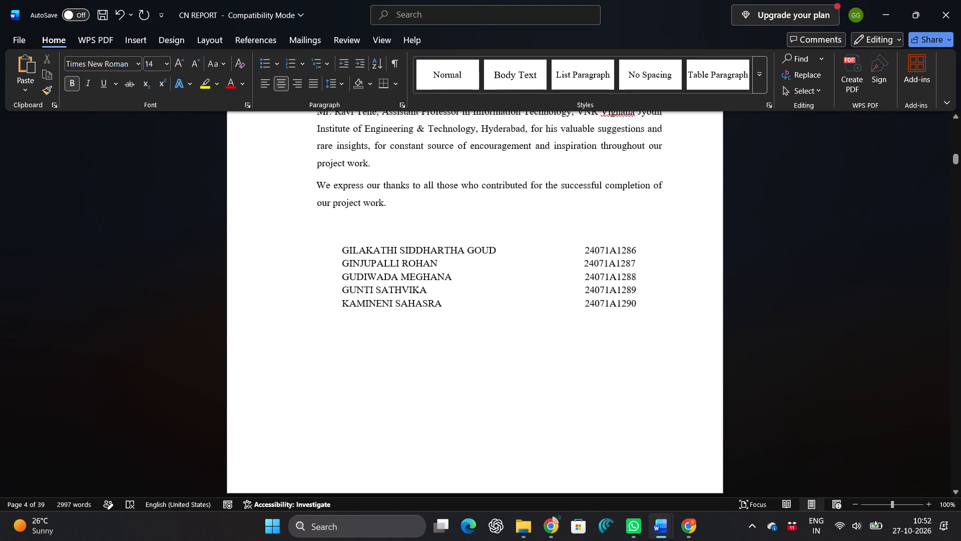
pyautogui.scroll(-4, 340, 322)
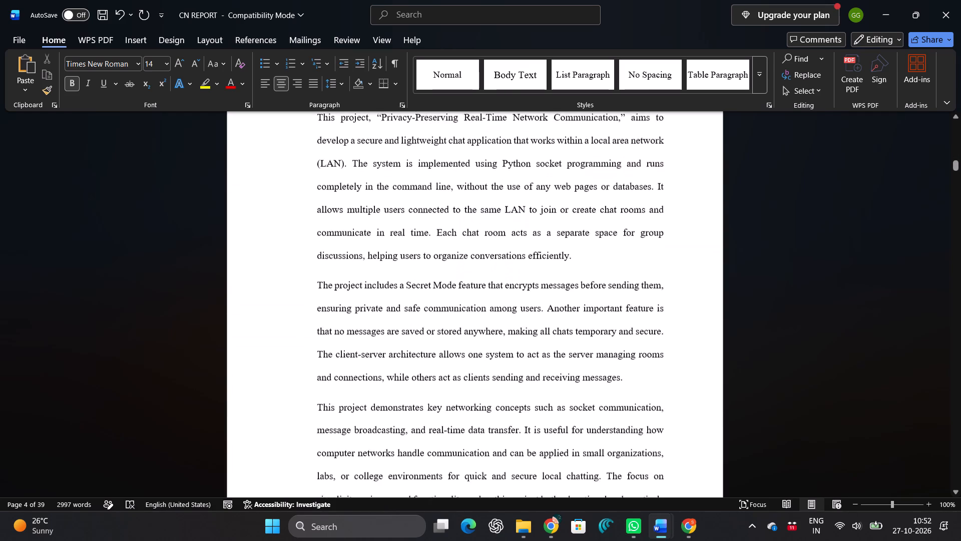
pyautogui.scroll(-1, 340, 322)
pyautogui.scroll(19, 340, 322)
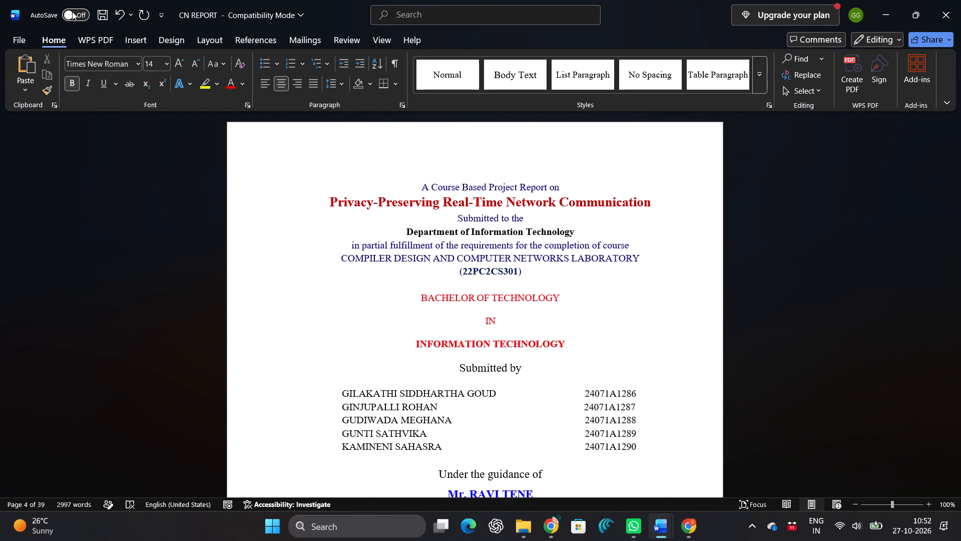
# Apply the Normal margins preset, 2.54 cm on all sides, to the section containing the institute heading of the Declaration page.
pyautogui.click(137, 40)
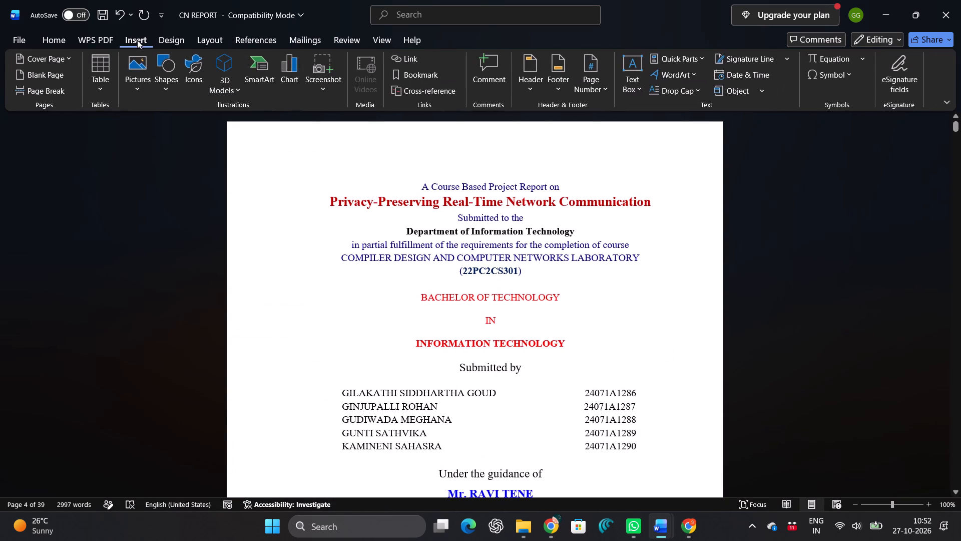
pyautogui.click(202, 41)
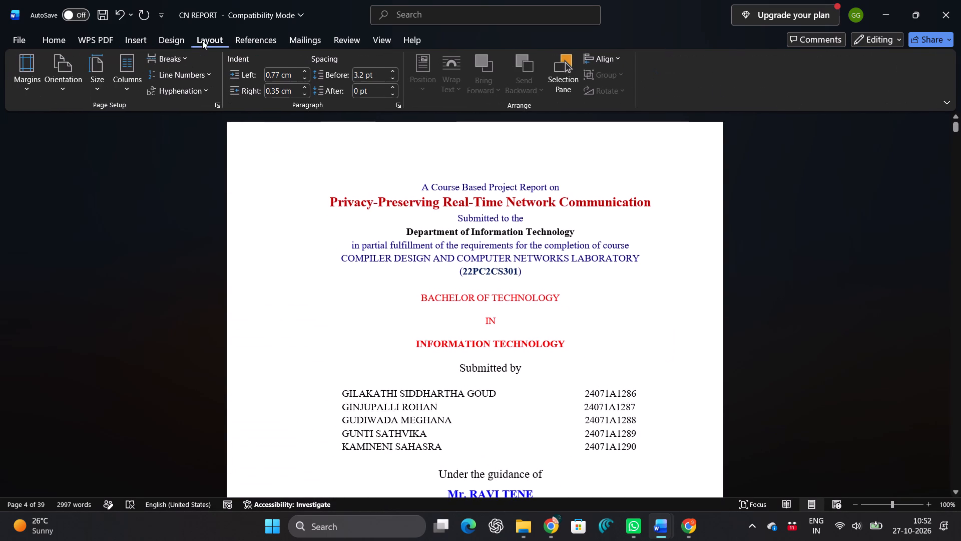
pyautogui.click(27, 90)
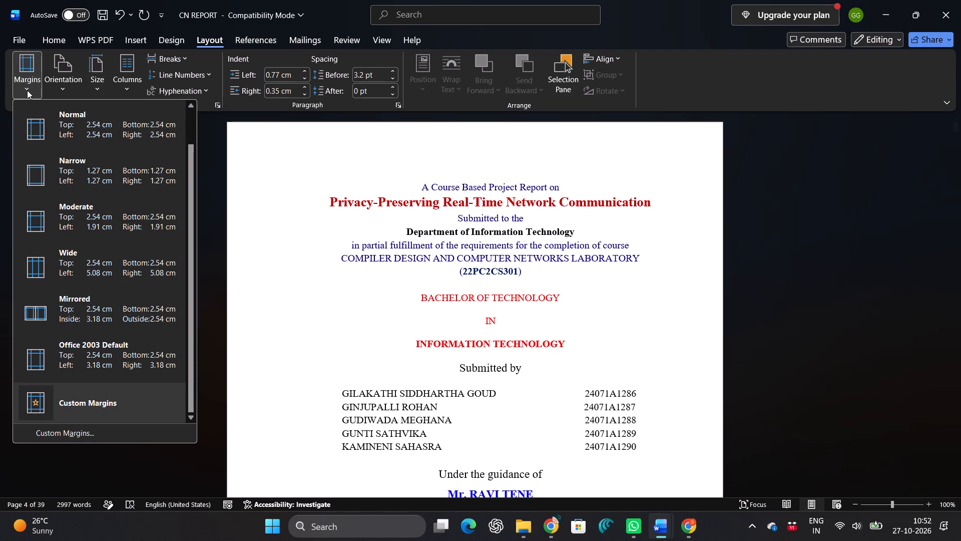
pyautogui.click(65, 132)
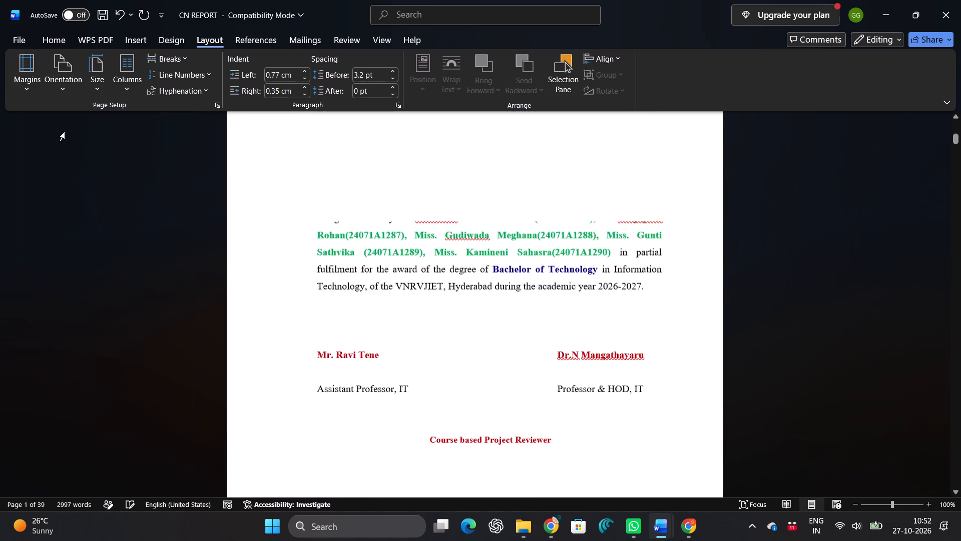
# Add a box page border with a solid ½ pt line in automatic colour to the whole document.
pyautogui.click(23, 87)
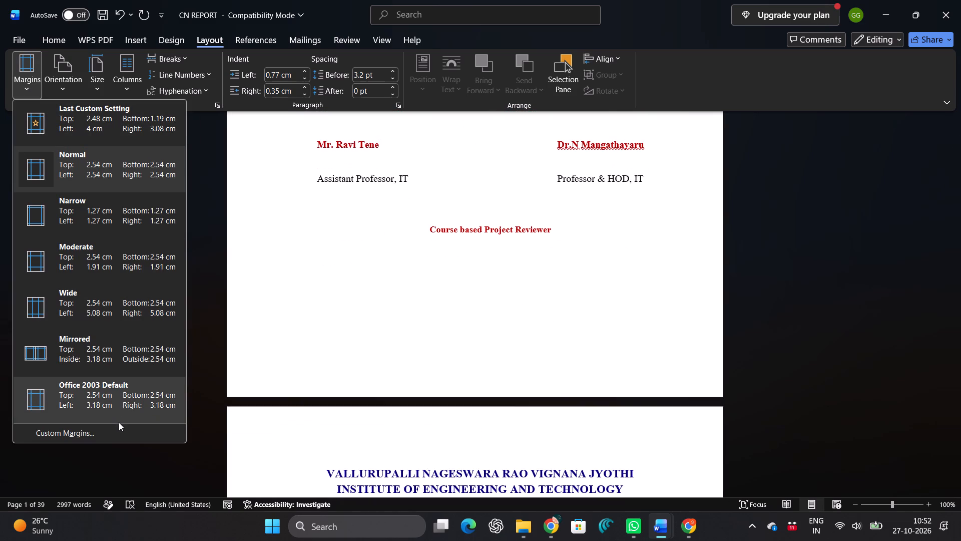
pyautogui.click(118, 429)
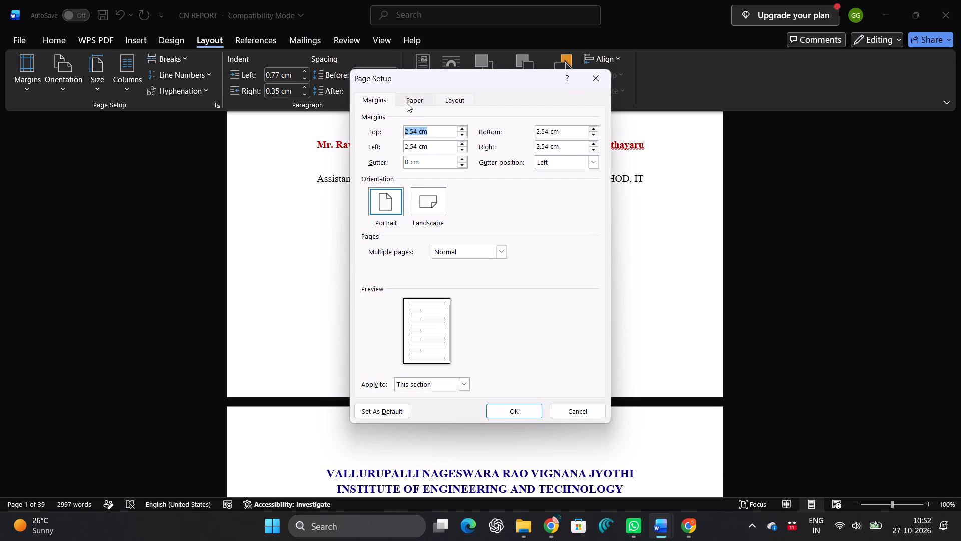
pyautogui.click(458, 97)
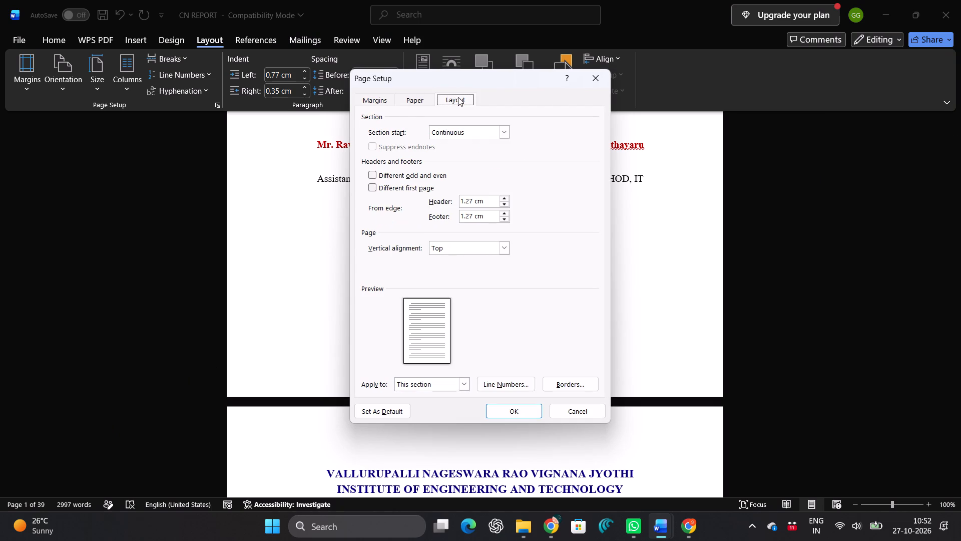
pyautogui.click(567, 391)
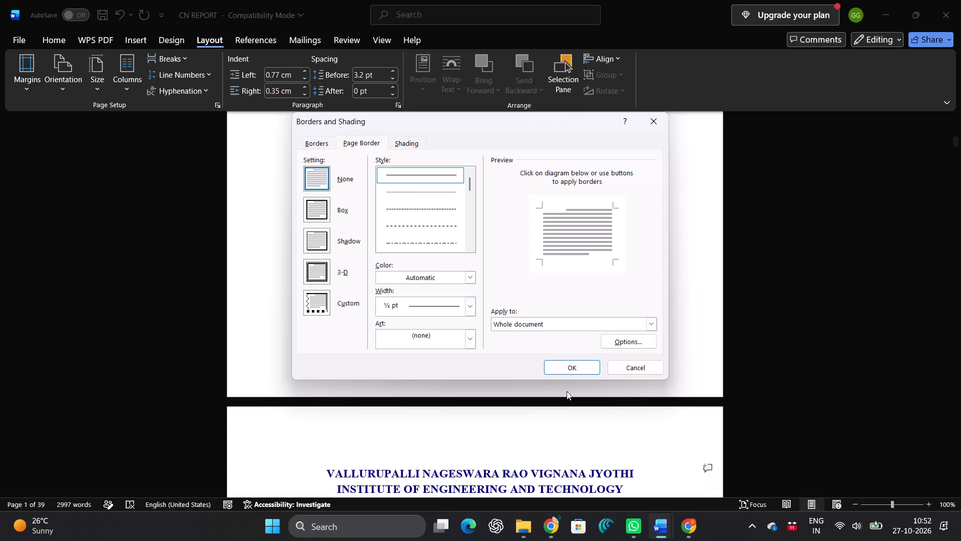
pyautogui.click(318, 217)
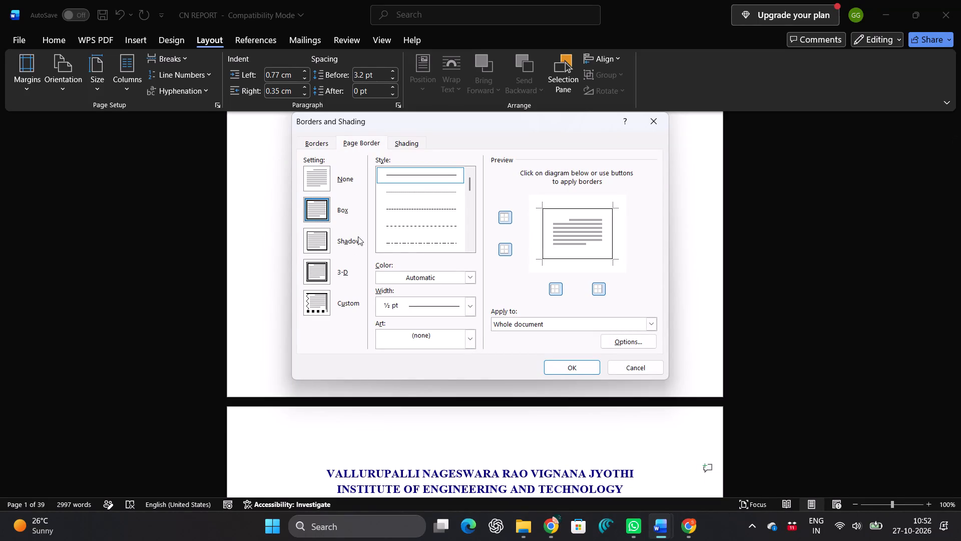
pyautogui.click(583, 370)
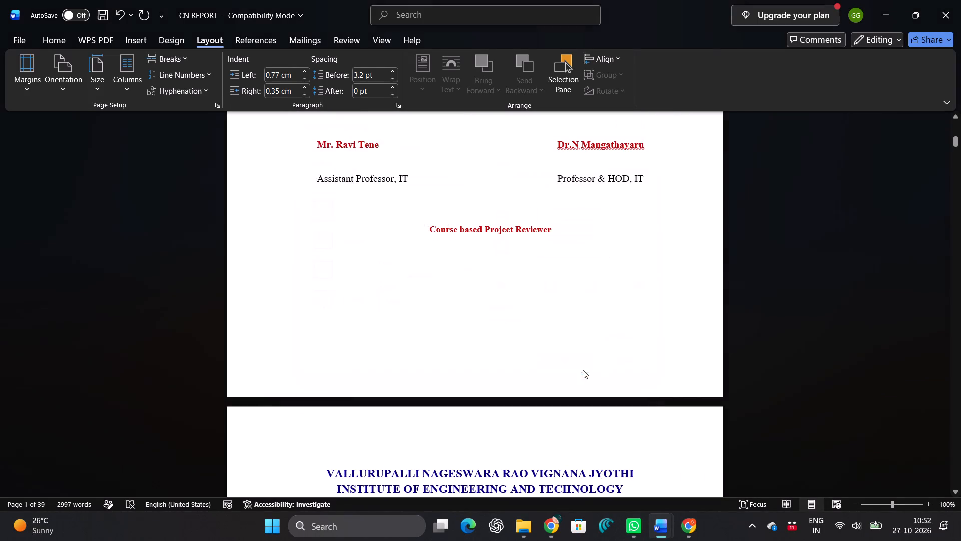
# Review the page border and layout on the title, Certificate, Declaration and Acknowledgement pages.
pyautogui.scroll(20, 583, 370)
pyautogui.scroll(7, 583, 370)
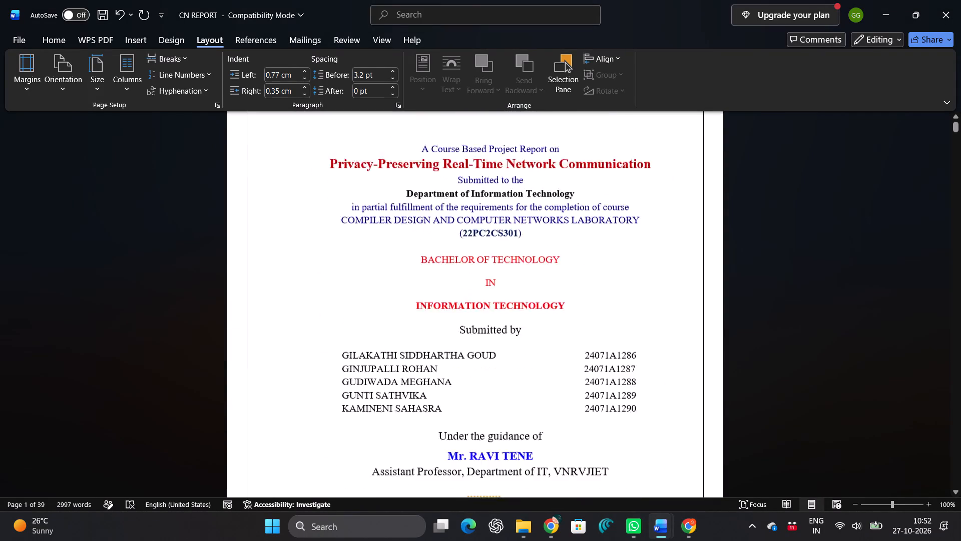
pyautogui.scroll(1, 583, 370)
pyautogui.scroll(-2, 583, 370)
pyautogui.scroll(5, 583, 370)
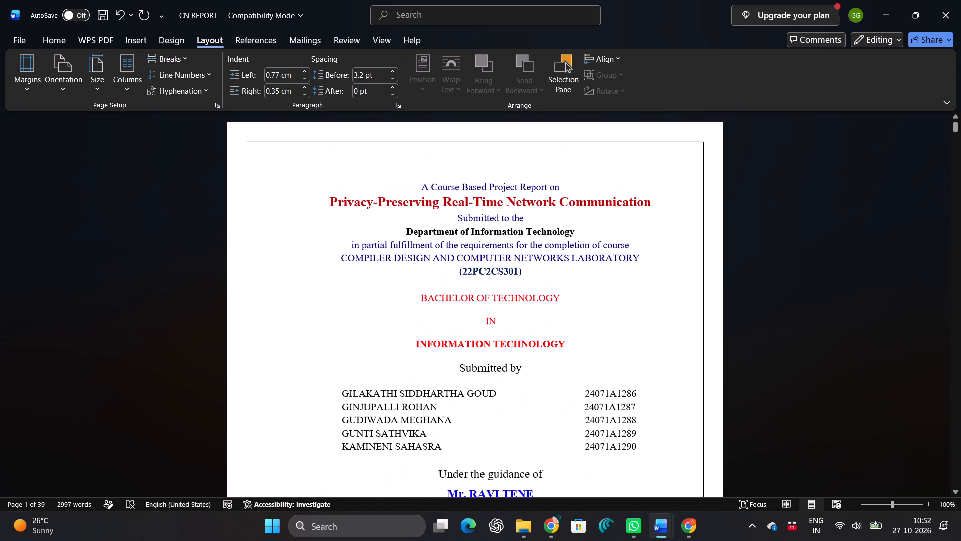
pyautogui.scroll(-4, 583, 370)
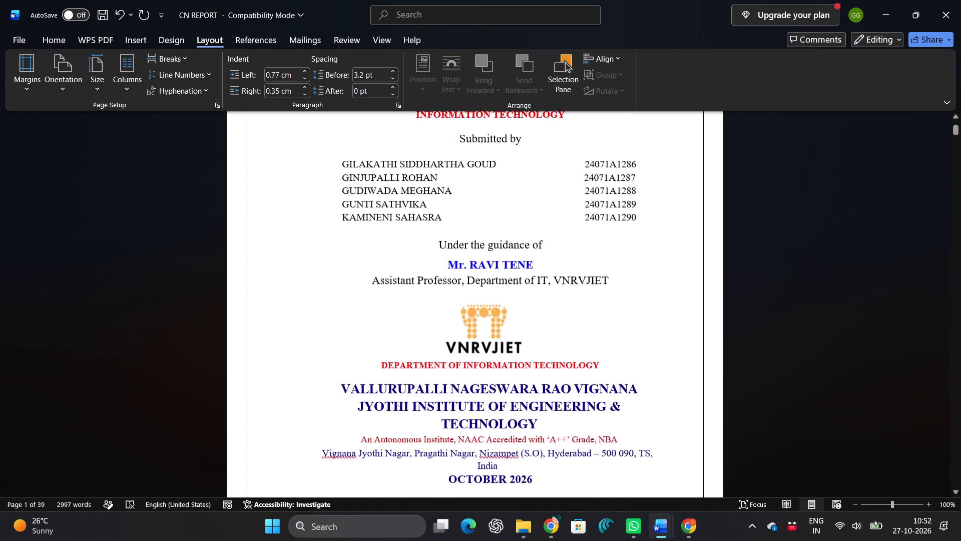
pyautogui.scroll(-2, 583, 370)
pyautogui.scroll(8, 583, 370)
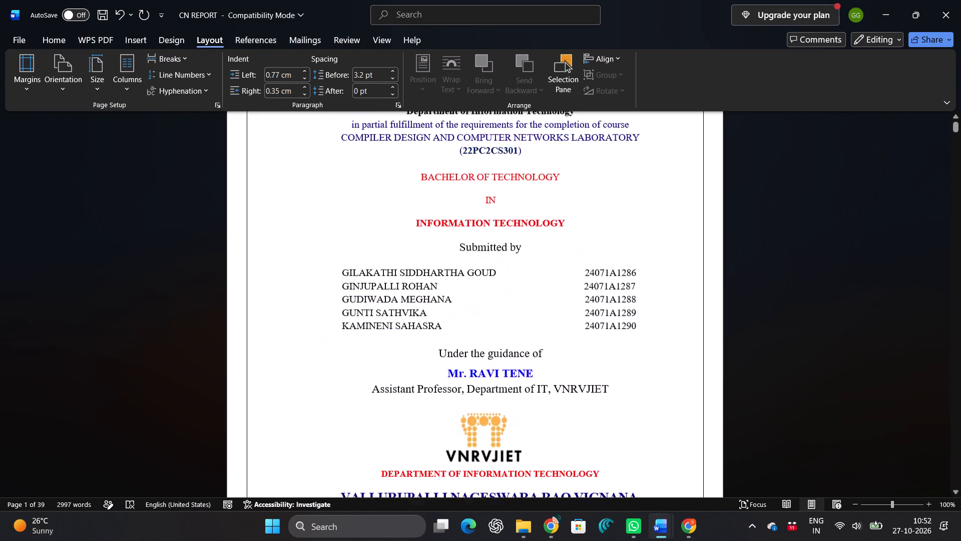
pyautogui.scroll(1, 583, 370)
pyautogui.scroll(-1, 583, 370)
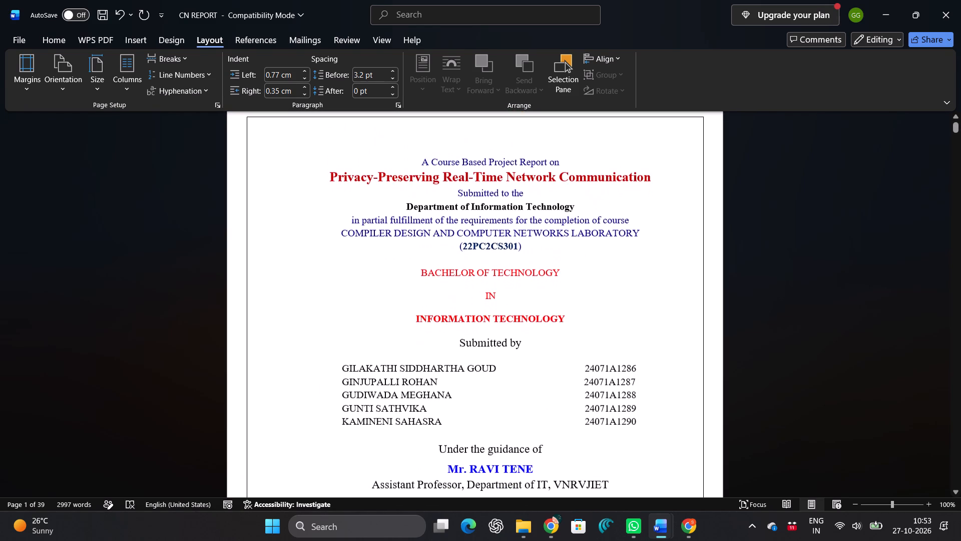
pyautogui.scroll(-3, 583, 370)
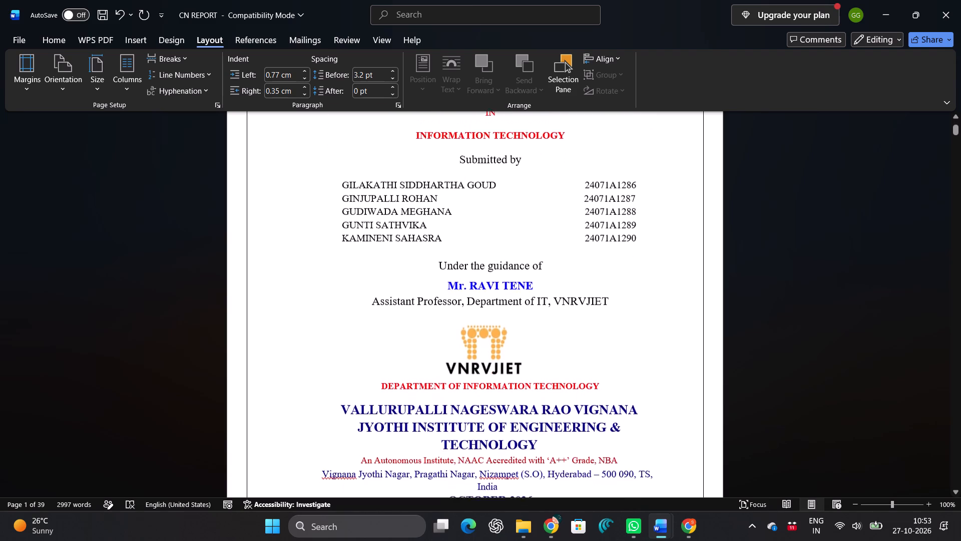
pyautogui.scroll(-6, 583, 370)
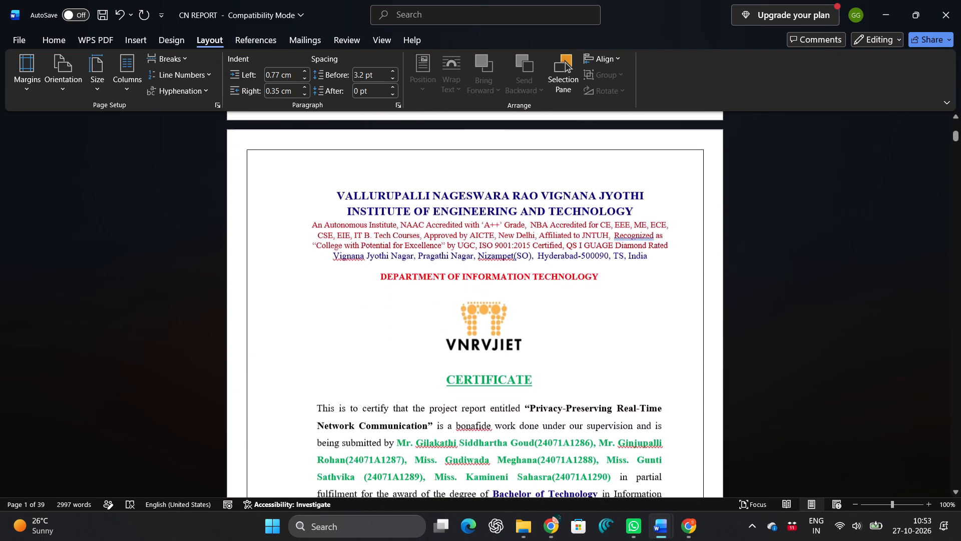
pyautogui.scroll(-2, 583, 370)
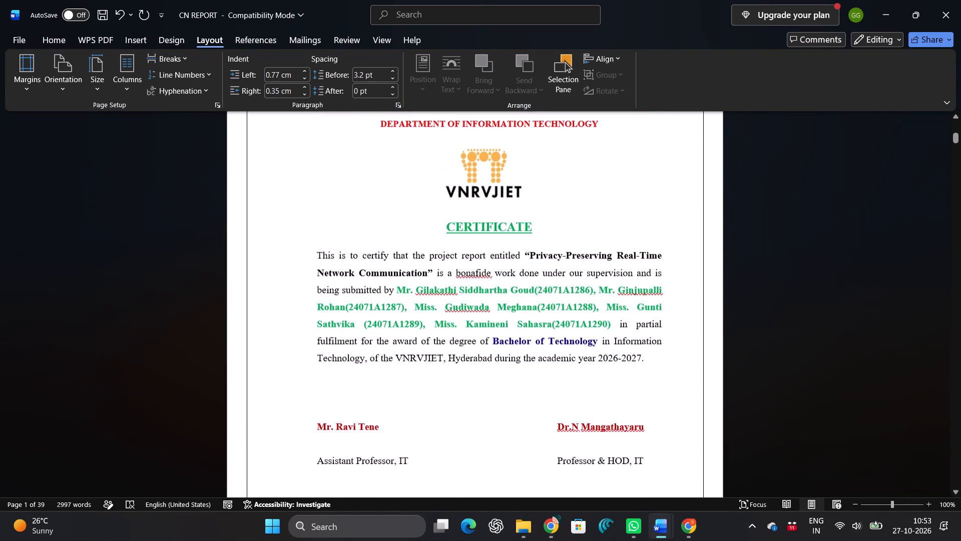
pyautogui.scroll(-11, 583, 370)
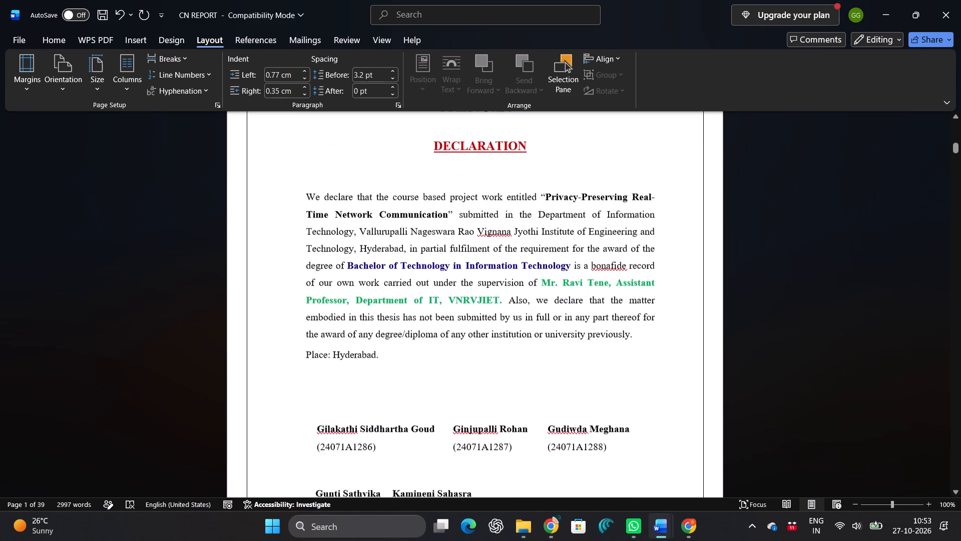
pyautogui.scroll(-2, 583, 370)
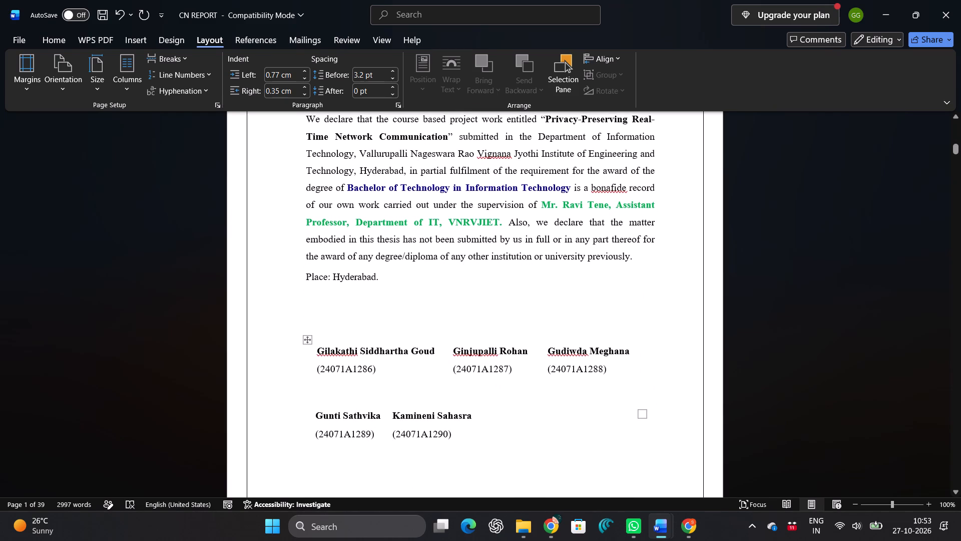
pyautogui.scroll(-1, 583, 370)
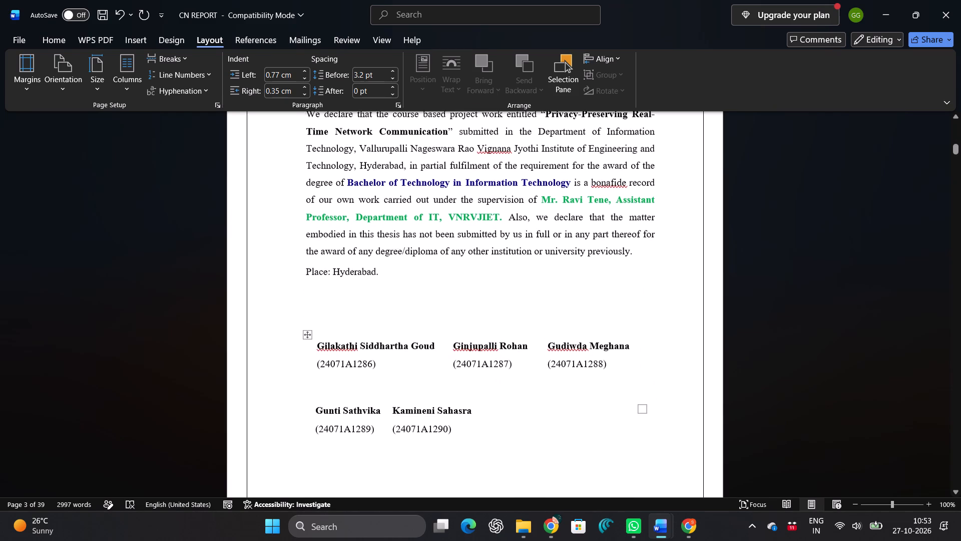
pyautogui.scroll(-1, 583, 370)
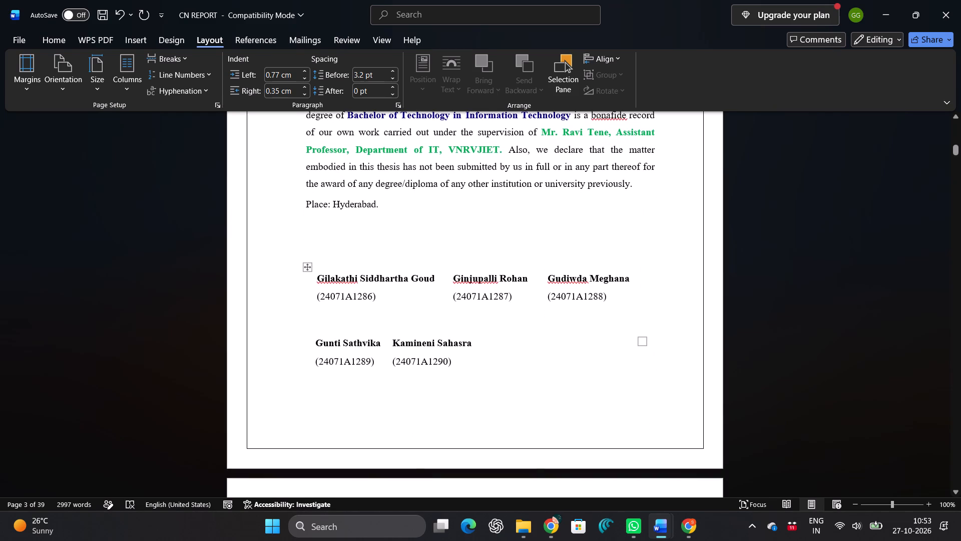
pyautogui.scroll(-2, 583, 370)
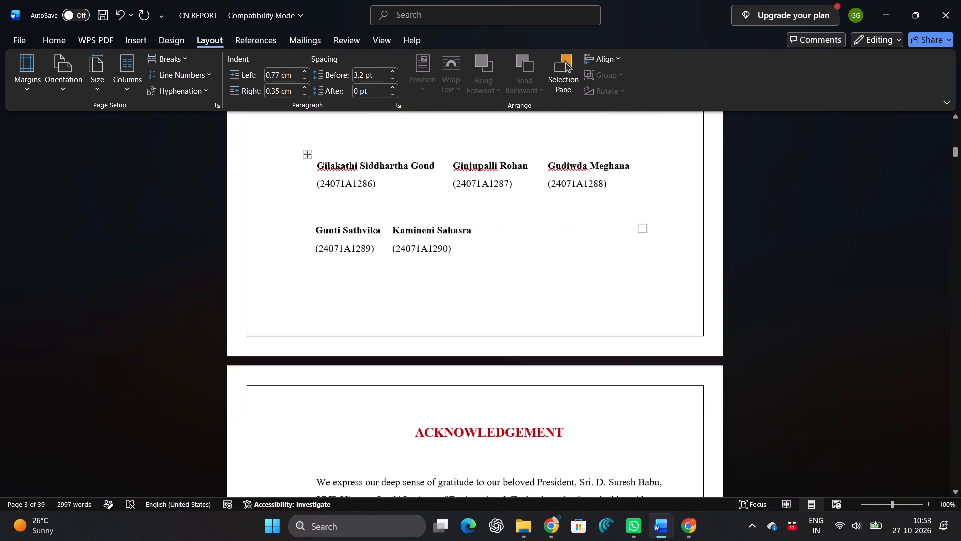
pyautogui.scroll(-5, 583, 370)
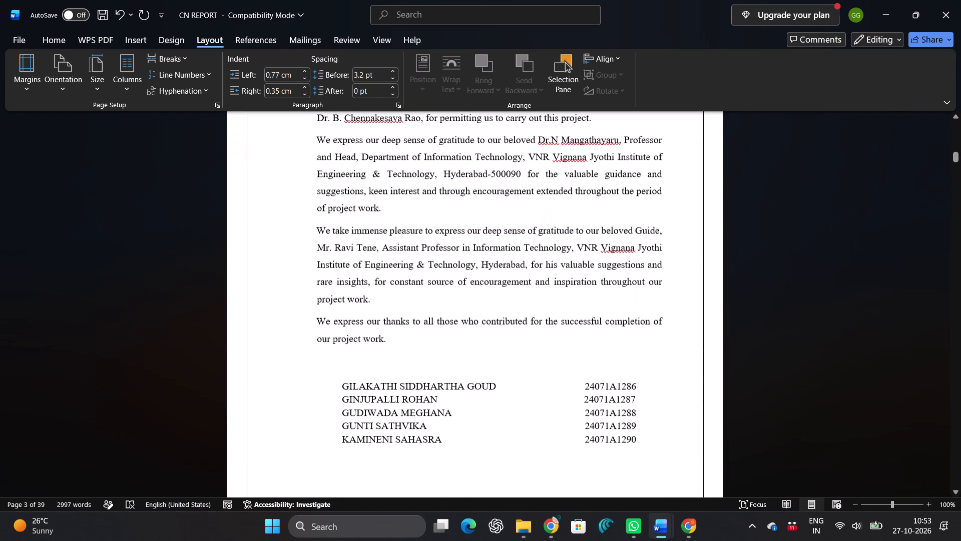
pyautogui.scroll(-1, 583, 370)
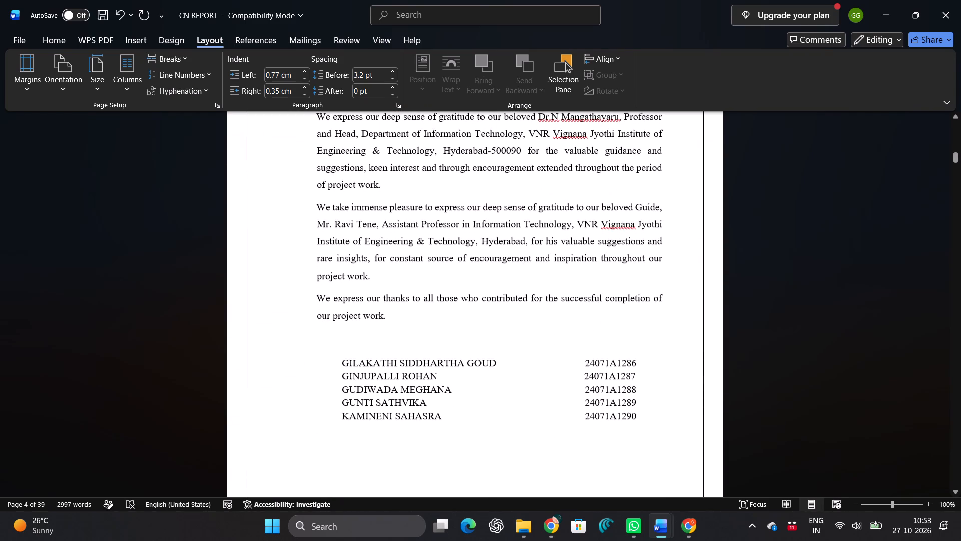
# Switch to the dm_cbp_86-90 reference report and examine its Certificate, Declaration and Acknowledgement pages for comparison.
pyautogui.hotkey('alt', 'Tab')
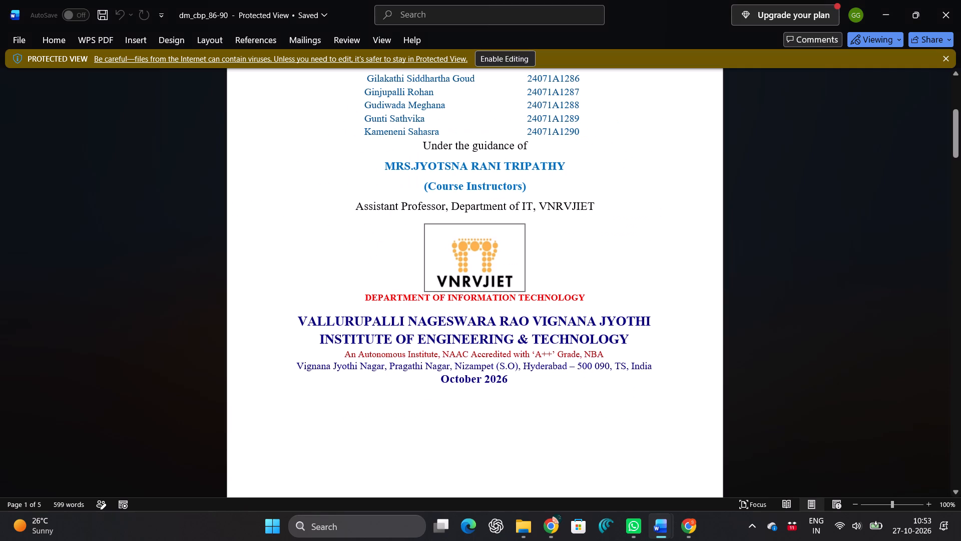
pyautogui.scroll(-5, 583, 370)
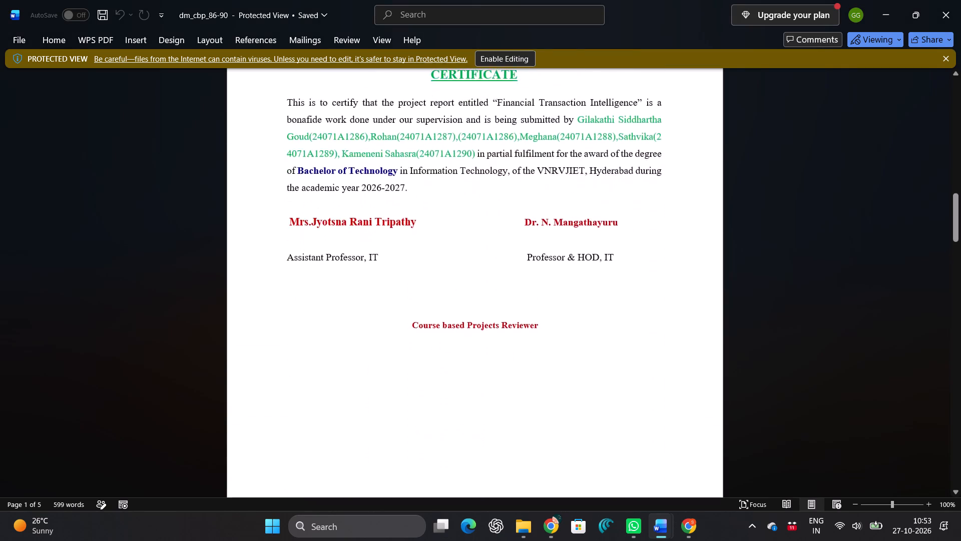
pyautogui.scroll(-4, 583, 370)
pyautogui.scroll(1, 583, 370)
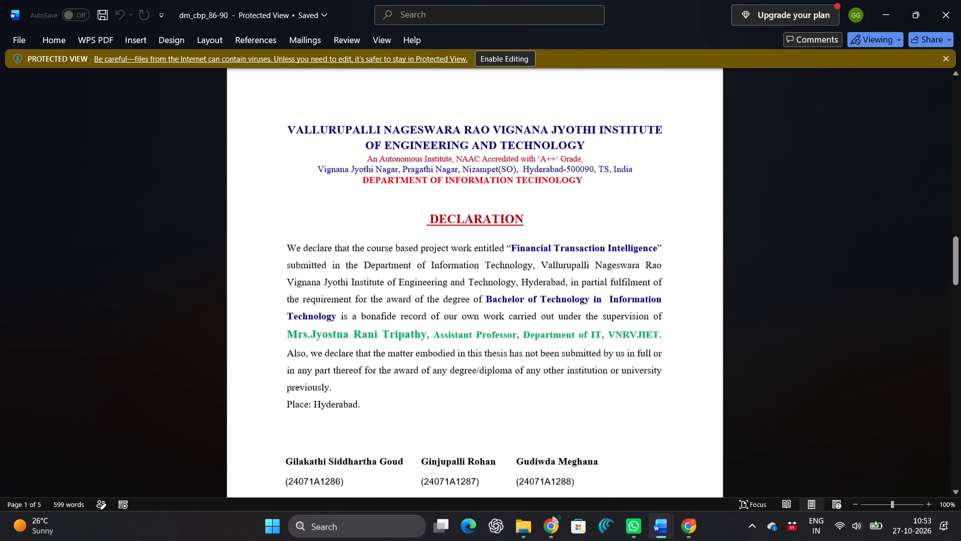
pyautogui.scroll(1, 583, 370)
pyautogui.scroll(-6, 583, 356)
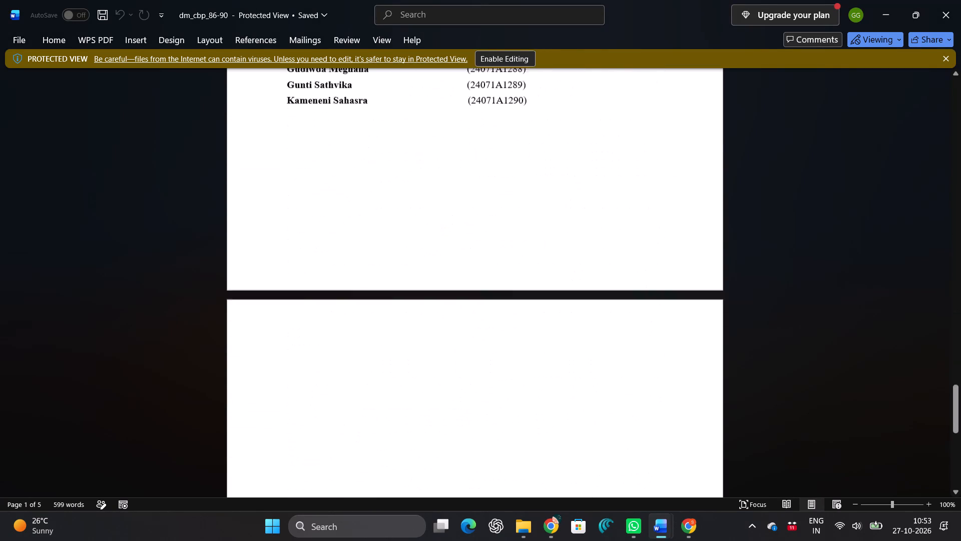
pyautogui.scroll(3, 583, 356)
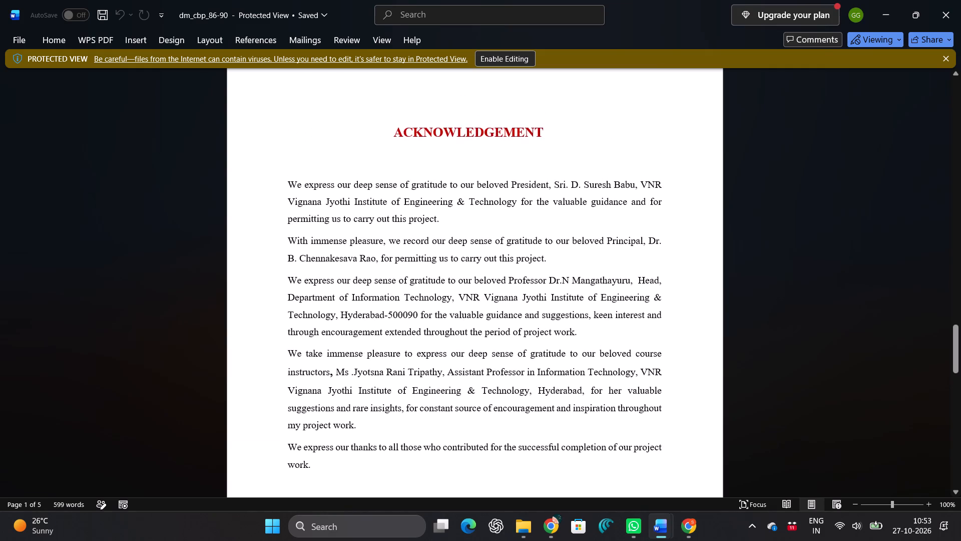
# Return to the CN REPORT and check the Acknowledgement, Abstract and Declaration pages, going back up to the title page.
pyautogui.hotkey('alt', 'Tab')
pyautogui.scroll(-1, 583, 356)
pyautogui.scroll(1, 583, 356)
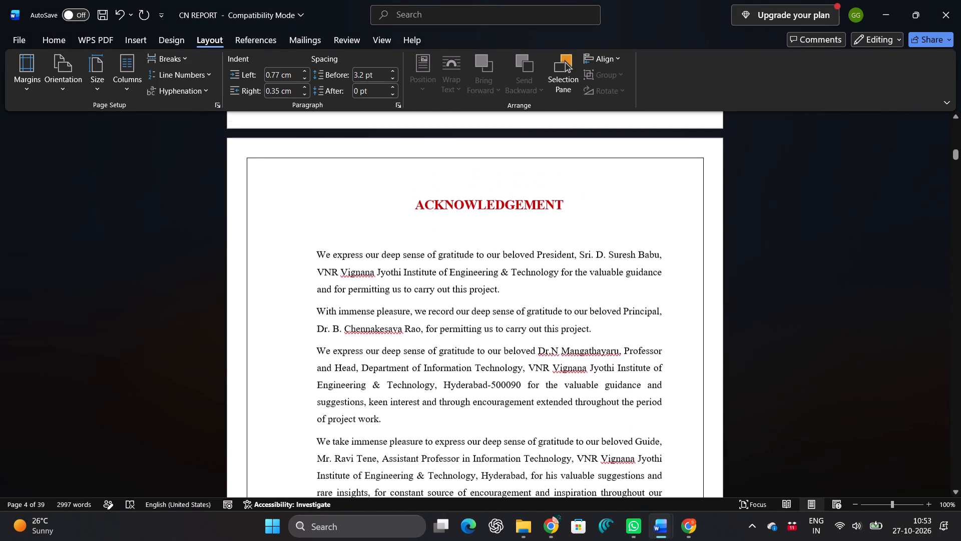
pyautogui.scroll(-4, 583, 356)
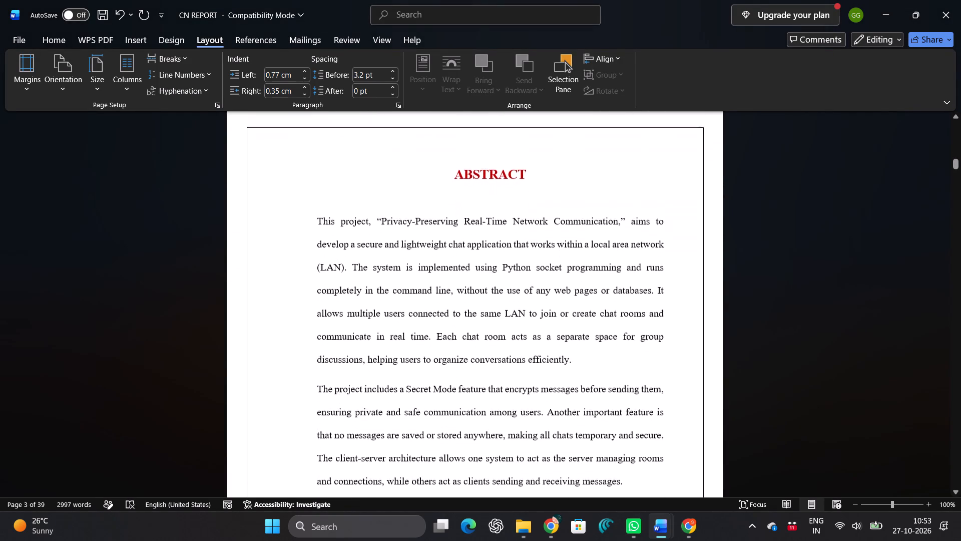
pyautogui.scroll(-1, 583, 356)
pyautogui.scroll(7, 583, 356)
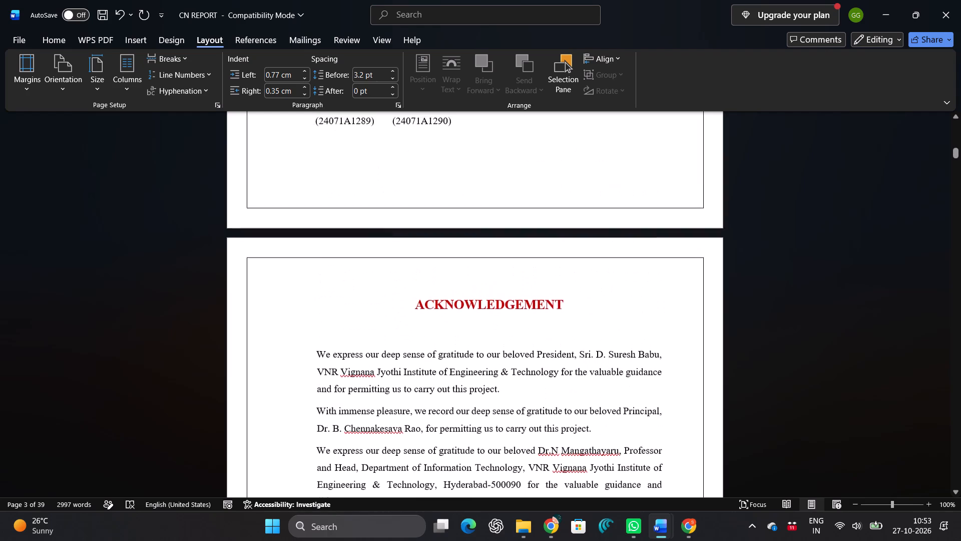
pyautogui.scroll(3, 583, 356)
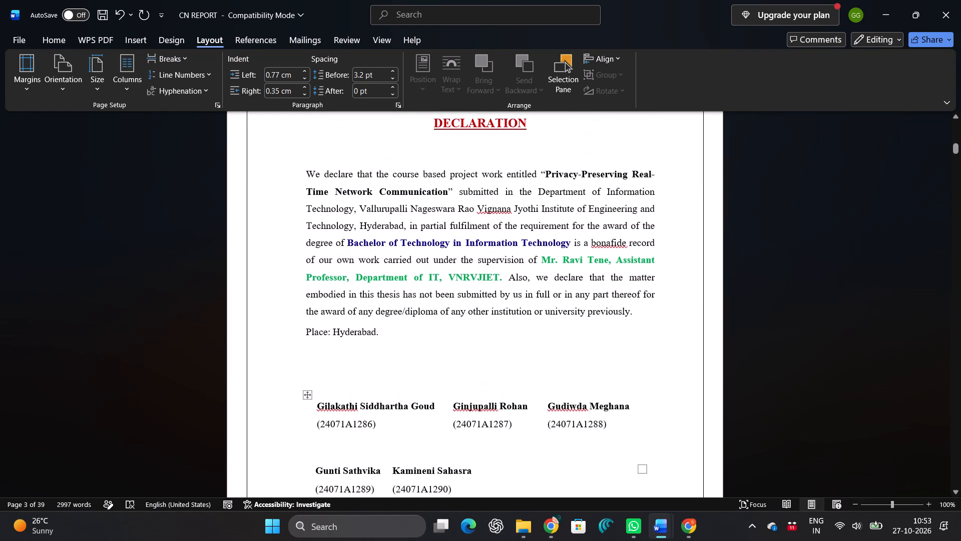
pyautogui.scroll(10, 583, 356)
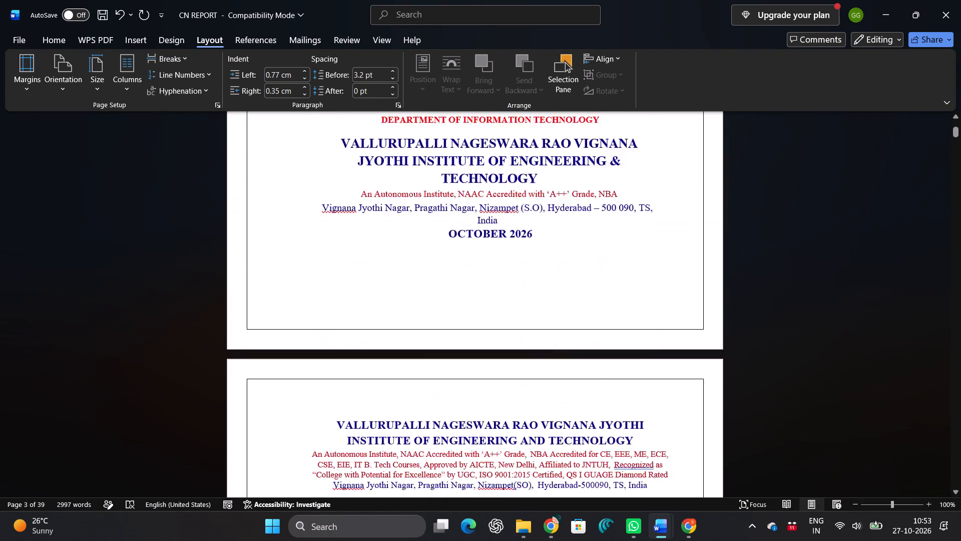
# Review the title page and the Certificate page of the CN REPORT, checking their details, logo and page border.
pyautogui.scroll(5, 584, 375)
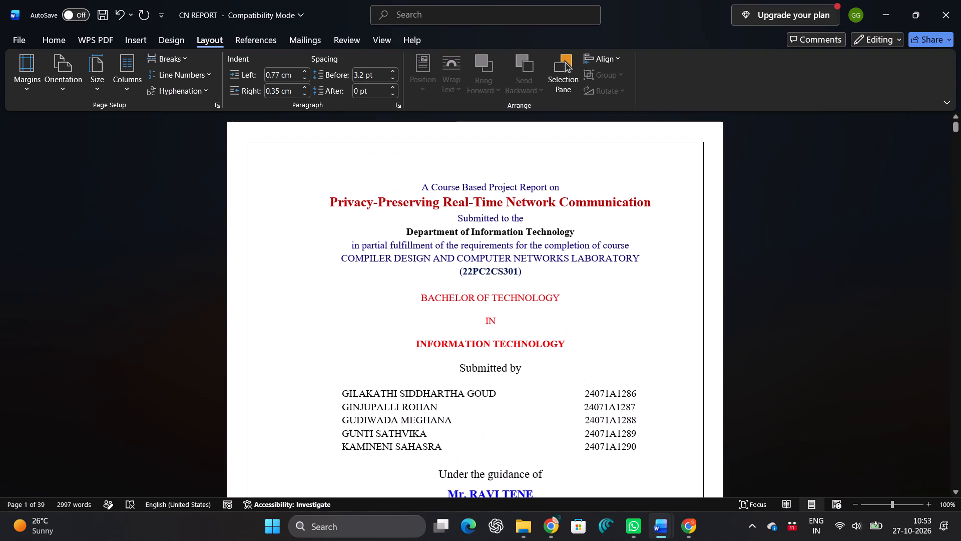
pyautogui.scroll(-1, 584, 375)
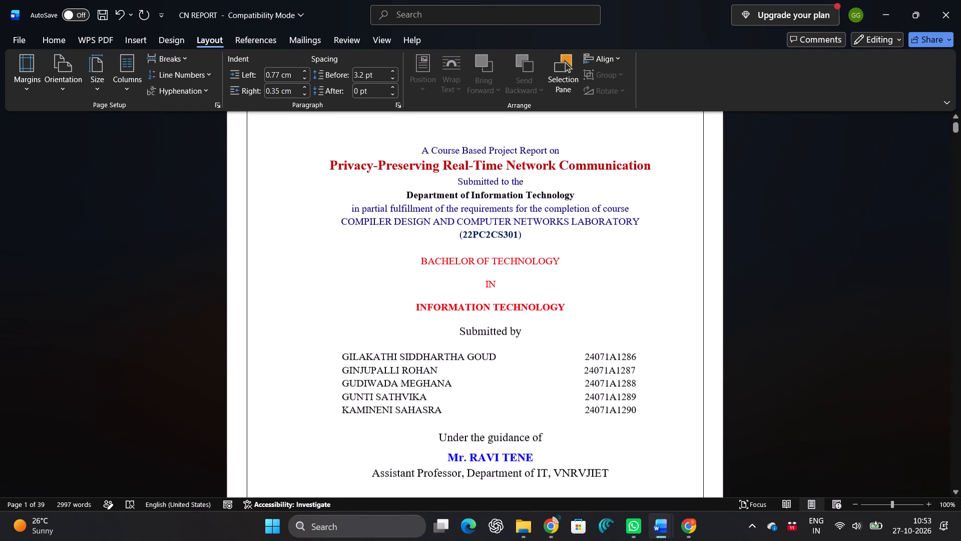
pyautogui.scroll(-2, 584, 375)
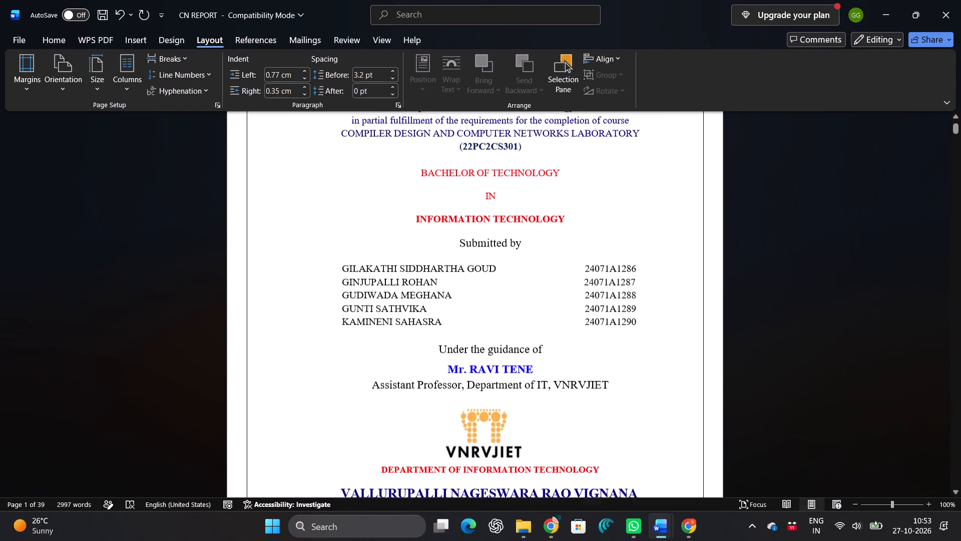
pyautogui.scroll(-2, 584, 375)
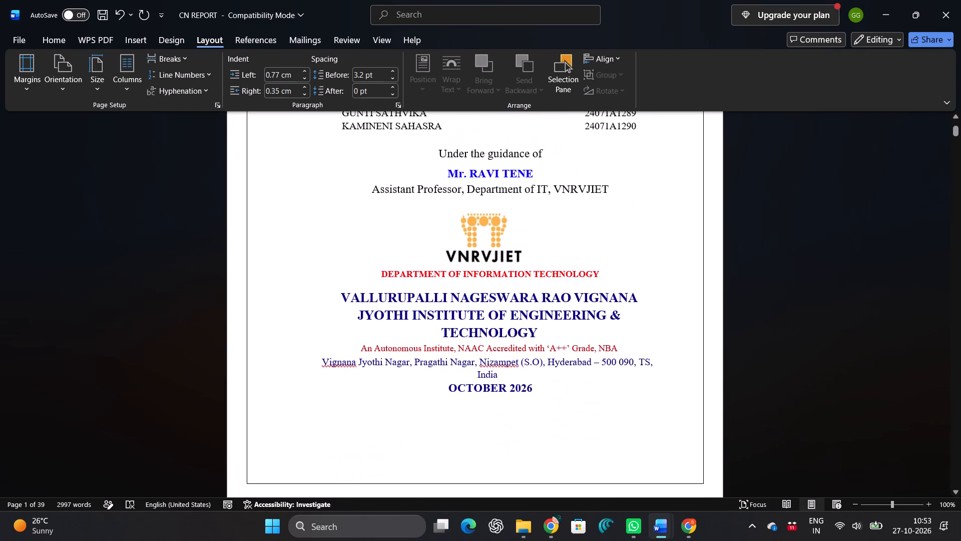
pyautogui.scroll(-6, 584, 375)
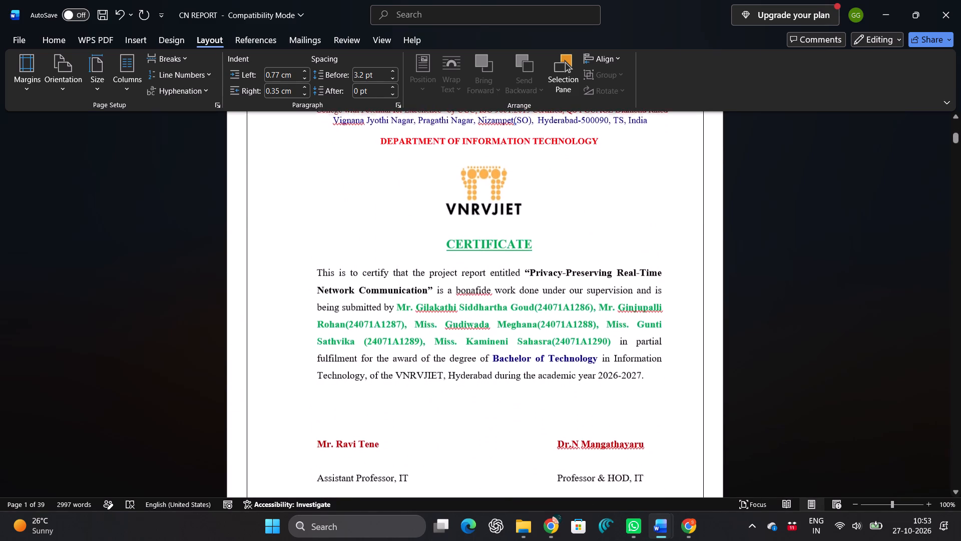
pyautogui.scroll(-2, 584, 375)
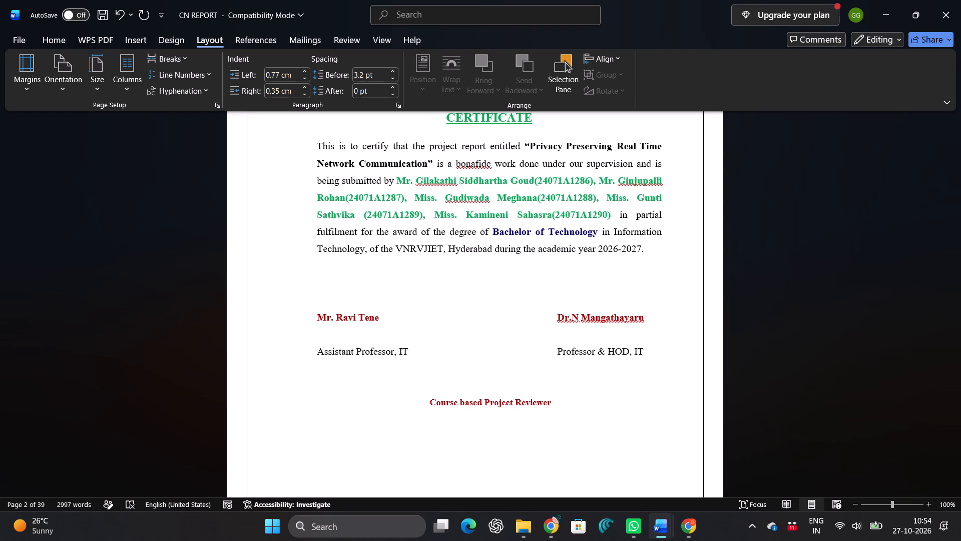
pyautogui.scroll(-2, 584, 375)
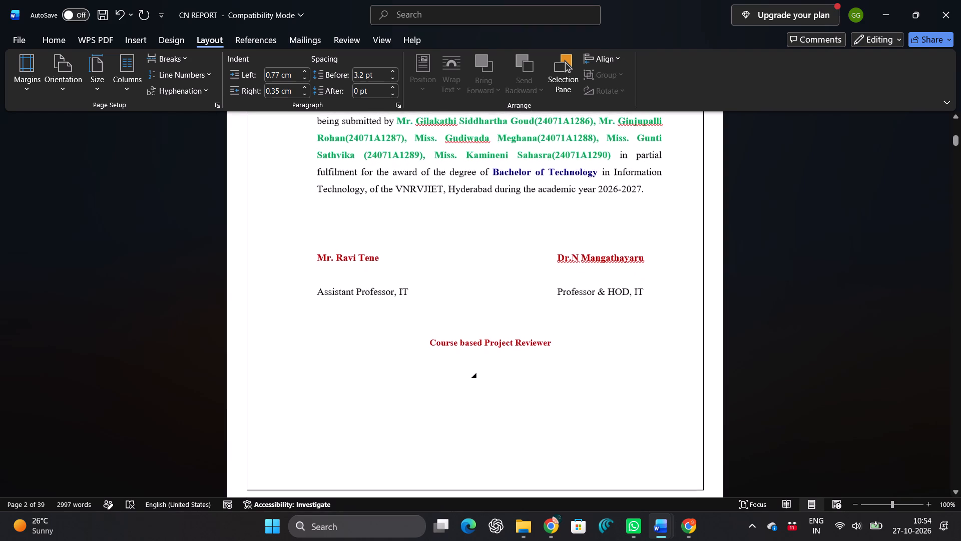
pyautogui.scroll(-2, 584, 375)
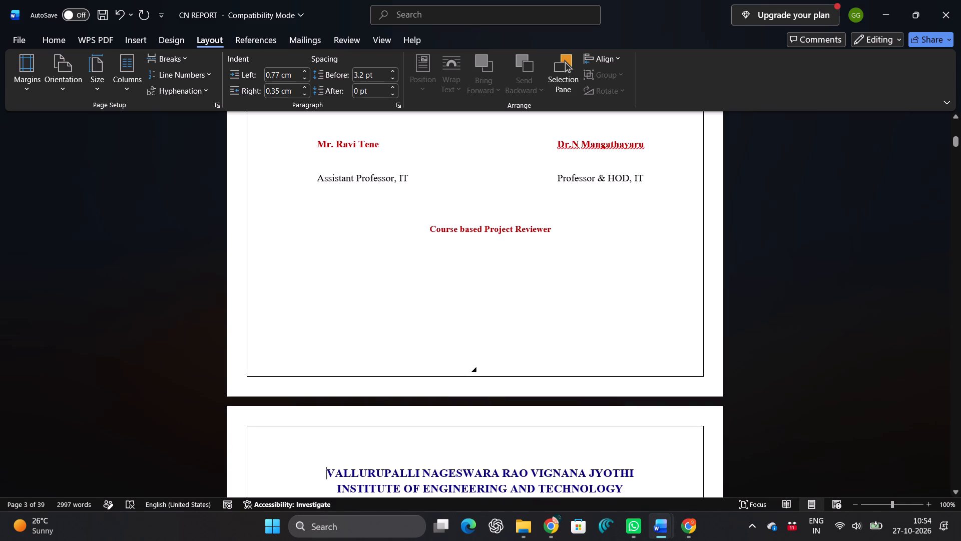
pyautogui.scroll(3, 584, 375)
pyautogui.scroll(-1, 584, 375)
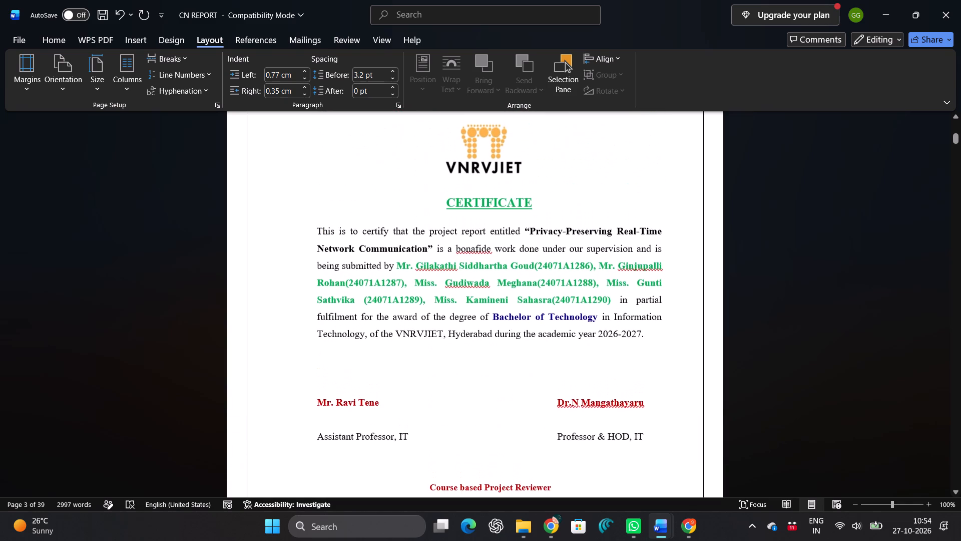
pyautogui.scroll(-2, 584, 375)
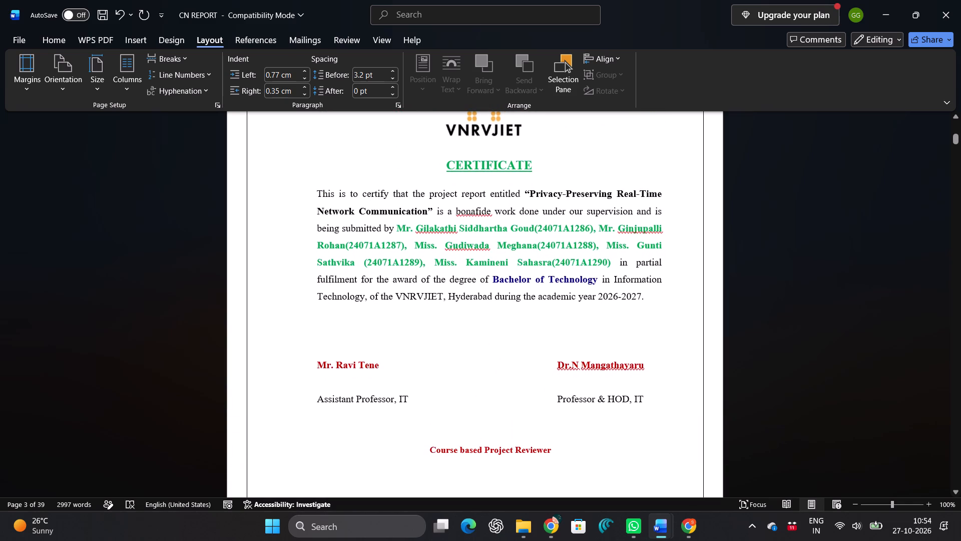
# Review the Declaration page from its heading through the student names and roll numbers to the bottom border.
pyautogui.scroll(-4, 584, 375)
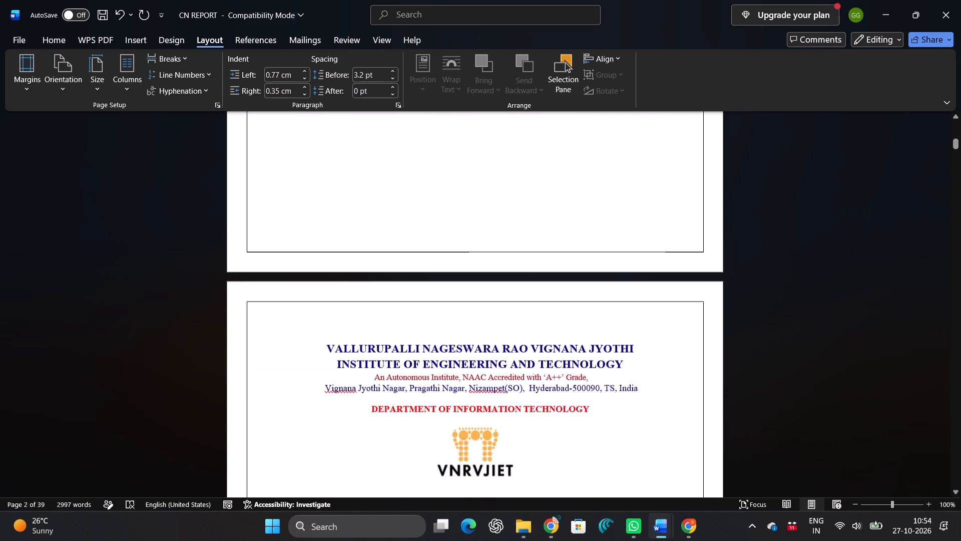
pyautogui.scroll(-2, 584, 375)
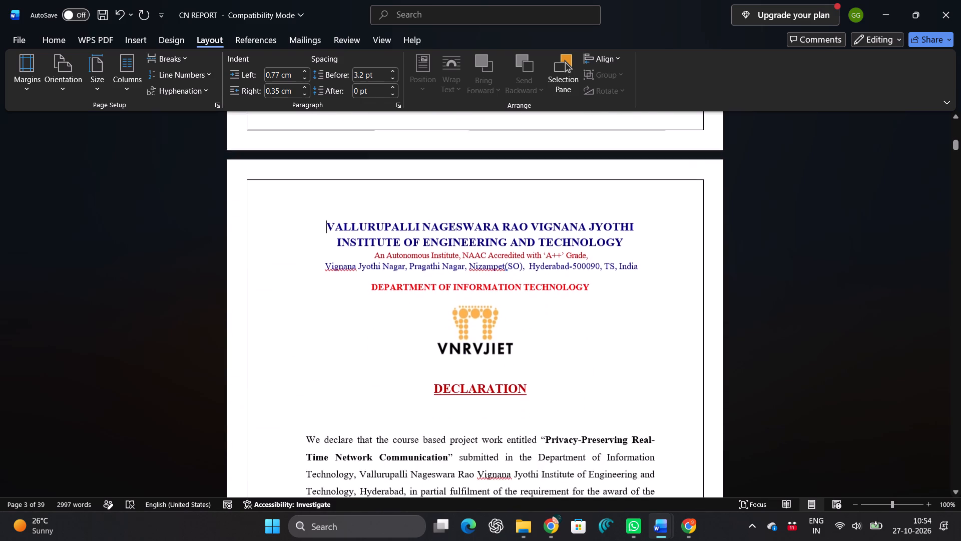
pyautogui.scroll(-3, 584, 375)
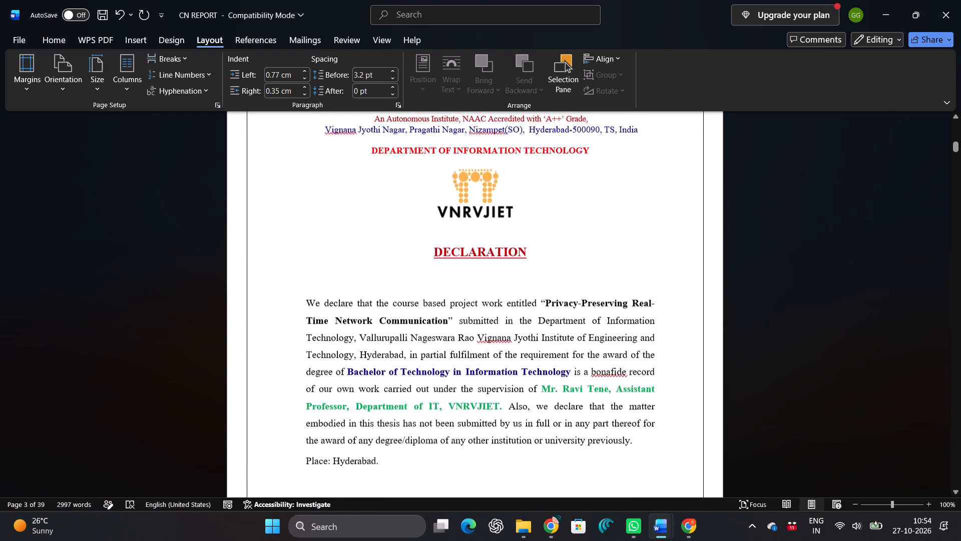
pyautogui.scroll(-2, 584, 375)
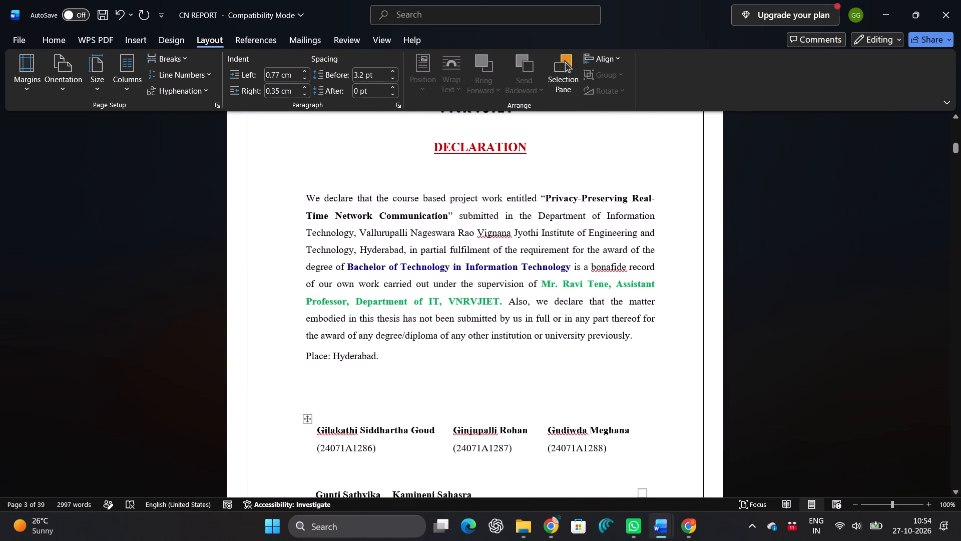
pyautogui.scroll(-2, 584, 375)
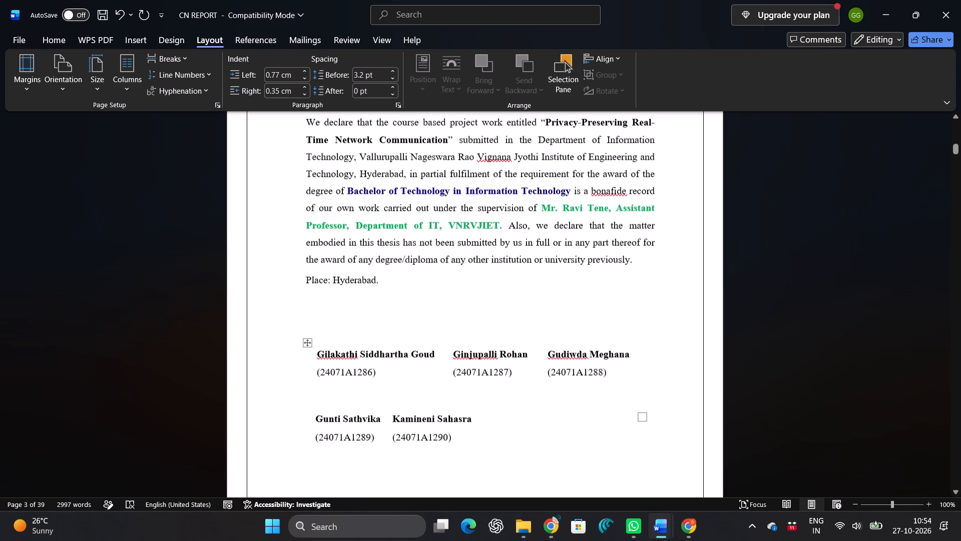
pyautogui.scroll(-2, 584, 375)
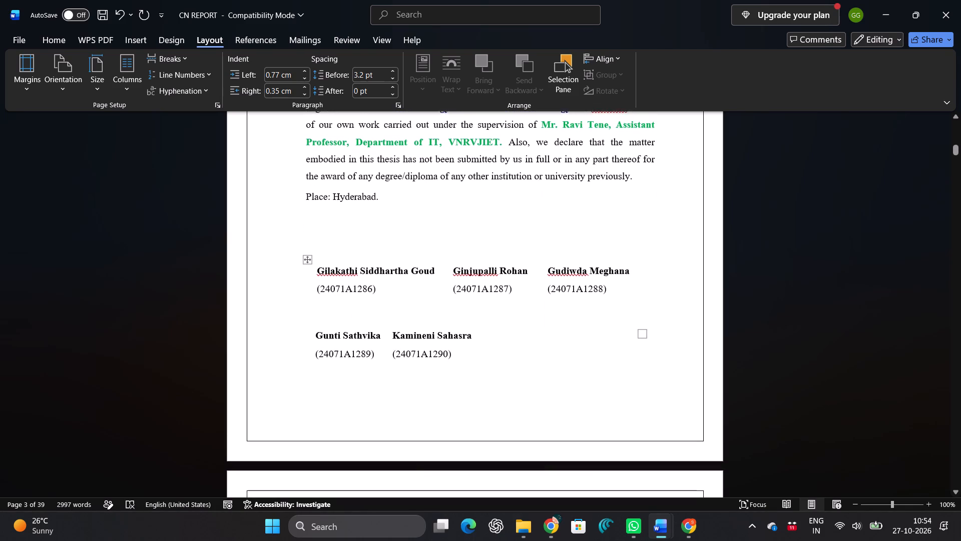
# Save the changes to the CN REPORT document.
pyautogui.click(17, 41)
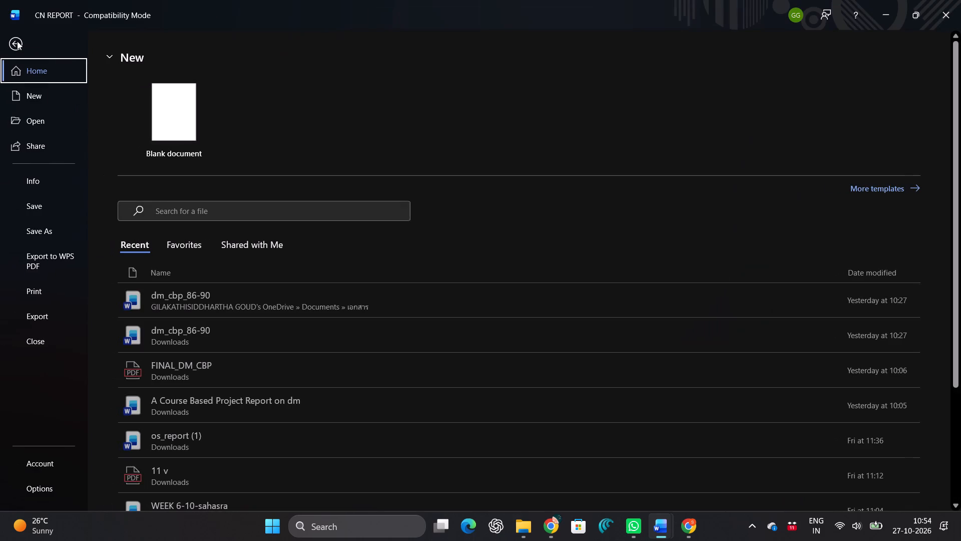
pyautogui.click(12, 47)
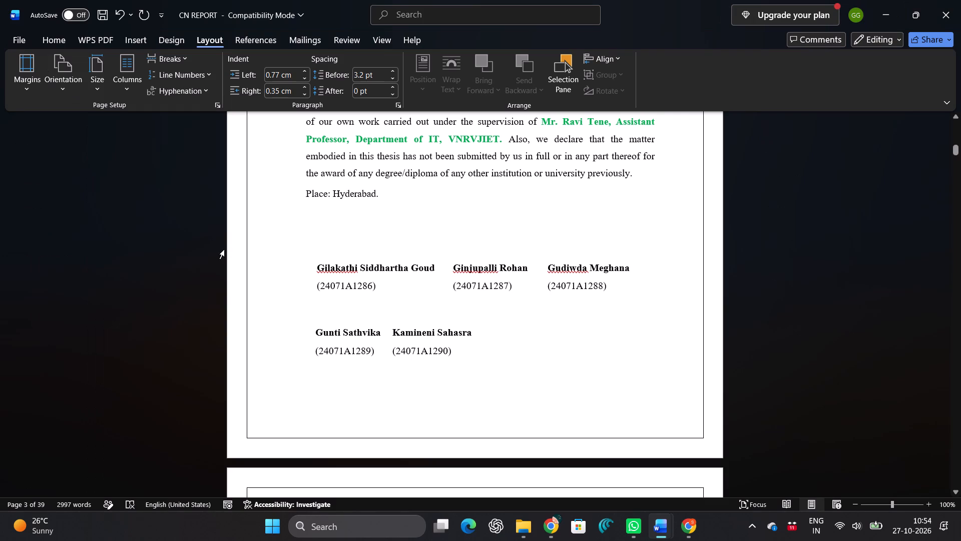
pyautogui.hotkey('ctrl', 's')
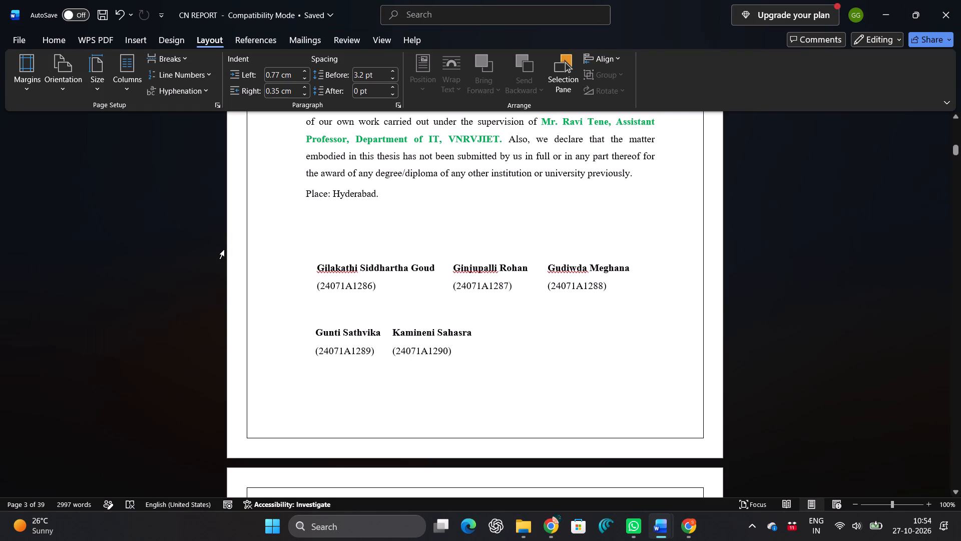
# Print all pages of the report with Microsoft Print to PDF, naming the output file cn_cbp in the Downloads folder.
pyautogui.click(14, 40)
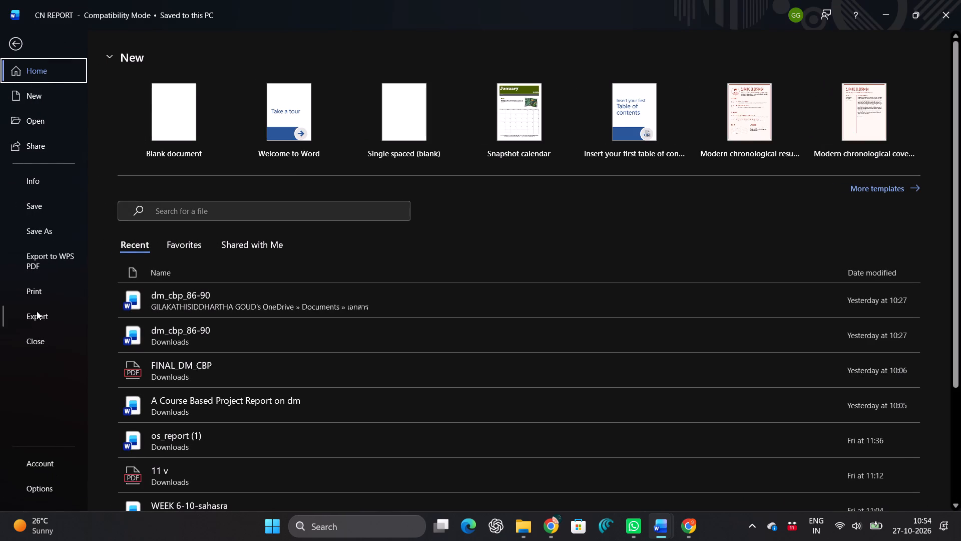
pyautogui.click(38, 293)
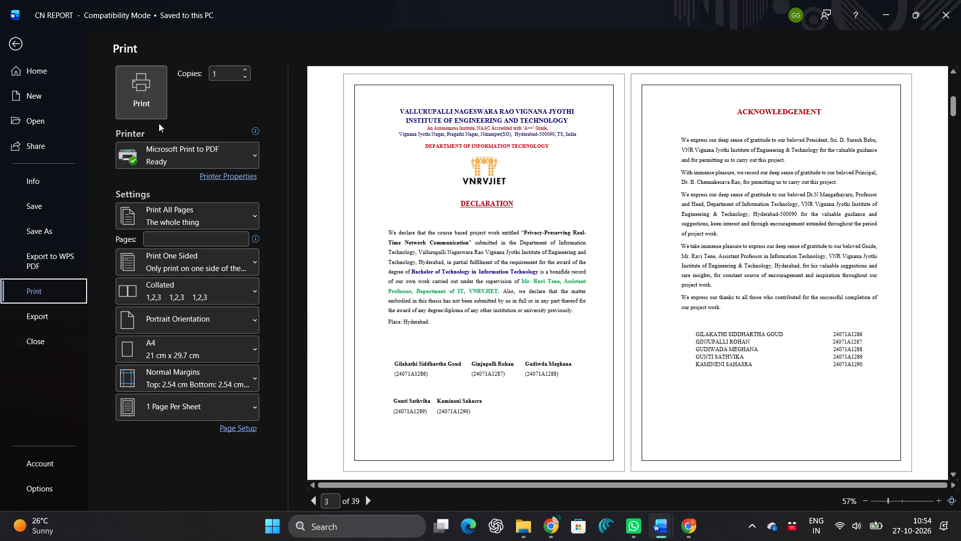
pyautogui.click(145, 98)
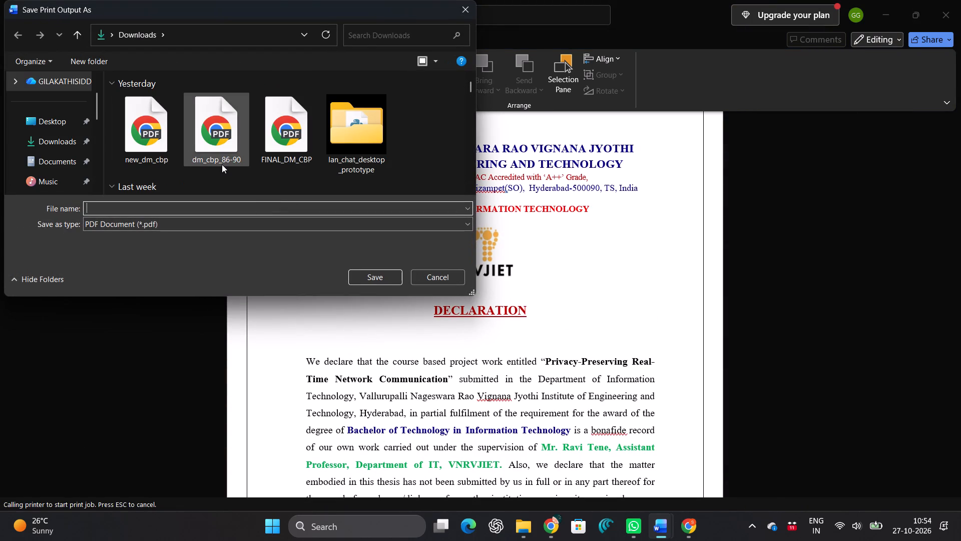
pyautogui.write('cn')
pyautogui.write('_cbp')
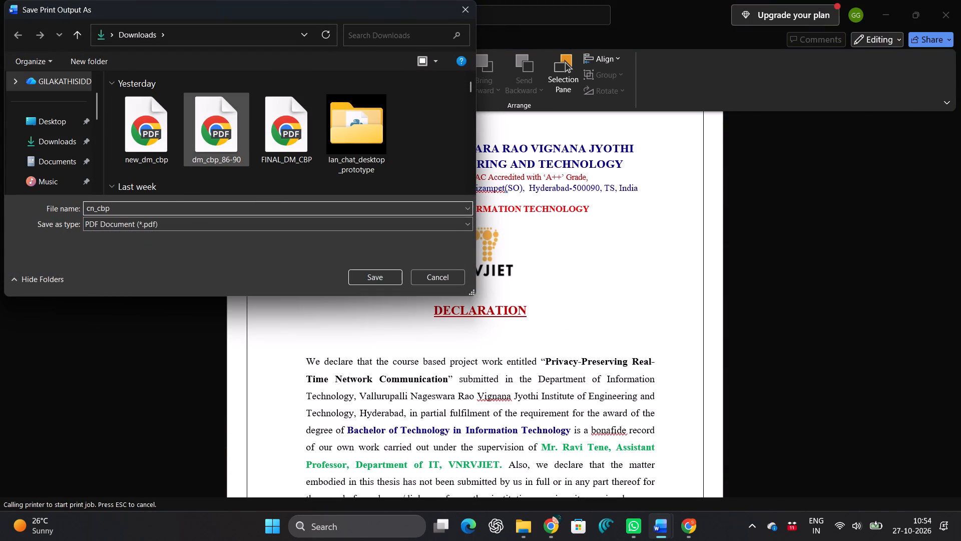
# Save the print output as the PDF document cn_cbp in the Downloads folder.
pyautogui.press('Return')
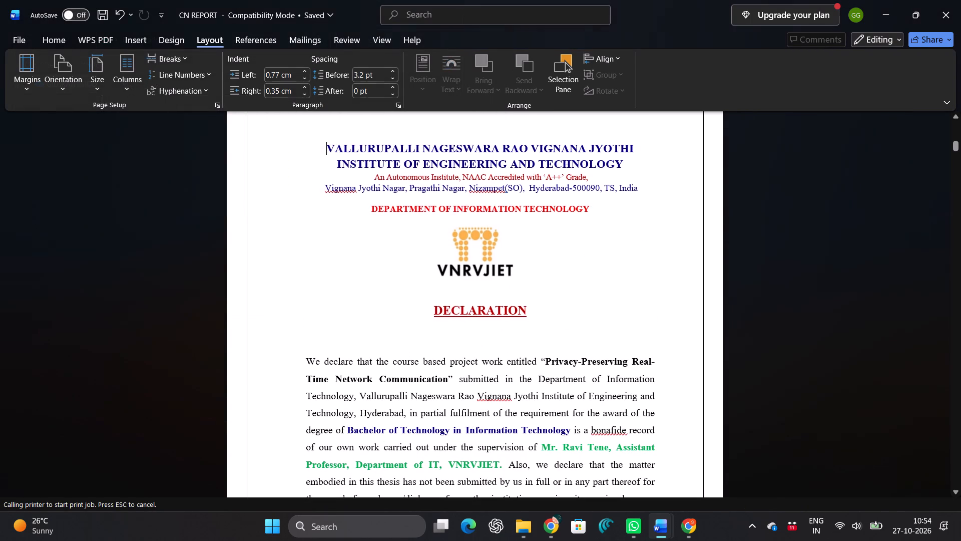
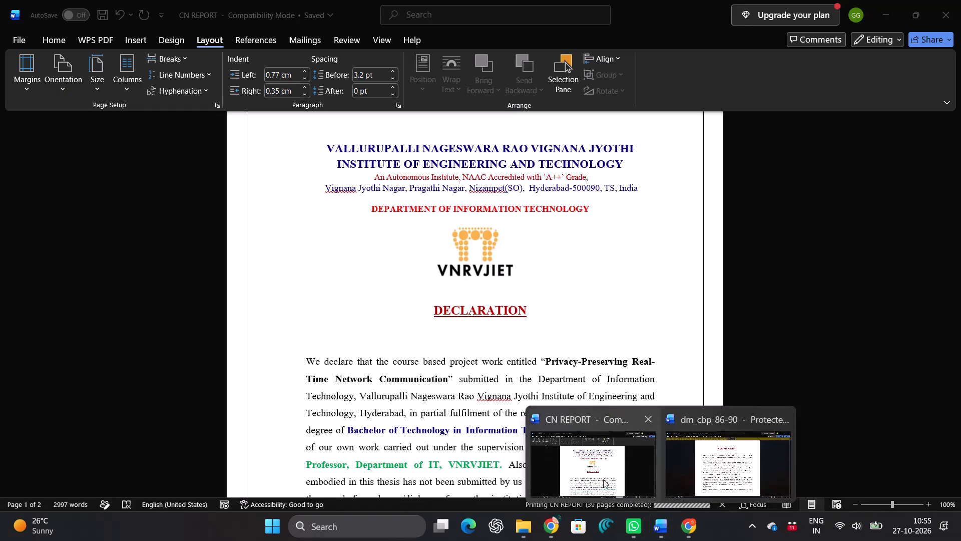
# Switch back to the CN REPORT document in Word and check its Declaration page.
pyautogui.click(603, 479)
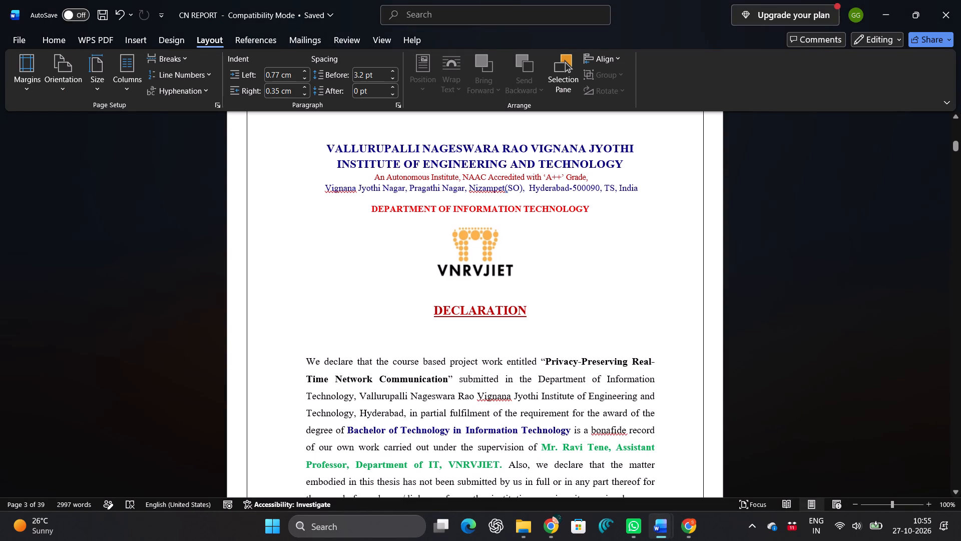
pyautogui.scroll(-1, 542, 421)
pyautogui.scroll(1, 542, 421)
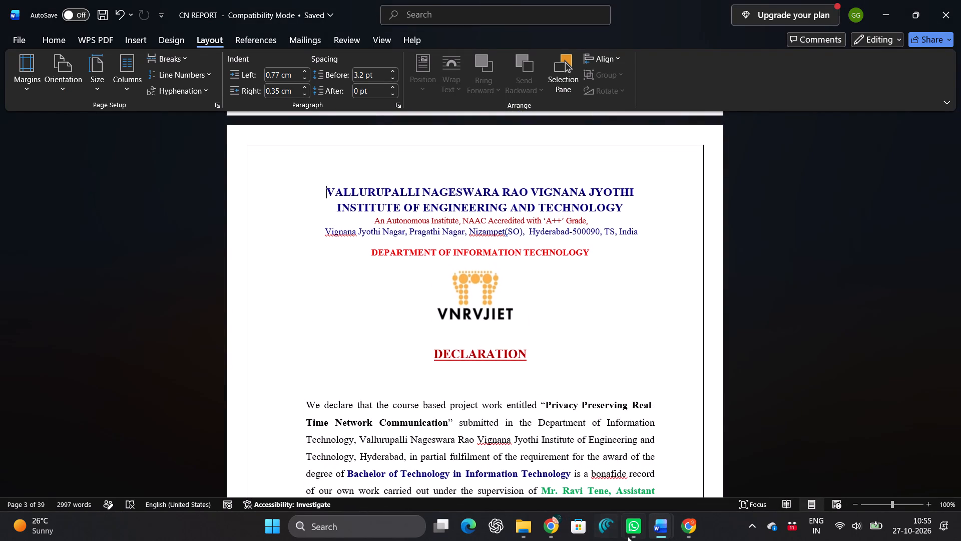
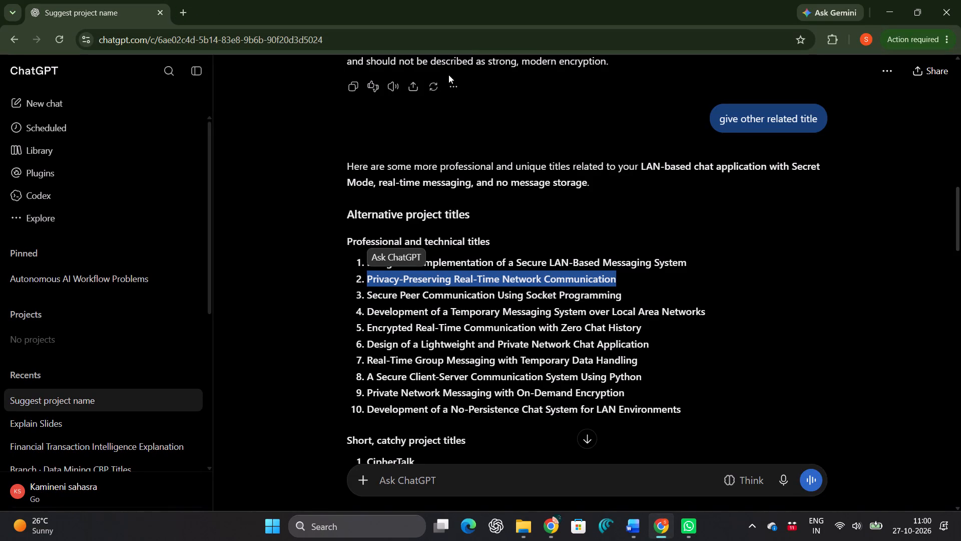
# Open a new browser tab in Google Chrome alongside the ChatGPT conversation about project titles.
pyautogui.click(187, 8)
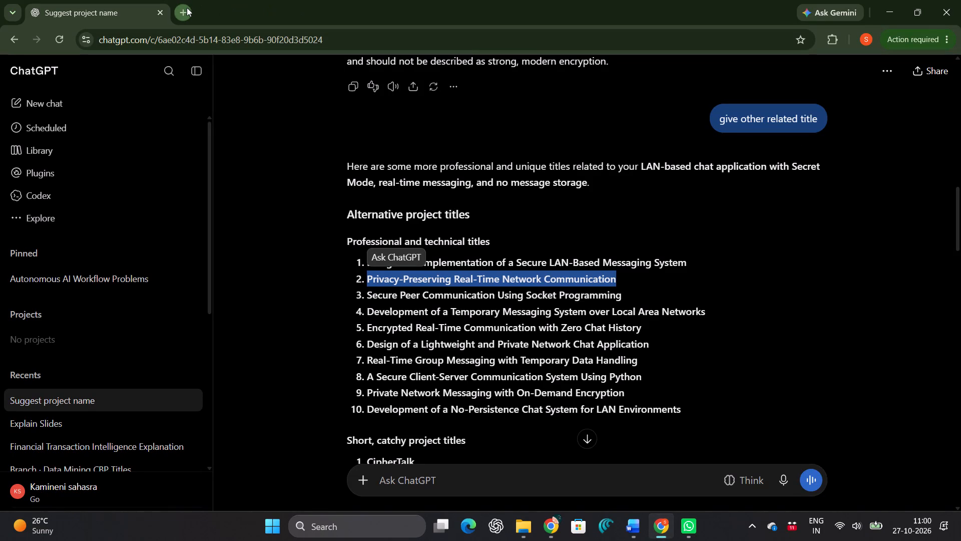
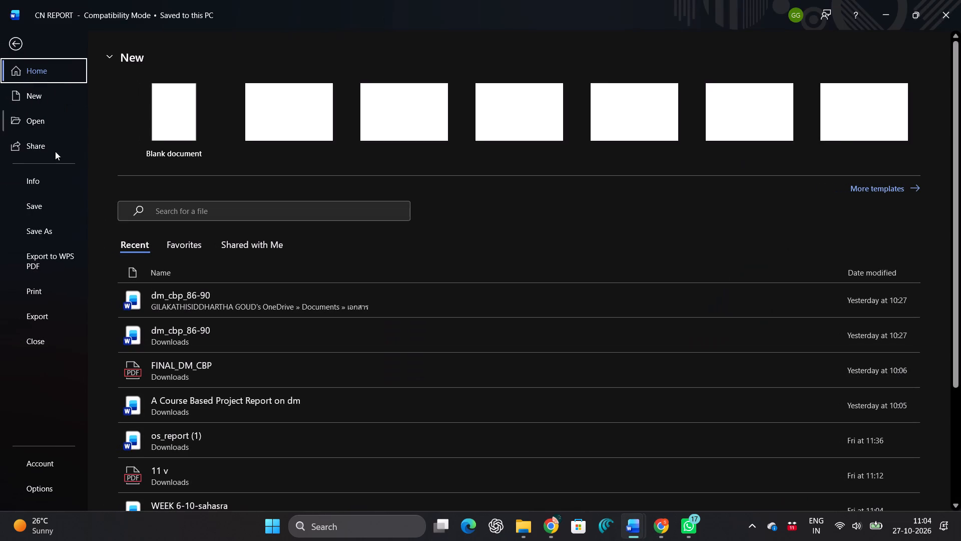
# Remove the page border from the whole document by setting it to None in the page setup's border options.
pyautogui.click(14, 42)
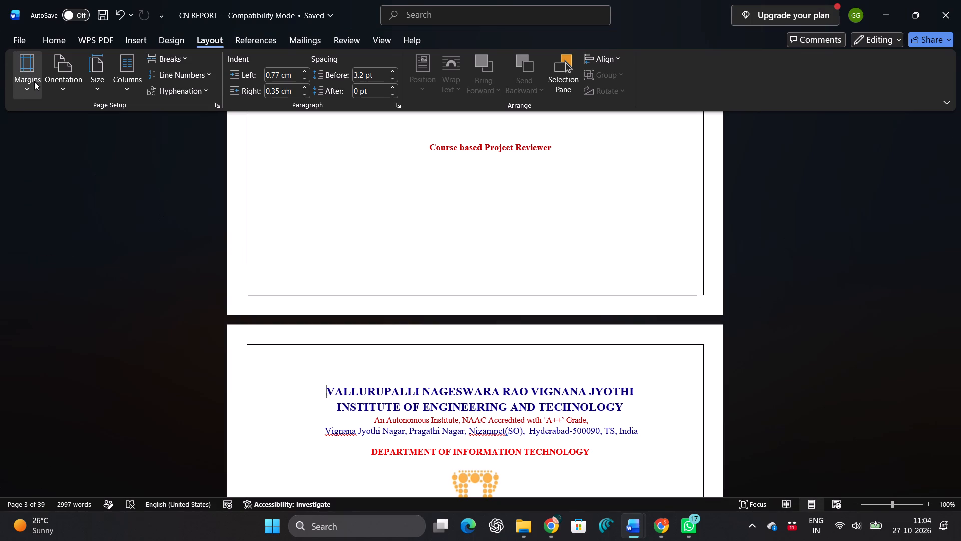
pyautogui.click(34, 84)
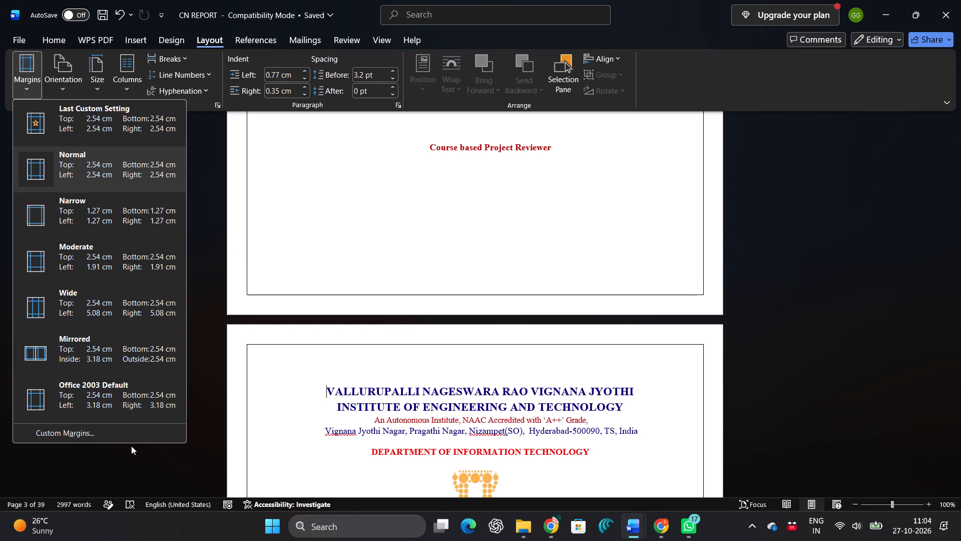
pyautogui.click(126, 436)
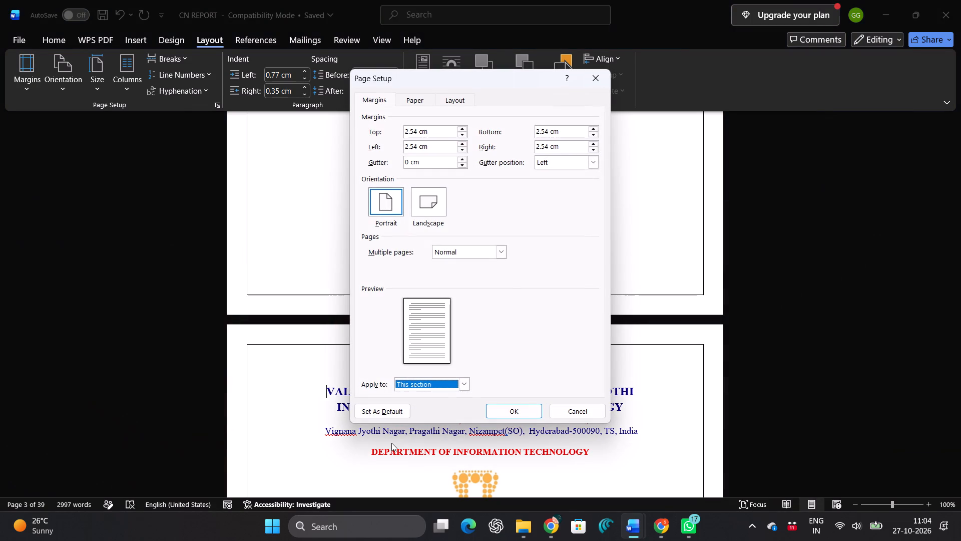
pyautogui.click(451, 99)
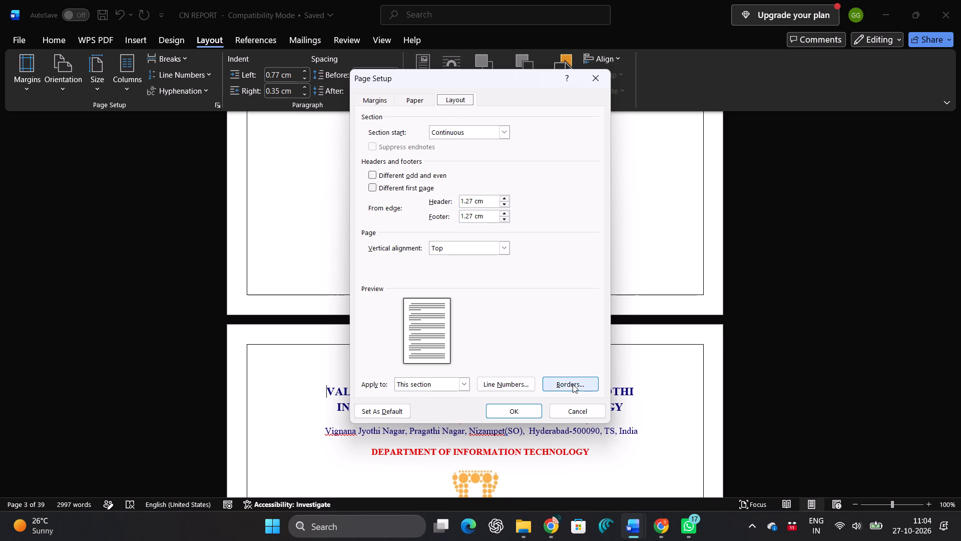
pyautogui.click(573, 384)
pyautogui.click(316, 185)
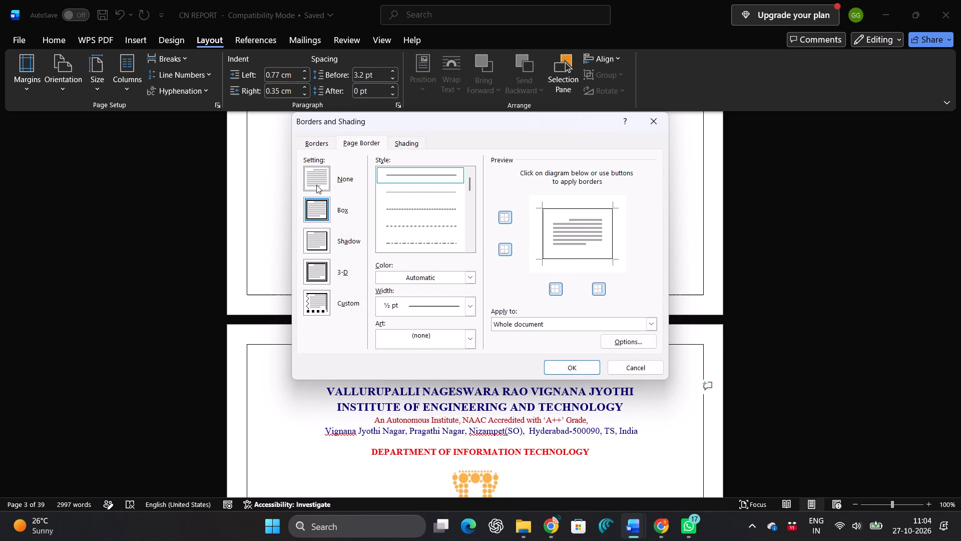
pyautogui.click(568, 372)
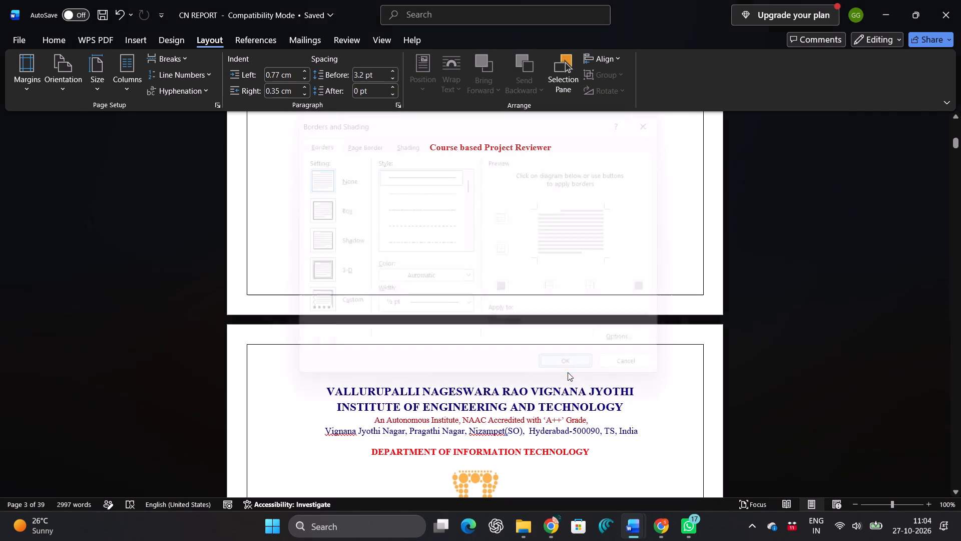
# Apply Narrow margins of 1.27 cm to the Declaration page's section from the print settings.
pyautogui.click(21, 42)
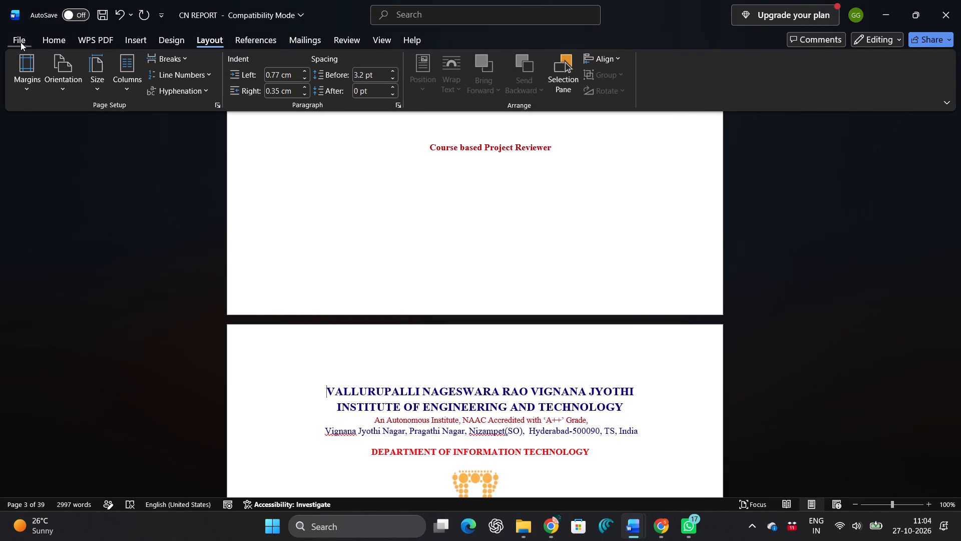
pyautogui.click(35, 294)
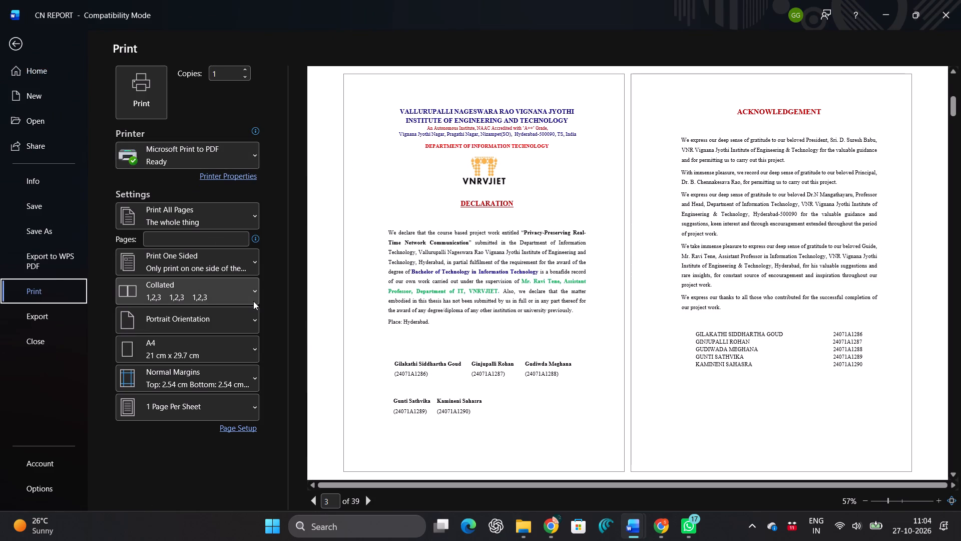
pyautogui.click(253, 378)
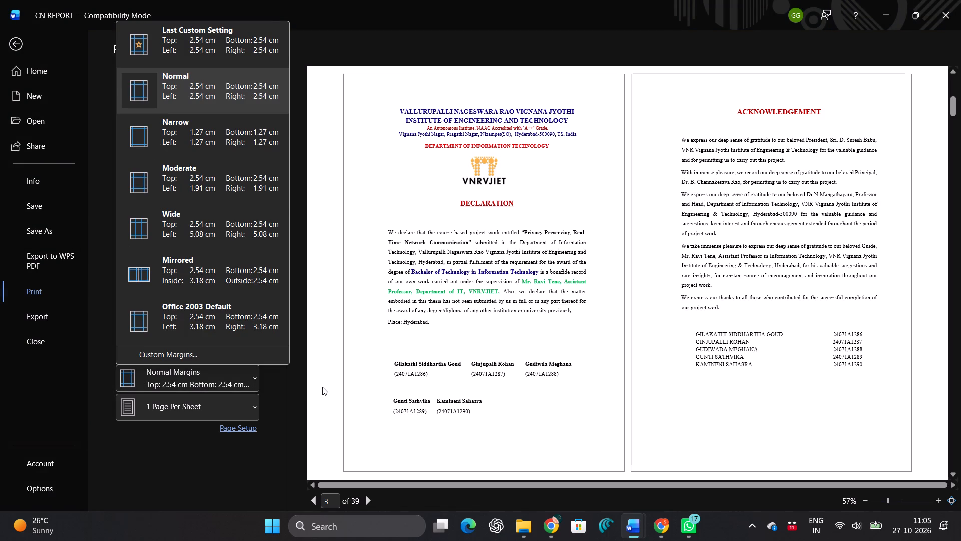
pyautogui.click(211, 101)
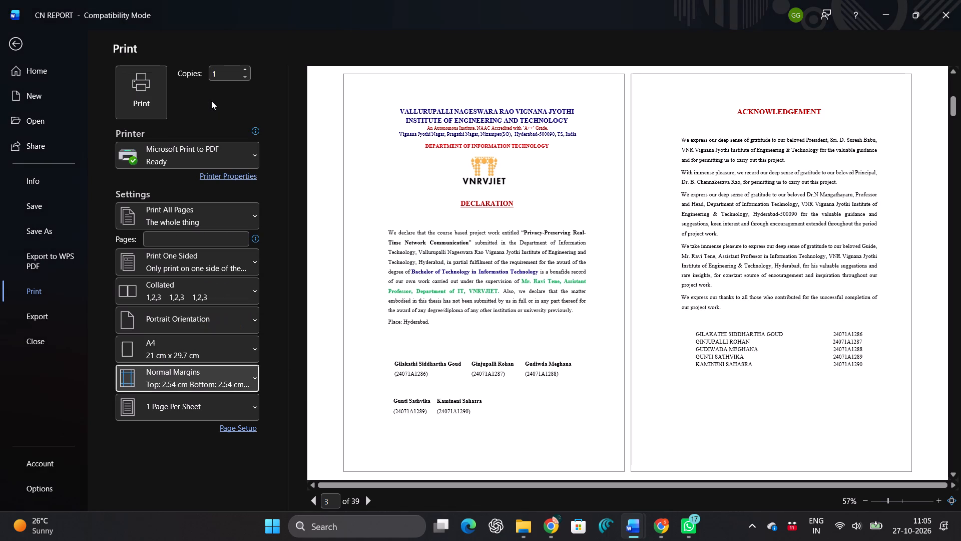
pyautogui.click(253, 374)
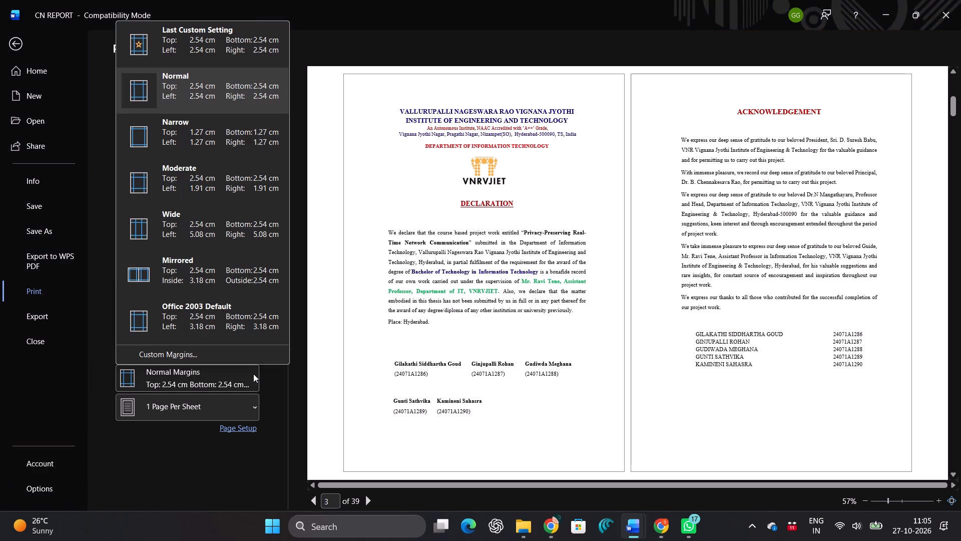
pyautogui.click(215, 142)
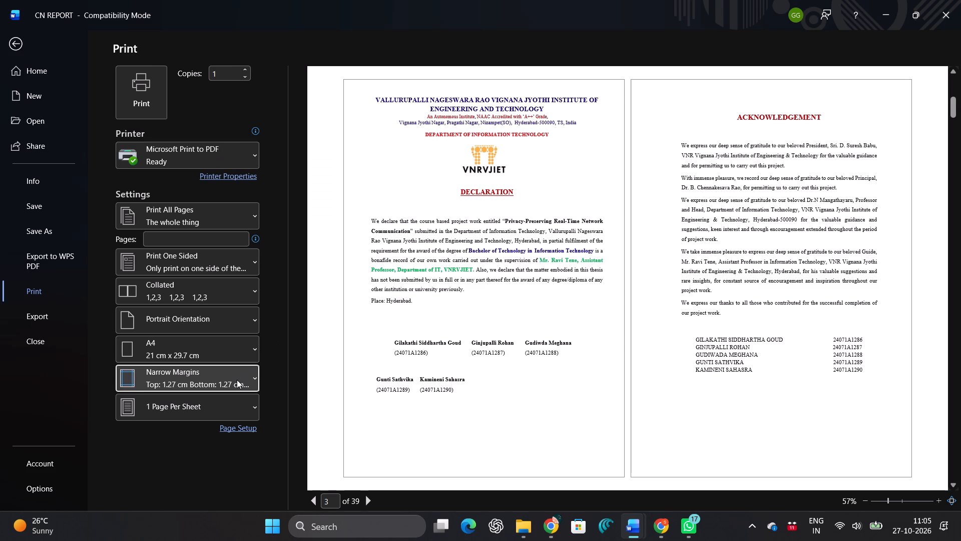
pyautogui.click(17, 45)
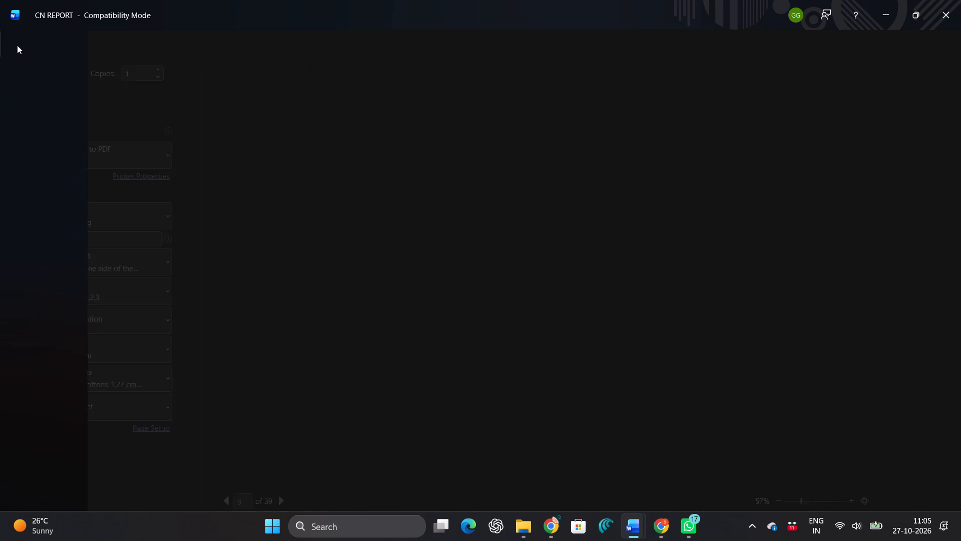
# Apply Normal margins of 2.54 cm to the title page's section from the print settings.
pyautogui.scroll(18, 285, 352)
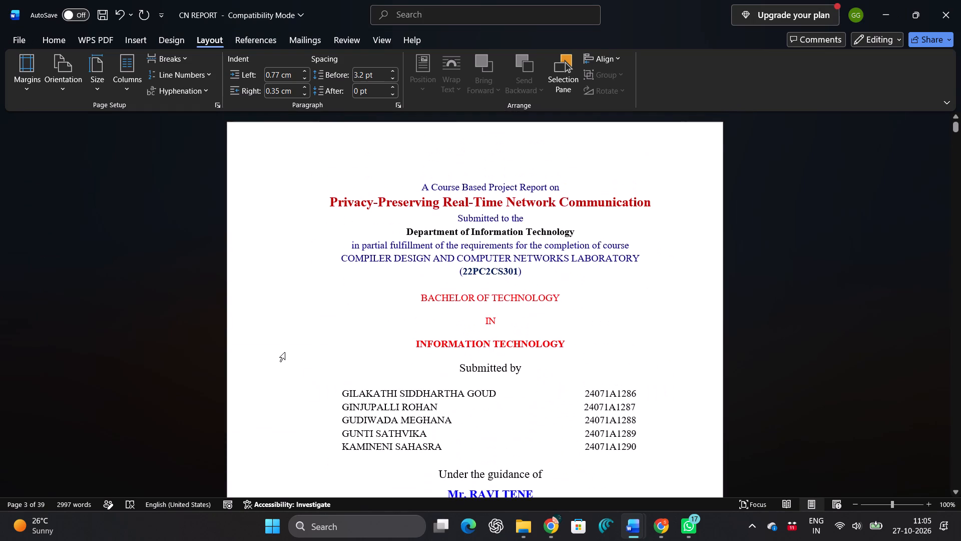
pyautogui.click(11, 35)
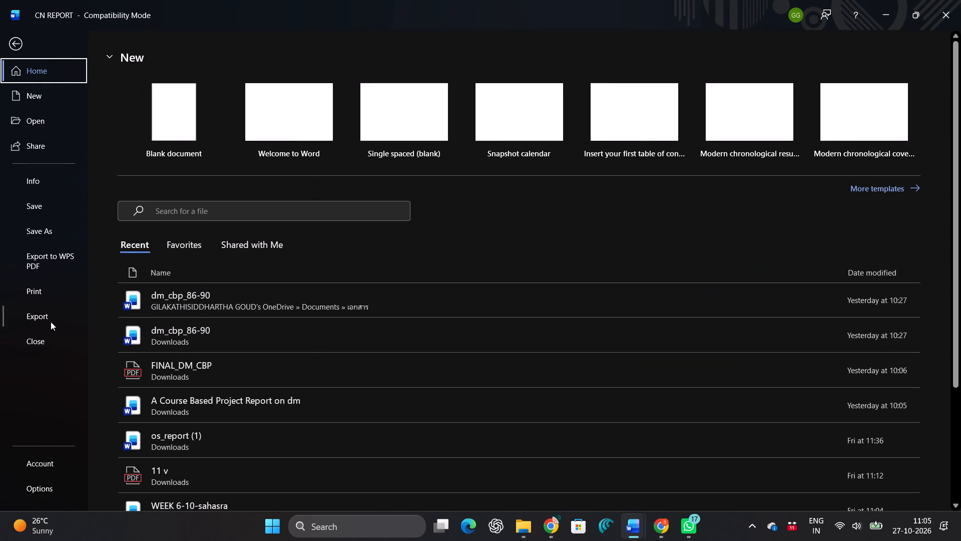
pyautogui.click(39, 295)
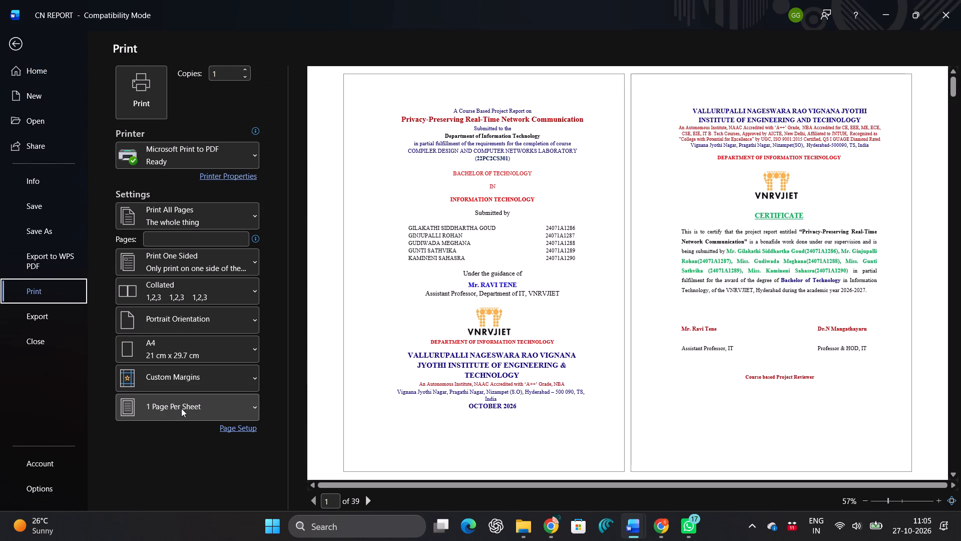
pyautogui.click(239, 381)
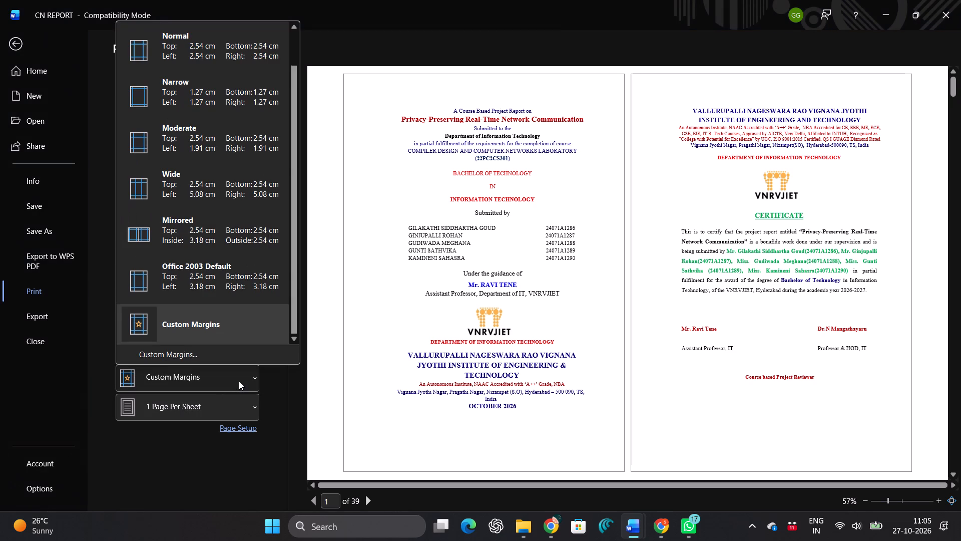
pyautogui.click(251, 64)
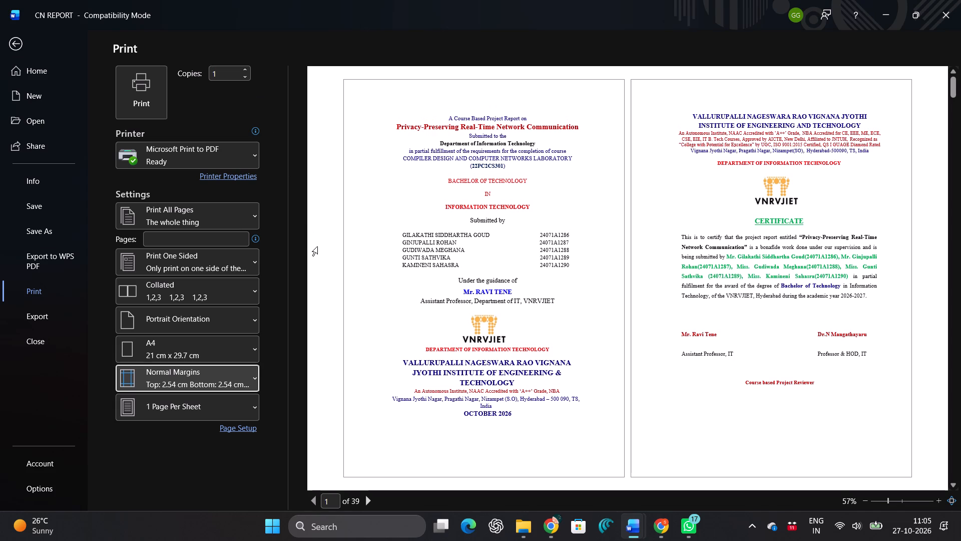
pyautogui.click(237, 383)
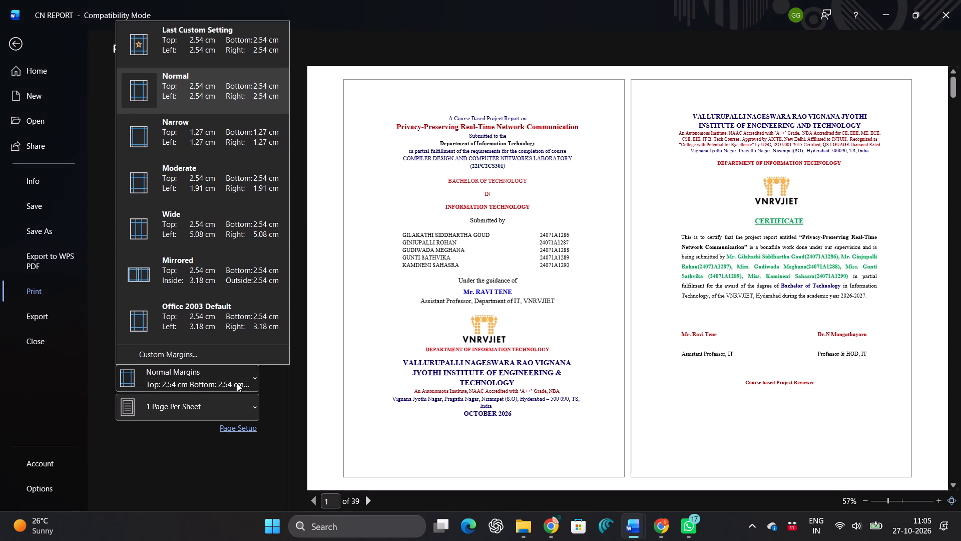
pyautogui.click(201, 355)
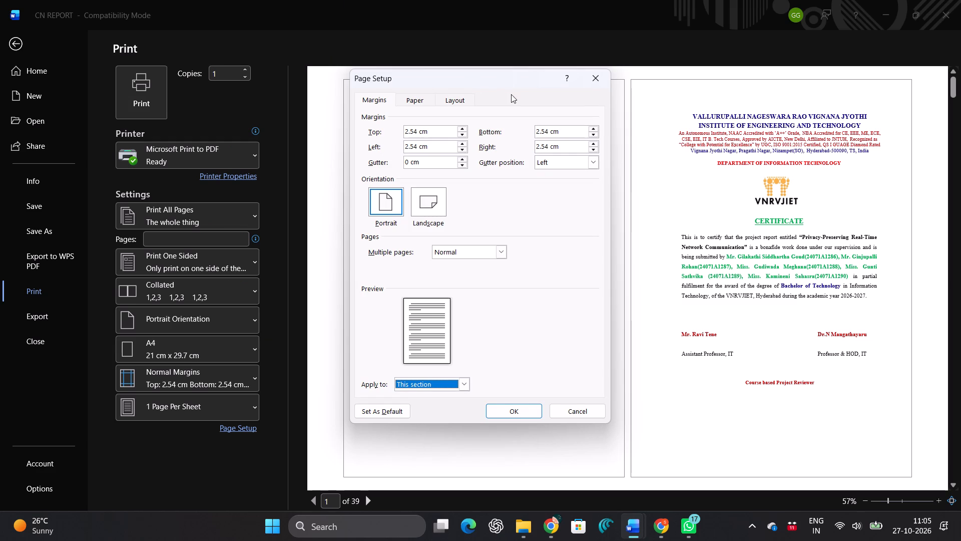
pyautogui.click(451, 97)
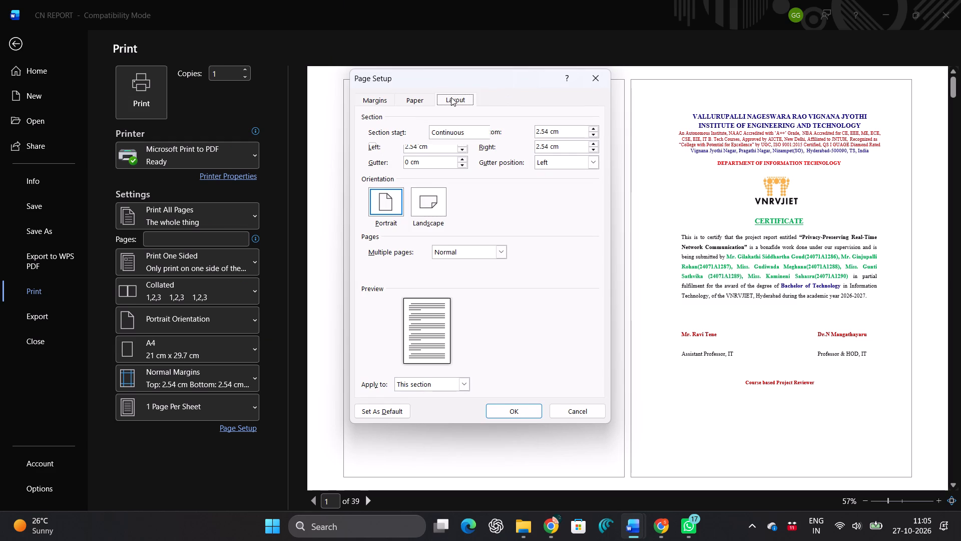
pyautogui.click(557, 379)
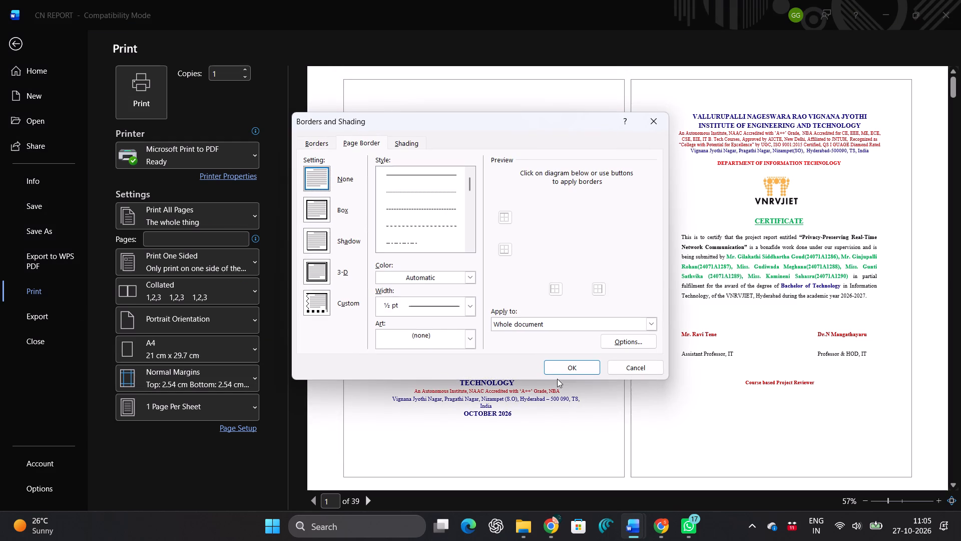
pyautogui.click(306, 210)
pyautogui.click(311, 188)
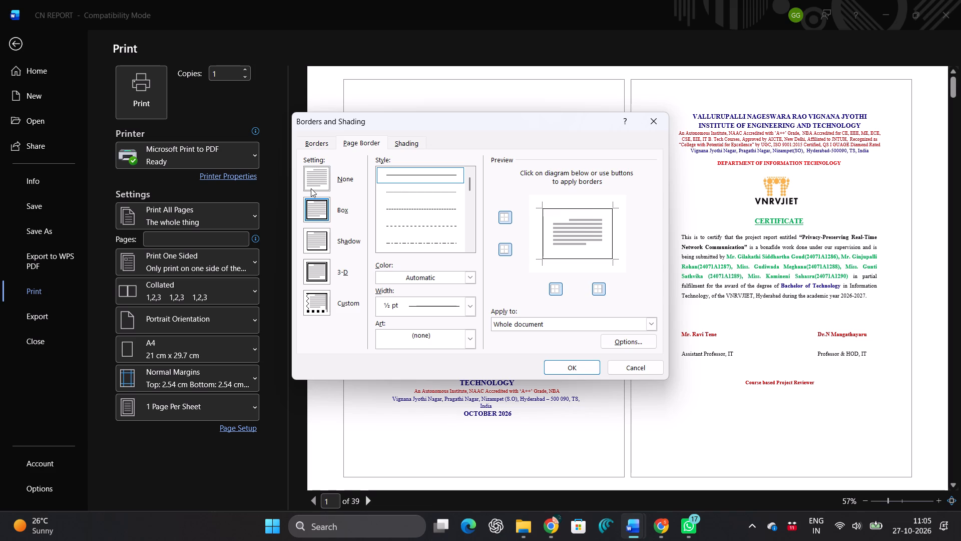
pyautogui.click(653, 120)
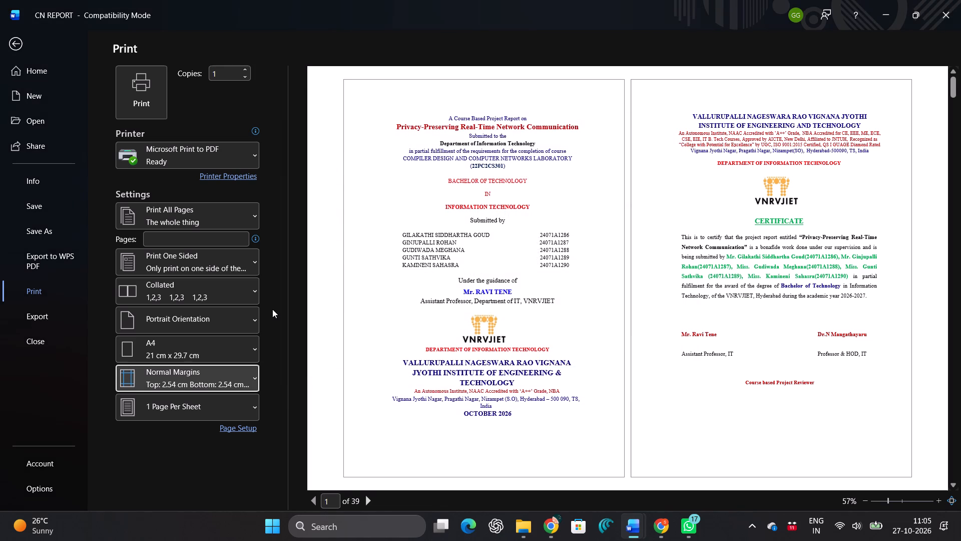
# Look through the report's pages in the document, checking their borders and margins.
pyautogui.click(13, 46)
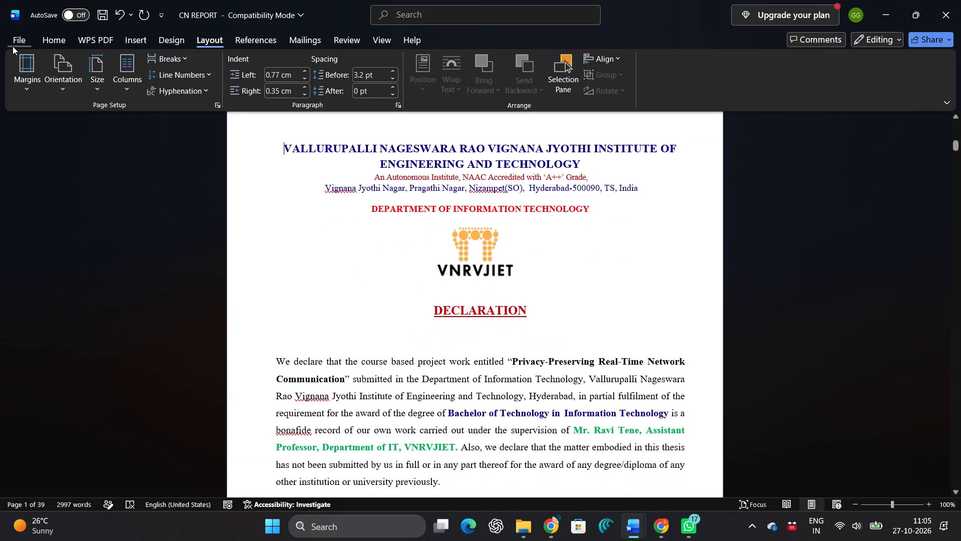
pyautogui.scroll(16, 282, 326)
pyautogui.scroll(-3, 282, 326)
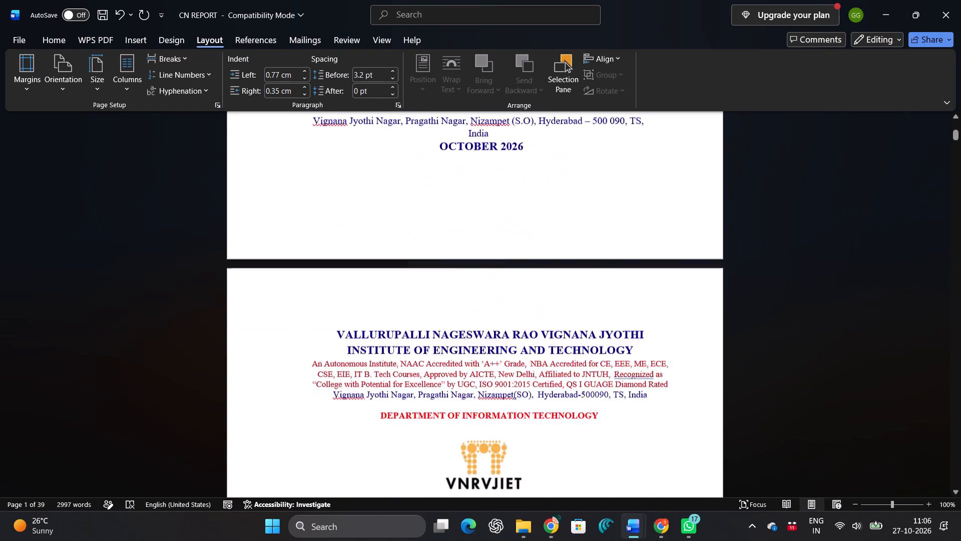
pyautogui.scroll(-20, 282, 326)
pyautogui.scroll(5, 282, 326)
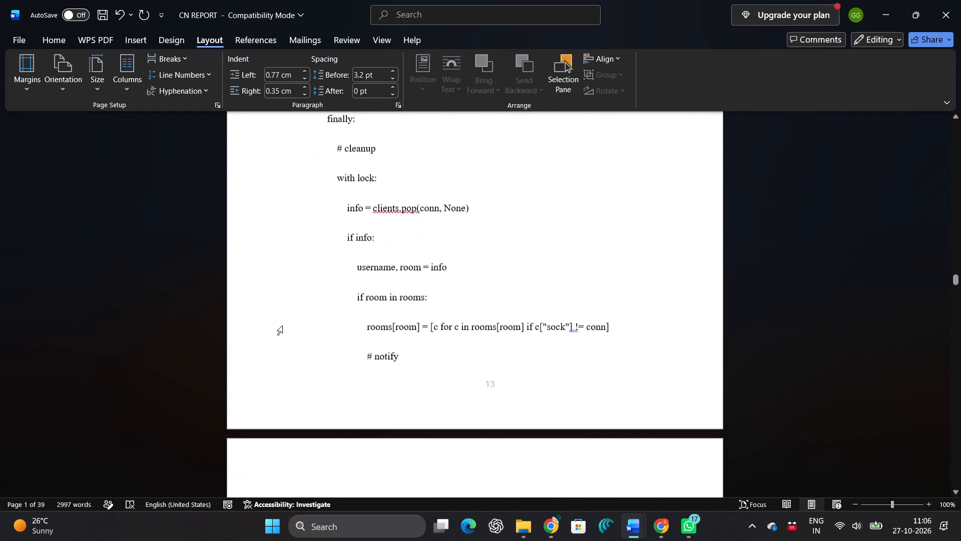
pyautogui.scroll(20, 282, 326)
pyautogui.scroll(3, 282, 326)
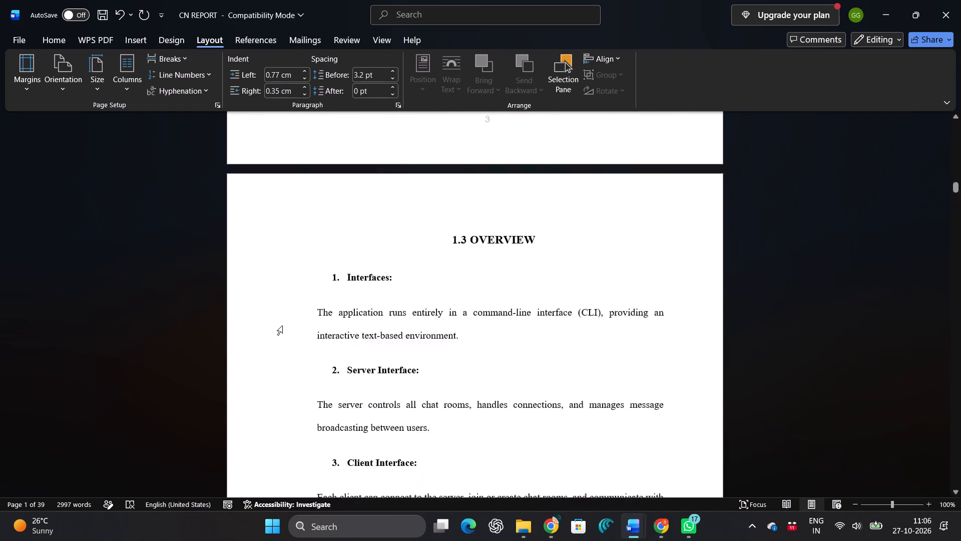
pyautogui.scroll(18, 282, 326)
pyautogui.scroll(-15, 282, 326)
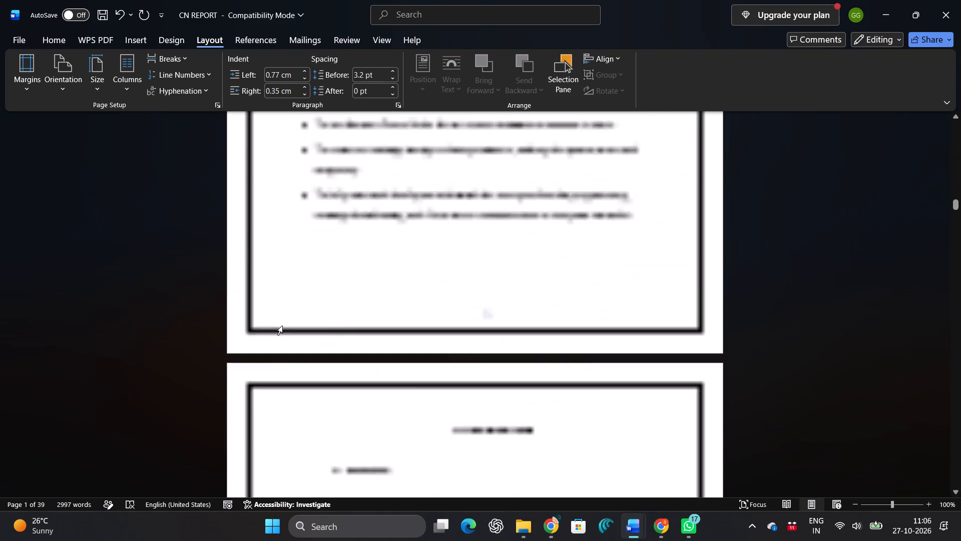
# Close the CN REPORT document, saving its changes.
pyautogui.click(960, 0)
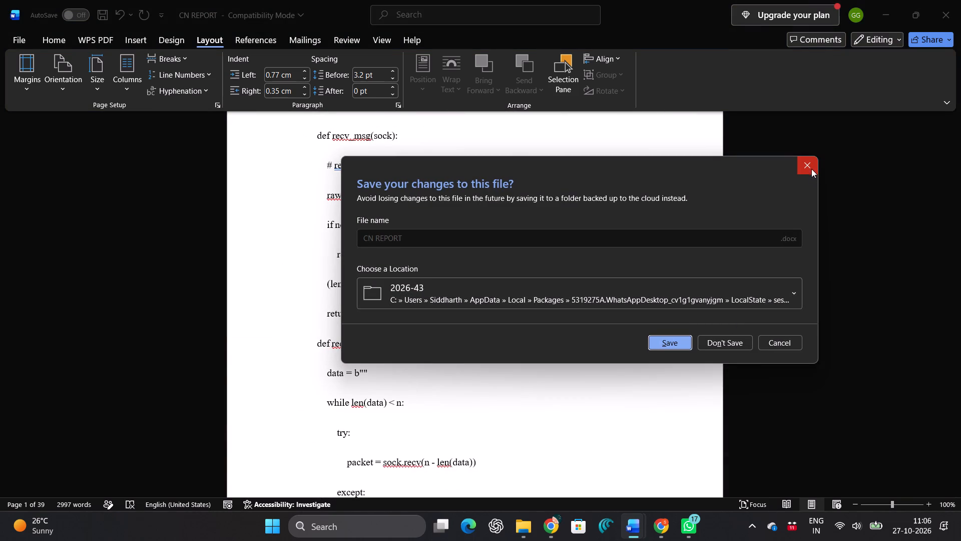
pyautogui.click(679, 344)
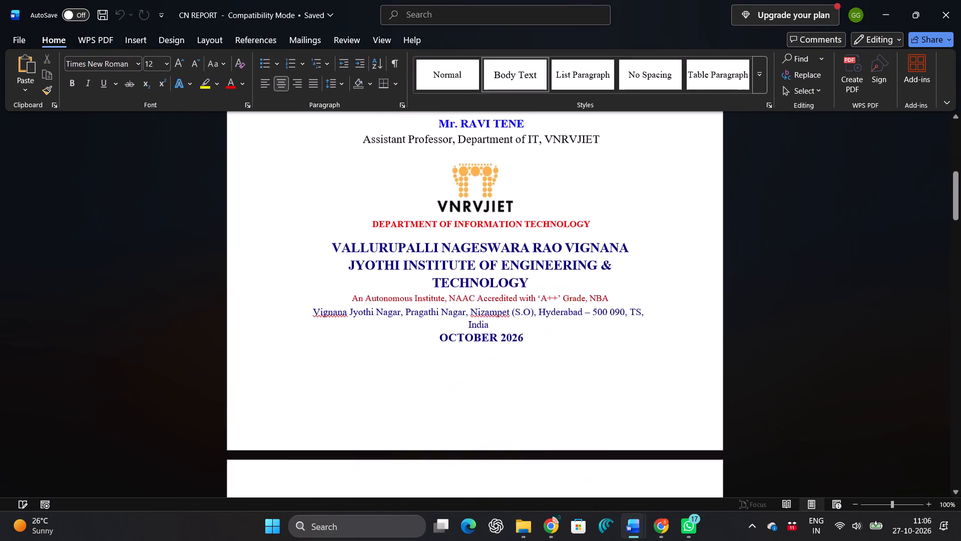
pyautogui.scroll(-1, 386, 328)
pyautogui.scroll(15, 386, 328)
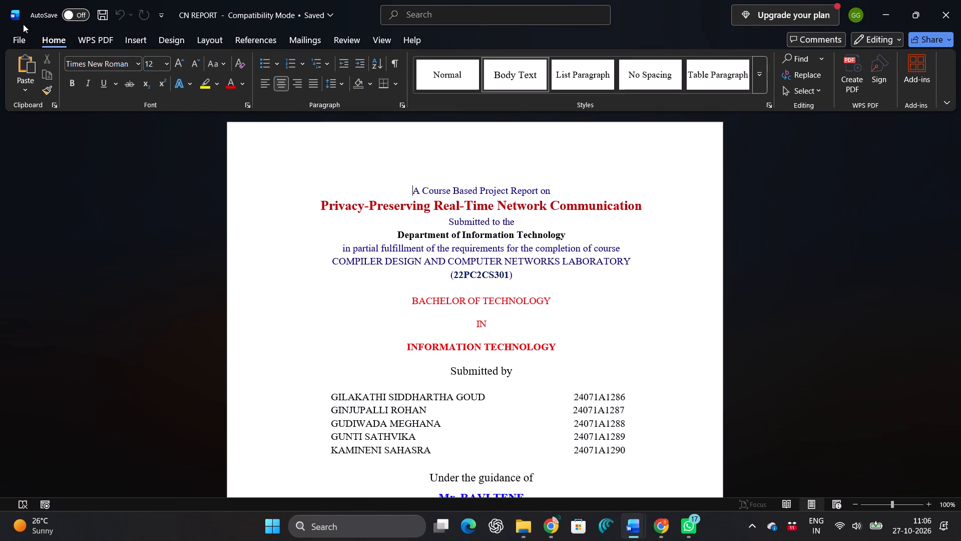
# Look through the opening pages of the CN REPORT document, from the title page to the declaration.
pyautogui.scroll(-1, 257, 291)
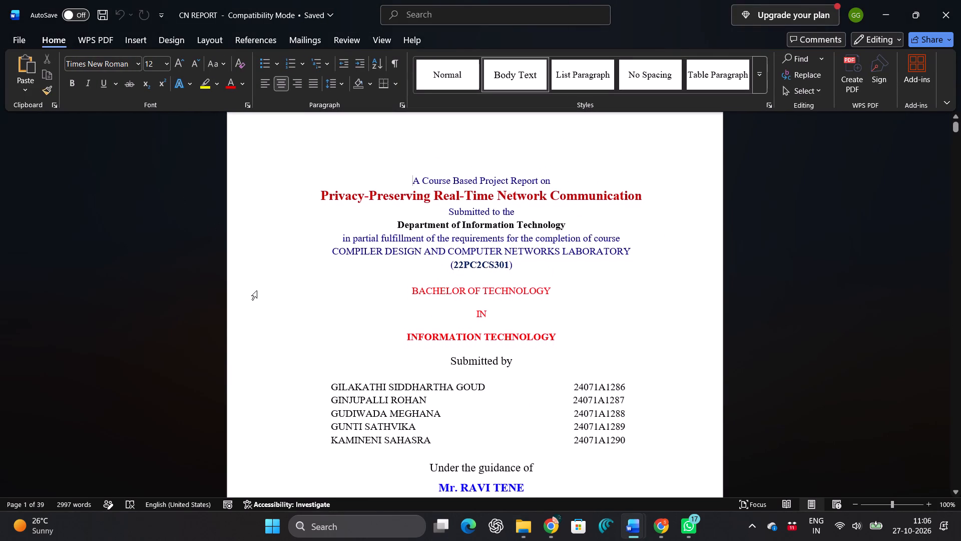
pyautogui.scroll(-4, 257, 291)
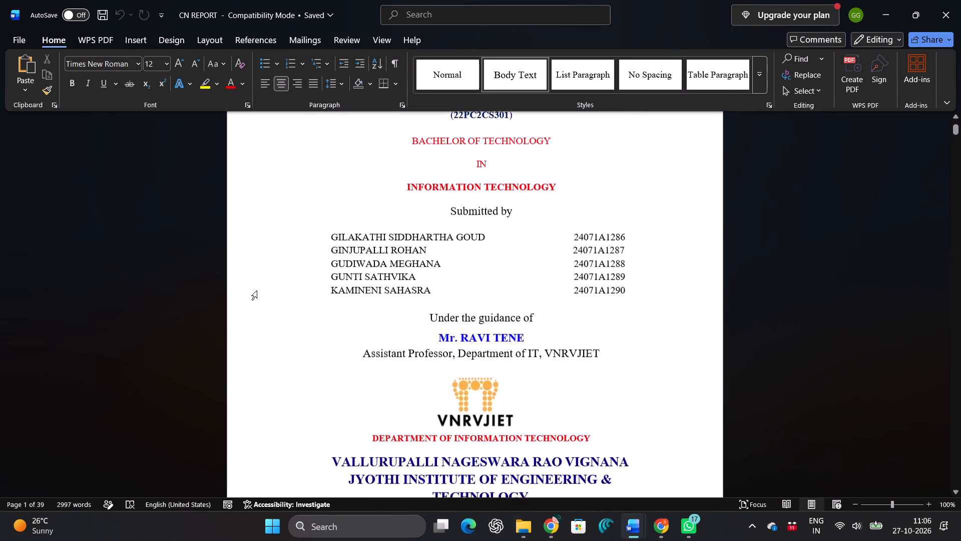
pyautogui.scroll(-8, 257, 291)
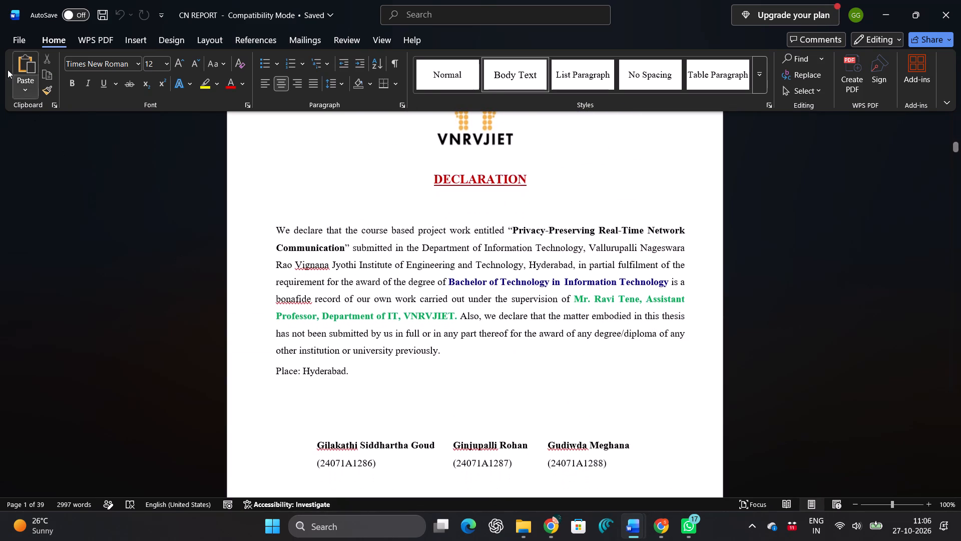
# Apply Normal margins of 2.54 cm to the declaration page's section from the print settings.
pyautogui.click(10, 41)
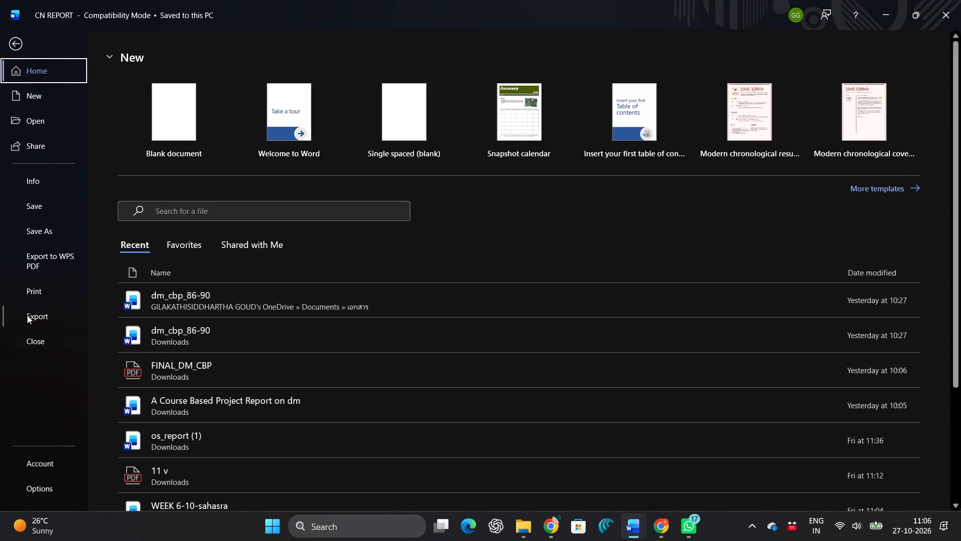
pyautogui.click(44, 297)
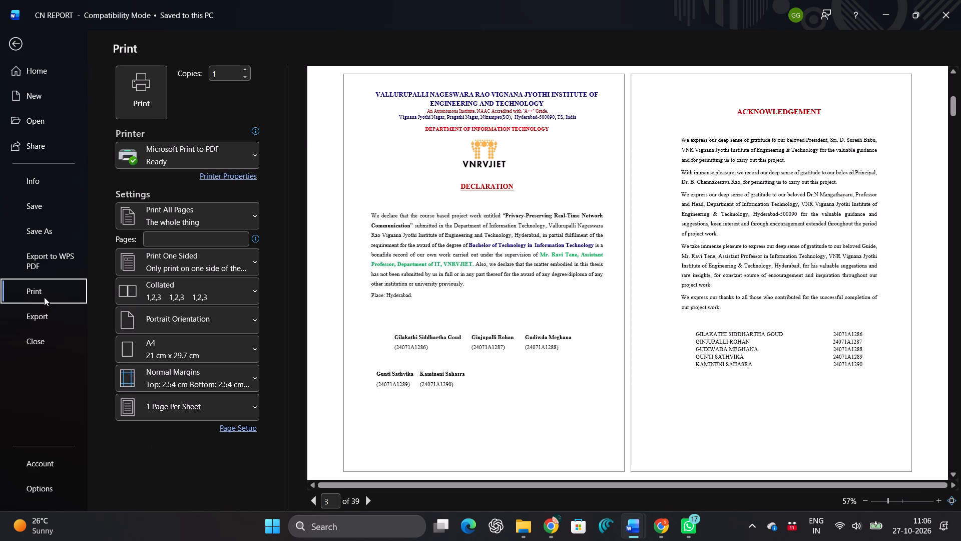
pyautogui.click(249, 411)
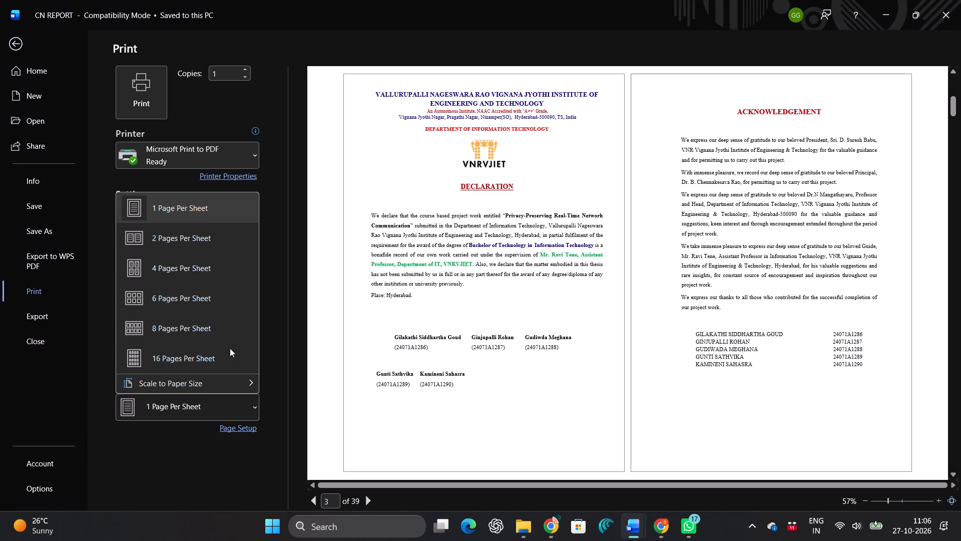
pyautogui.click(134, 469)
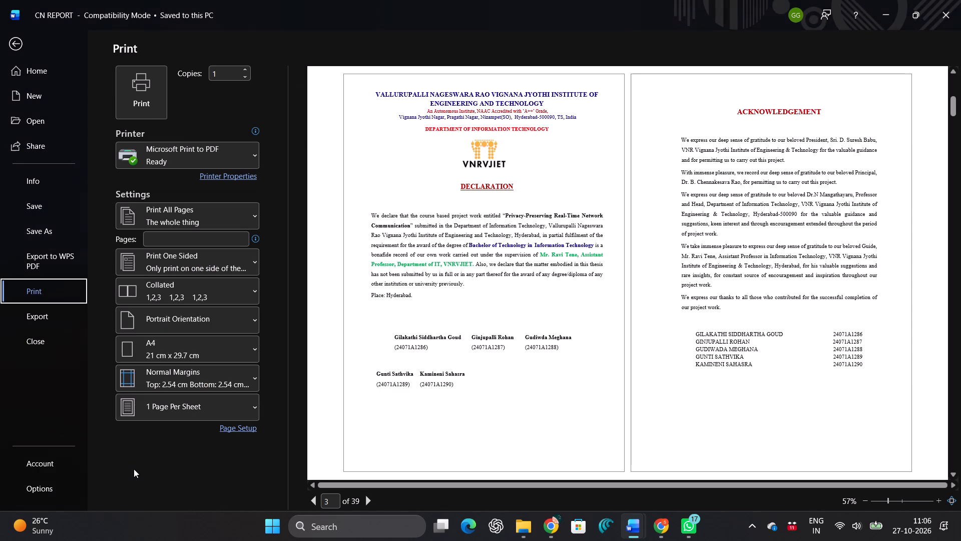
pyautogui.click(248, 378)
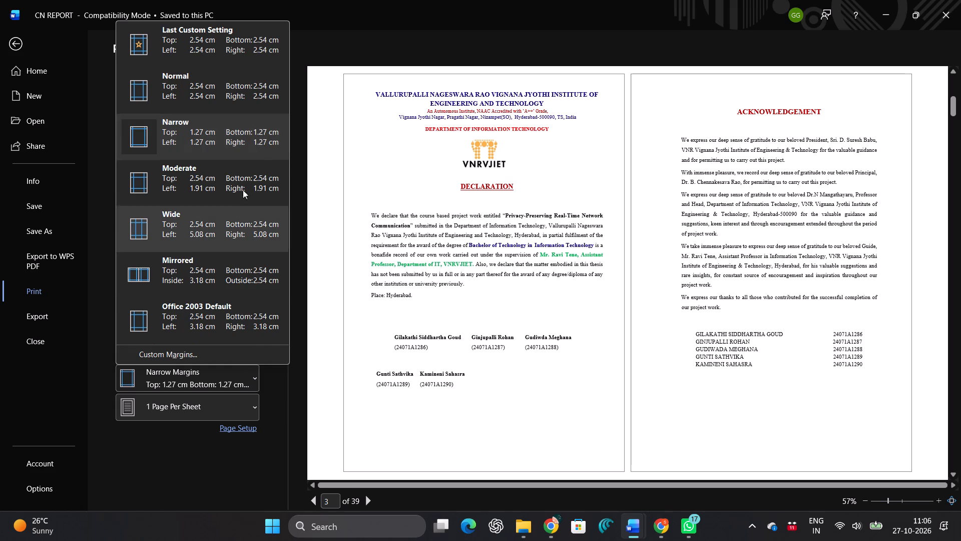
pyautogui.click(222, 89)
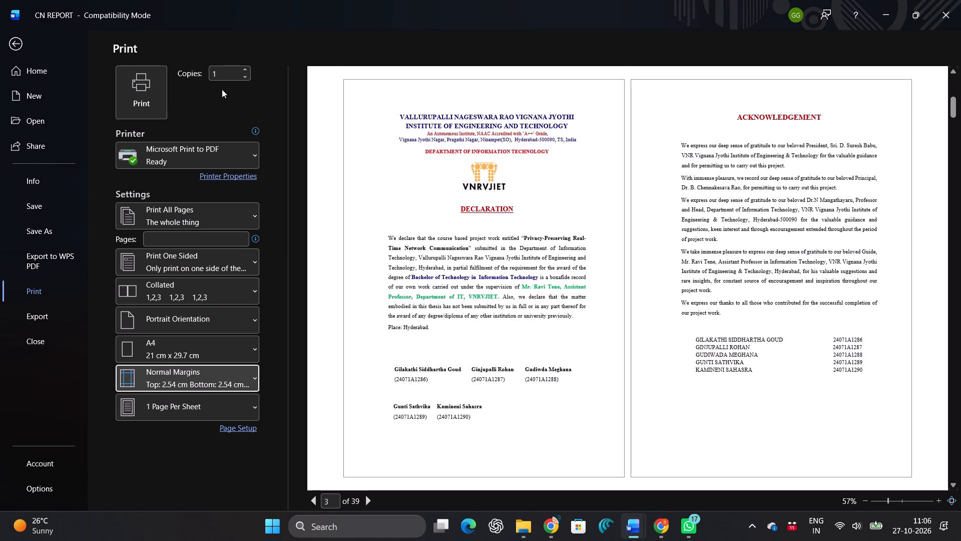
pyautogui.doubleClick(222, 89)
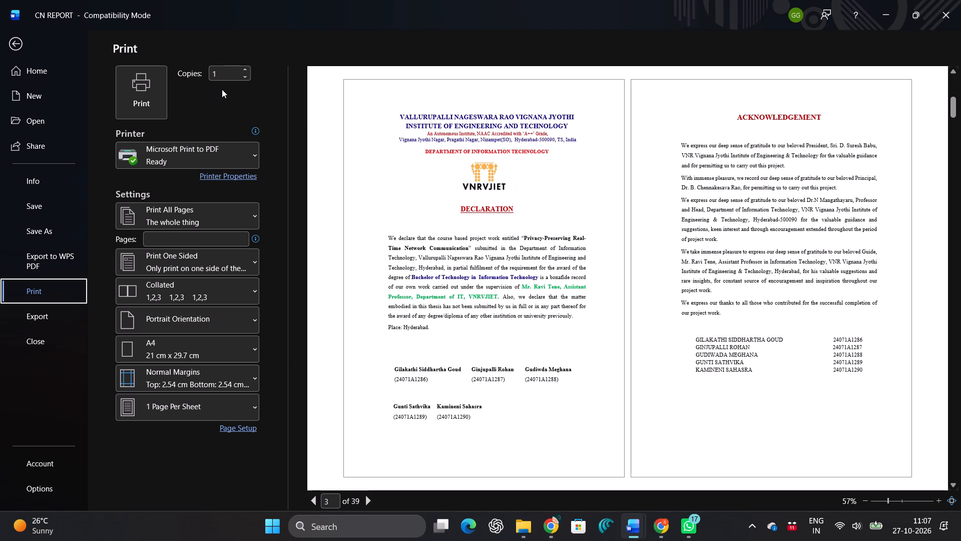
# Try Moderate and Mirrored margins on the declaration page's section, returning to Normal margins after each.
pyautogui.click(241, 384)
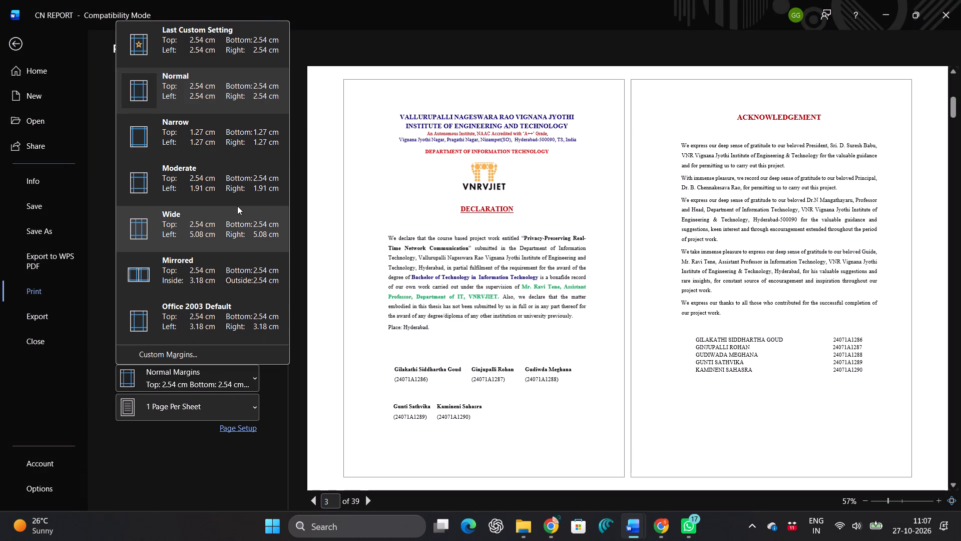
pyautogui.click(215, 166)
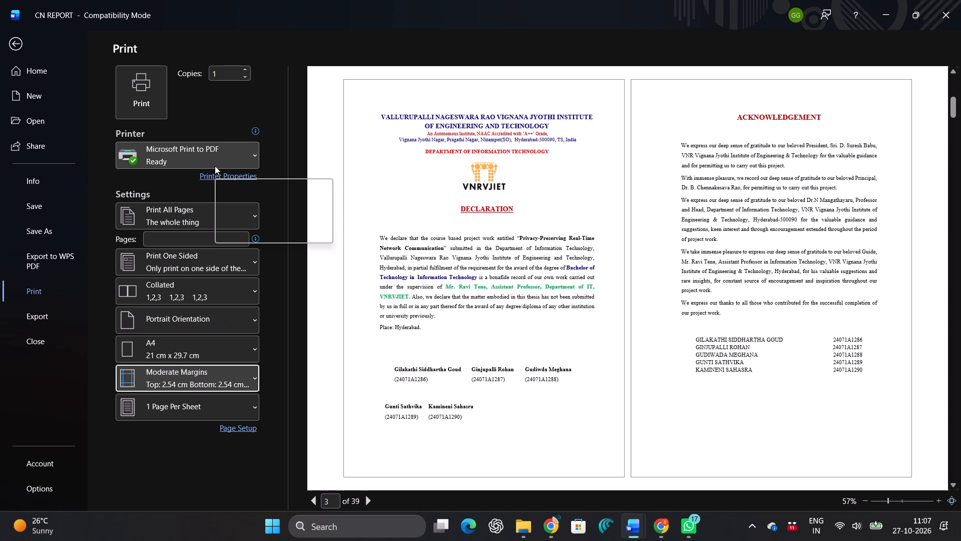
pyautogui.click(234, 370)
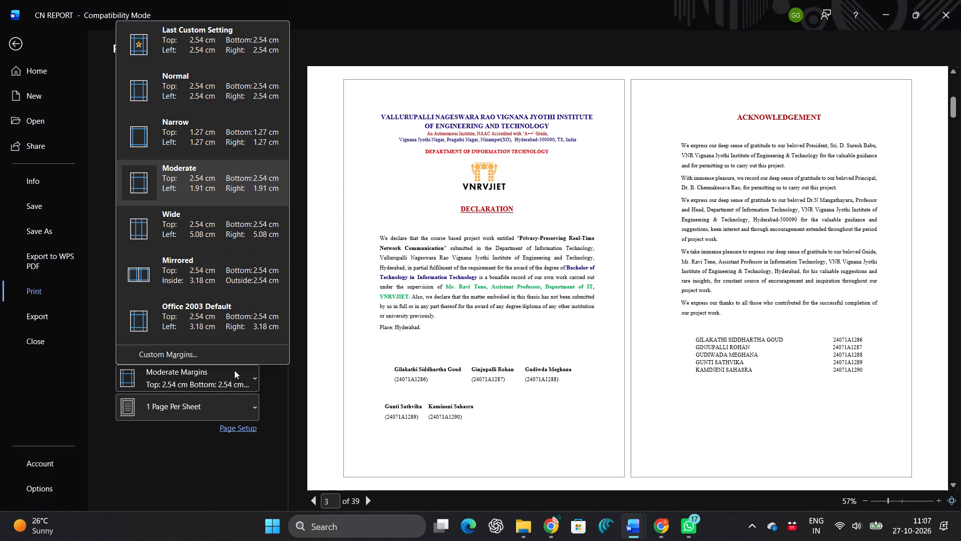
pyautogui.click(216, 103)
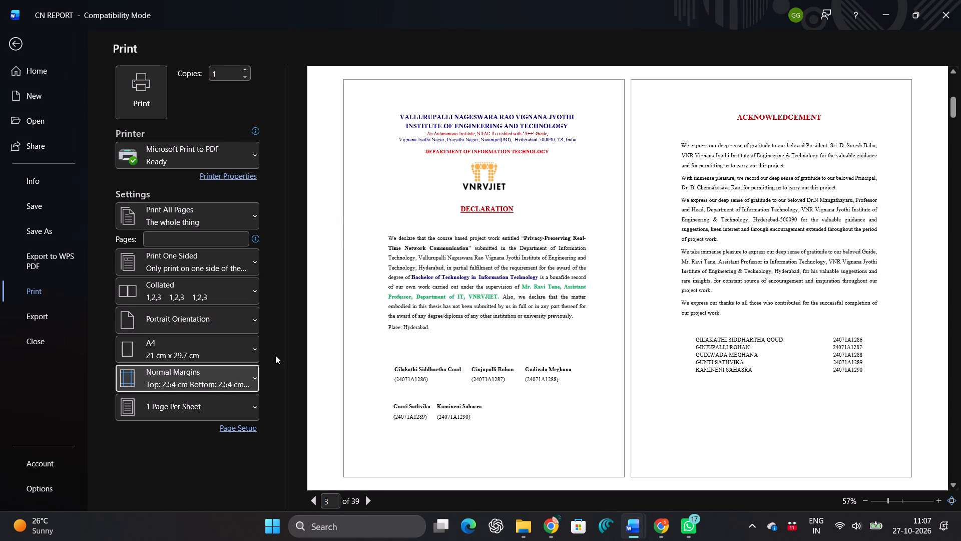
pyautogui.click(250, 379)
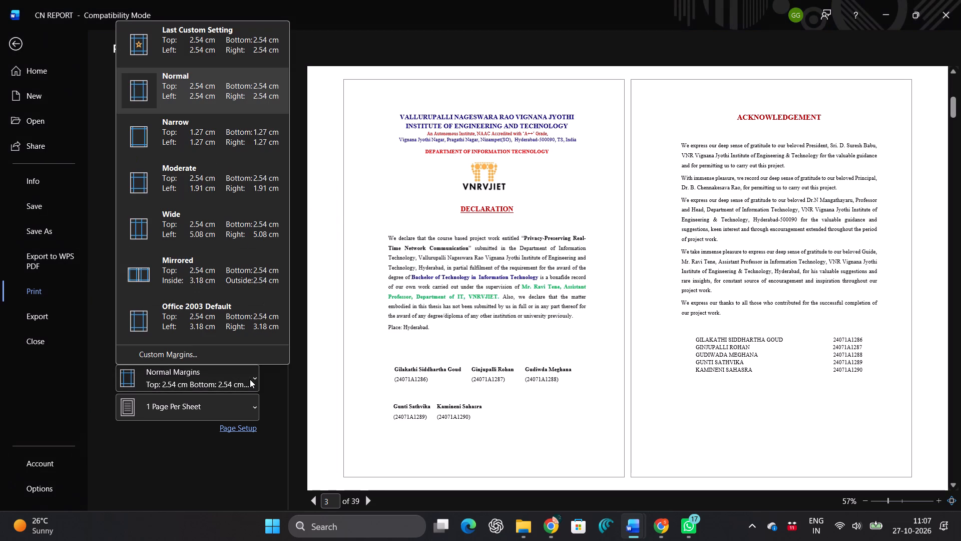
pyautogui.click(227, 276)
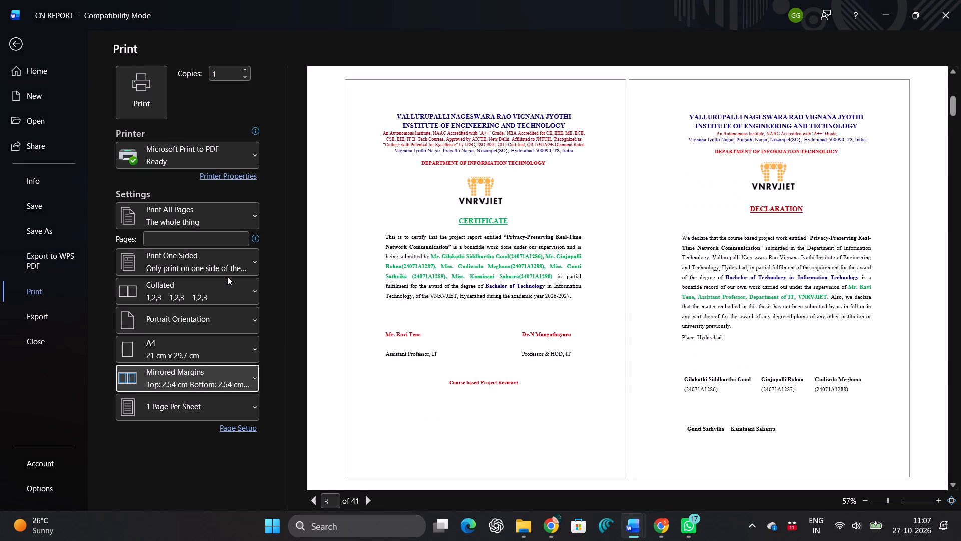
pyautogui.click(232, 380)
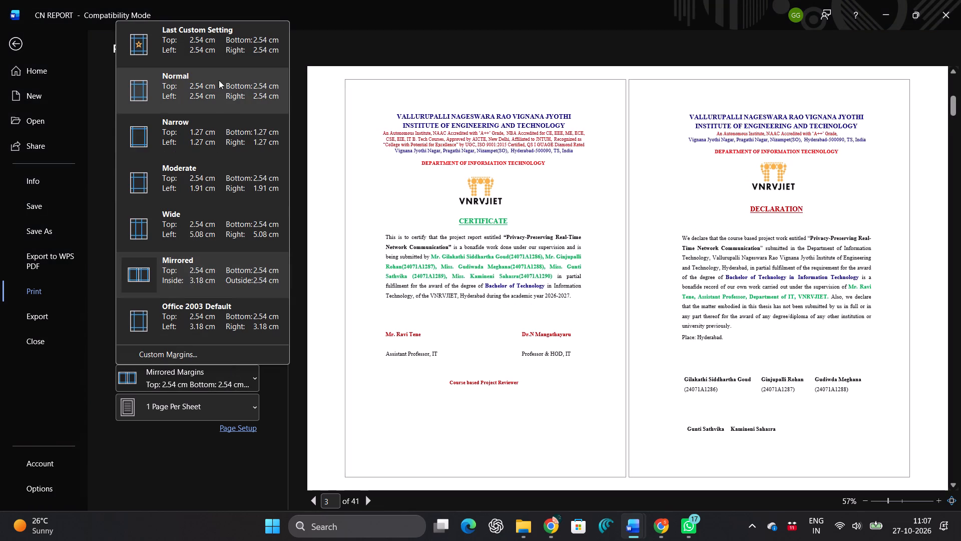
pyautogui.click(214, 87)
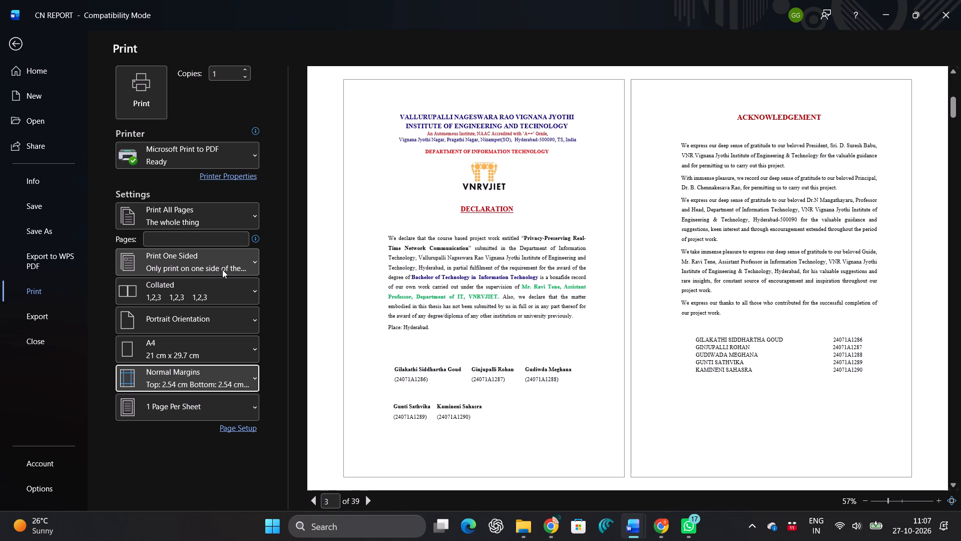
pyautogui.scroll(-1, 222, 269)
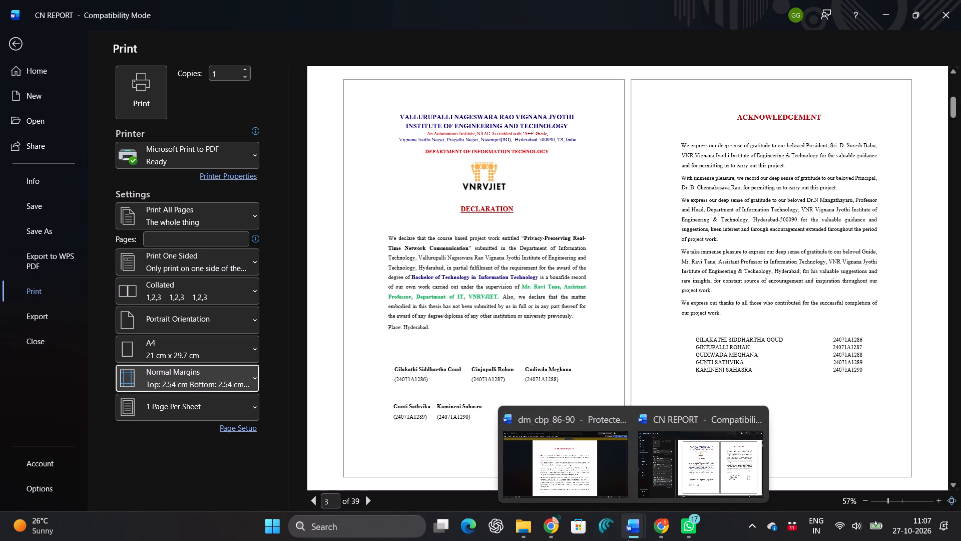
# Switch to the dm_cbp_86-90 document and enable editing in it.
pyautogui.click(600, 475)
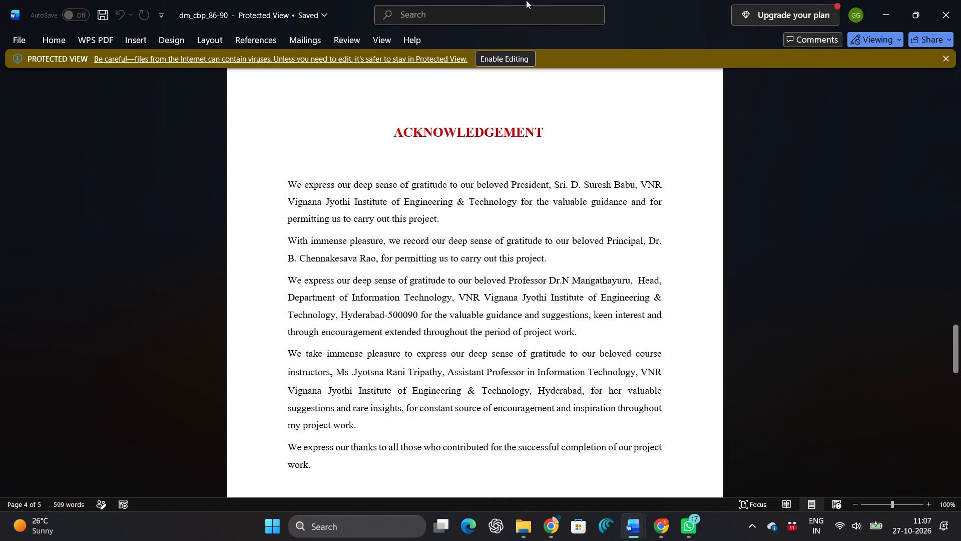
pyautogui.click(494, 64)
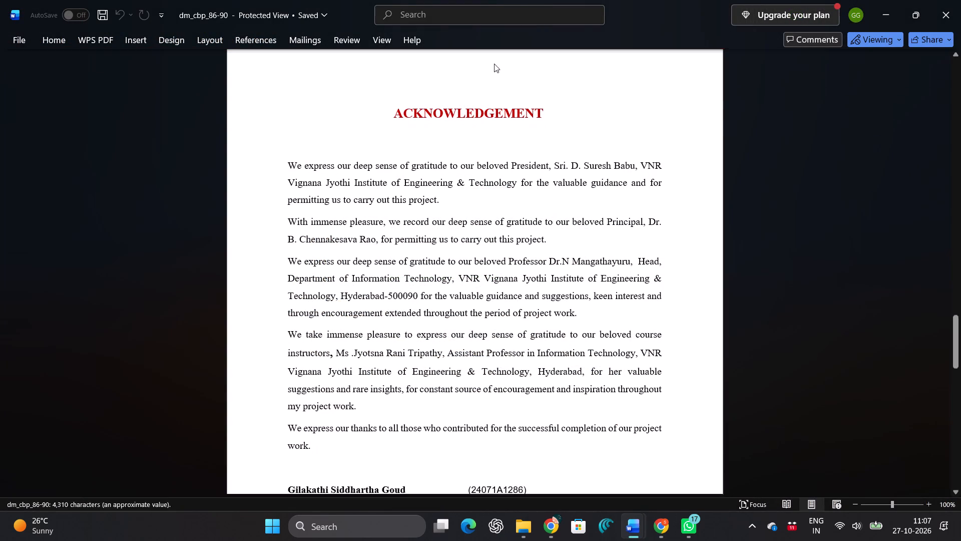
# Examine the dm_cbp_86-90 report's title page layout and its margins in the print preview for reference.
pyautogui.scroll(-4, 381, 236)
pyautogui.scroll(4, 381, 236)
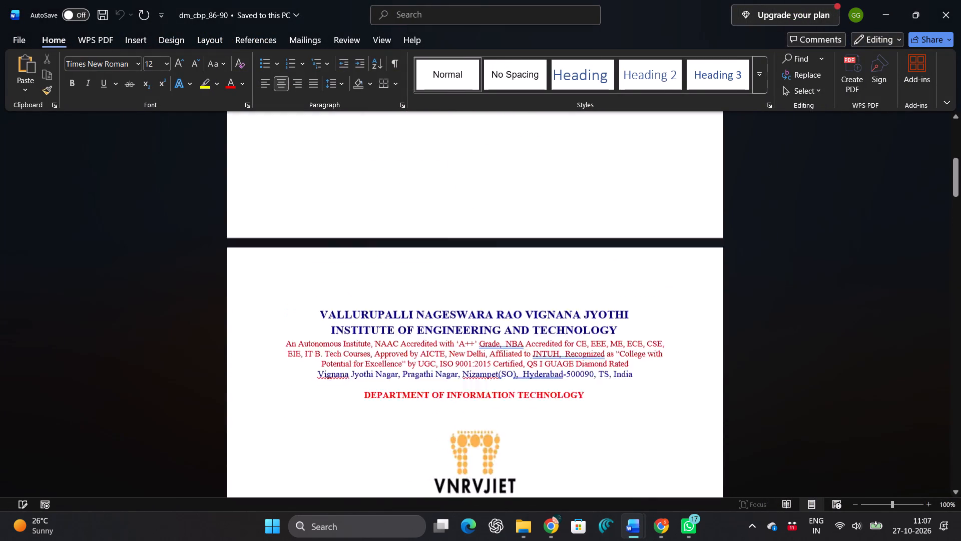
pyautogui.scroll(8, 381, 236)
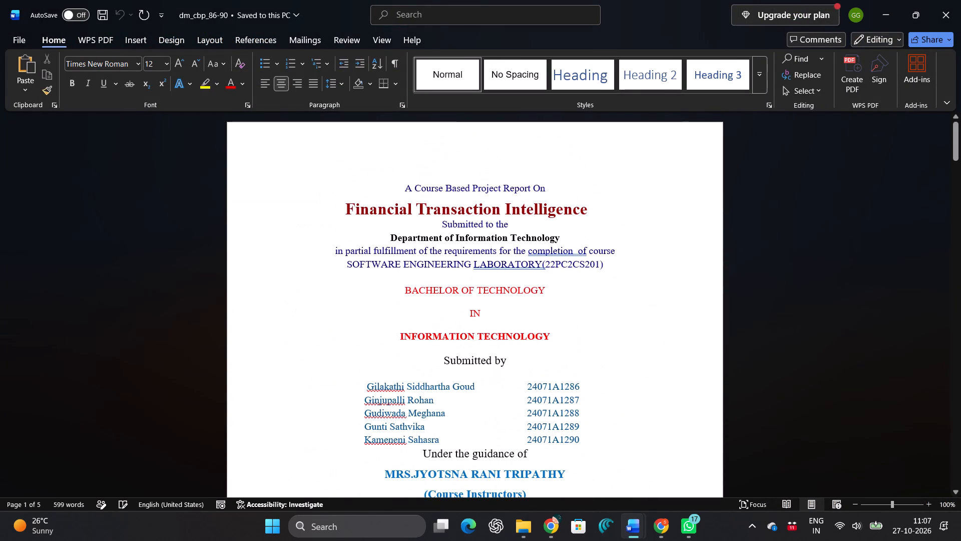
pyautogui.click(9, 44)
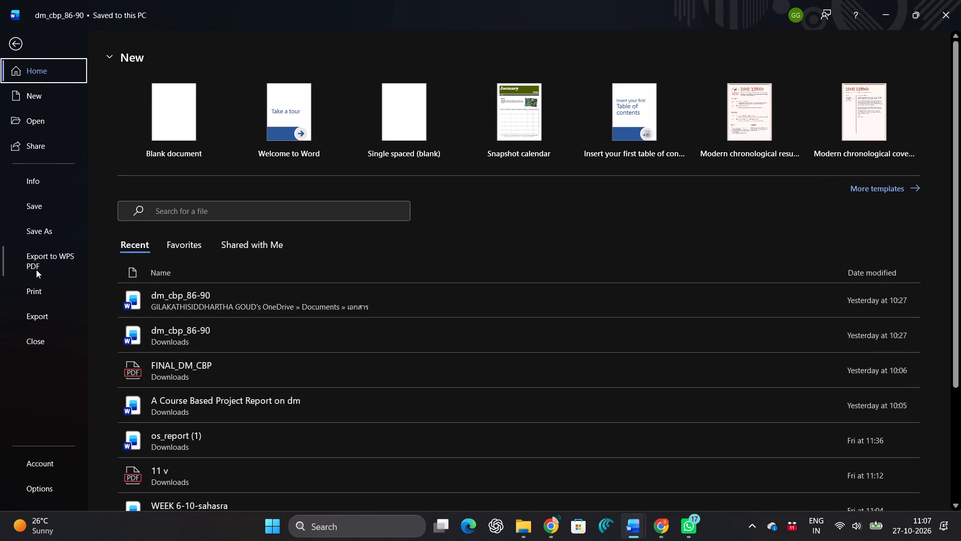
pyautogui.click(41, 290)
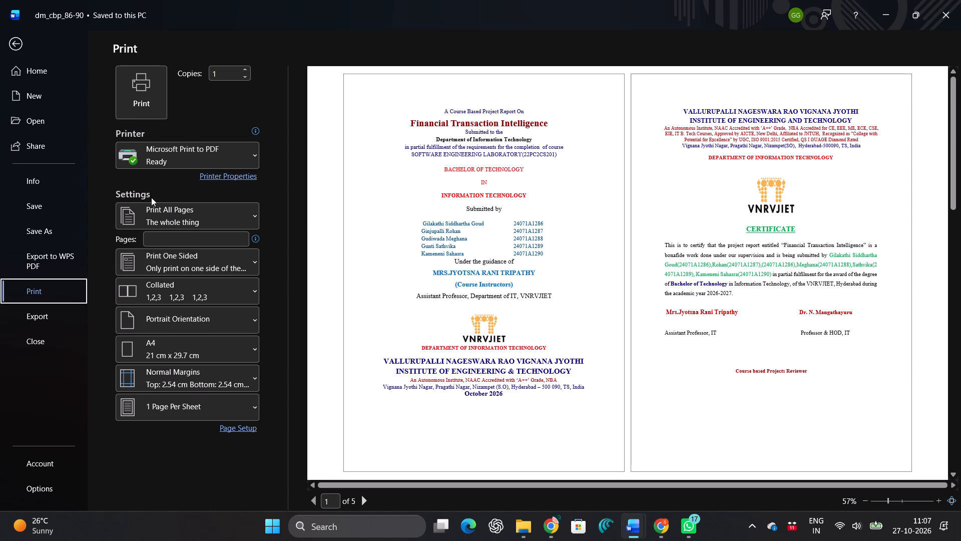
pyautogui.click(13, 41)
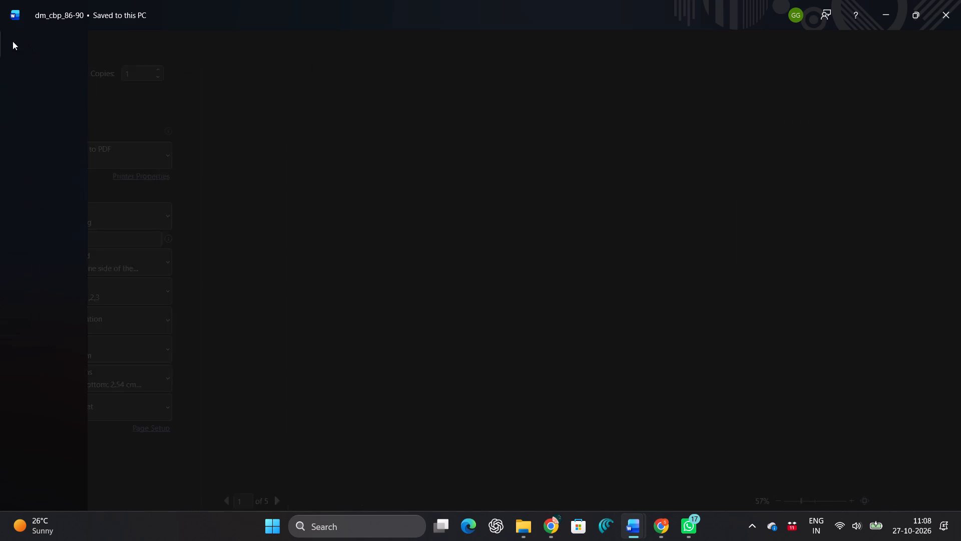
pyautogui.scroll(-4, 266, 290)
pyautogui.scroll(9, 266, 290)
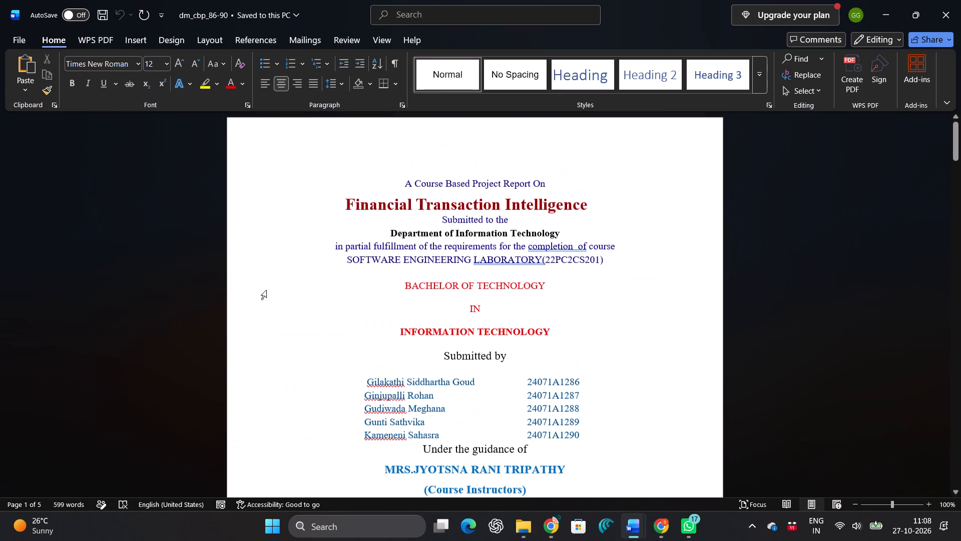
pyautogui.scroll(3, 266, 290)
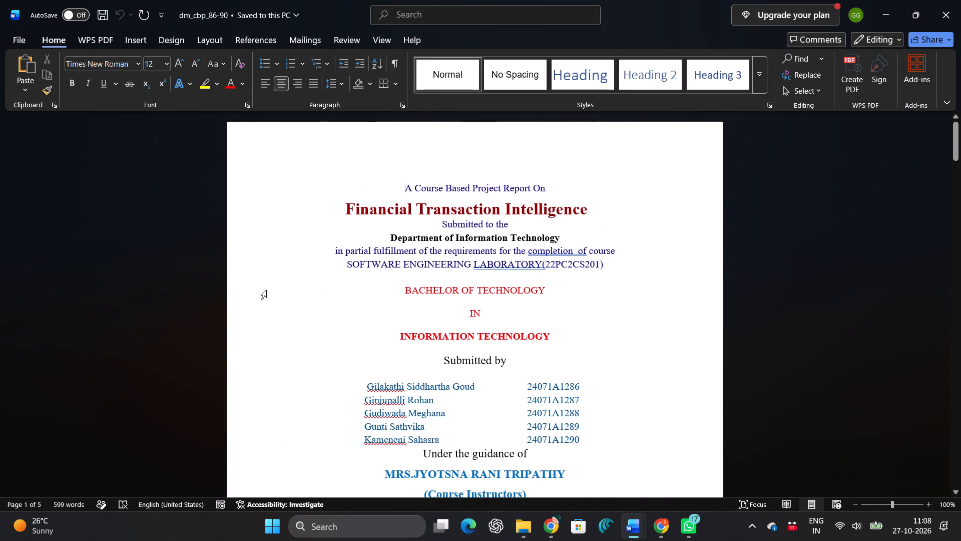